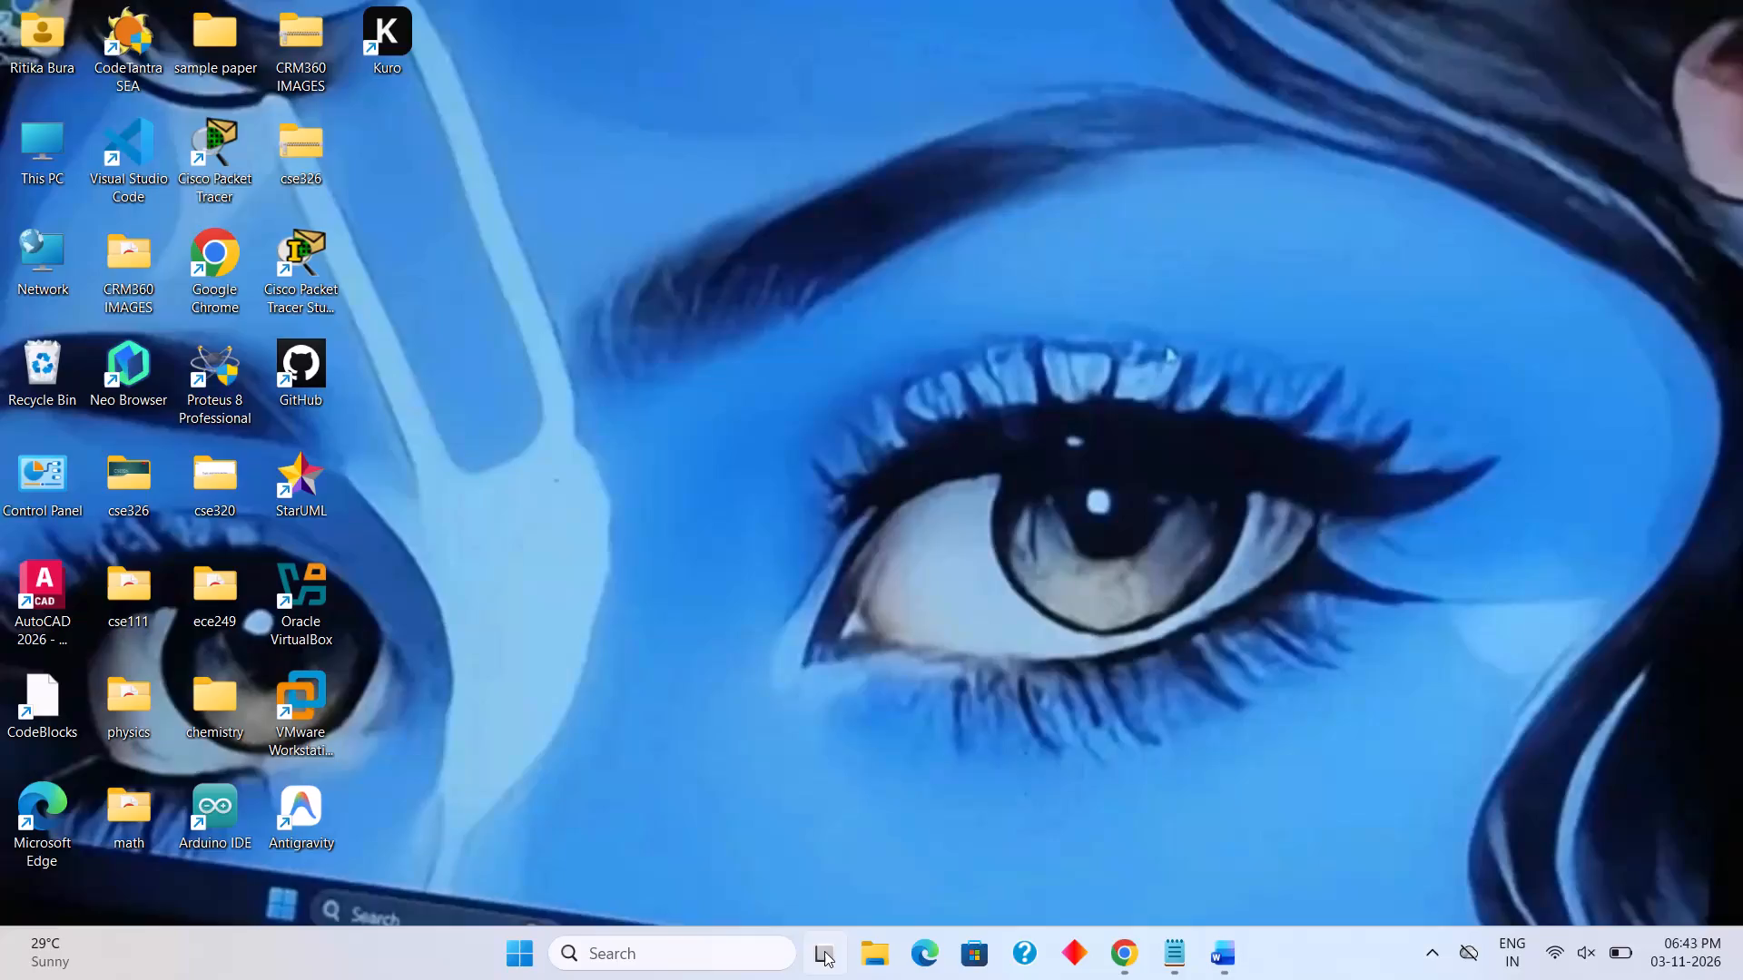
Copy the full environmental assignment text from the PDF Task Summary chat and paste it into the blank Word document Document1.
left_click(714, 240)
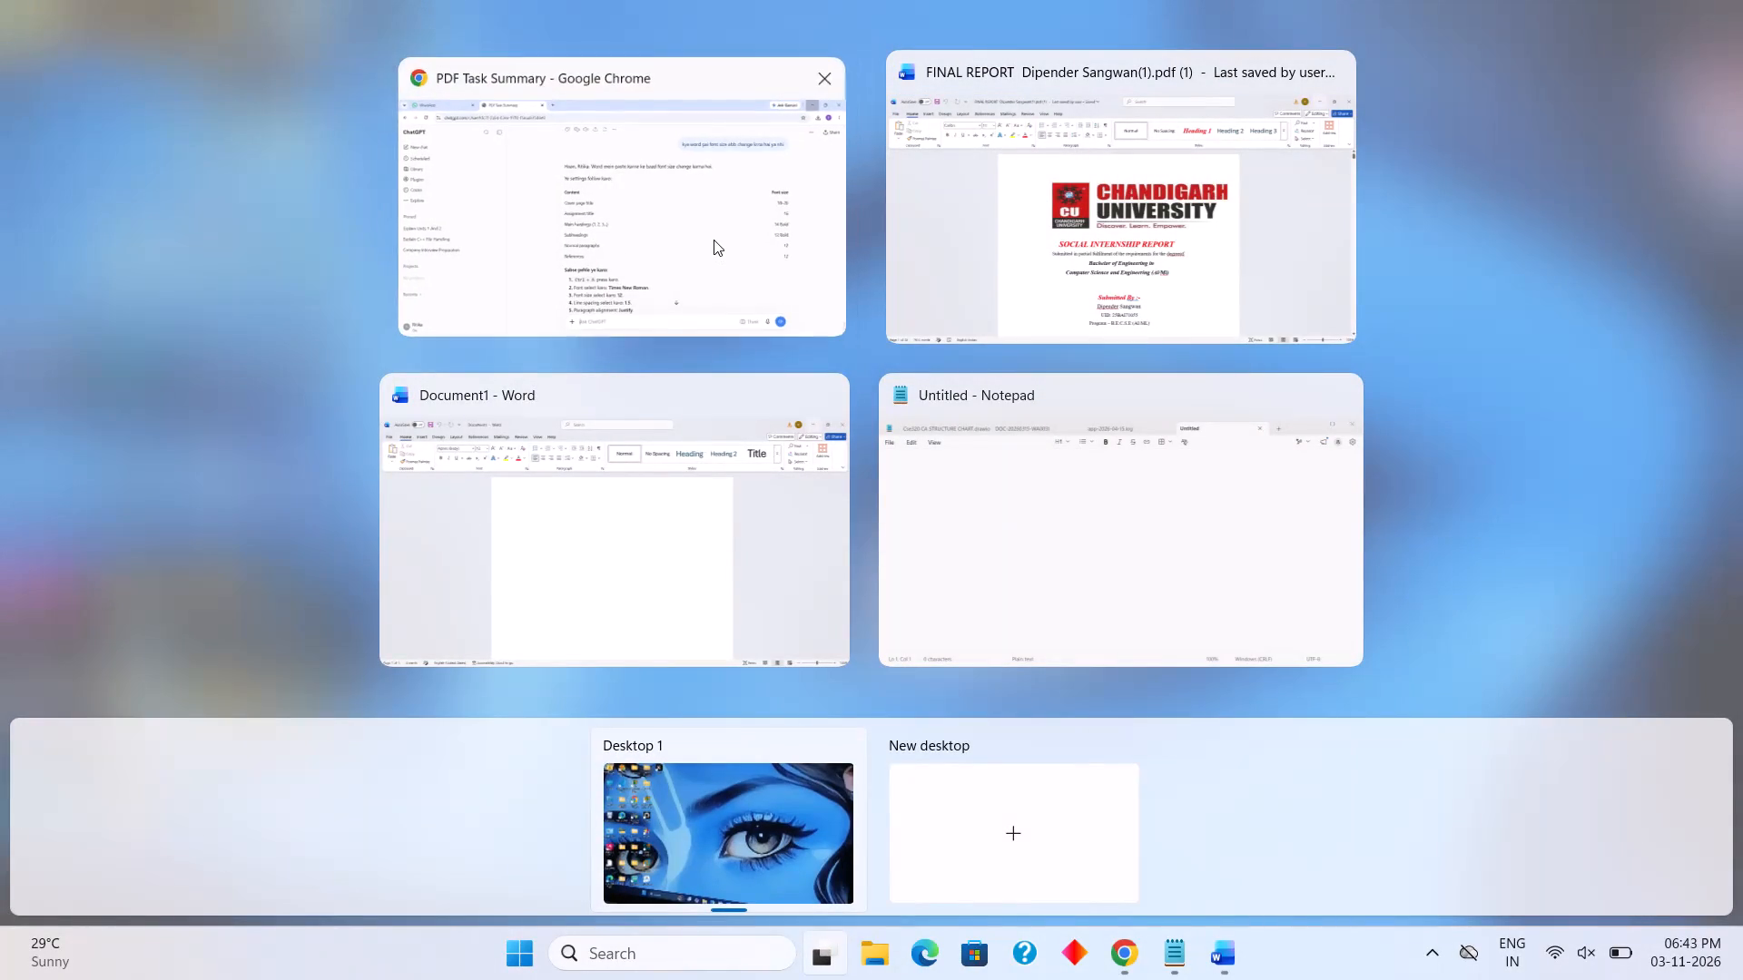
scroll(925, 557, "up", 6)
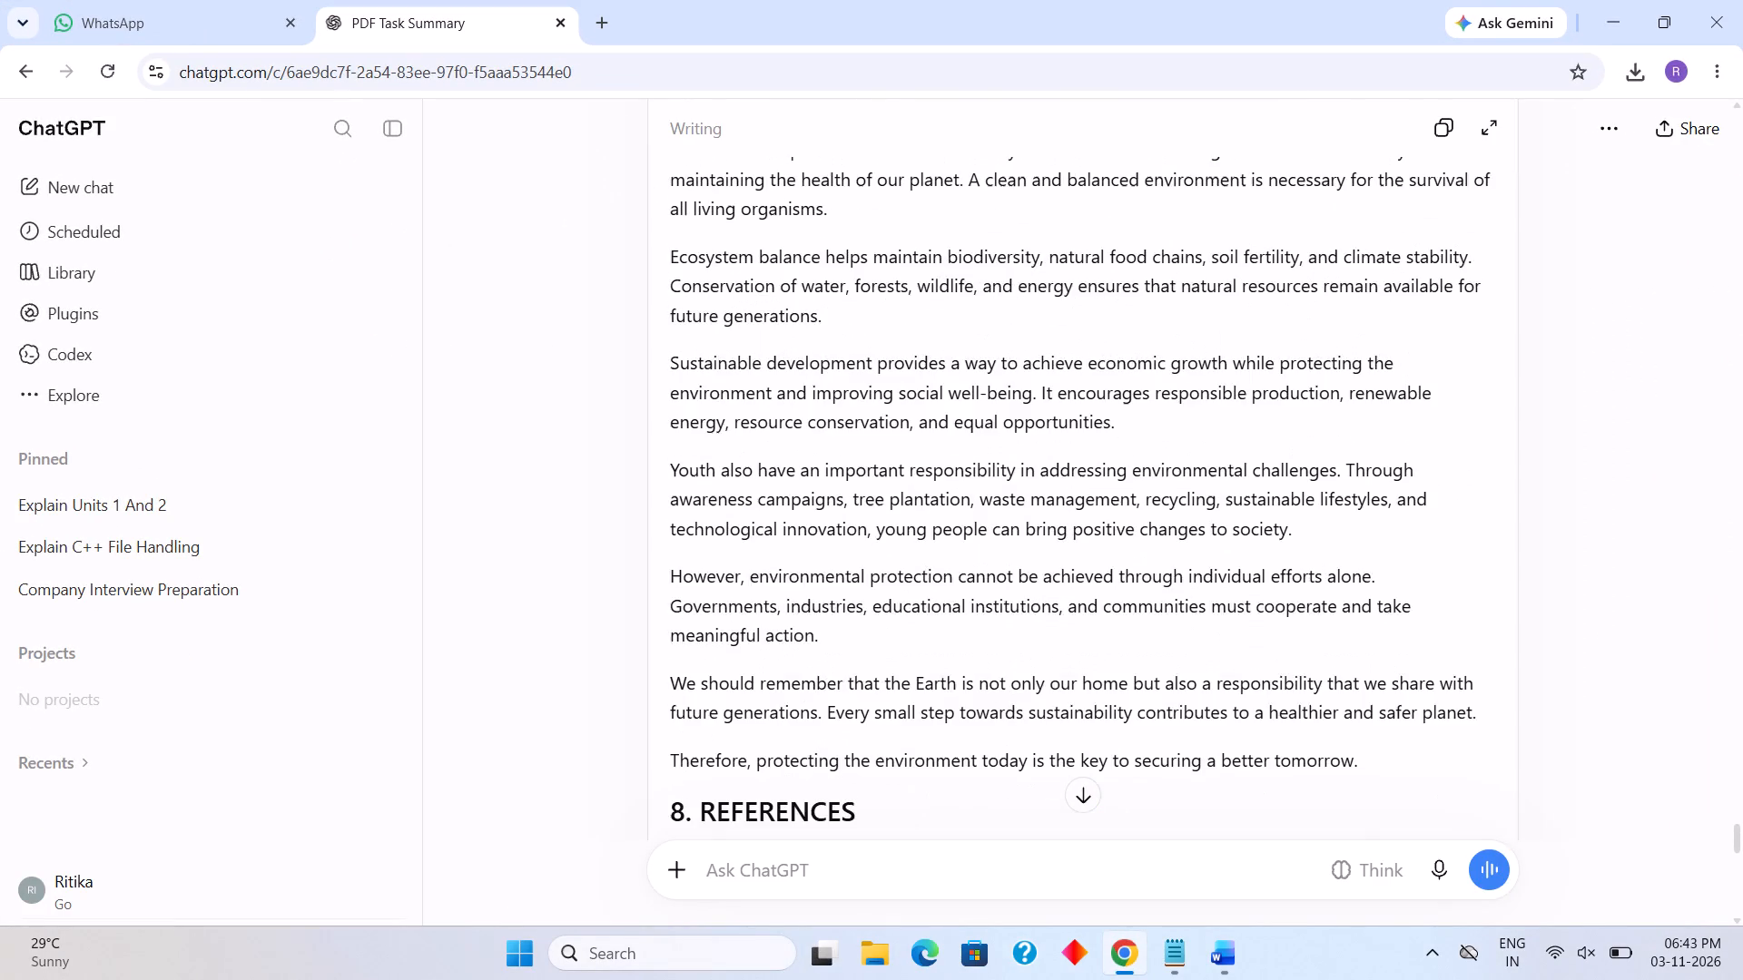
scroll(925, 557, "up", 9)
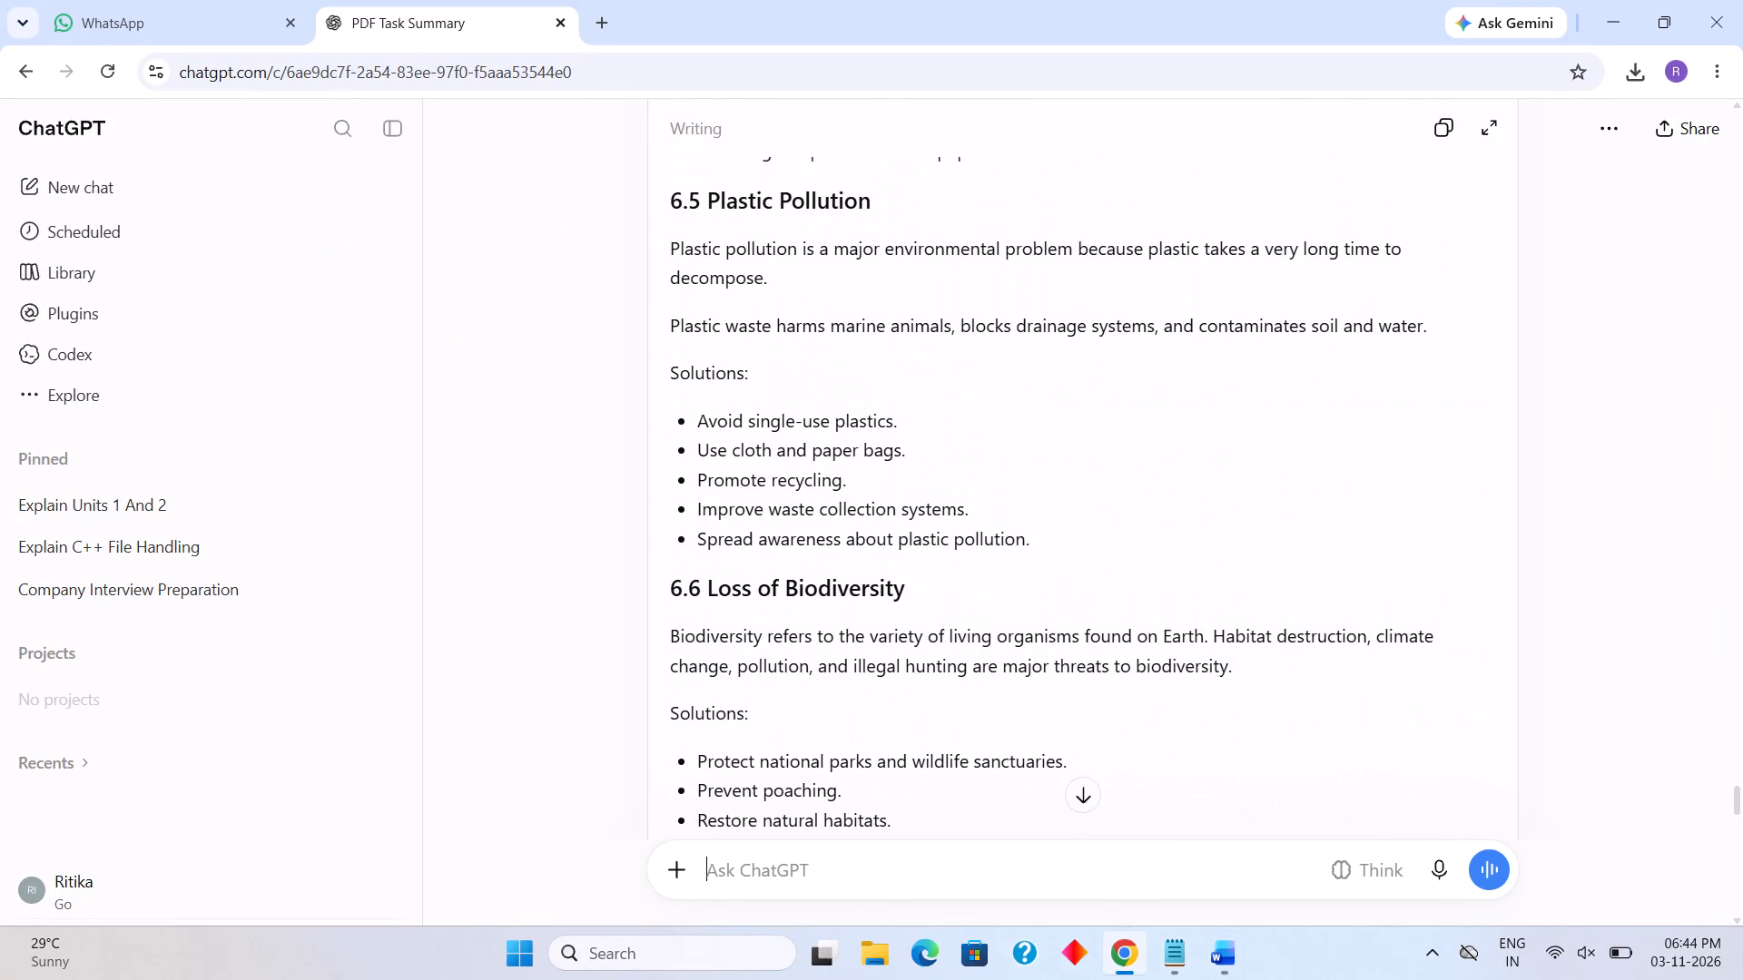
left_click(1229, 954)
left_click(1433, 128)
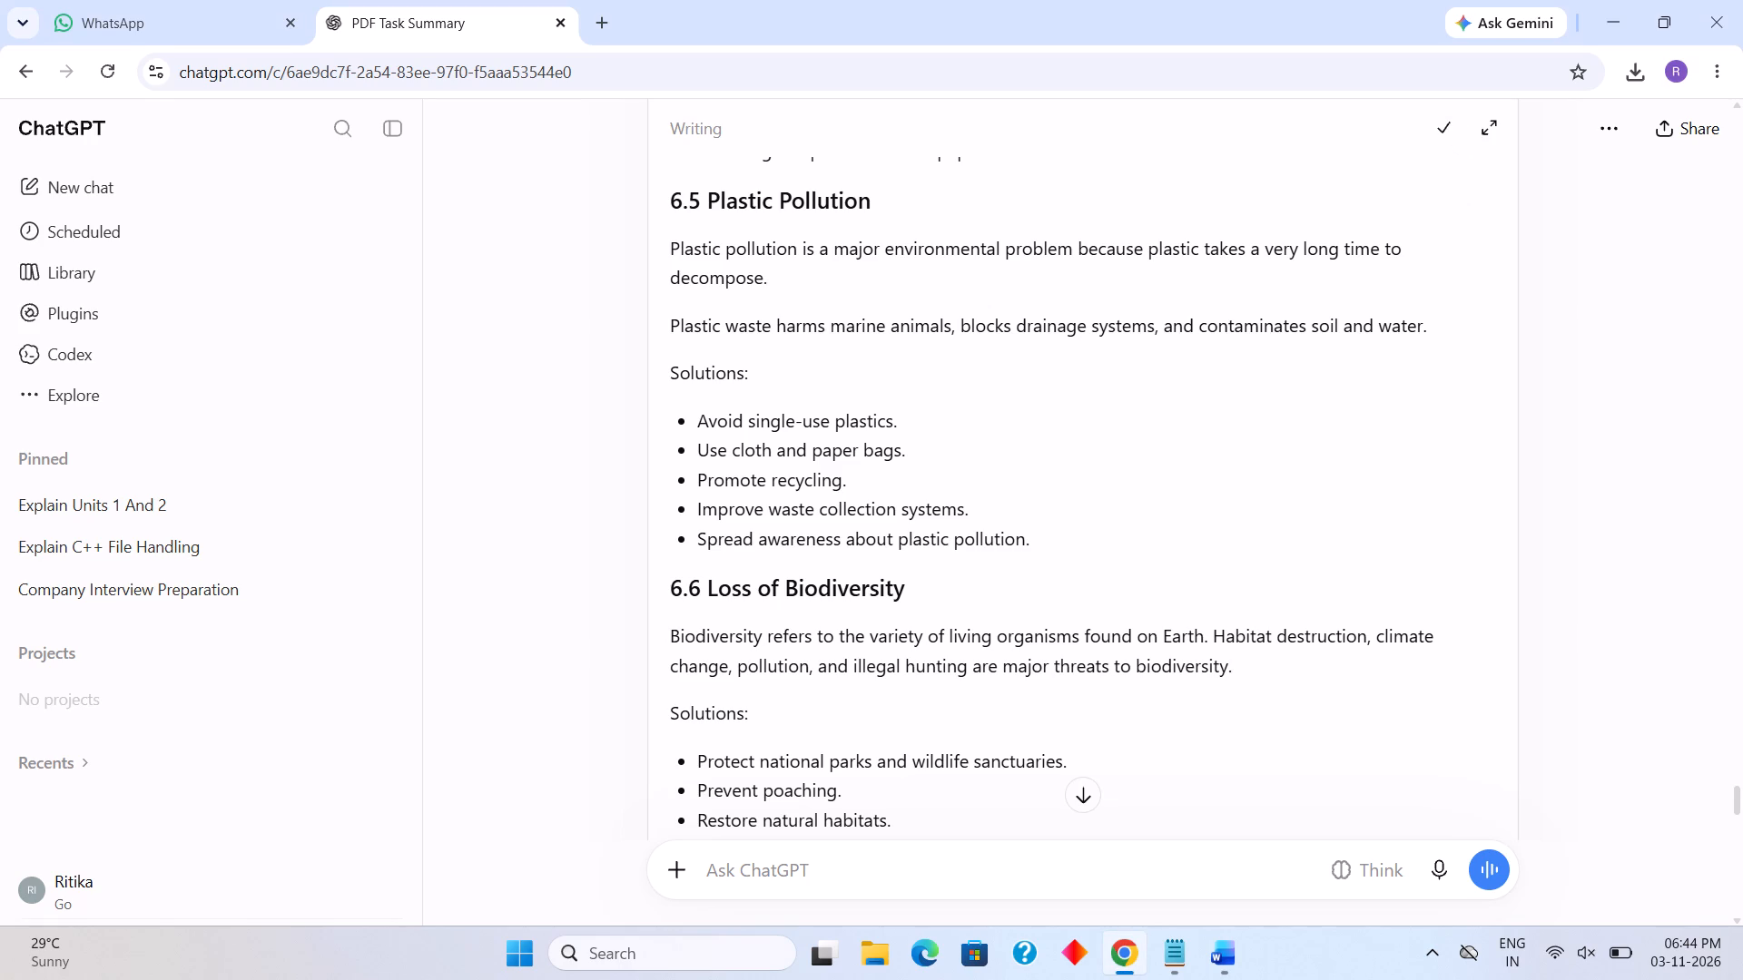
left_click(1225, 928)
left_click(1311, 865)
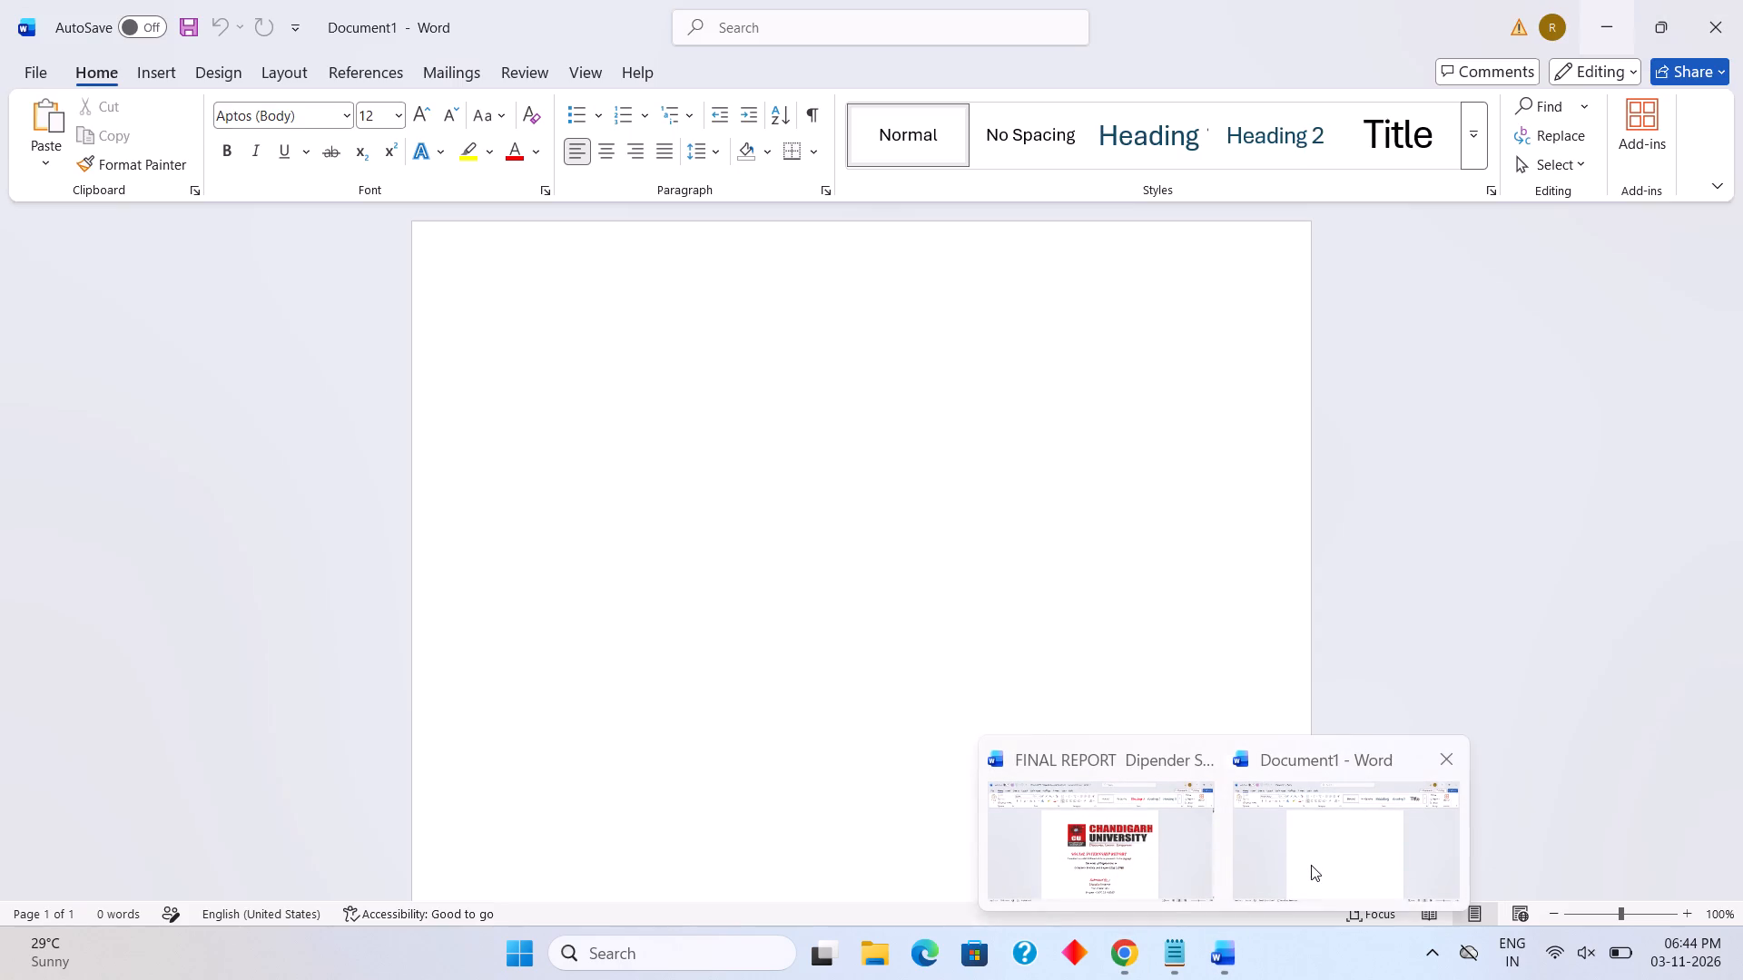
key("ctrl+v")
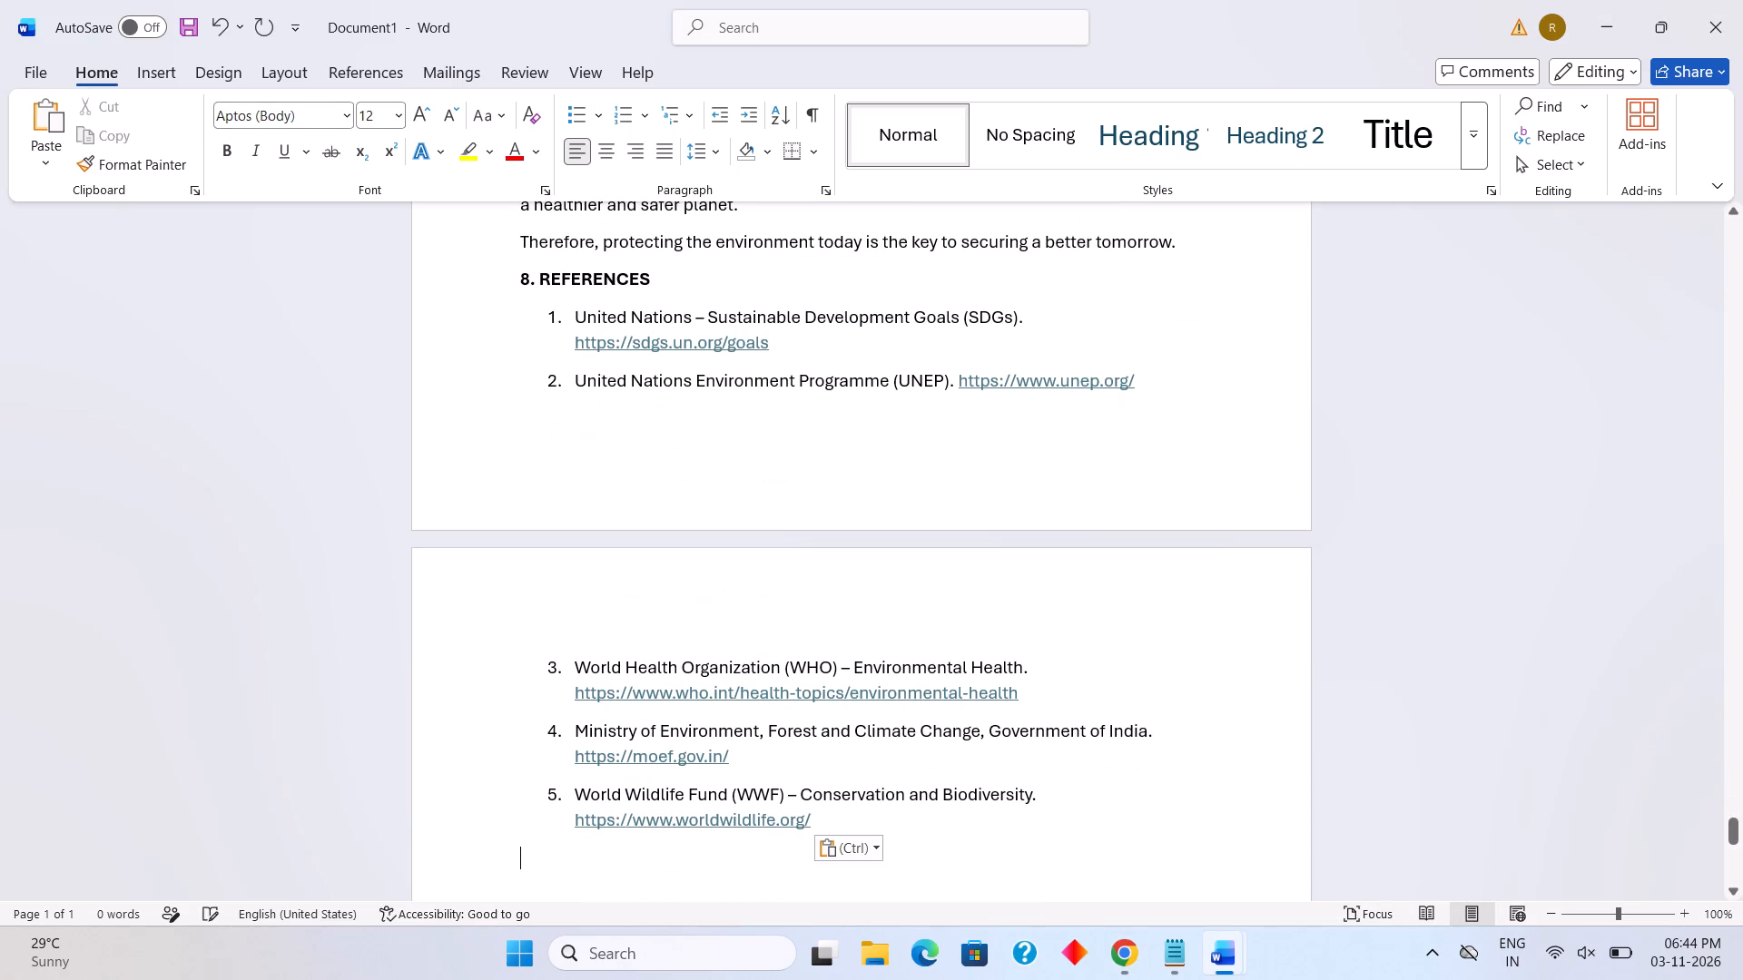
Review the end of the pasted text, from the references back to the 7. CONCLUSION heading.
scroll(812, 361, "up", 1)
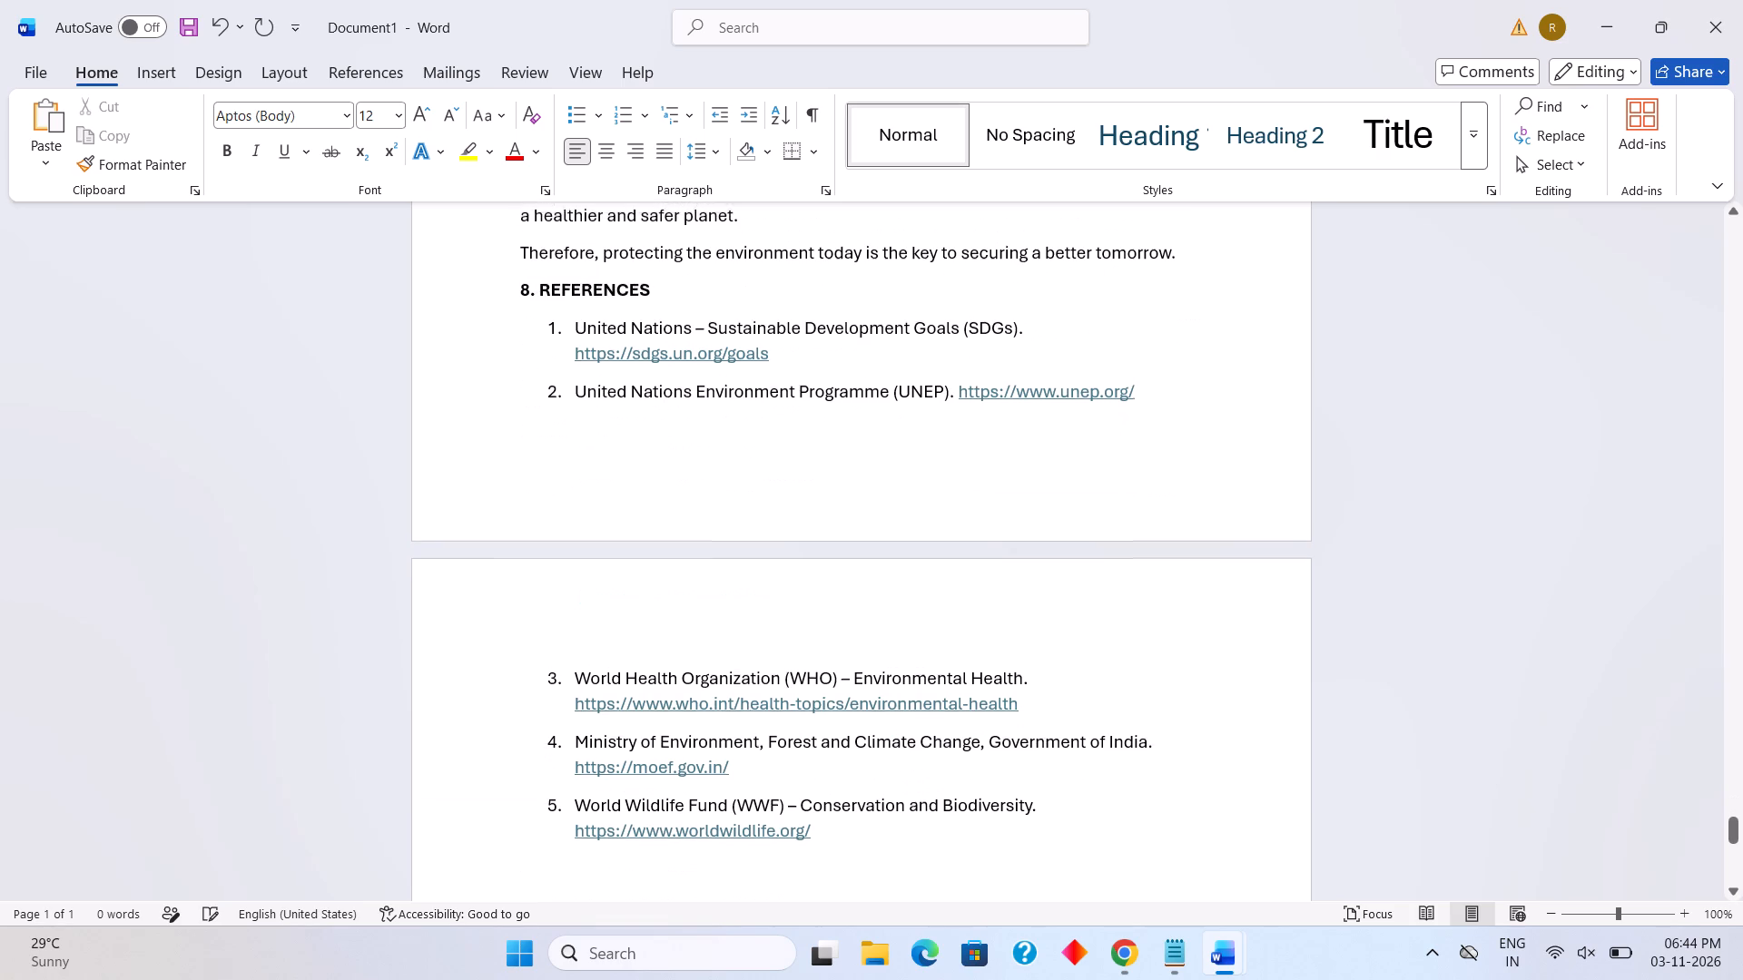
scroll(812, 361, "up", 4)
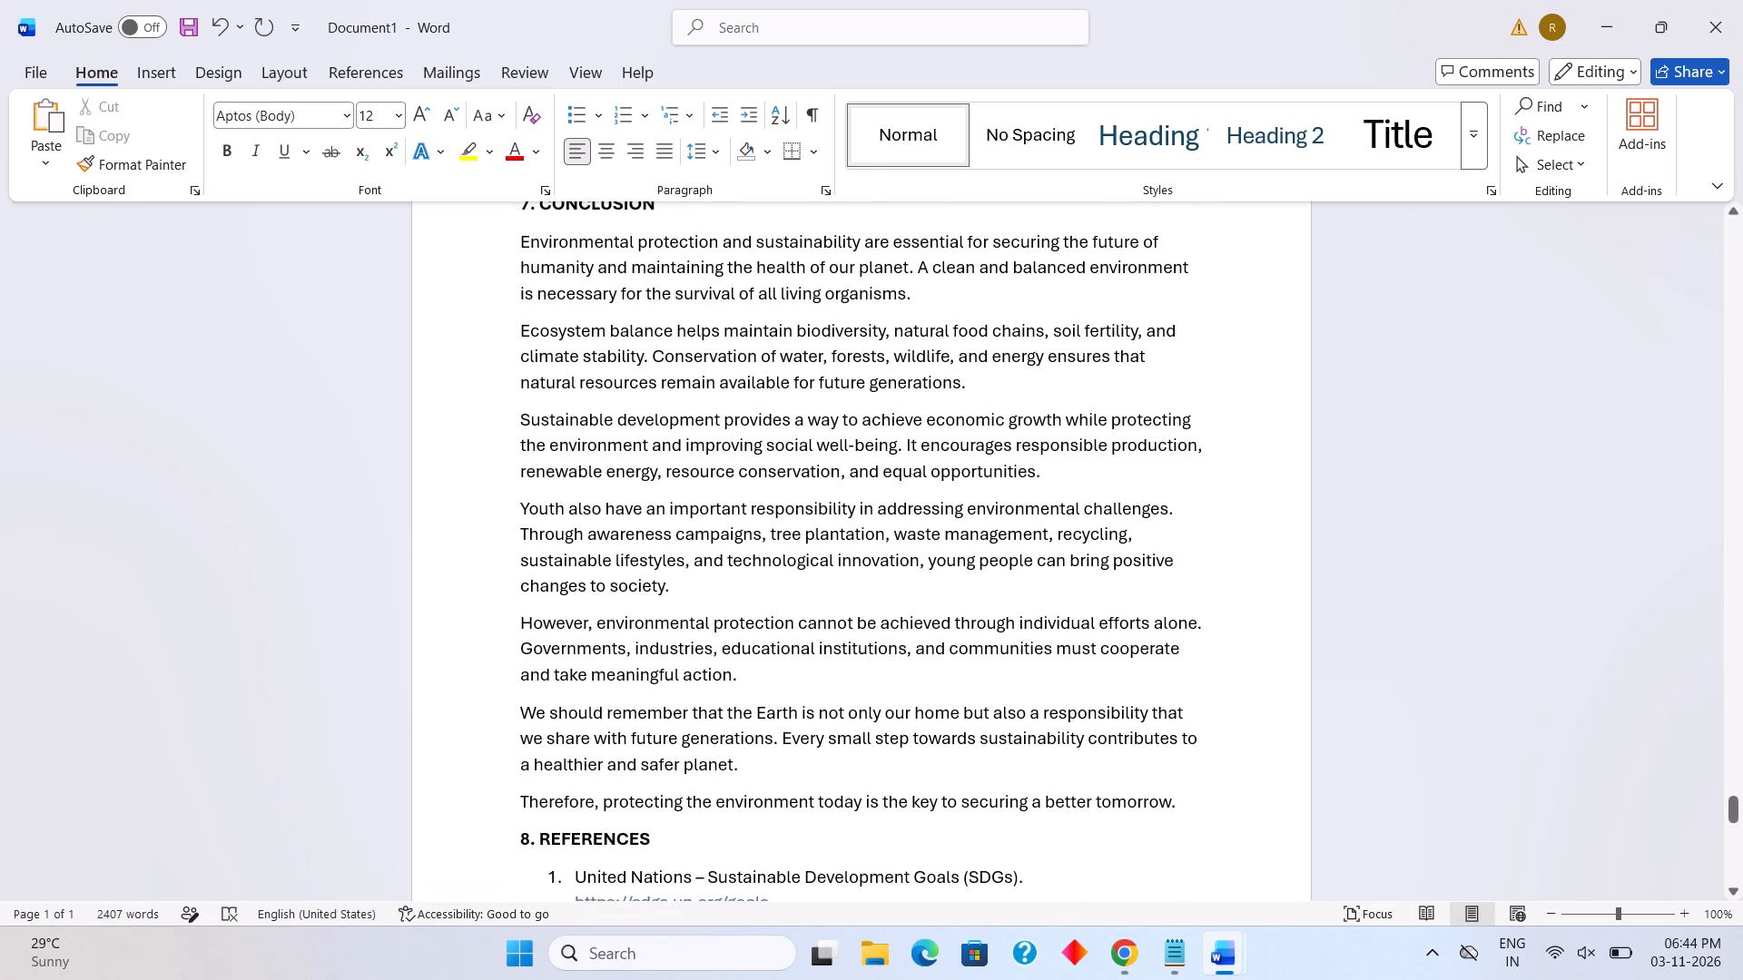
scroll(812, 361, "up", 1)
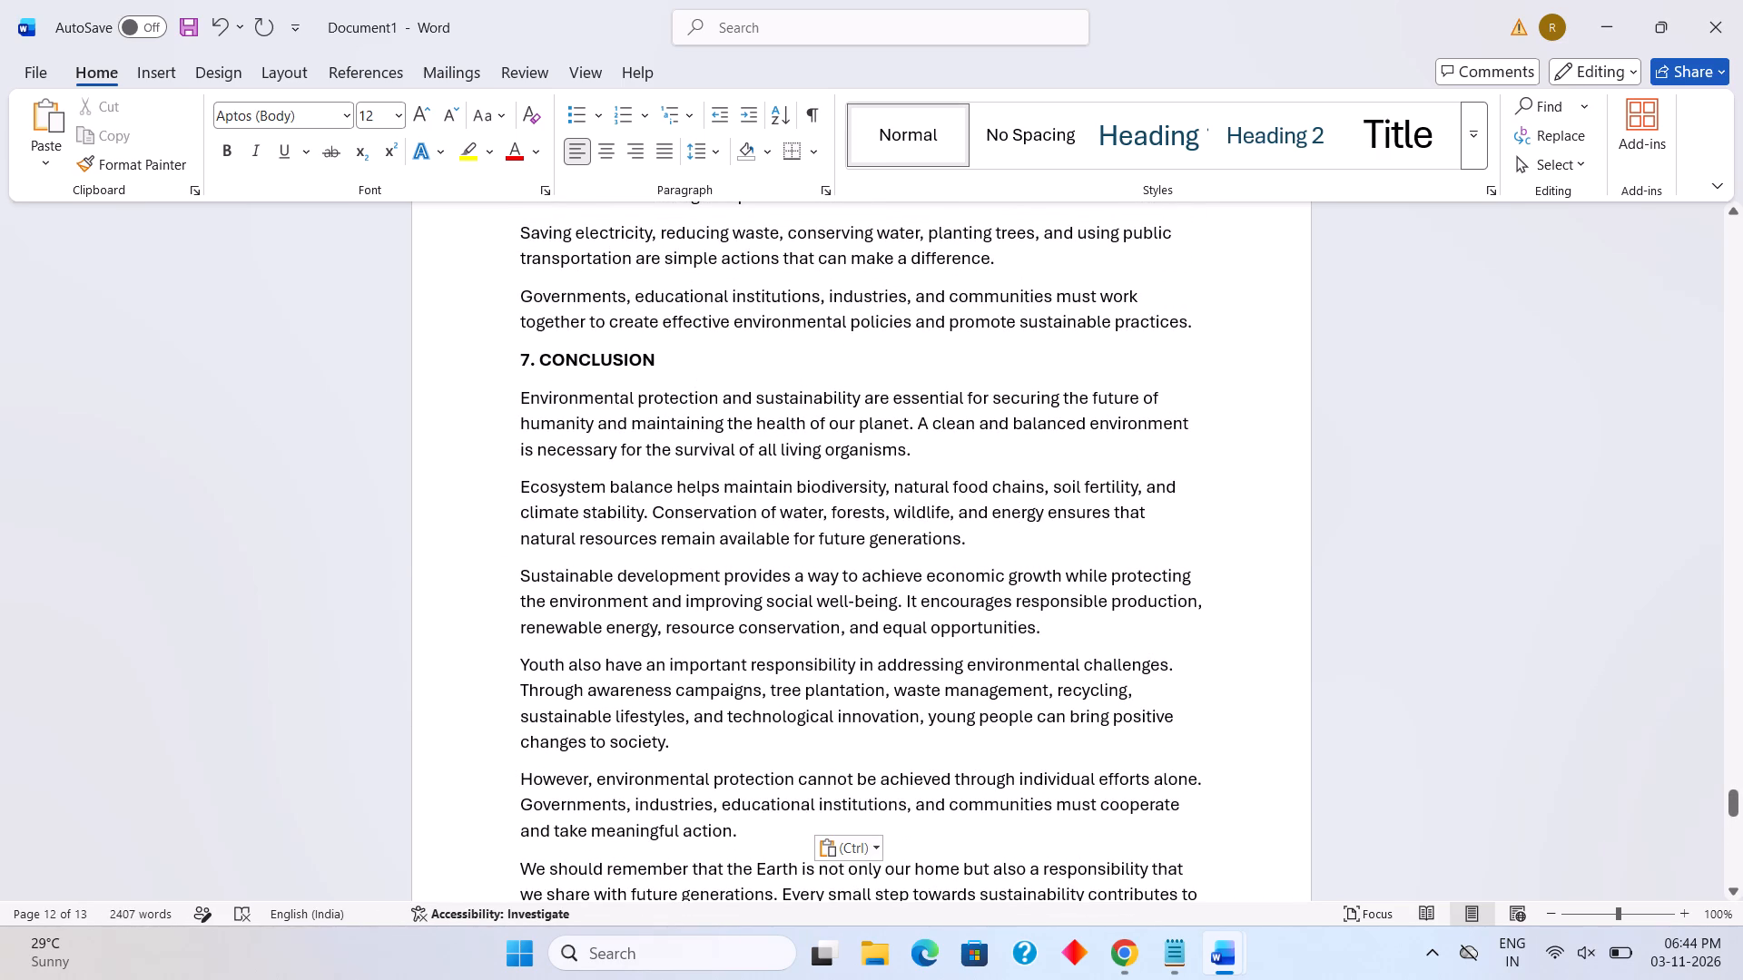
left_click(670, 357)
scroll(664, 357, "left", 1)
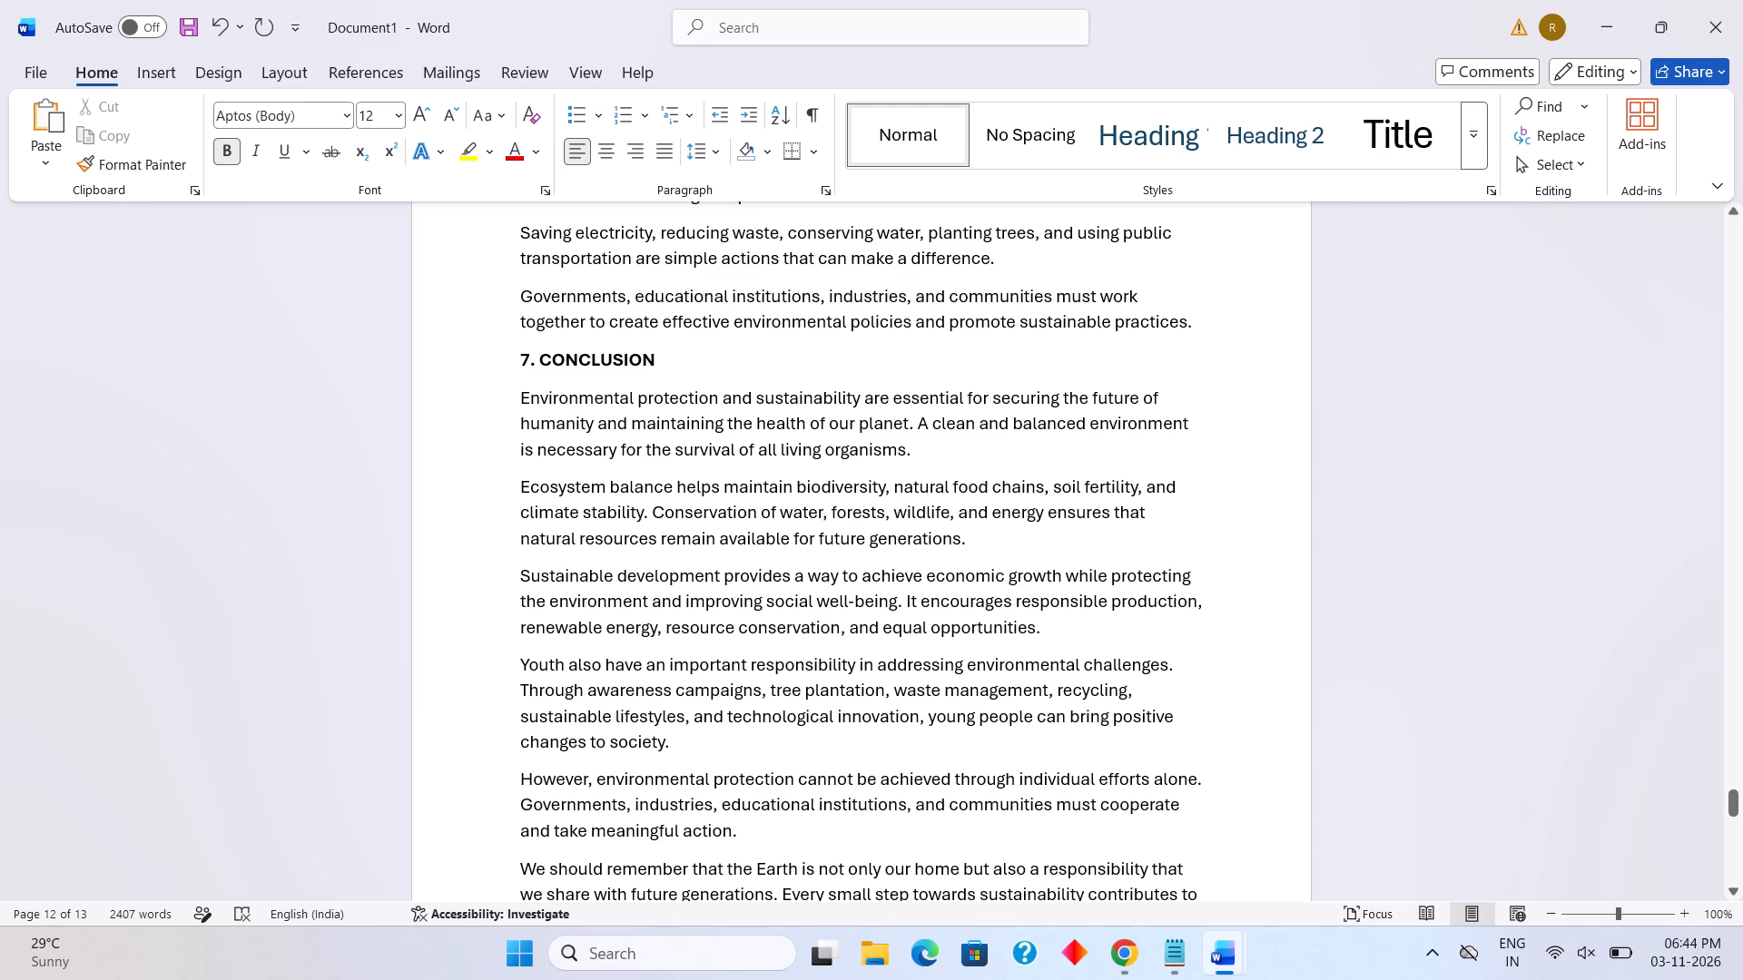
scroll(536, 369, "left", 1)
left_click(518, 358)
Open uhv.pdf from the recent files and read the assignment instructions and submission guidelines.
left_click(893, 946)
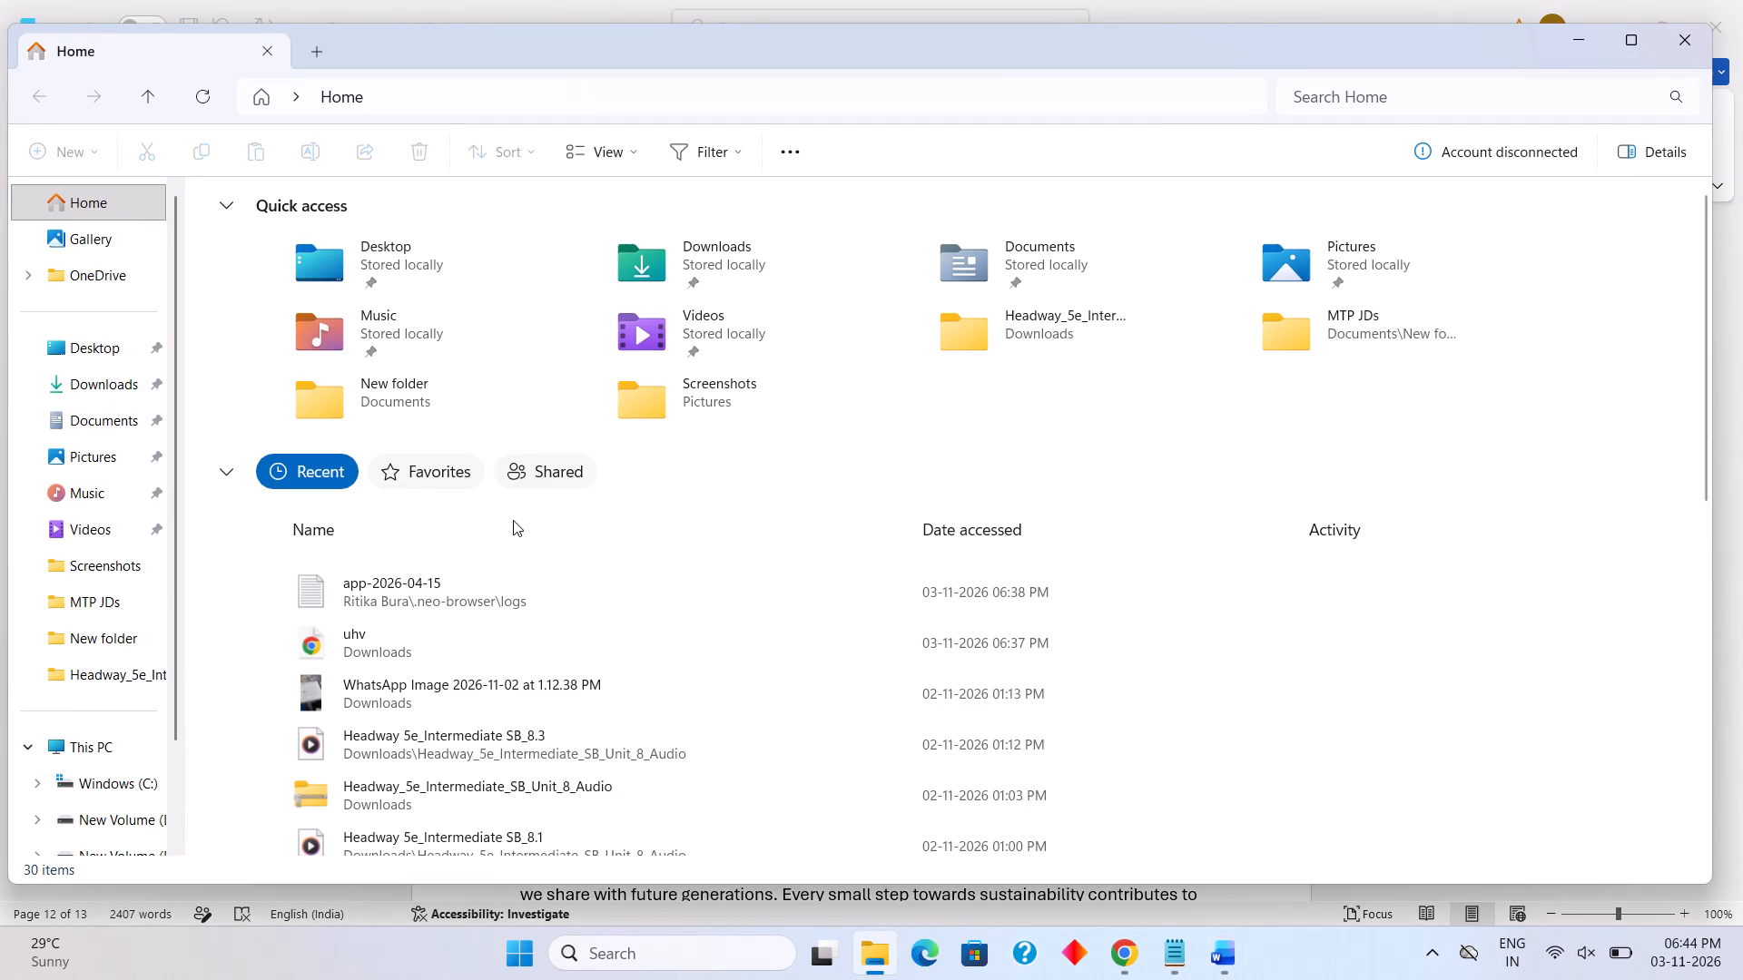
double_click(508, 645)
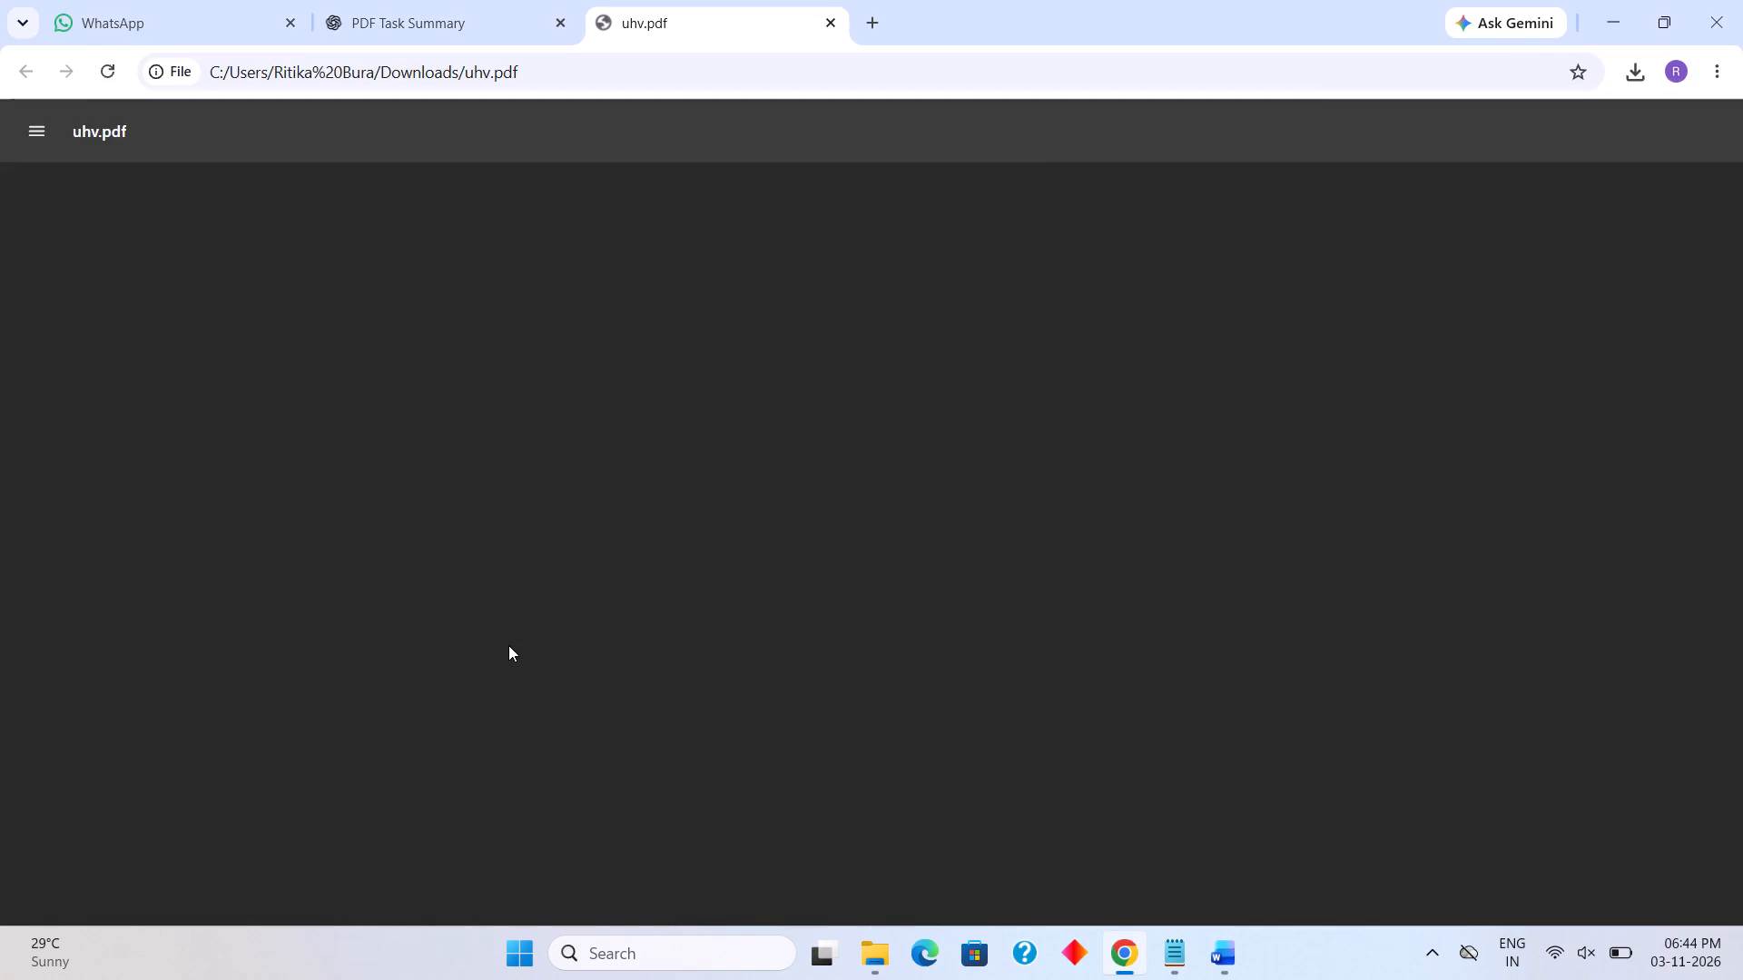
scroll(624, 682, "down", 1)
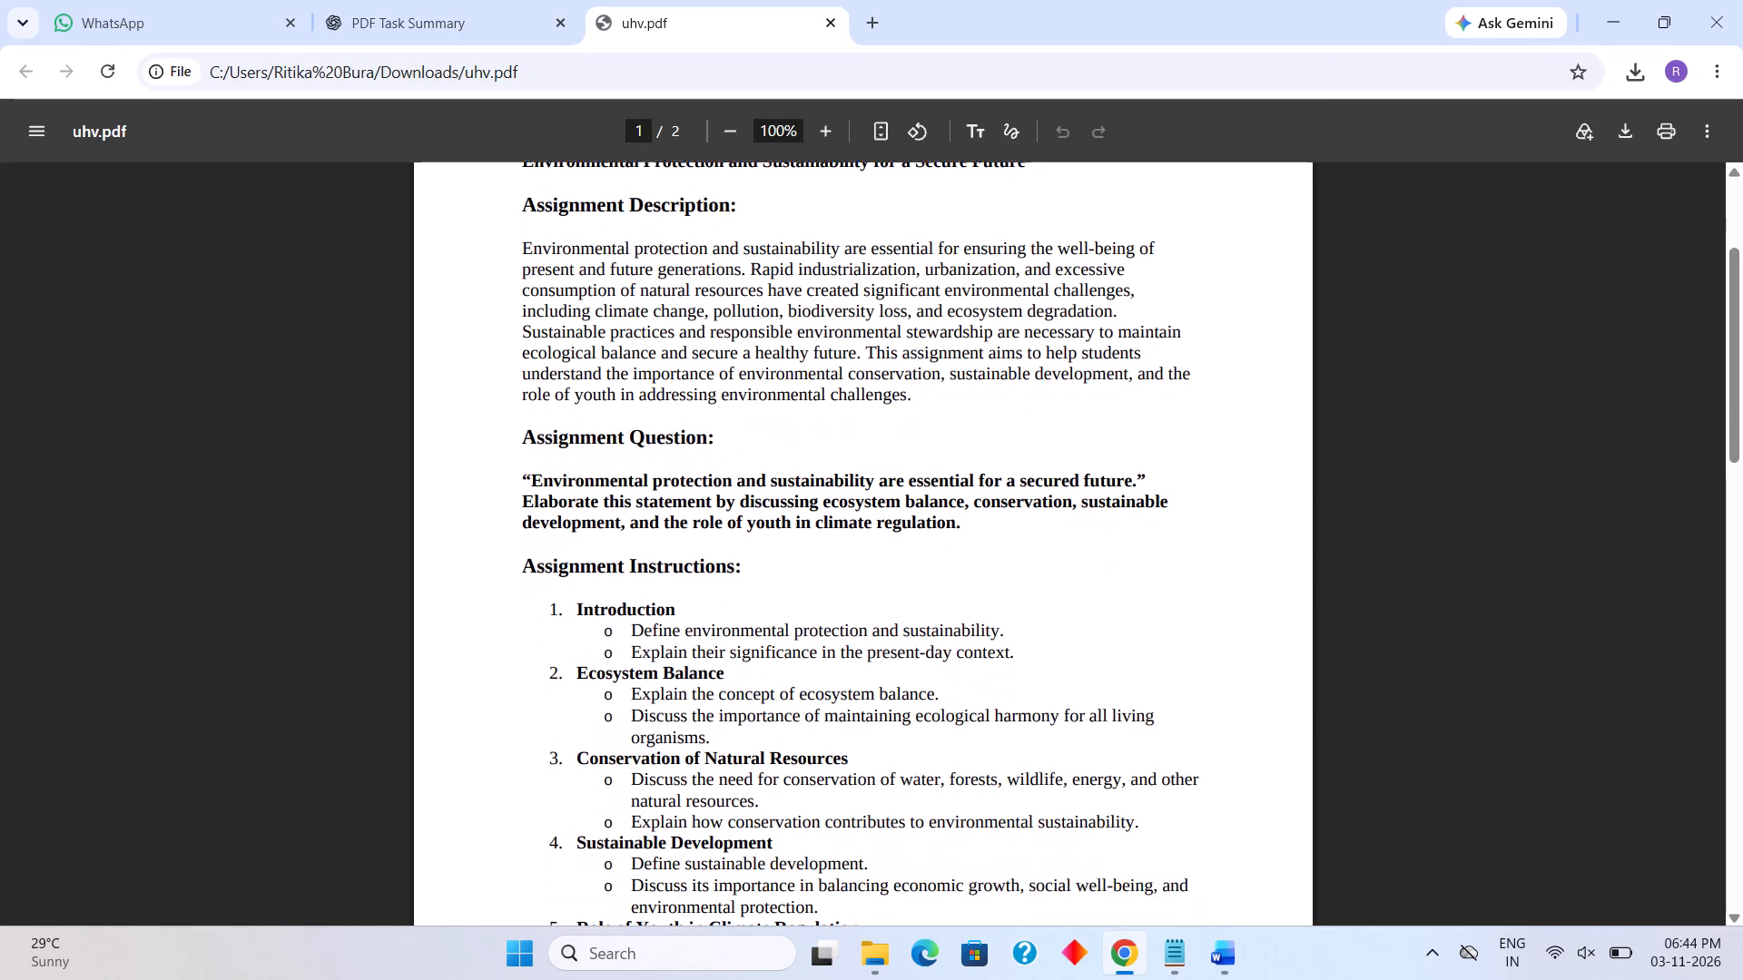
scroll(624, 682, "down", 1)
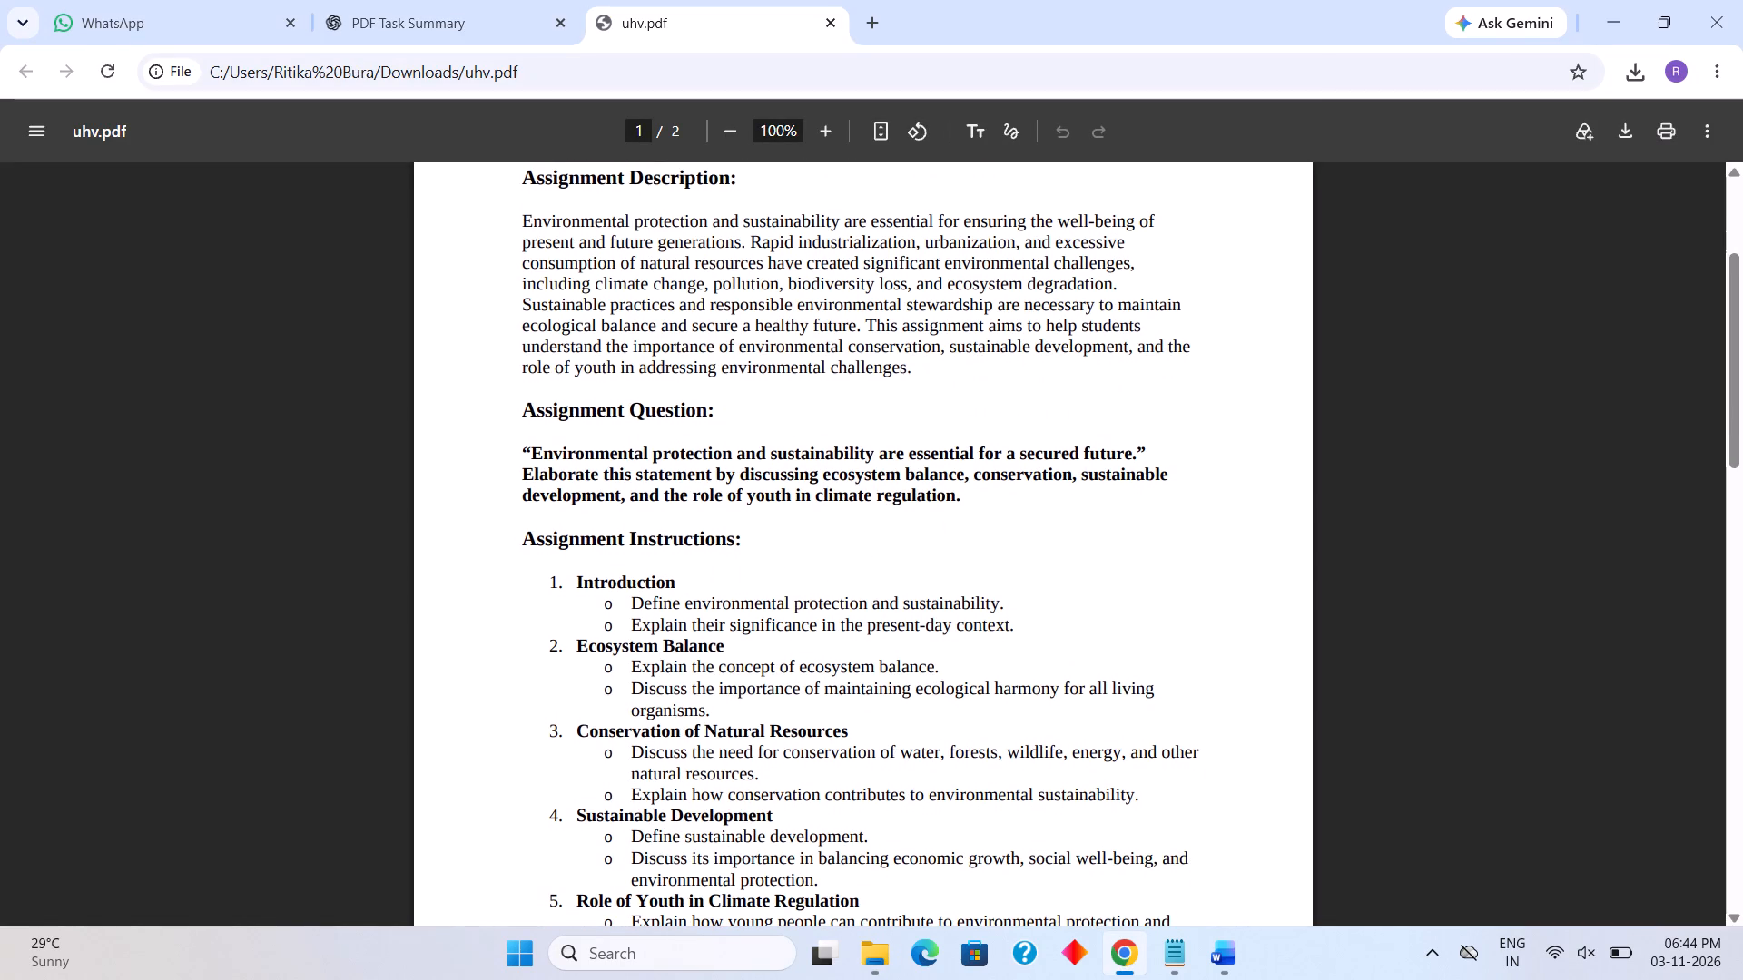
scroll(624, 682, "down", 6)
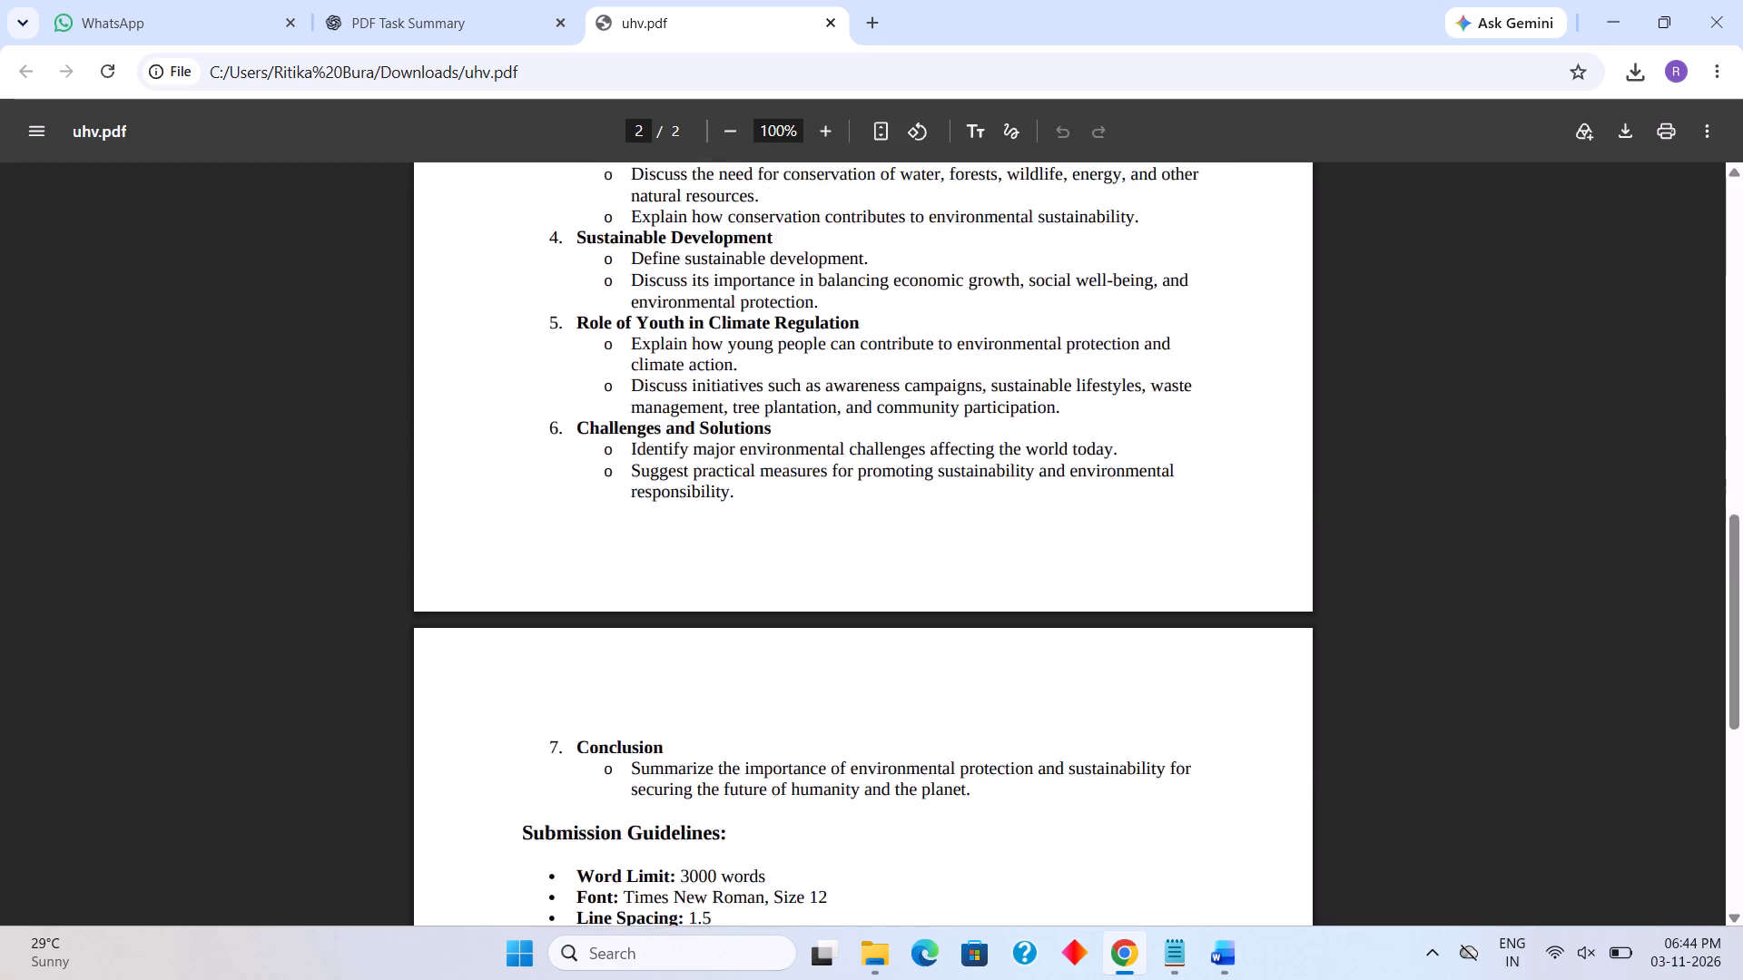
scroll(624, 682, "down", 2)
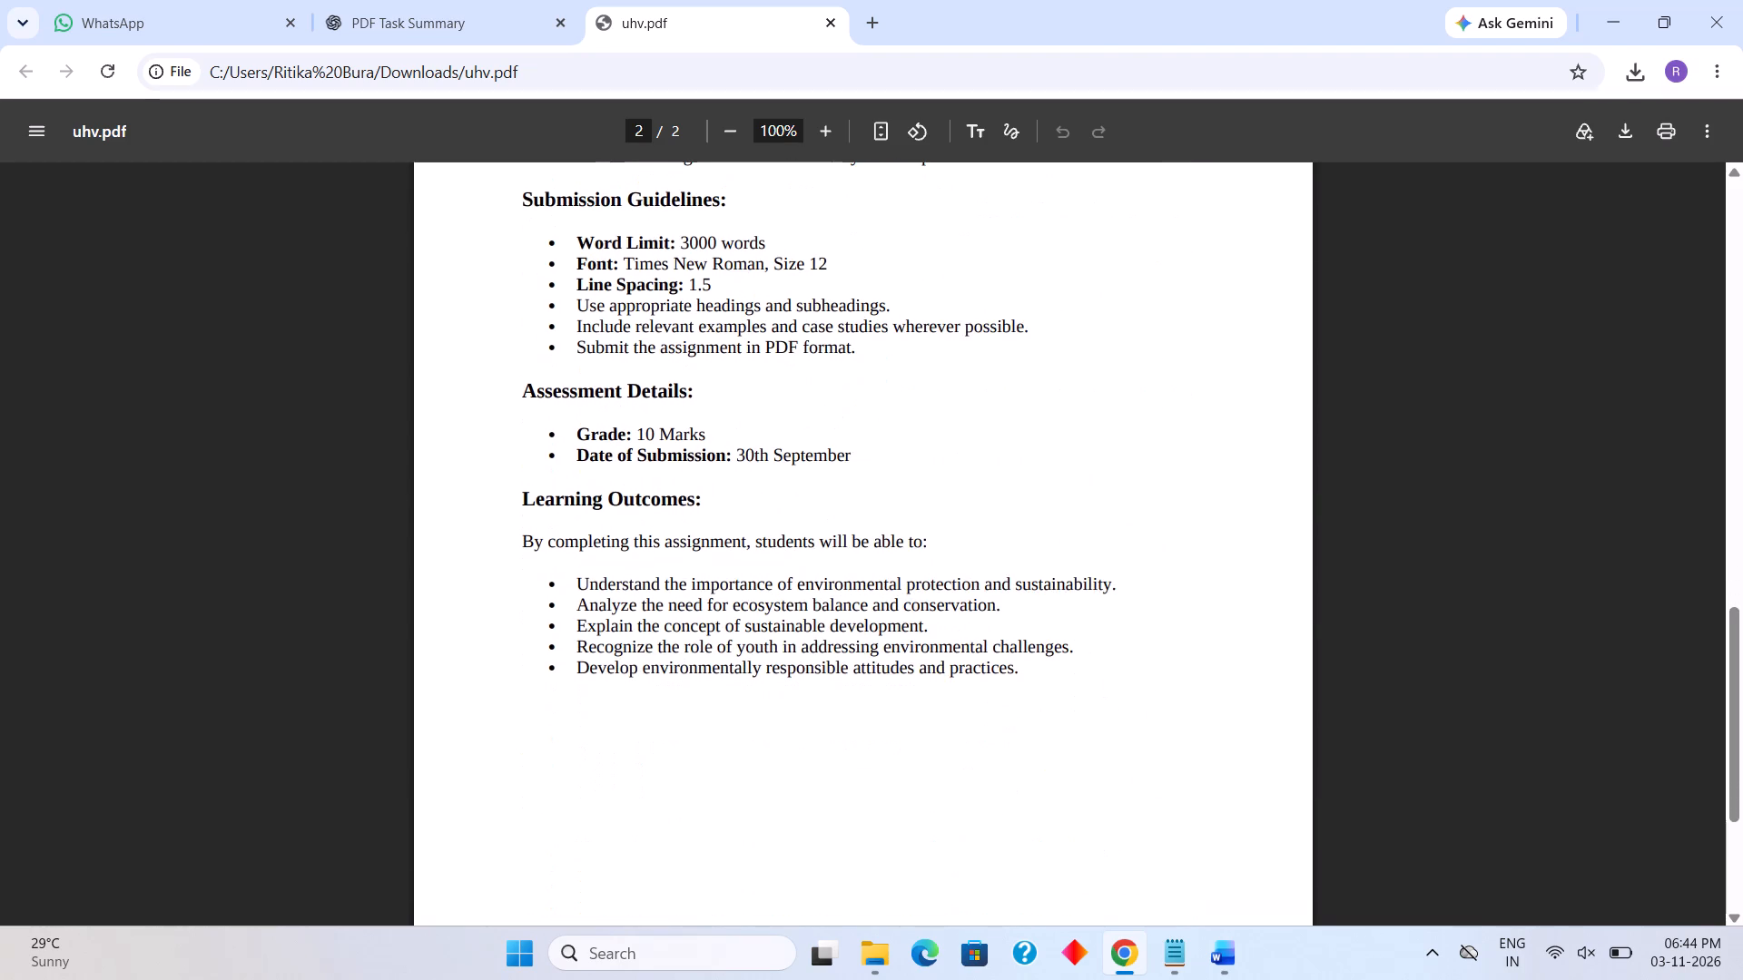
scroll(624, 682, "right", 2)
scroll(624, 682, "down", 1)
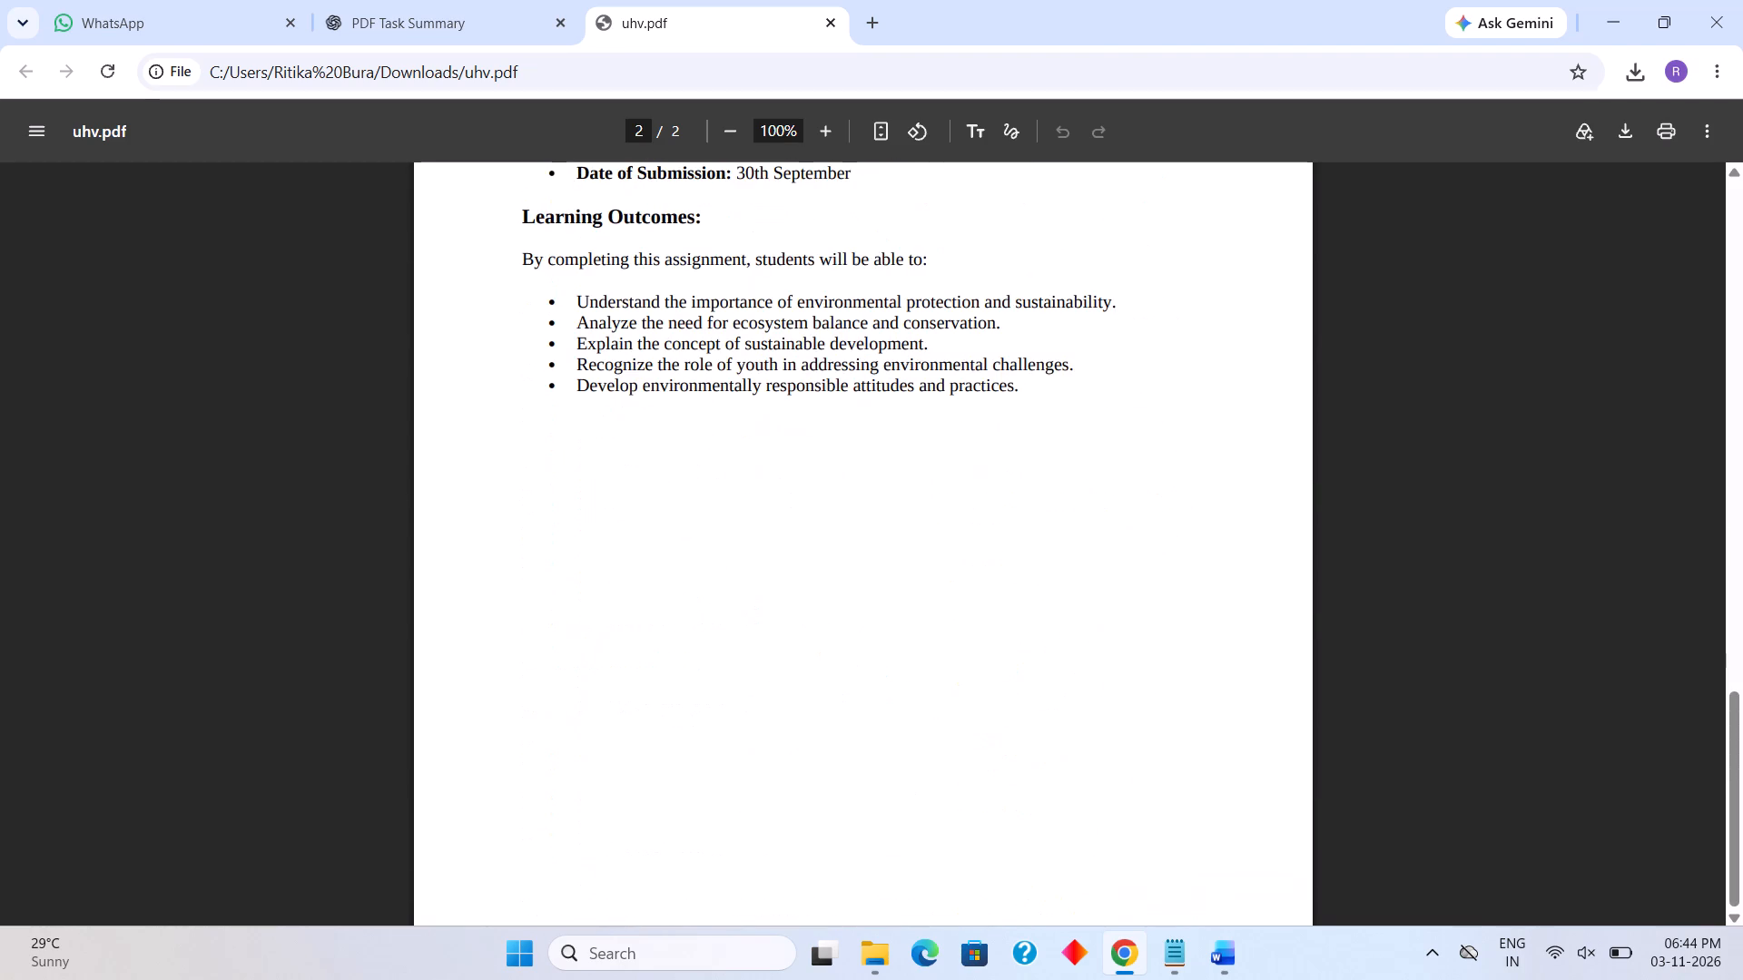
scroll(624, 682, "up", 6)
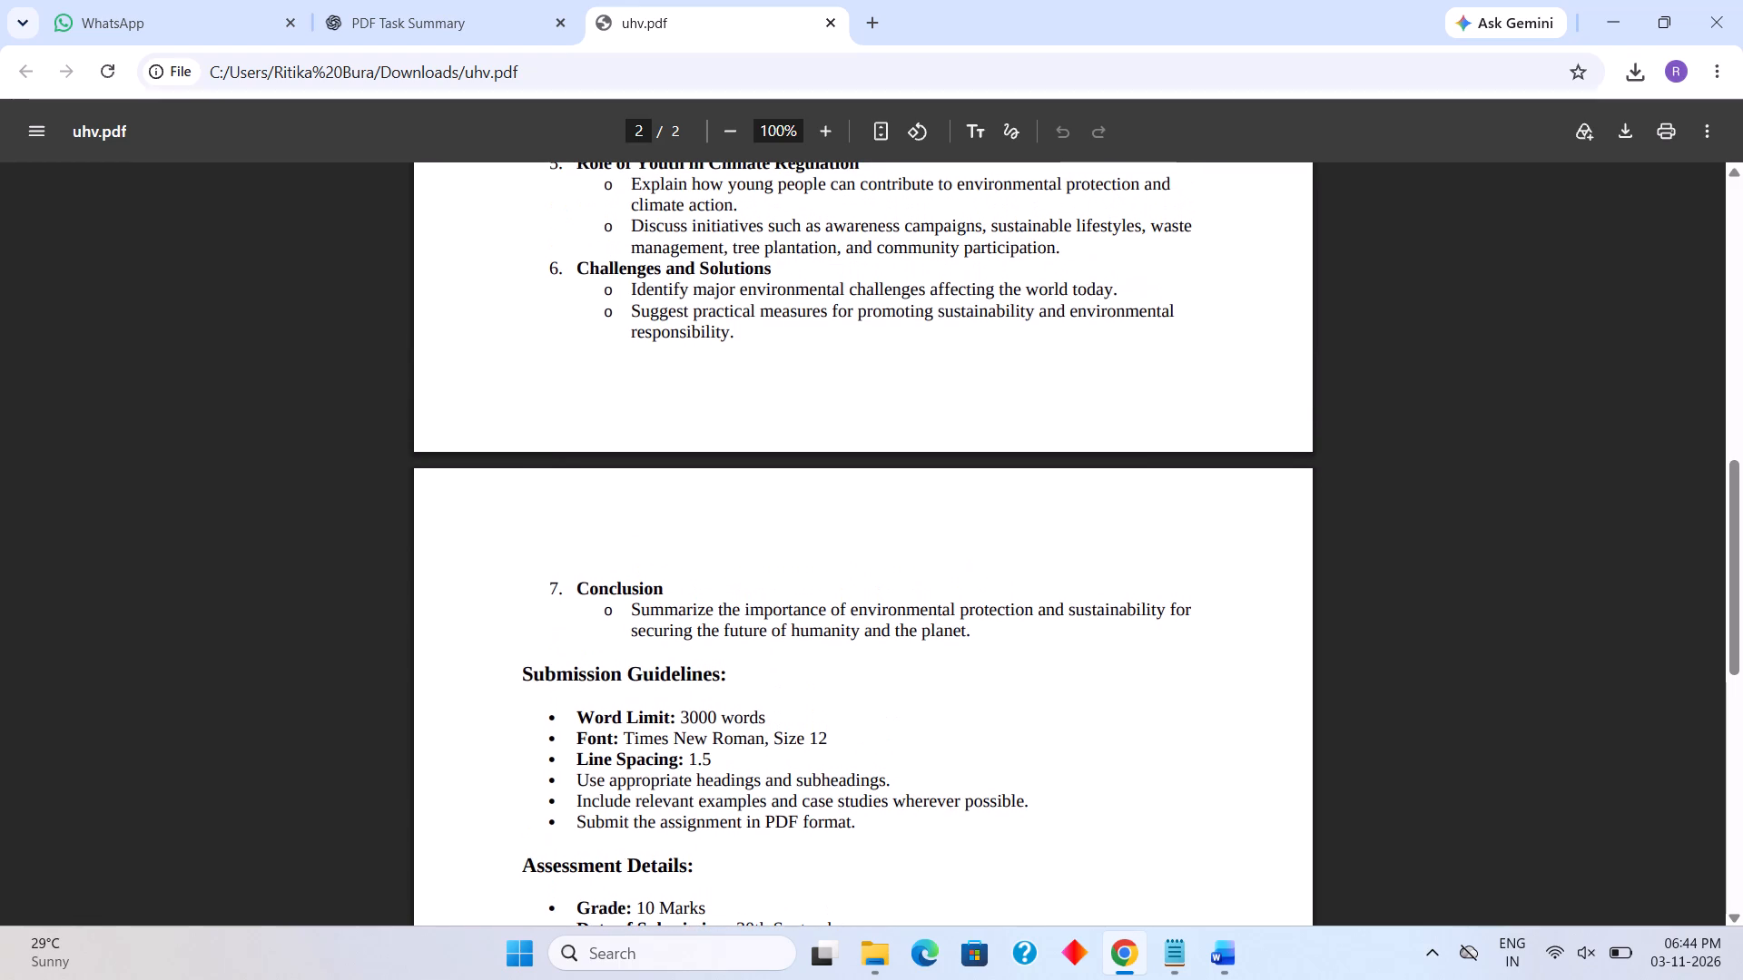
scroll(624, 682, "up", 1)
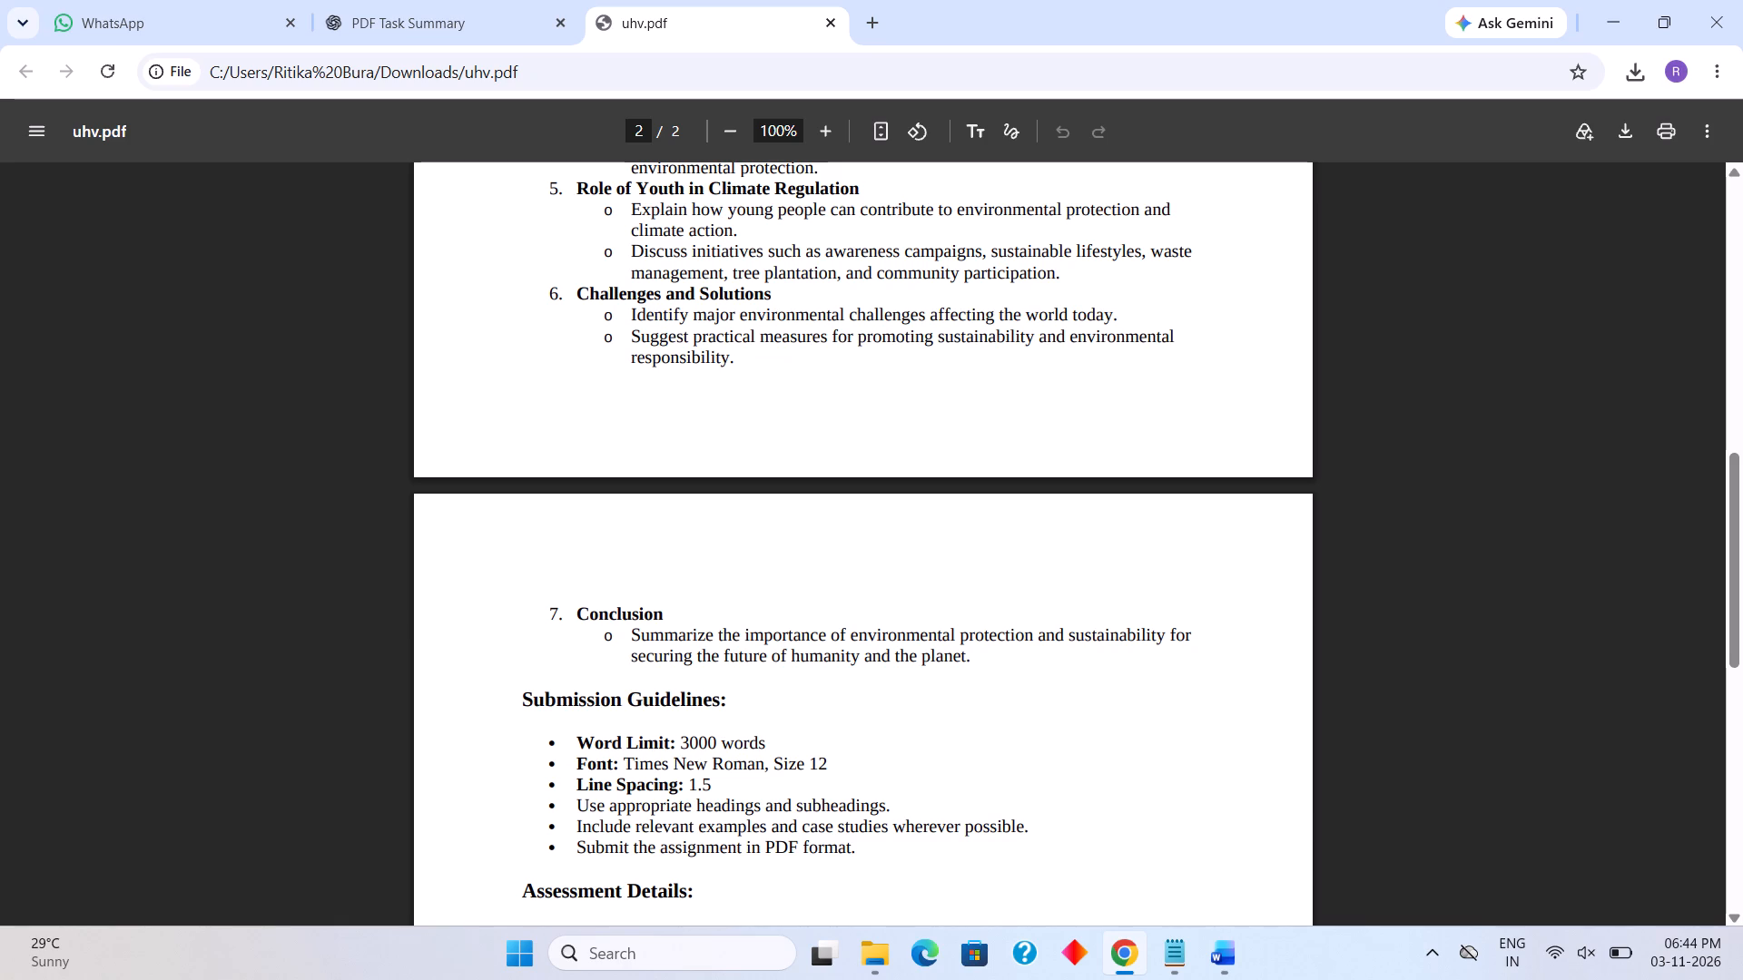
left_click(674, 894)
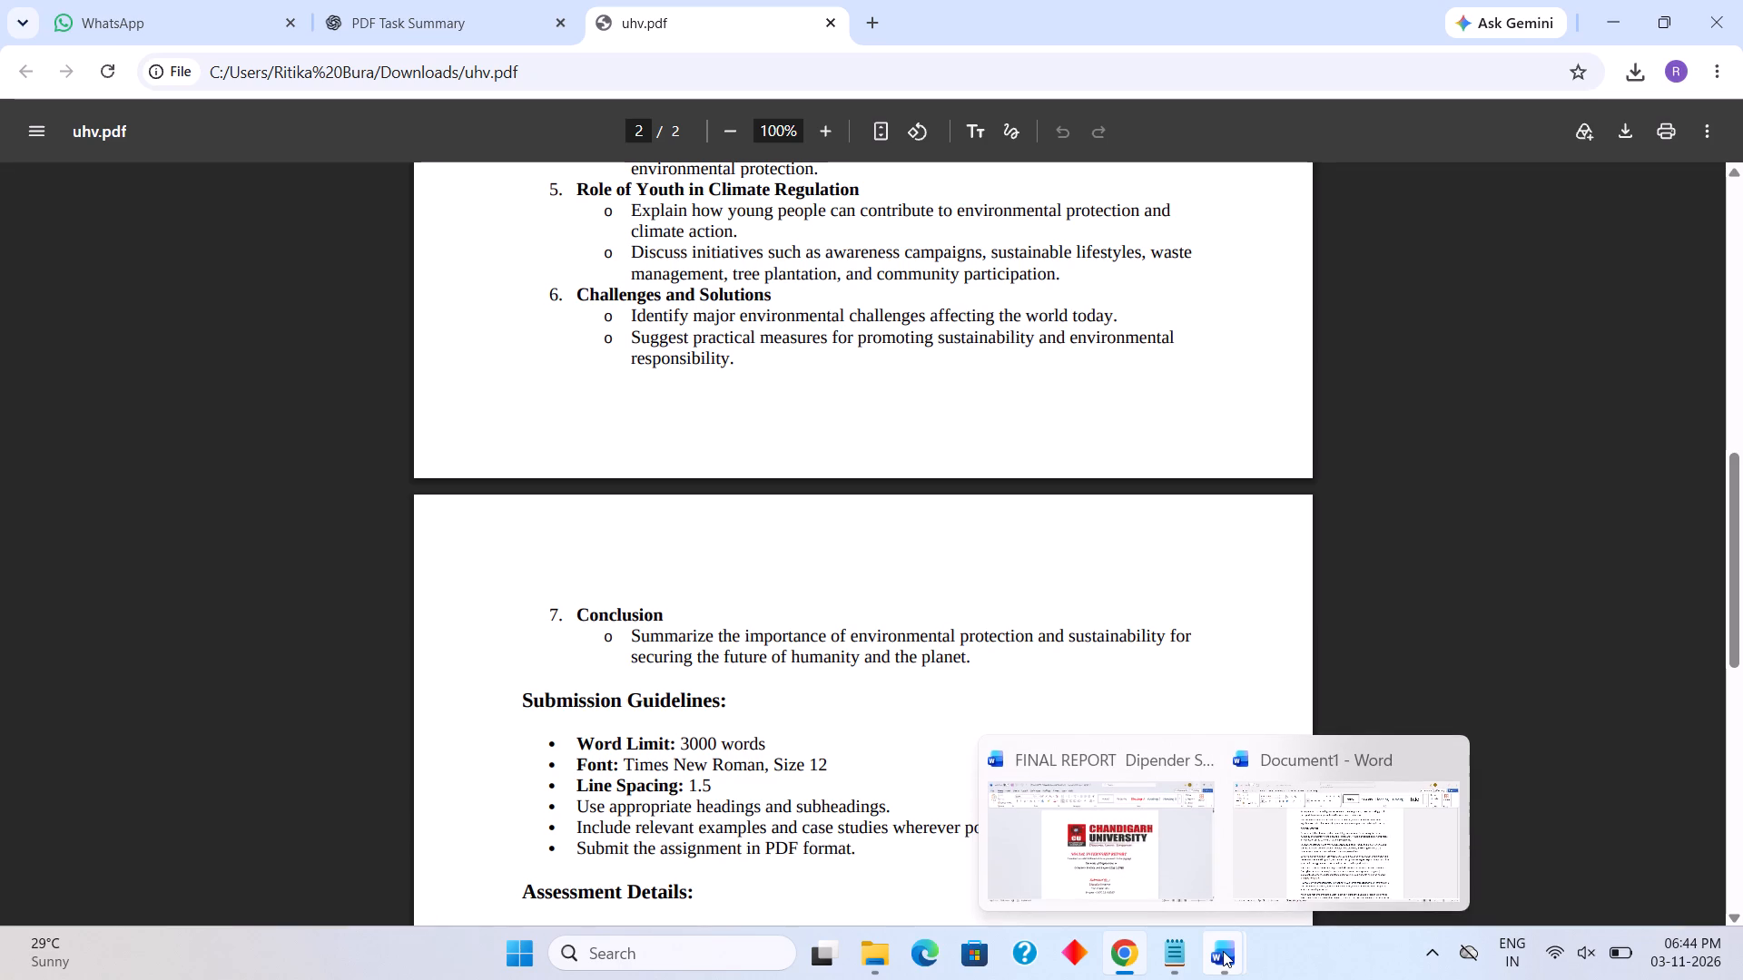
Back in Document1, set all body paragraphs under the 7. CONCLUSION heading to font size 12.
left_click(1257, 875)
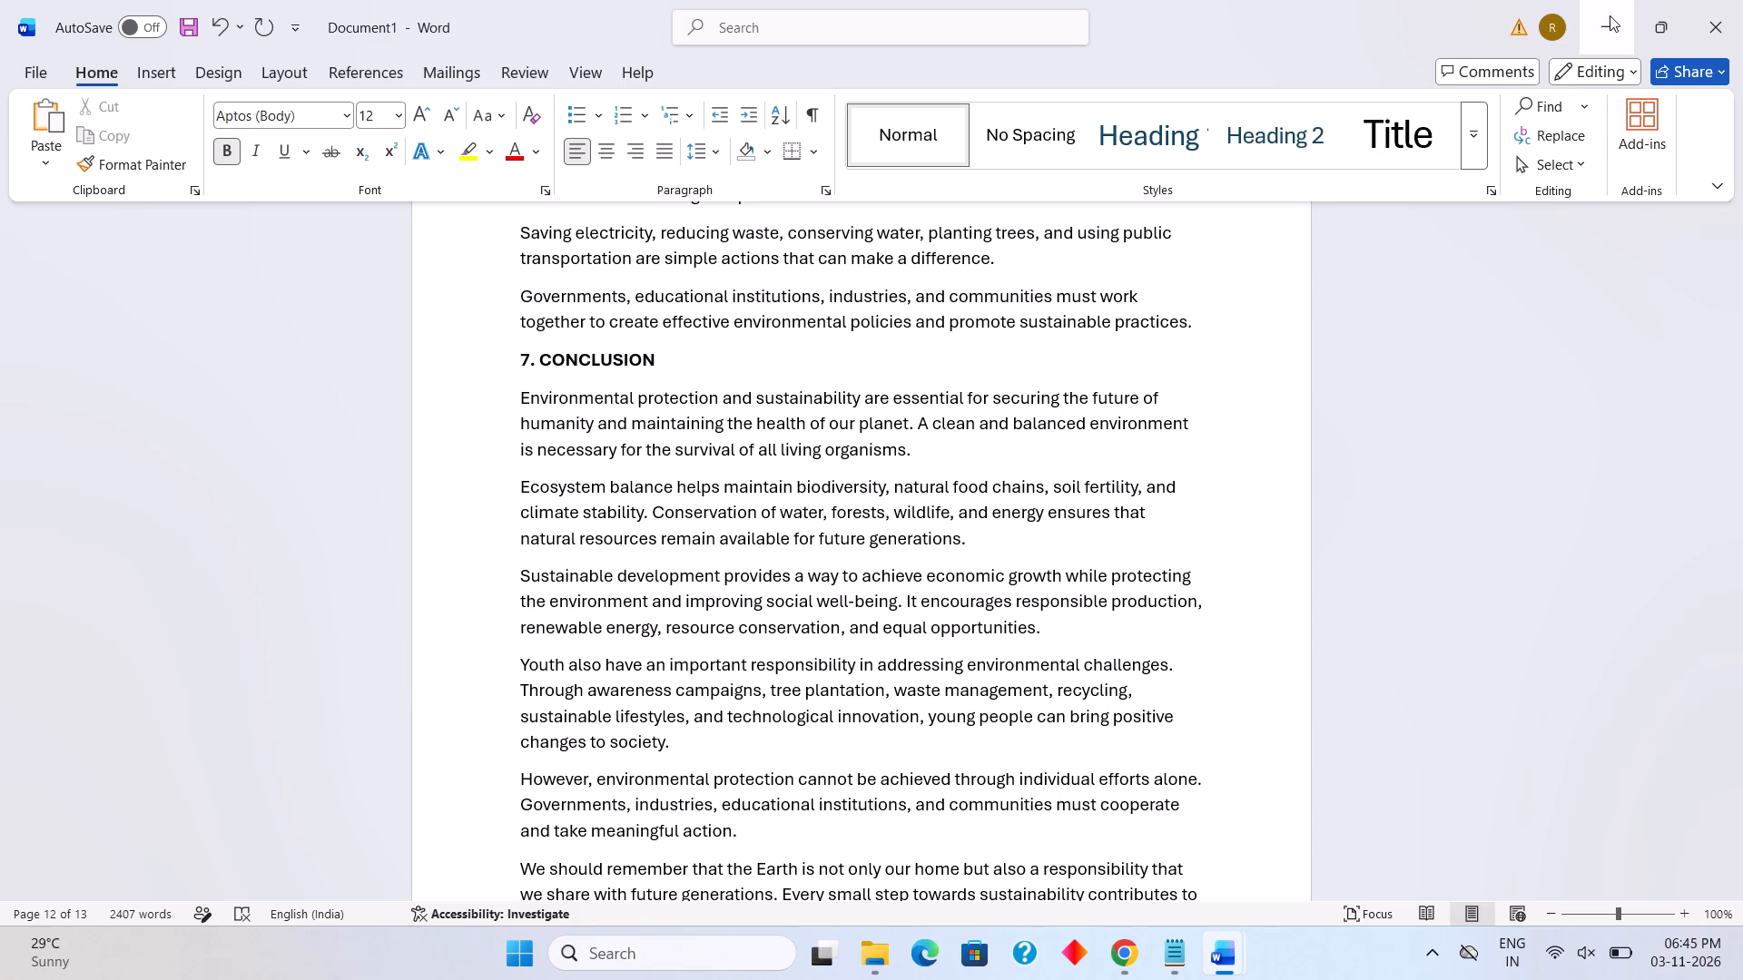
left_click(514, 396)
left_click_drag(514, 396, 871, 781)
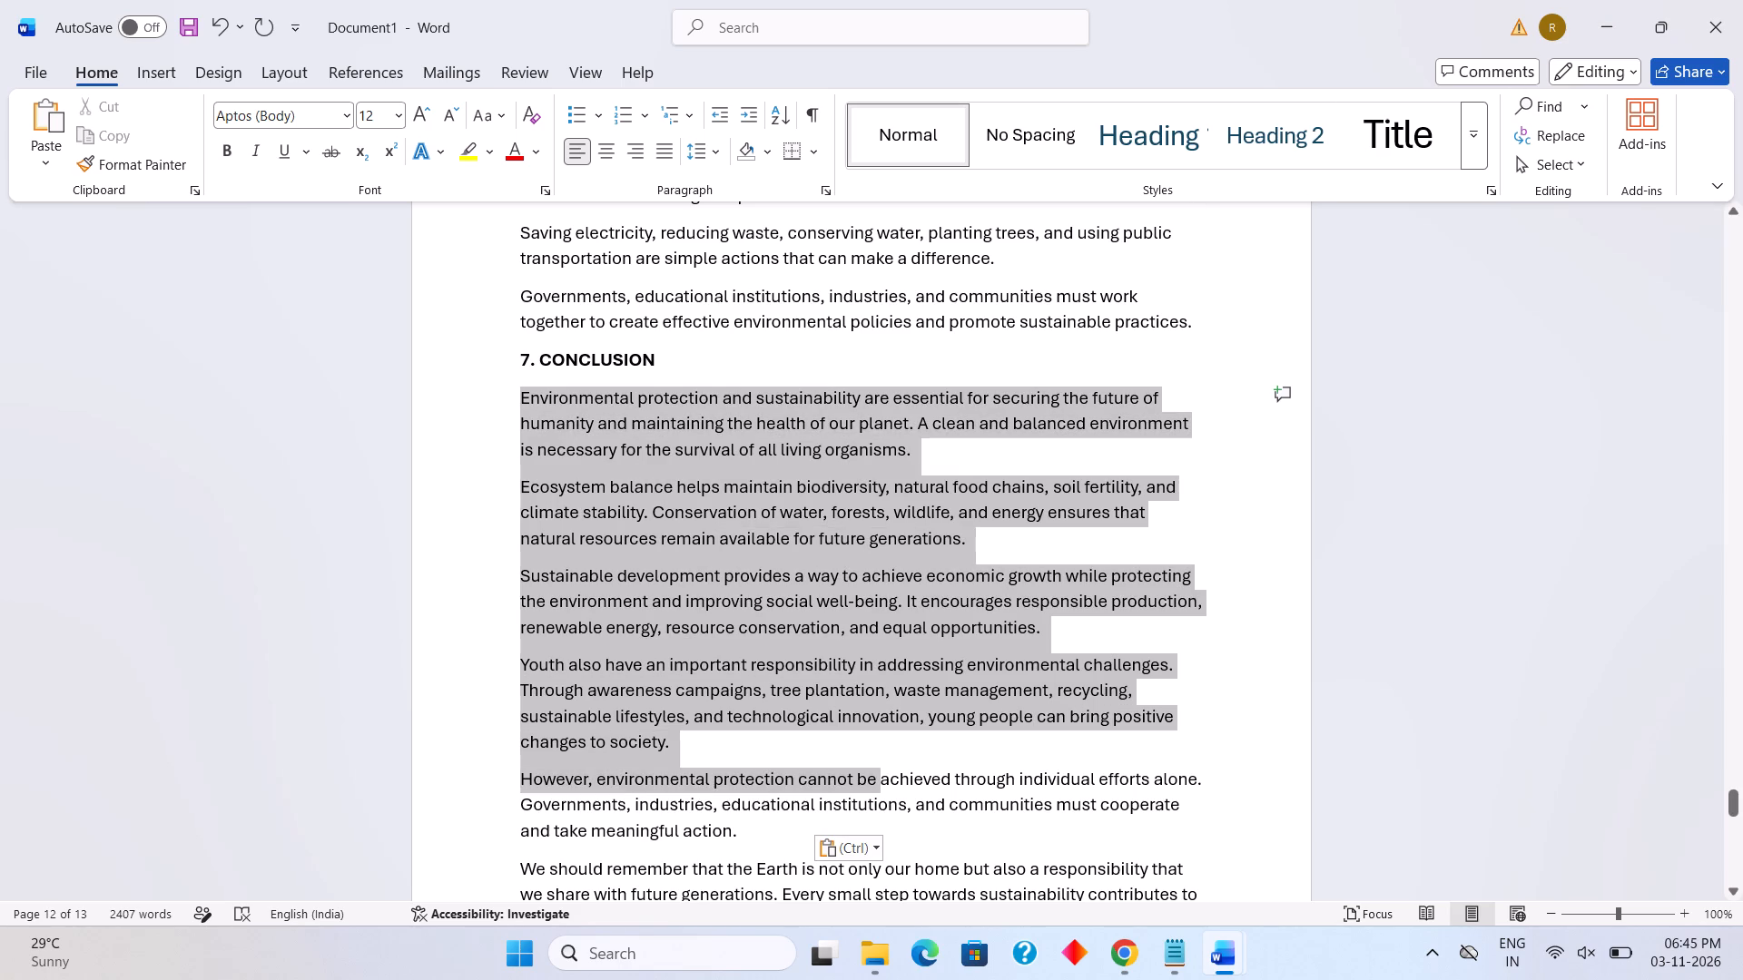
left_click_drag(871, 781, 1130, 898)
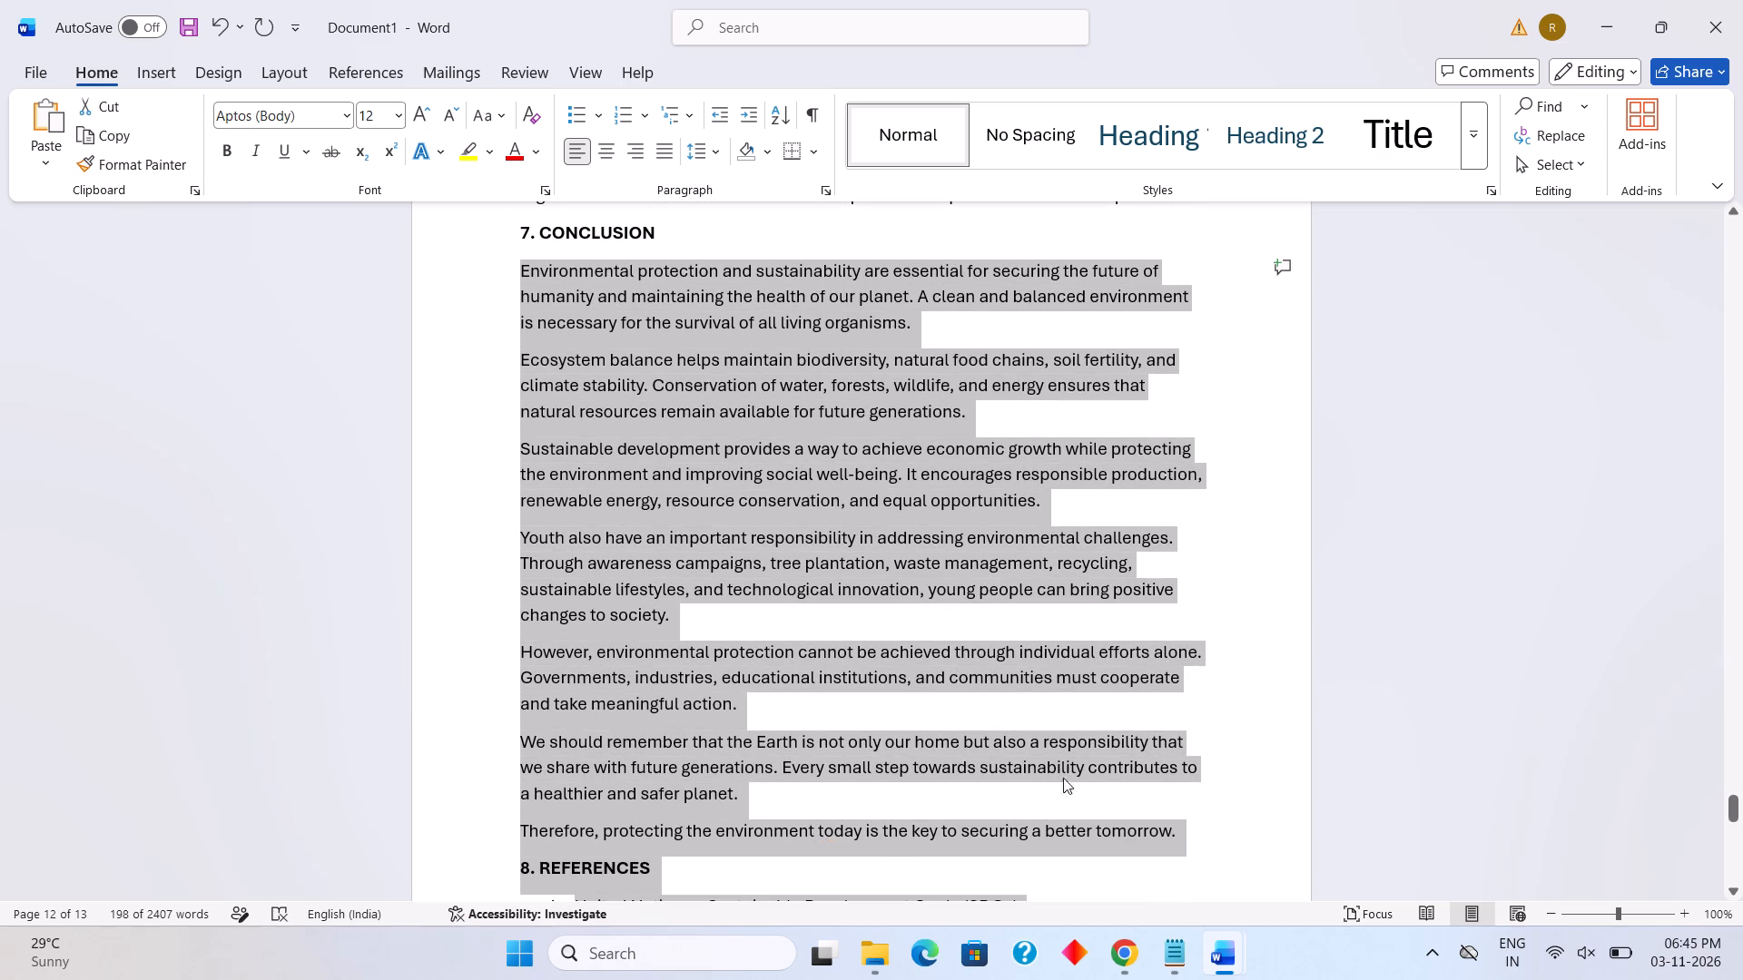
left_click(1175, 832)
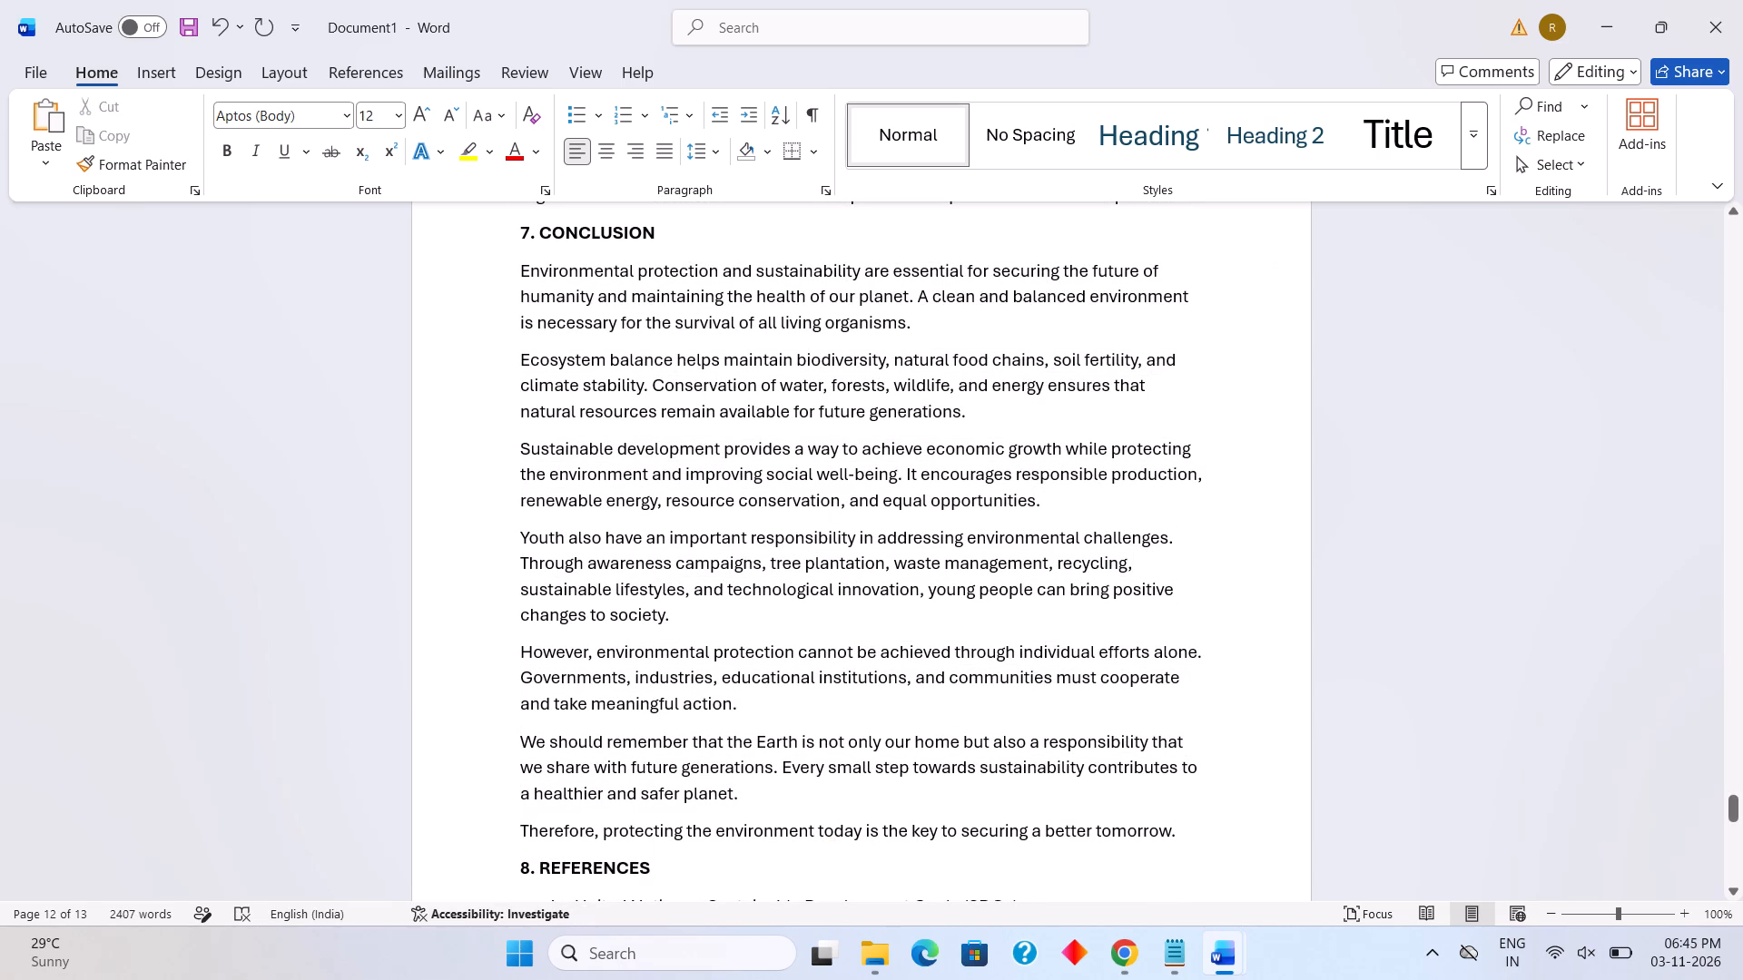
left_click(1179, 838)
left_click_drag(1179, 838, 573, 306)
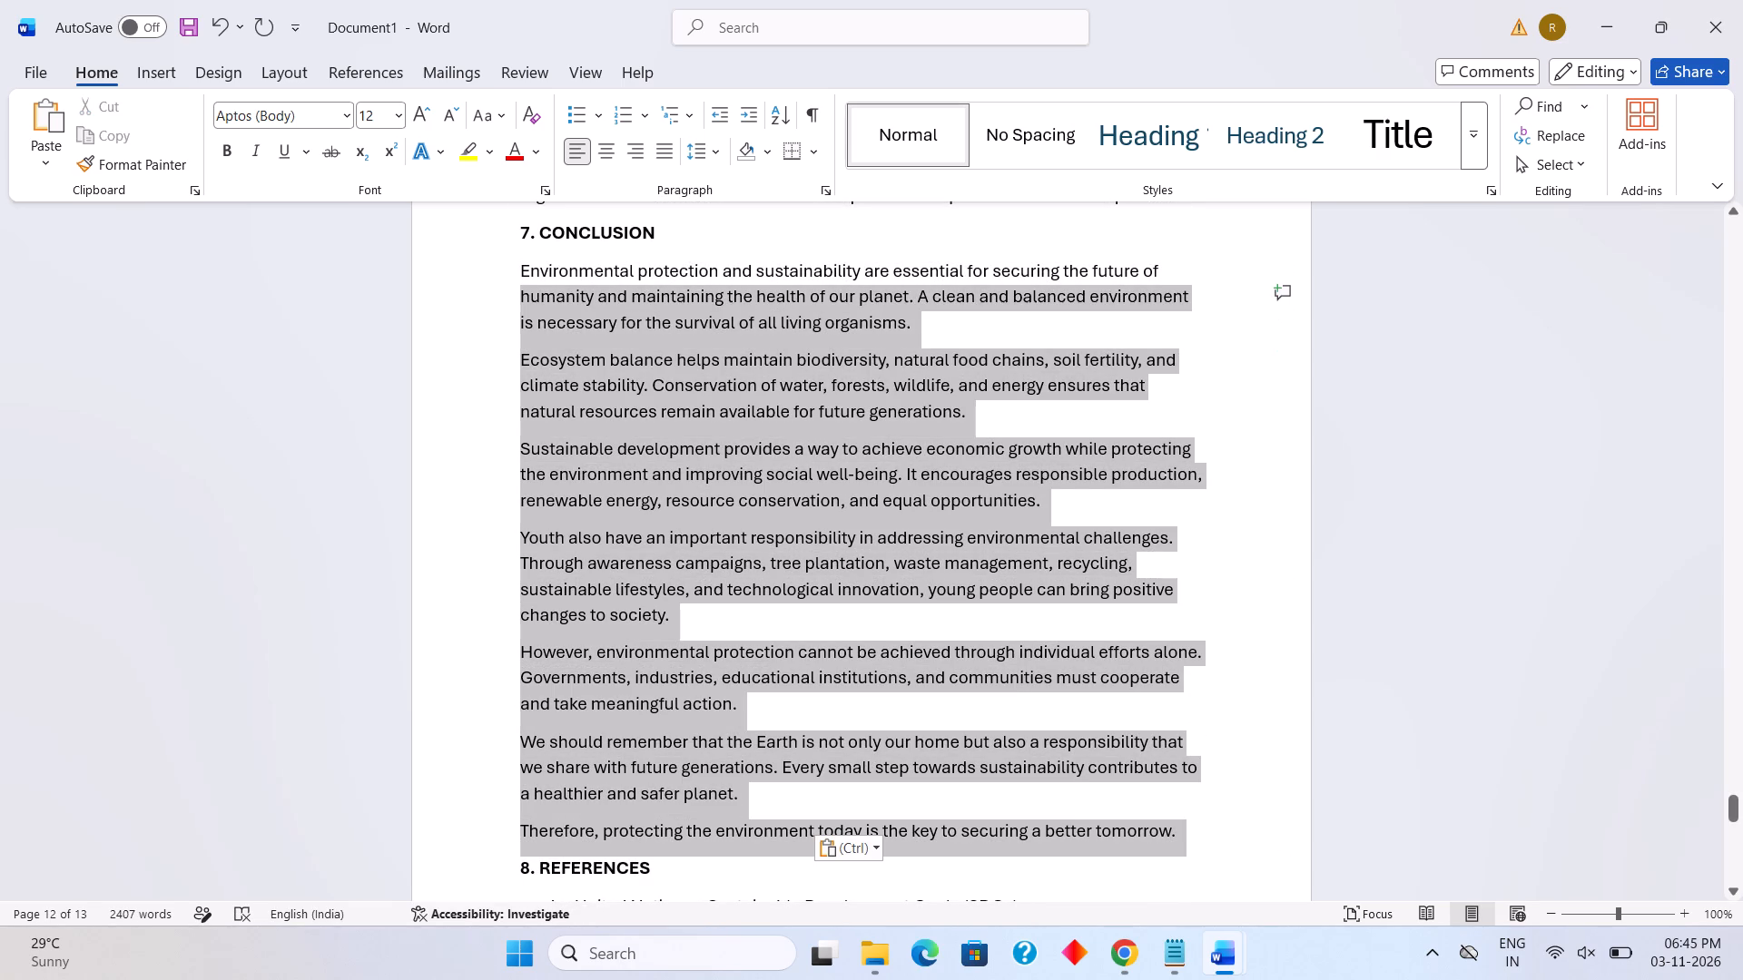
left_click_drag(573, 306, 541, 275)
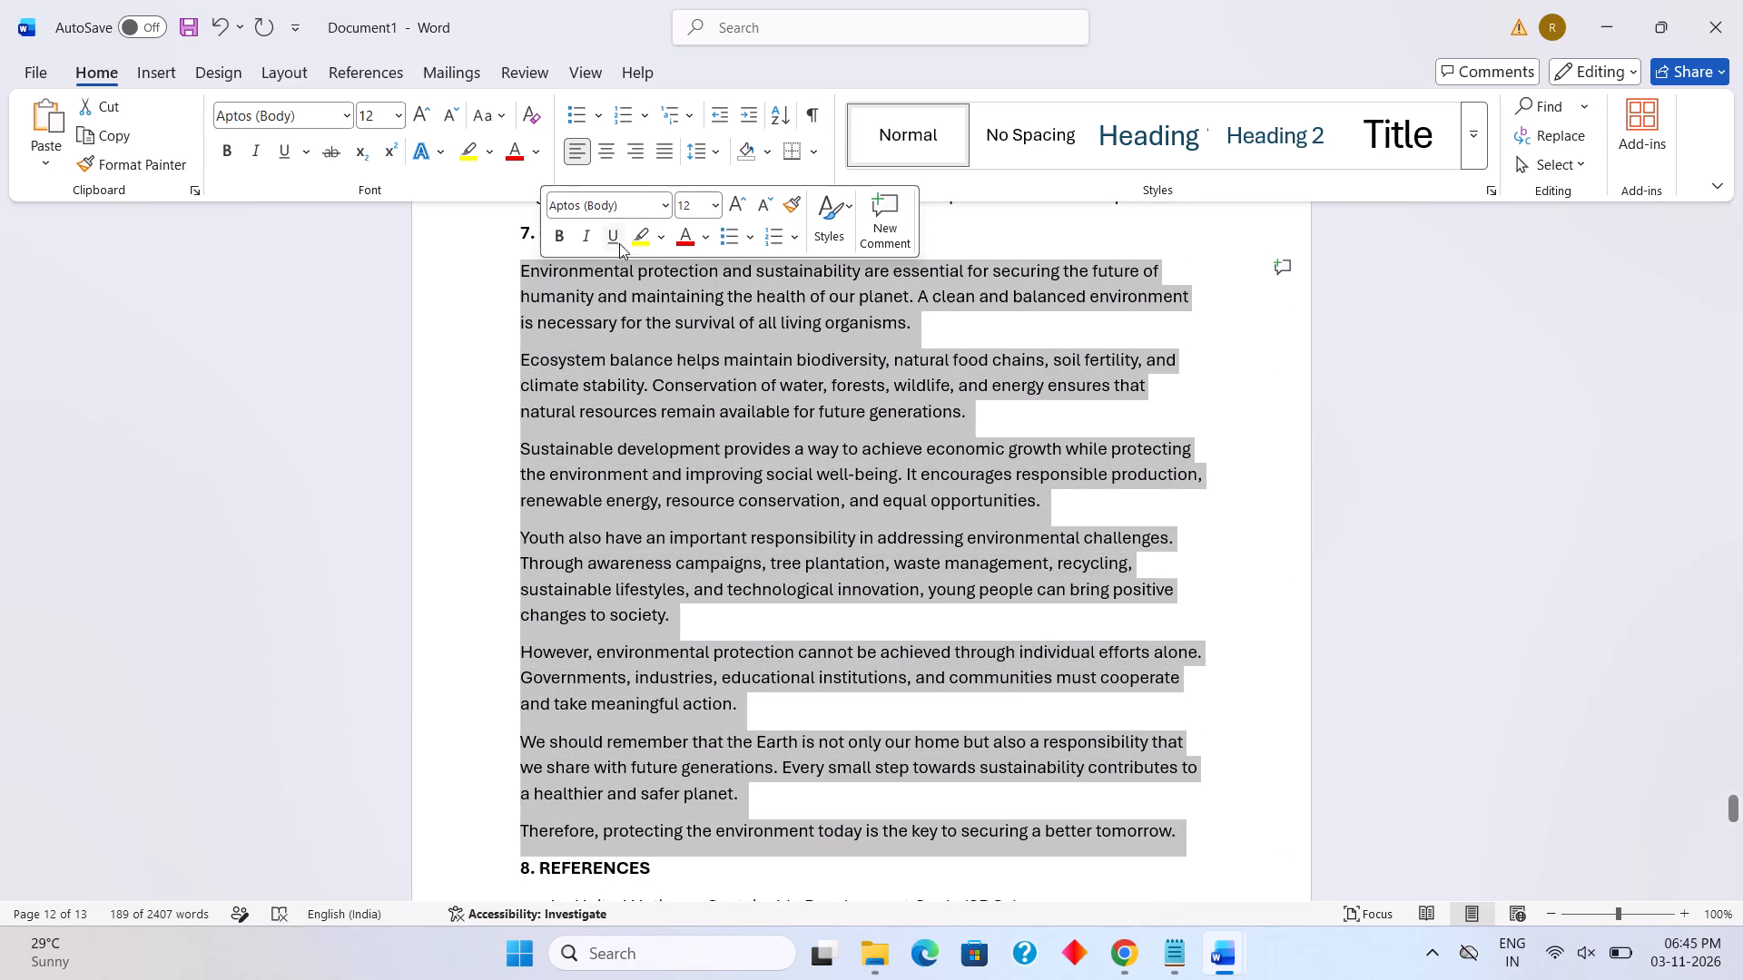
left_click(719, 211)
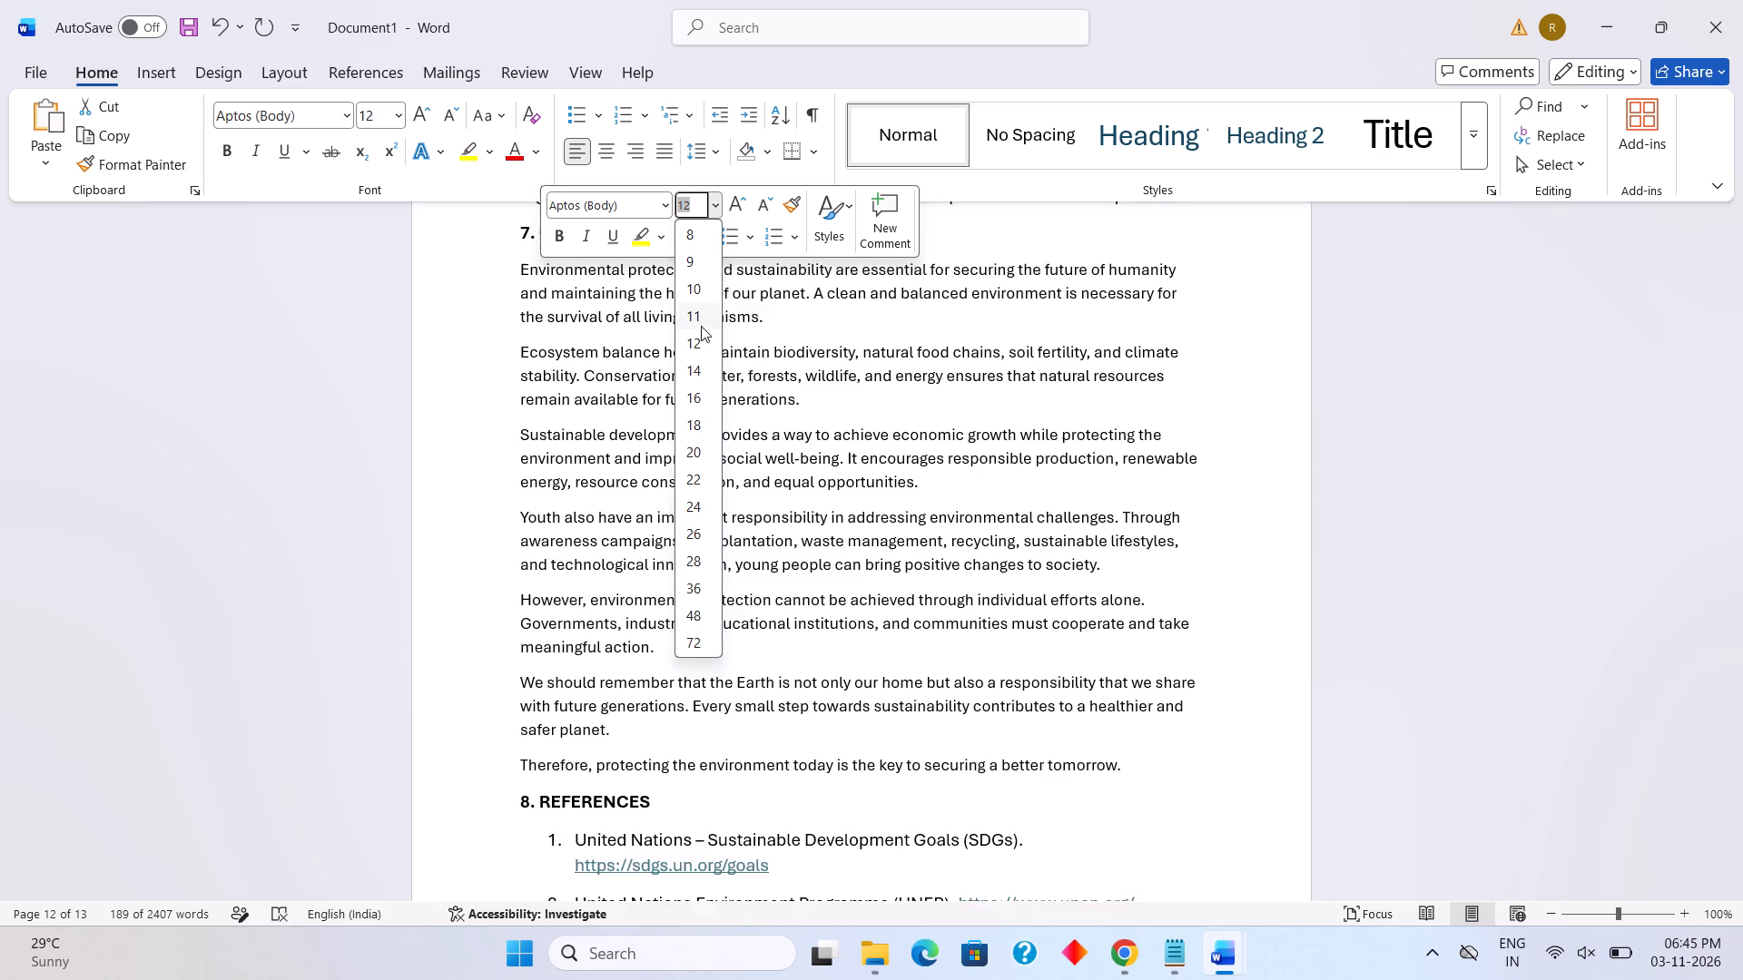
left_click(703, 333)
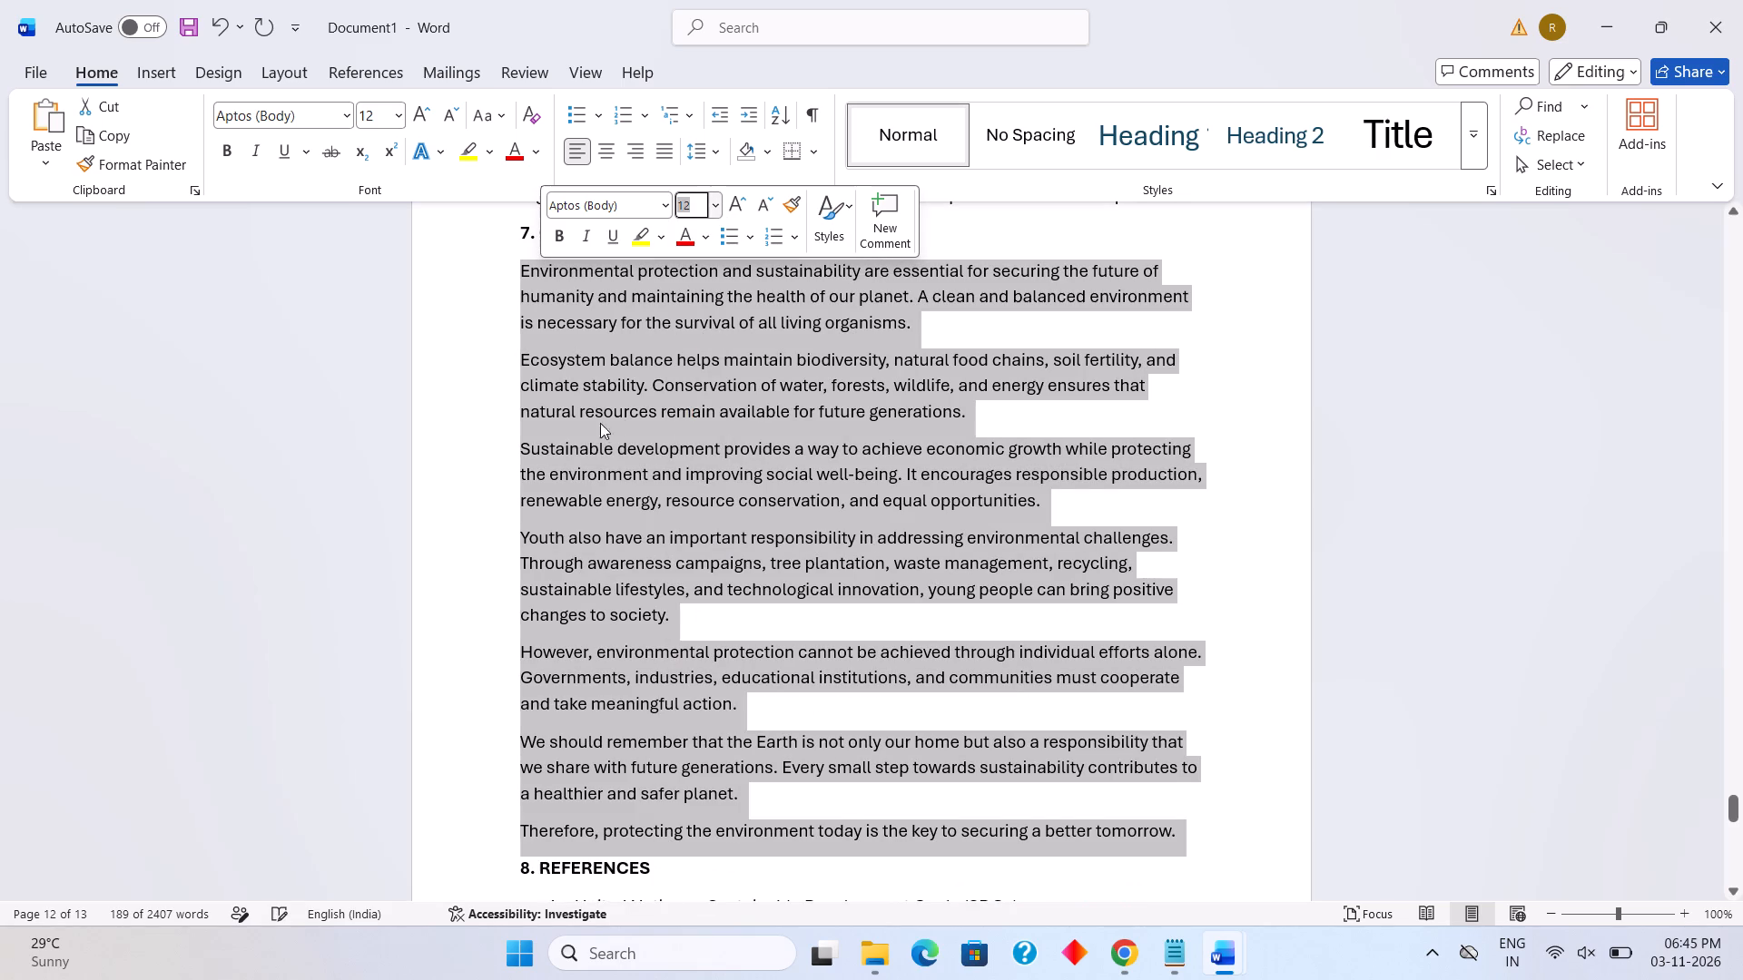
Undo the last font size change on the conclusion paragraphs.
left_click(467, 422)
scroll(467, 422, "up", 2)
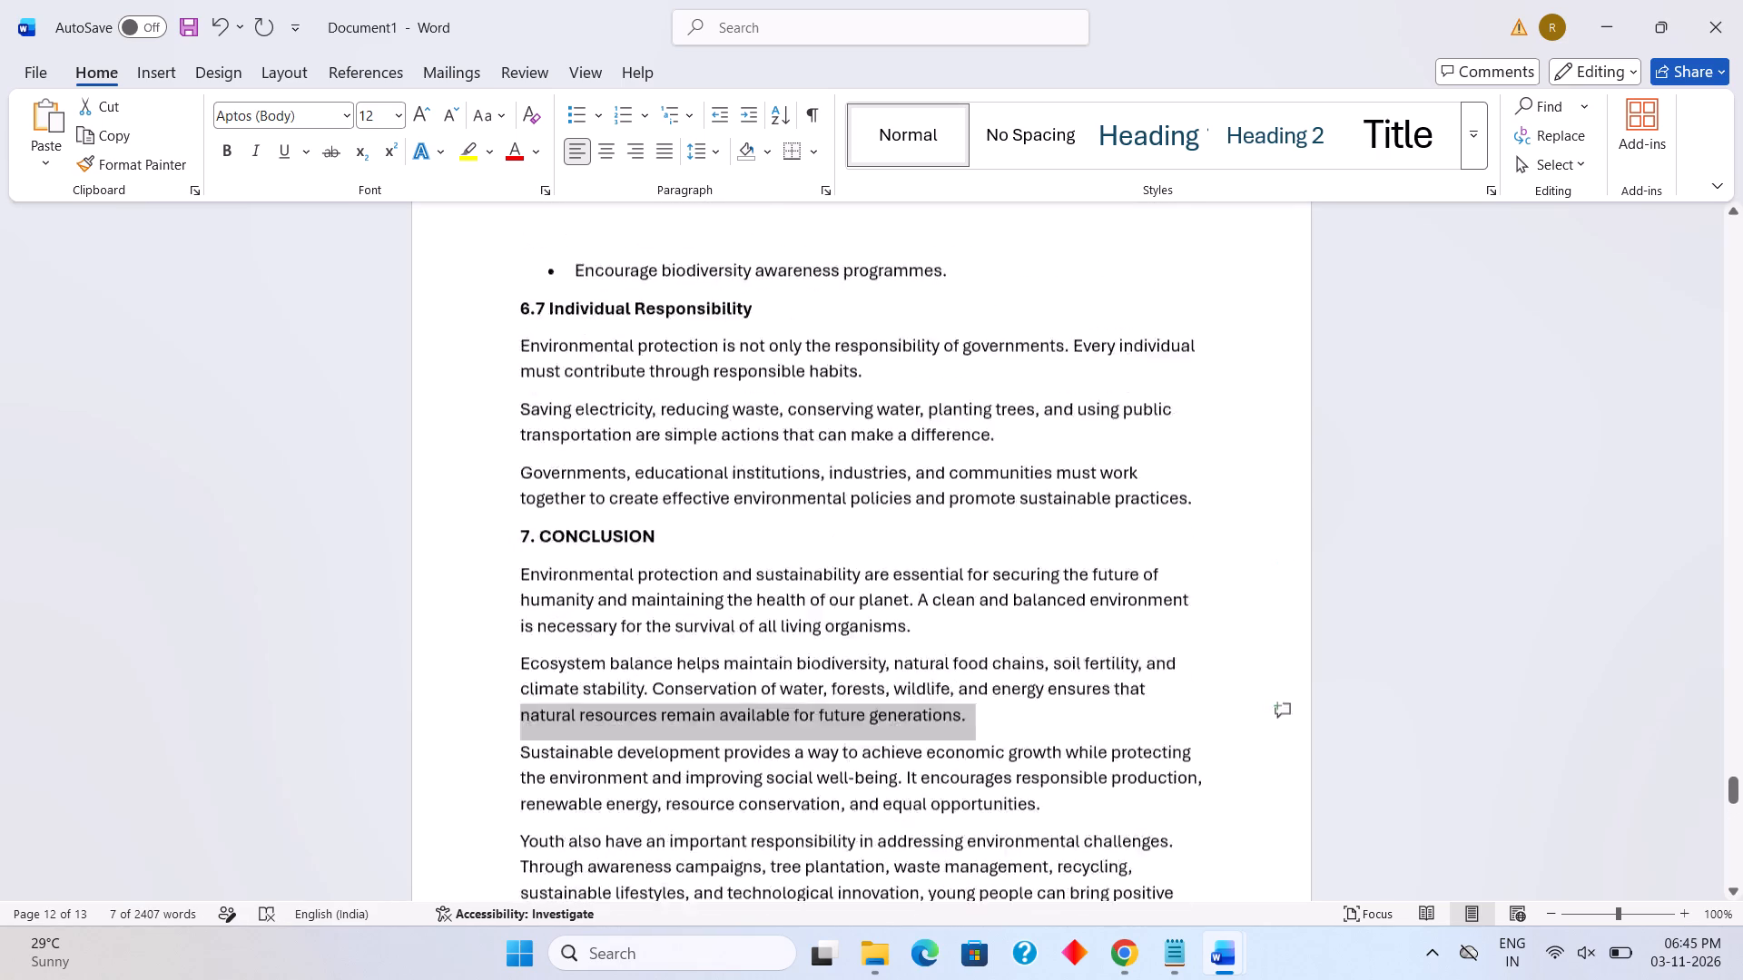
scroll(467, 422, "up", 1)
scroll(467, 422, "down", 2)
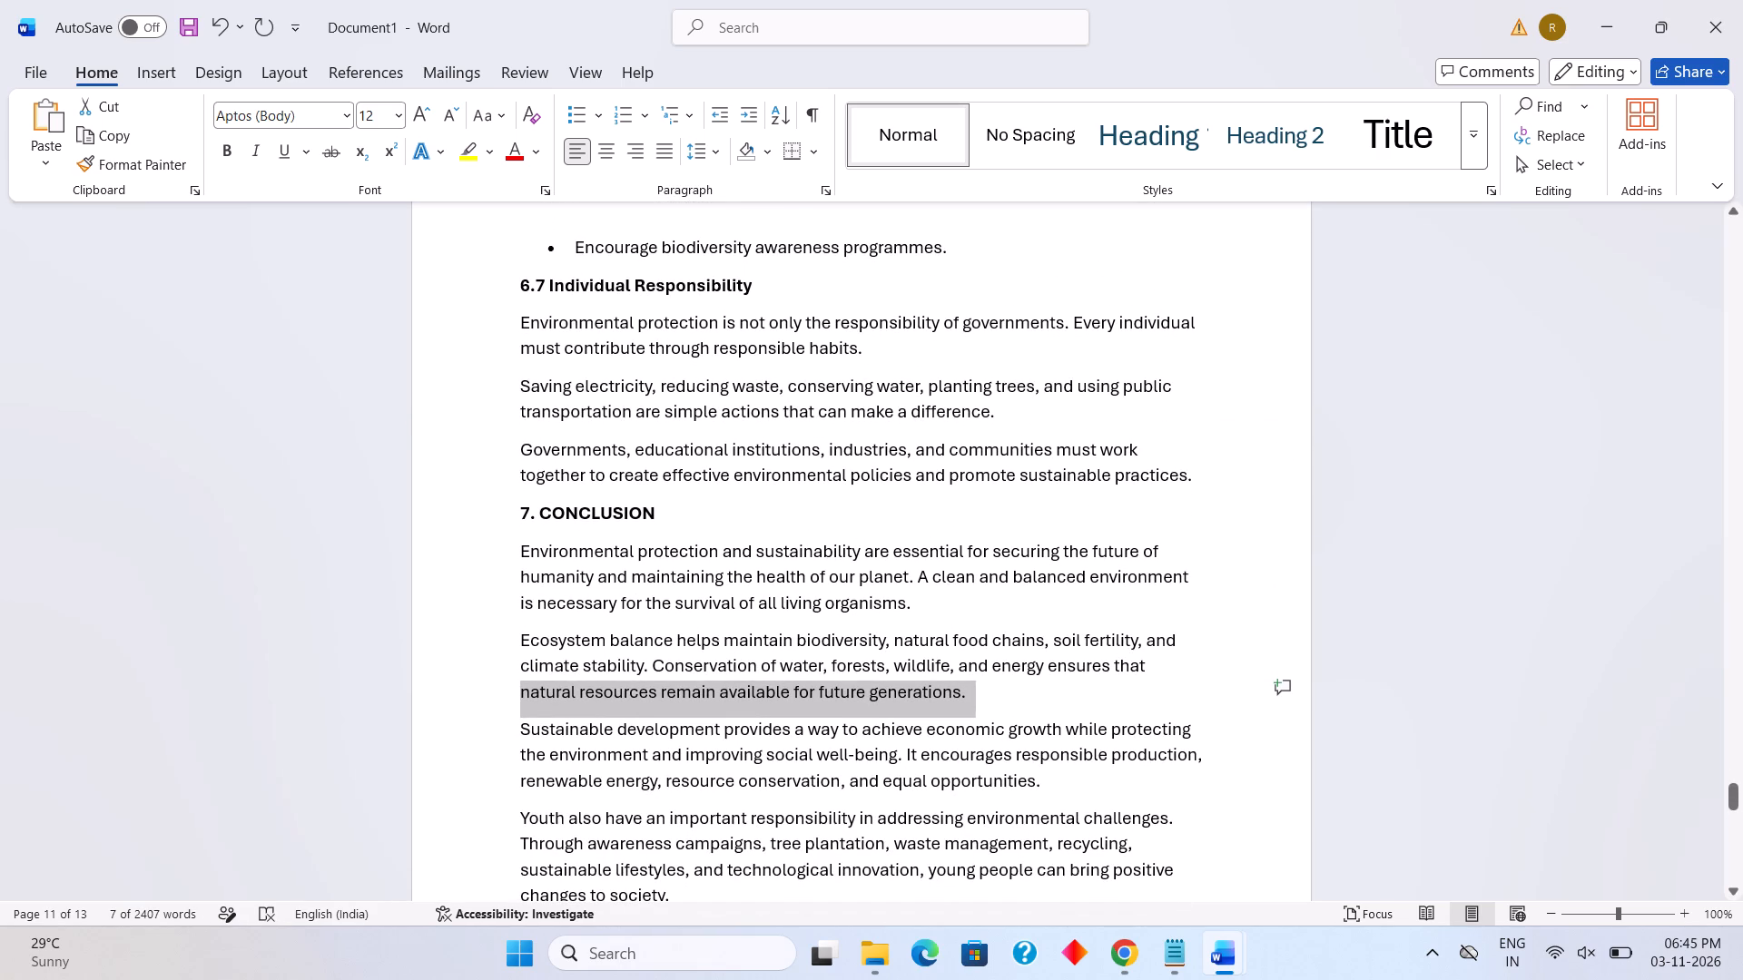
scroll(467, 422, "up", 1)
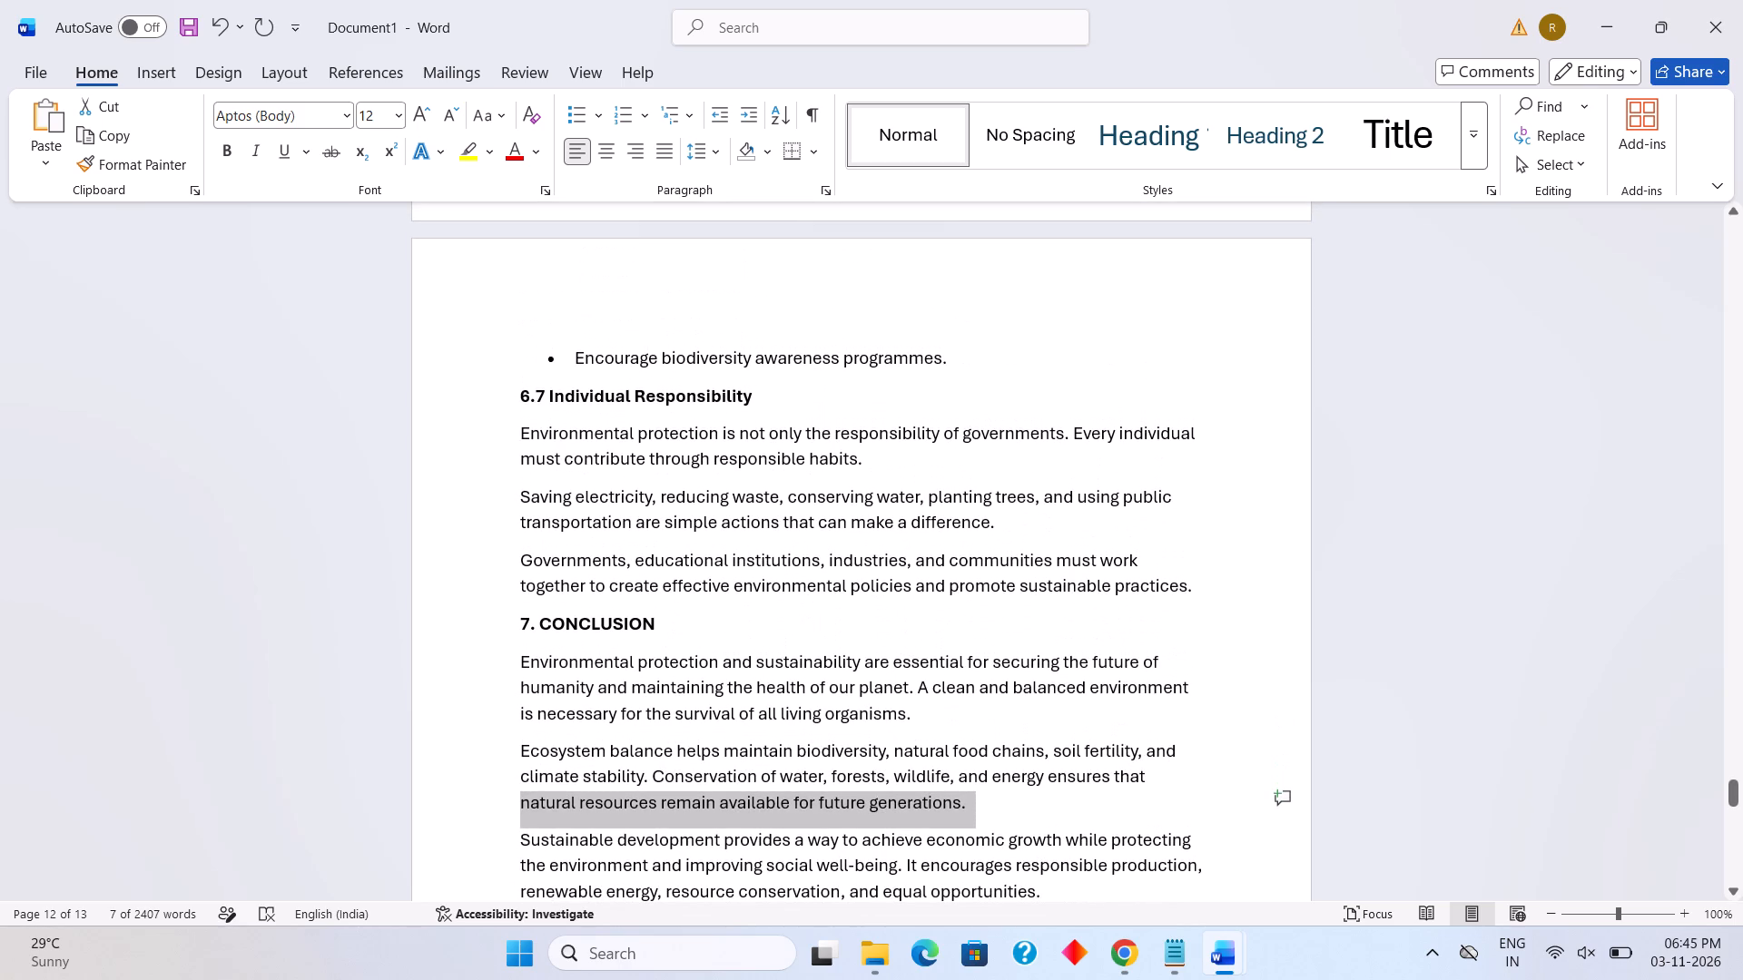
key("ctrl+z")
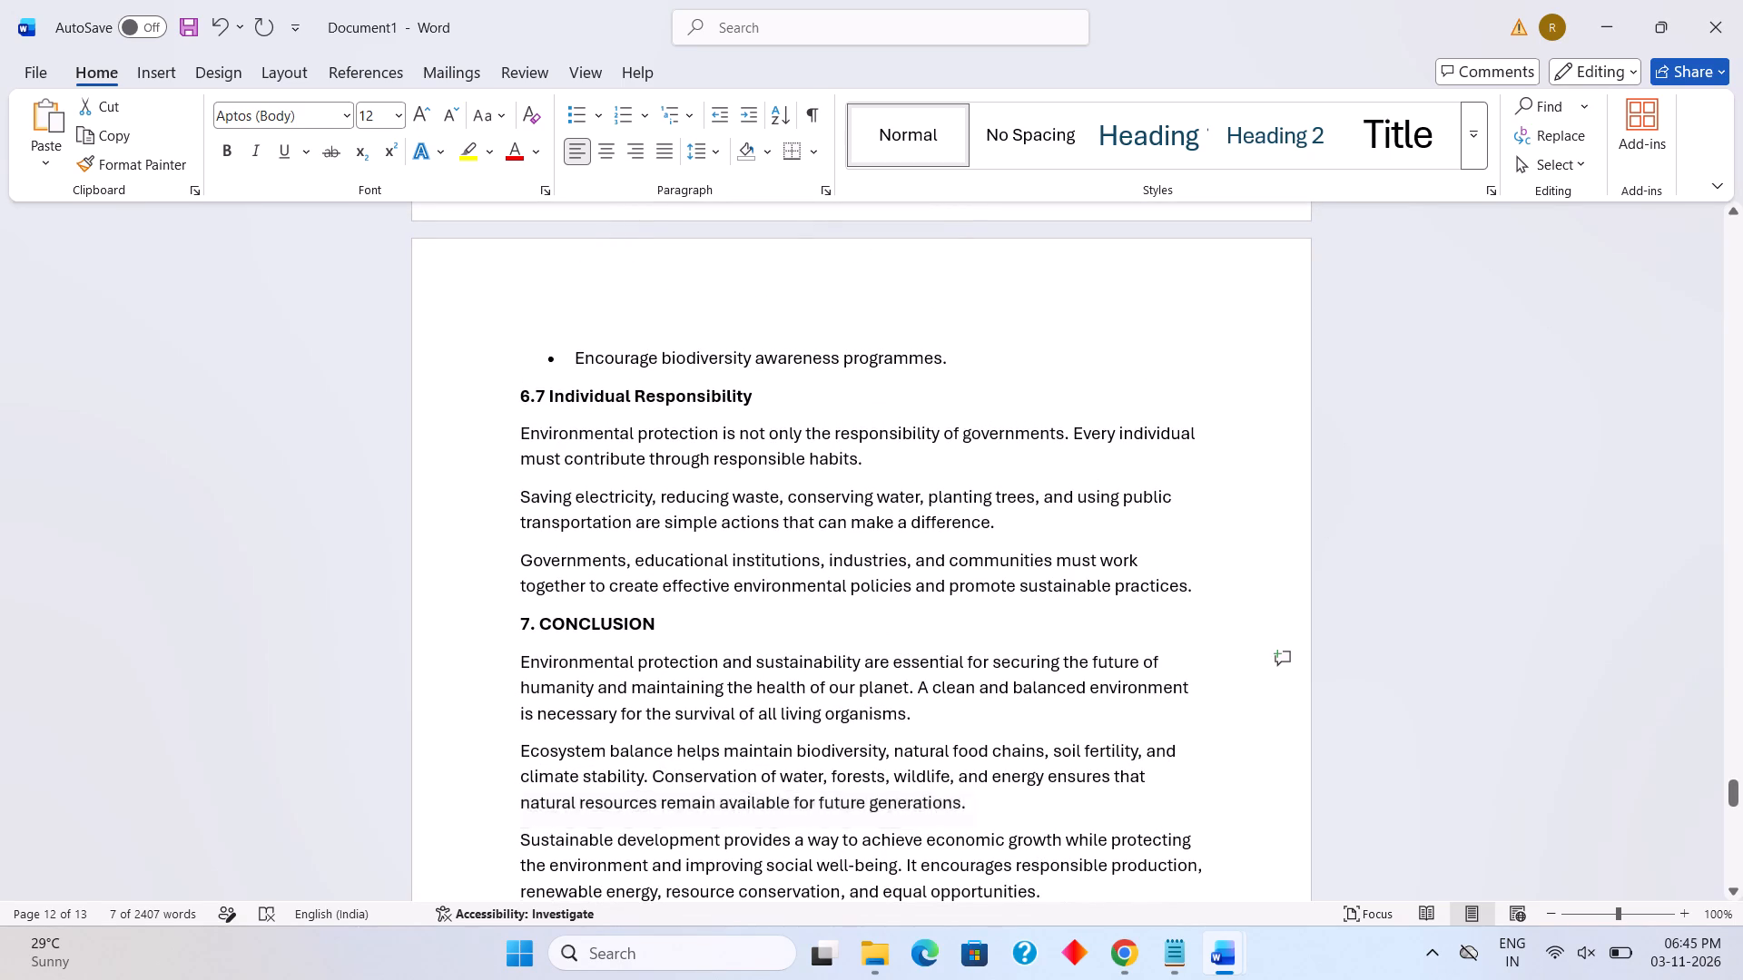
Undo the original paste in Document1 and paste the complete assignment text again.
key("ctrl+z")
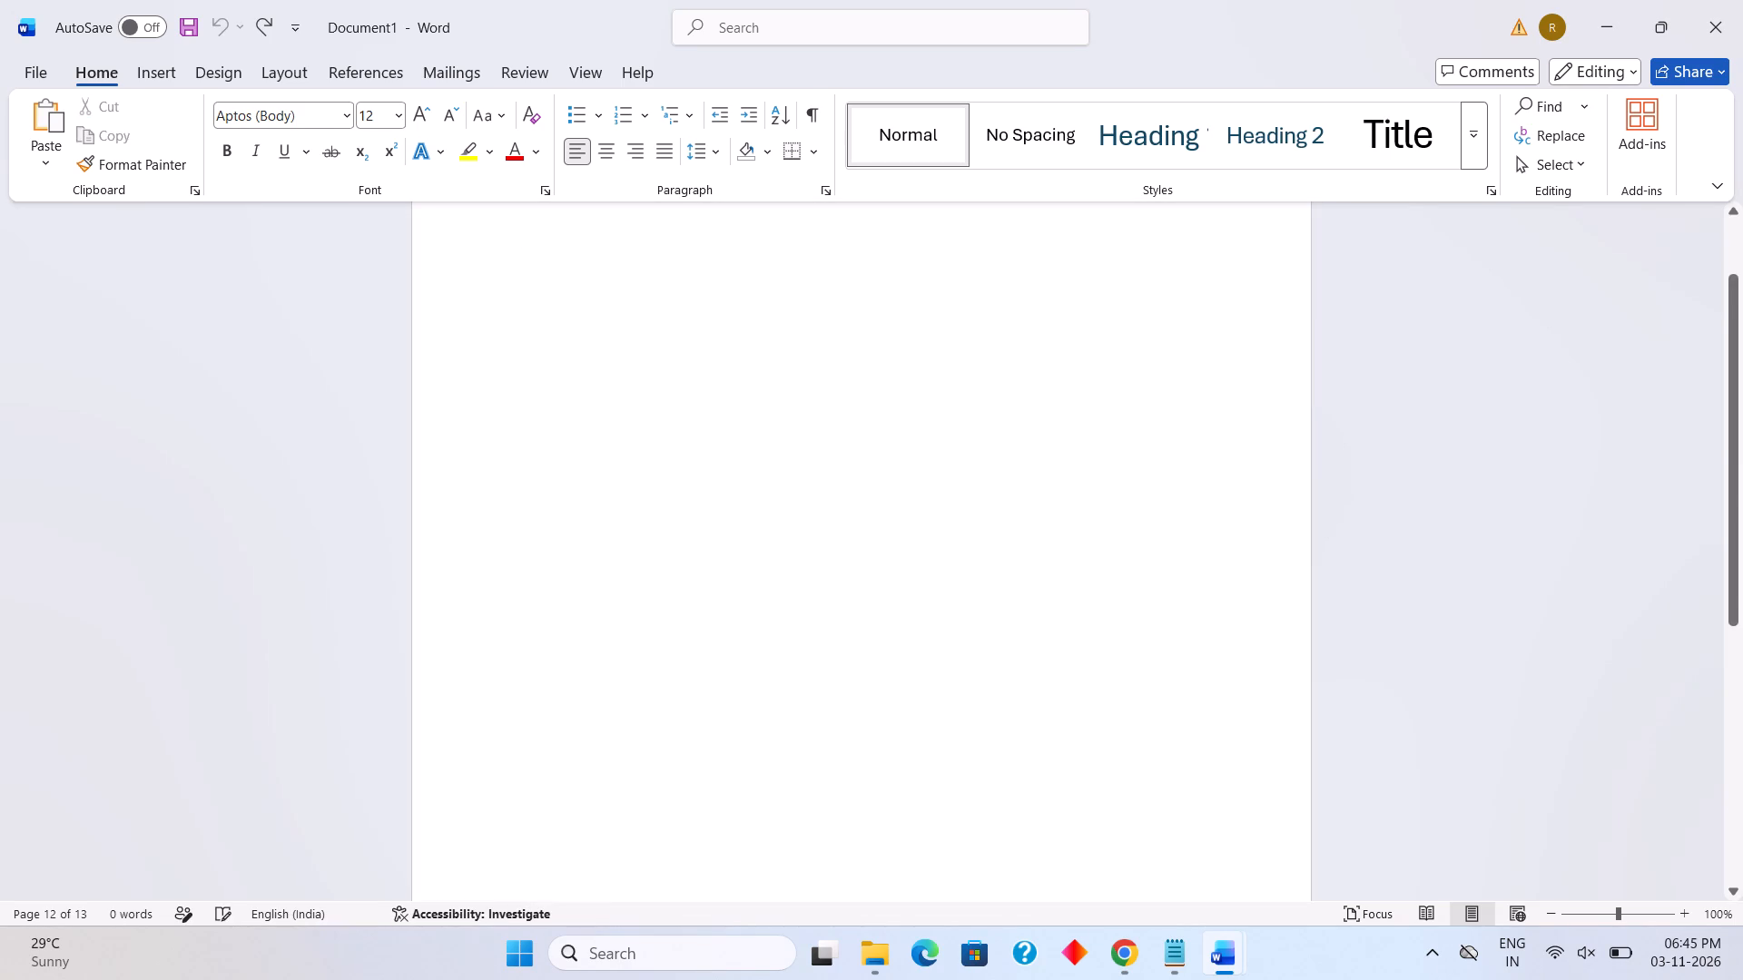
key("ctrl+v")
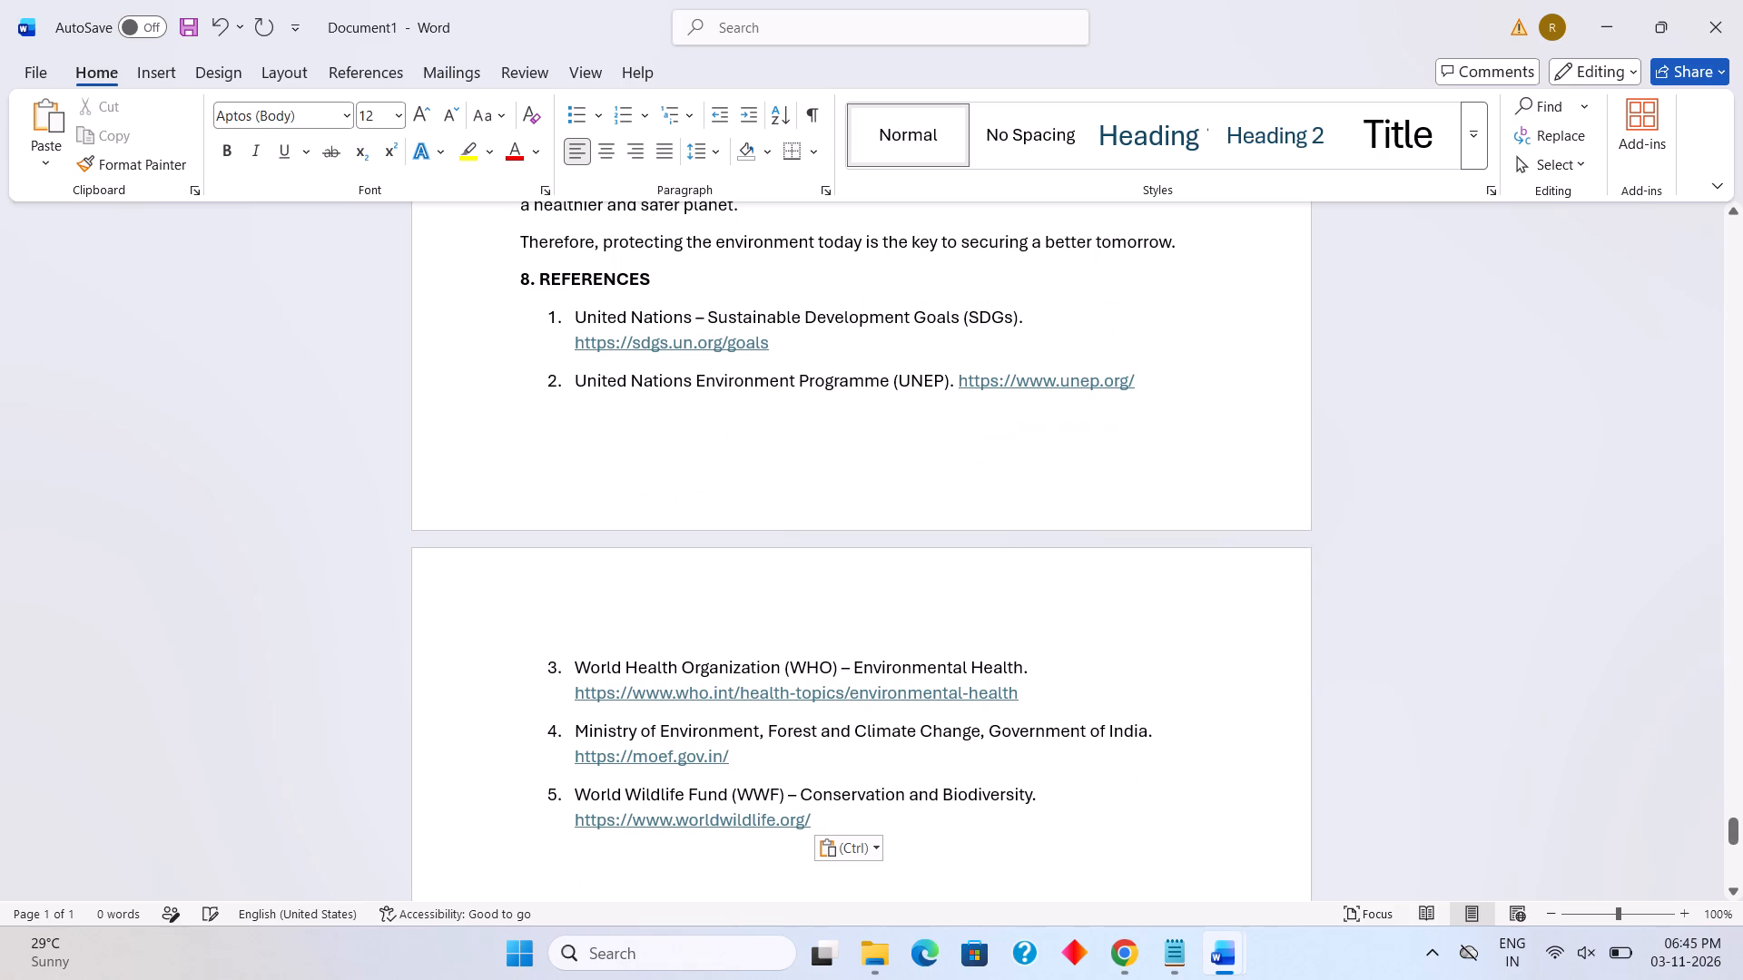
Set the 8. REFERENCES heading to font size 16.
scroll(519, 591, "up", 1)
left_click(517, 497)
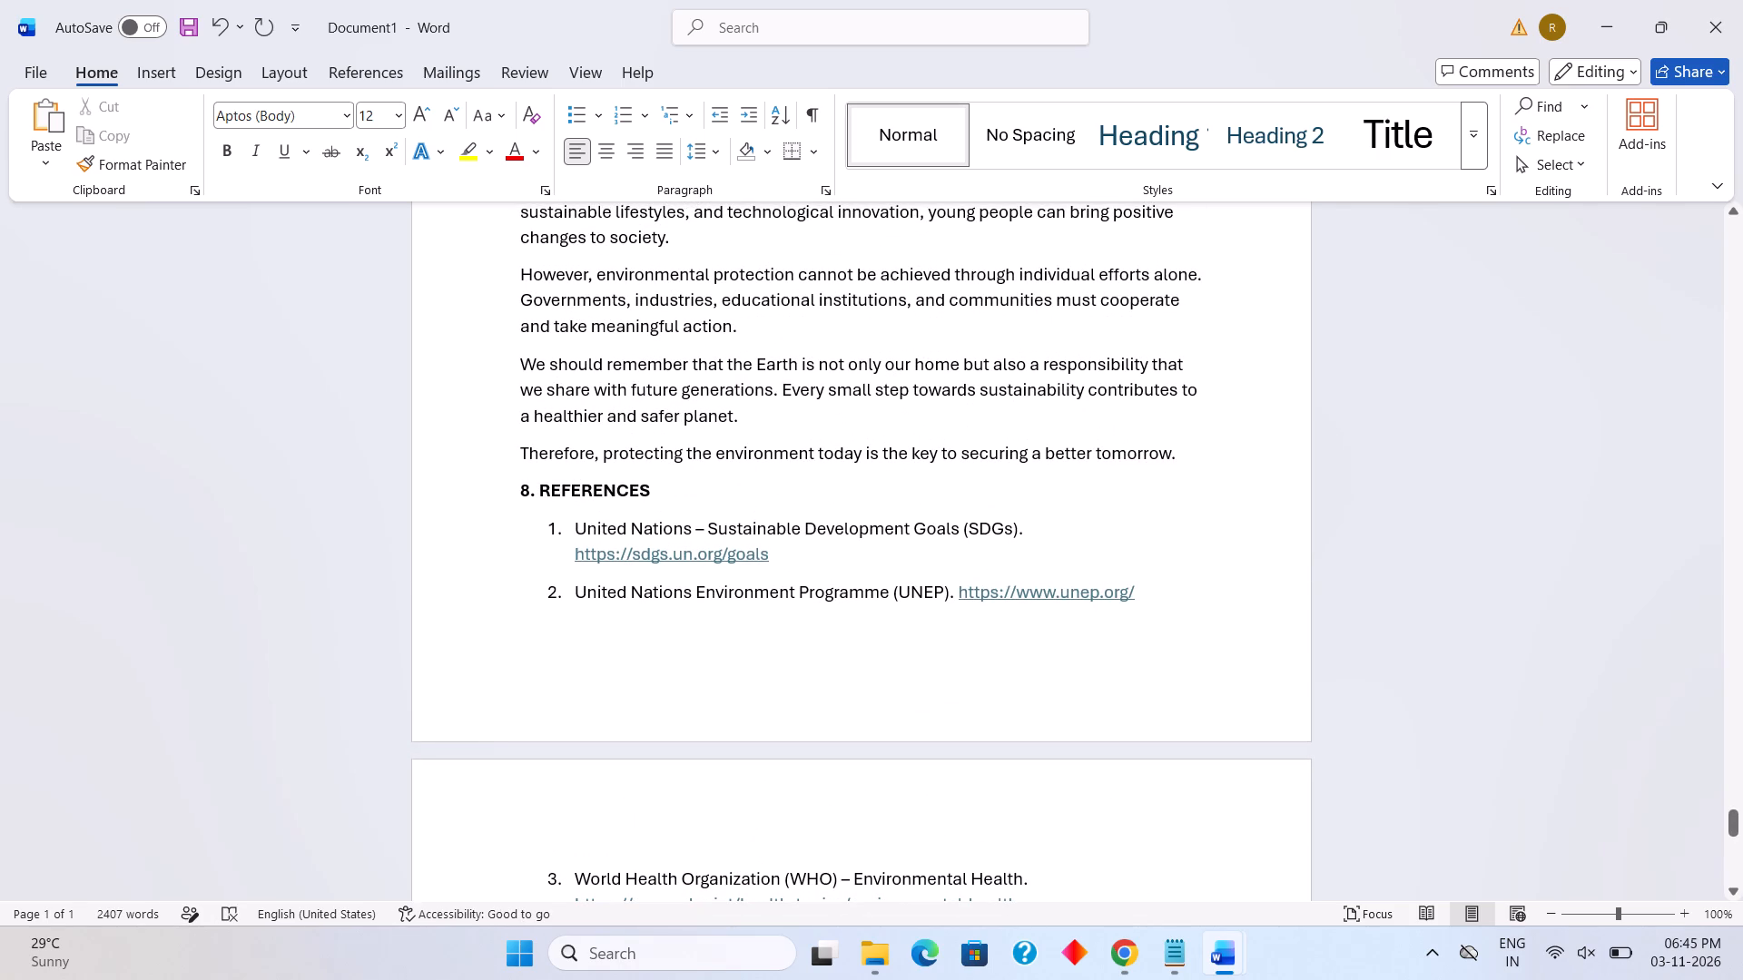
left_click_drag(517, 497, 603, 502)
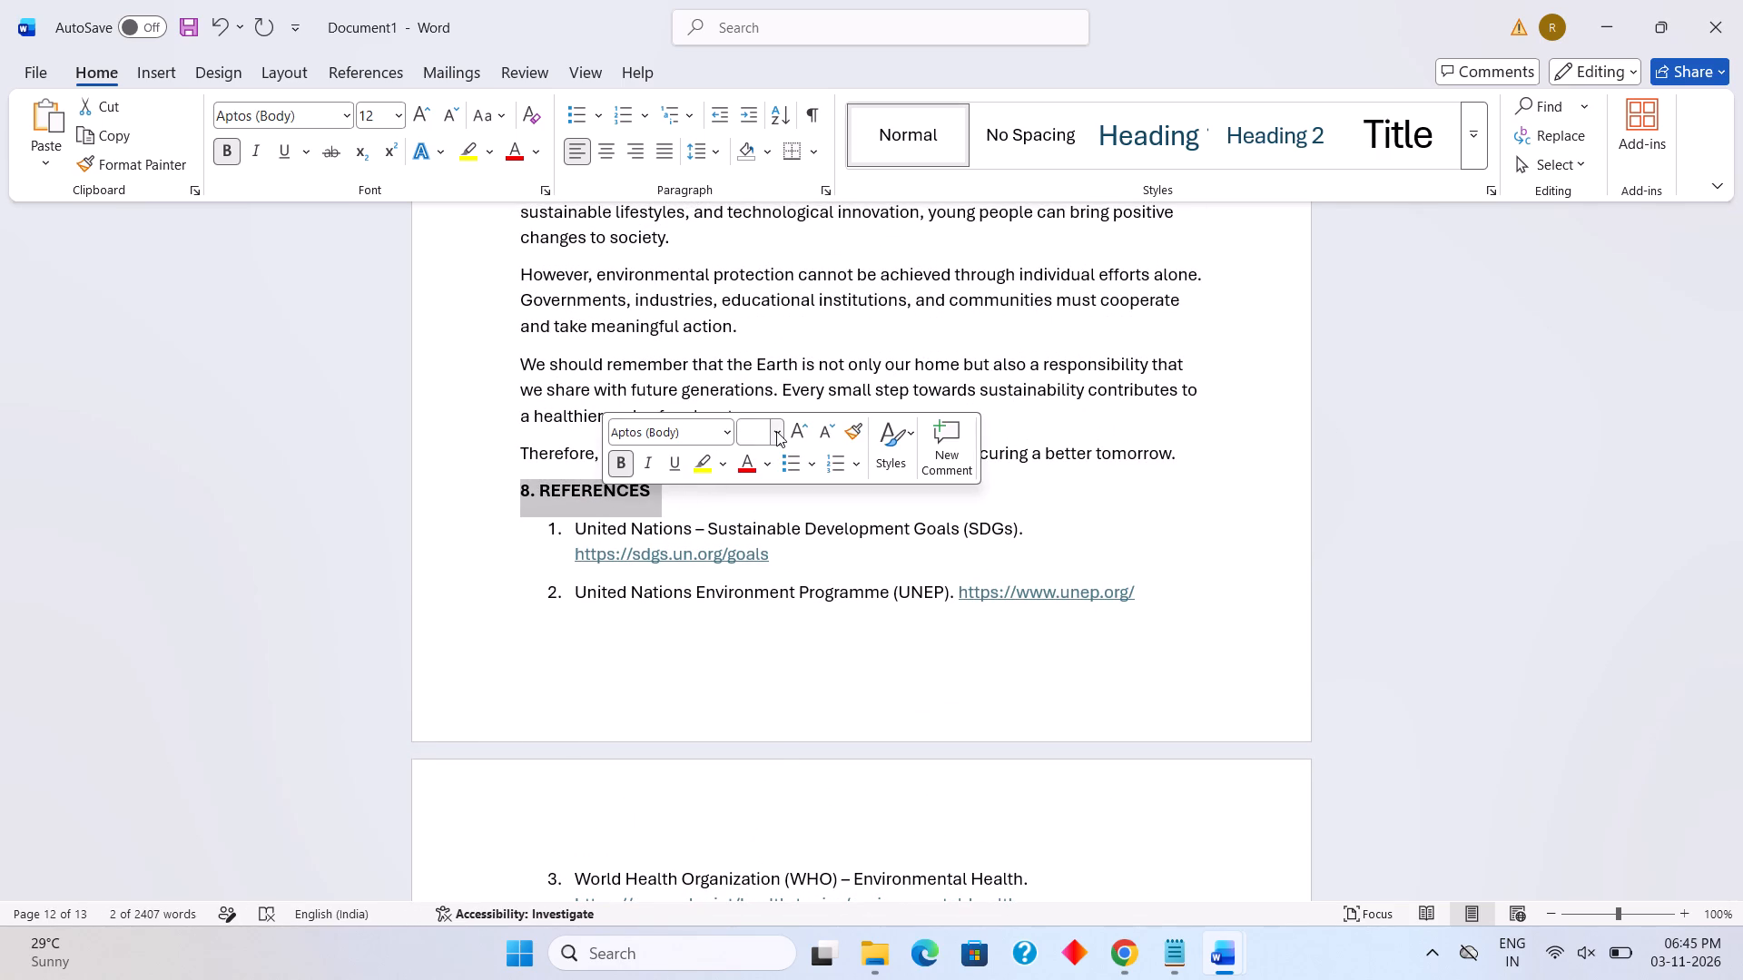
left_click(776, 431)
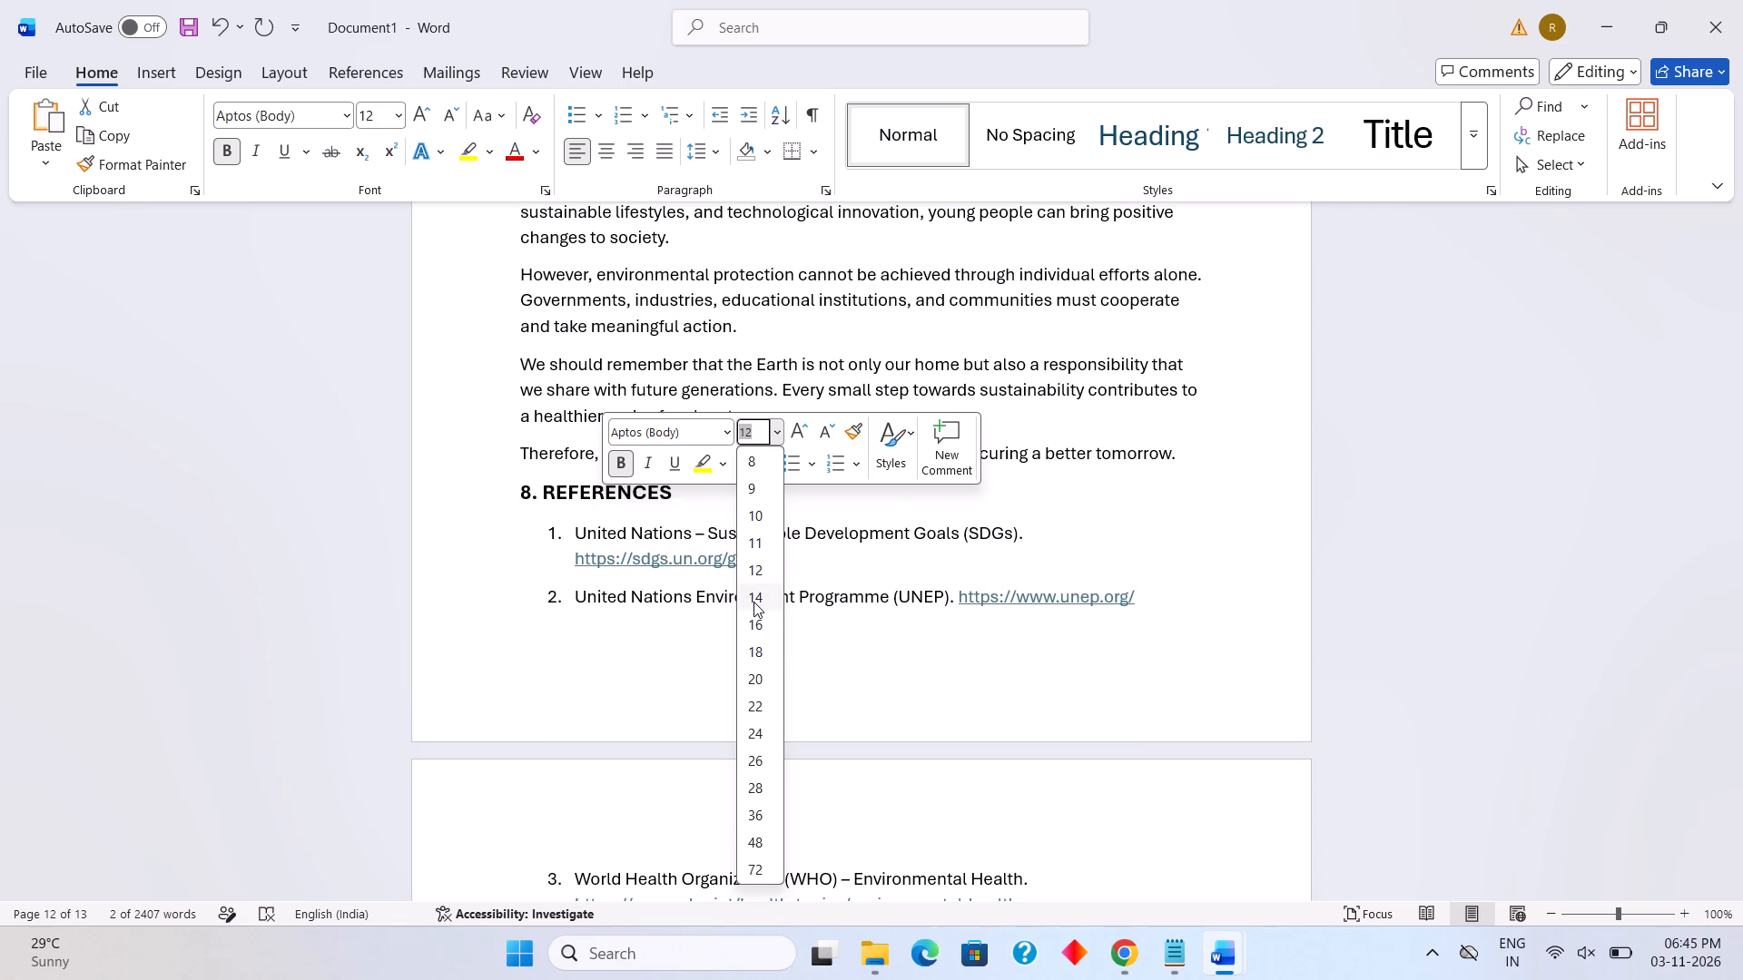
left_click(756, 615)
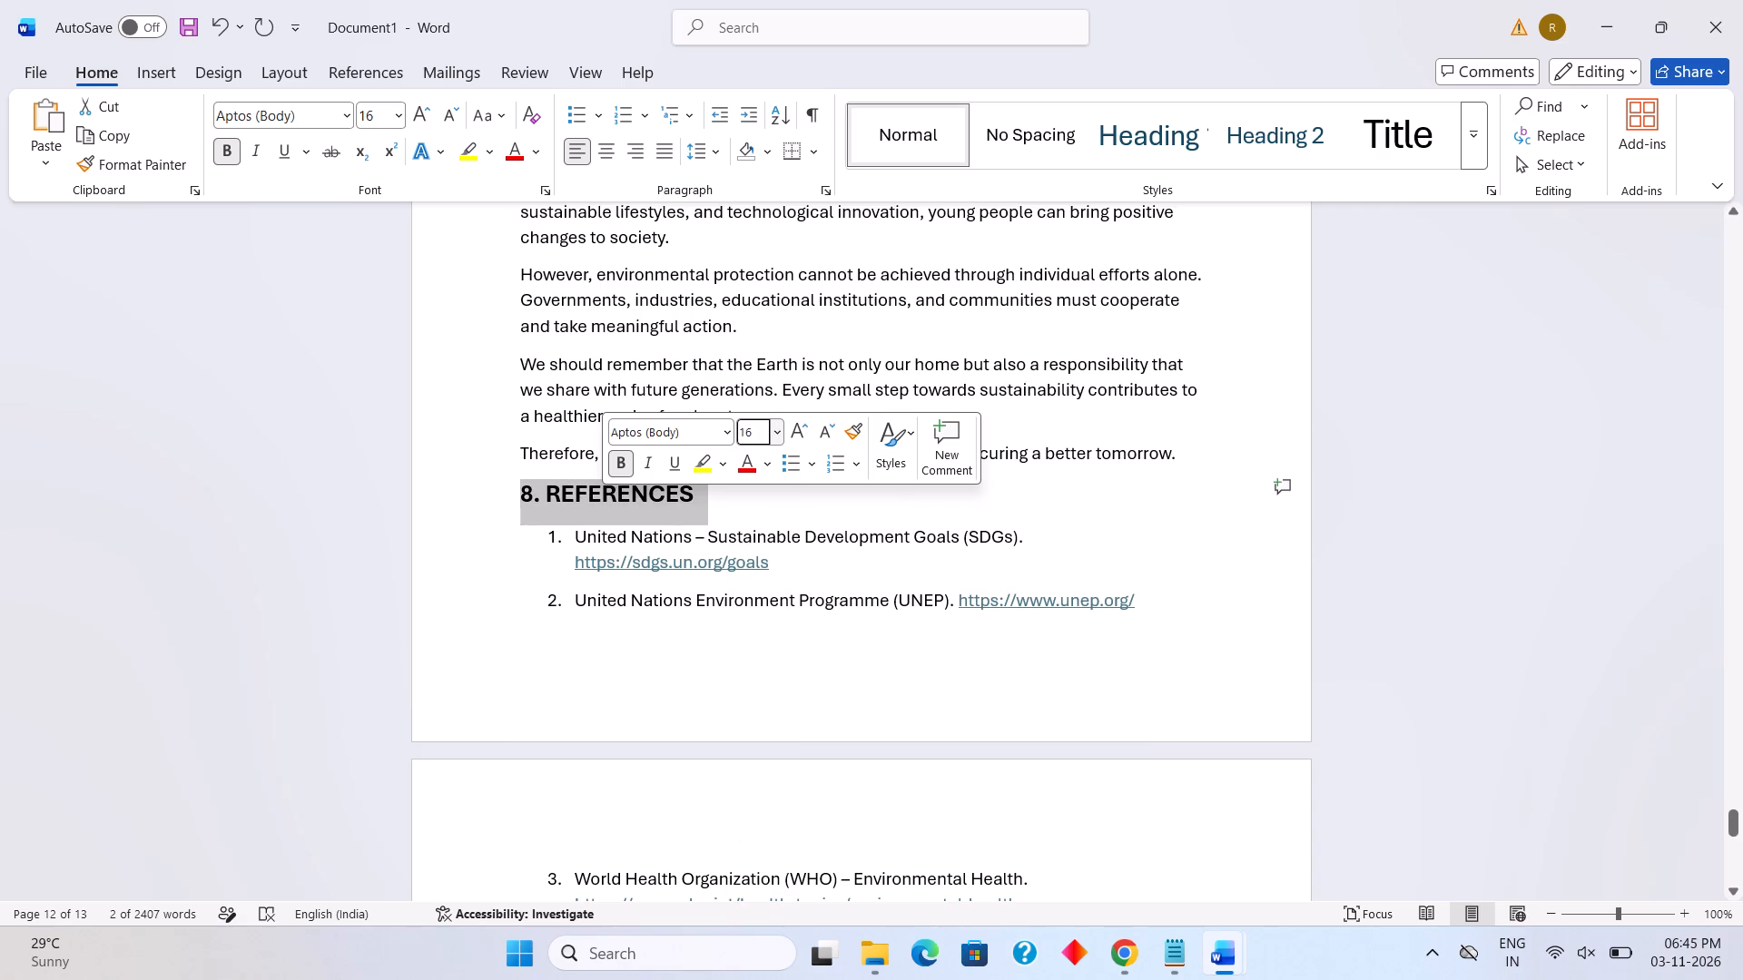
left_click(799, 524)
scroll(799, 524, "up", 3)
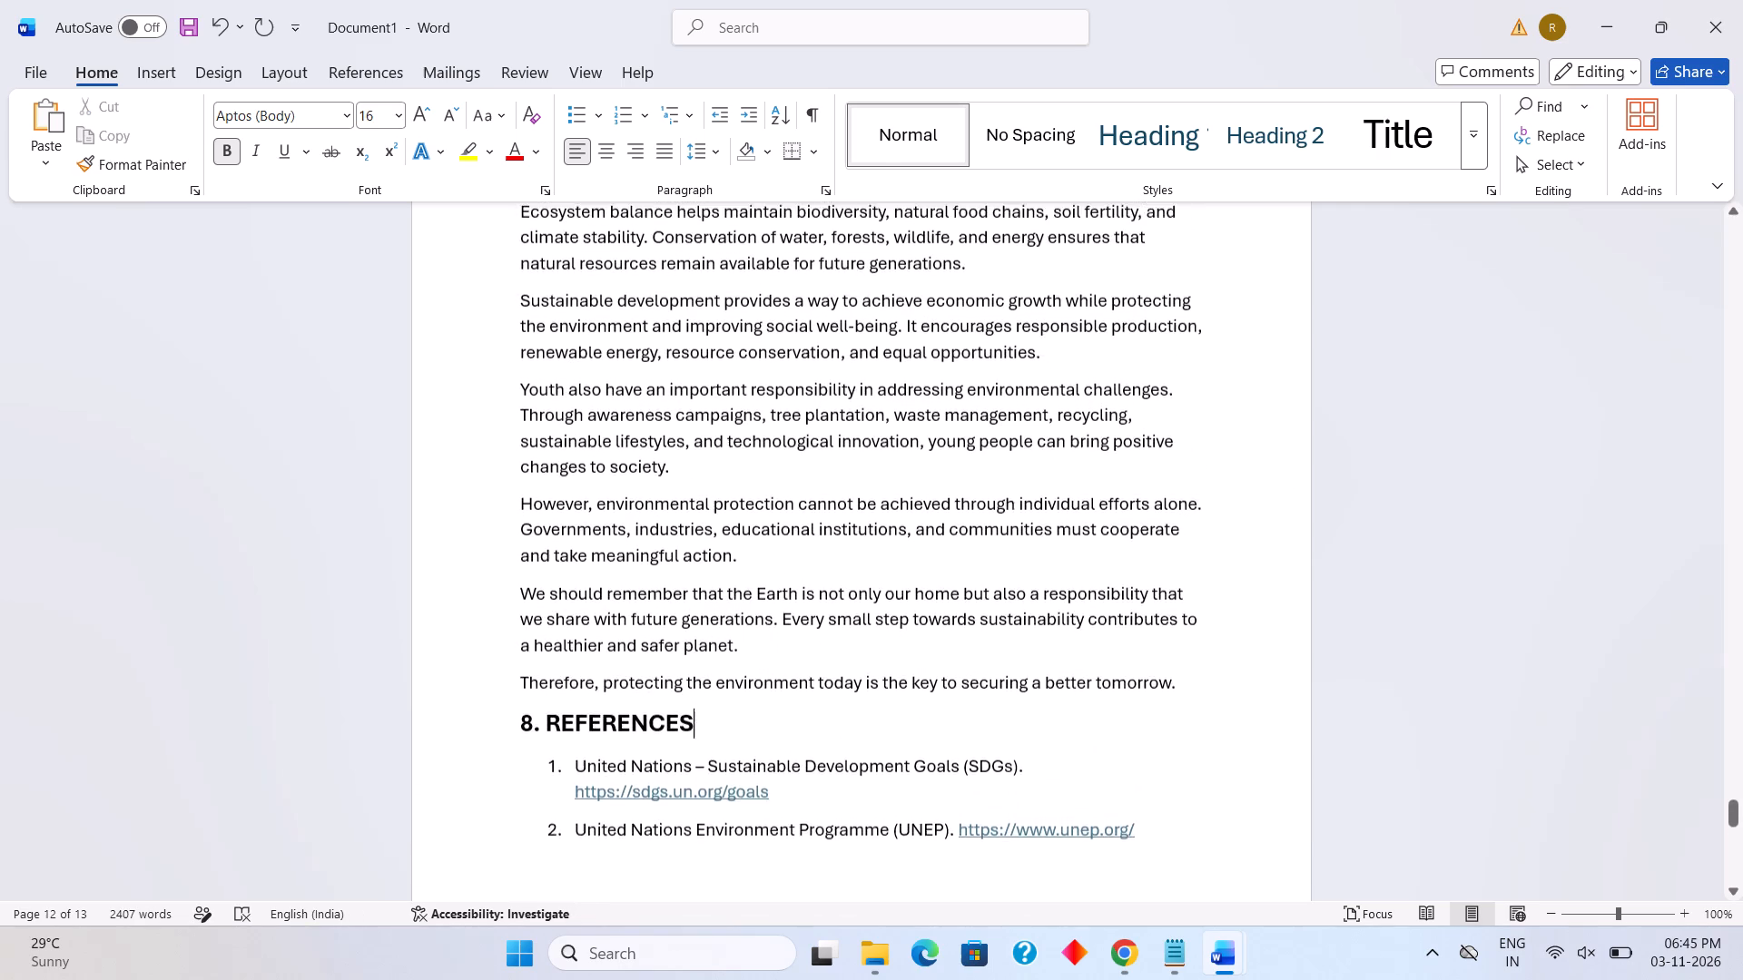
scroll(799, 524, "up", 4)
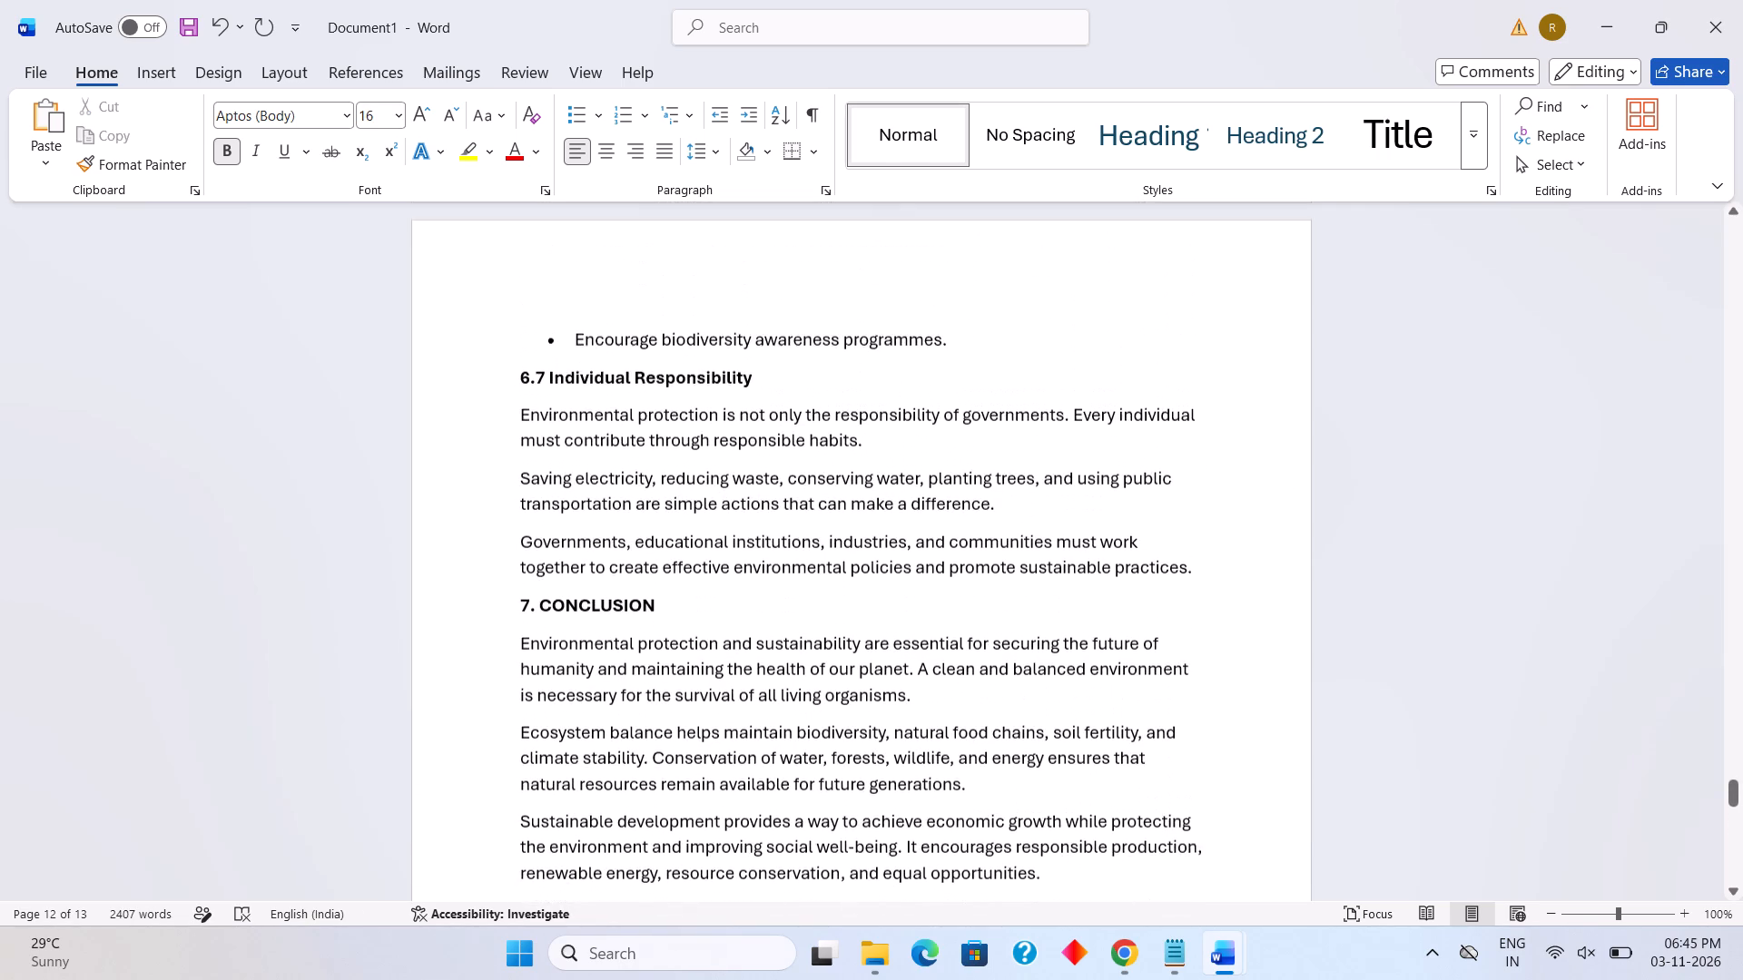
scroll(799, 524, "up", 1)
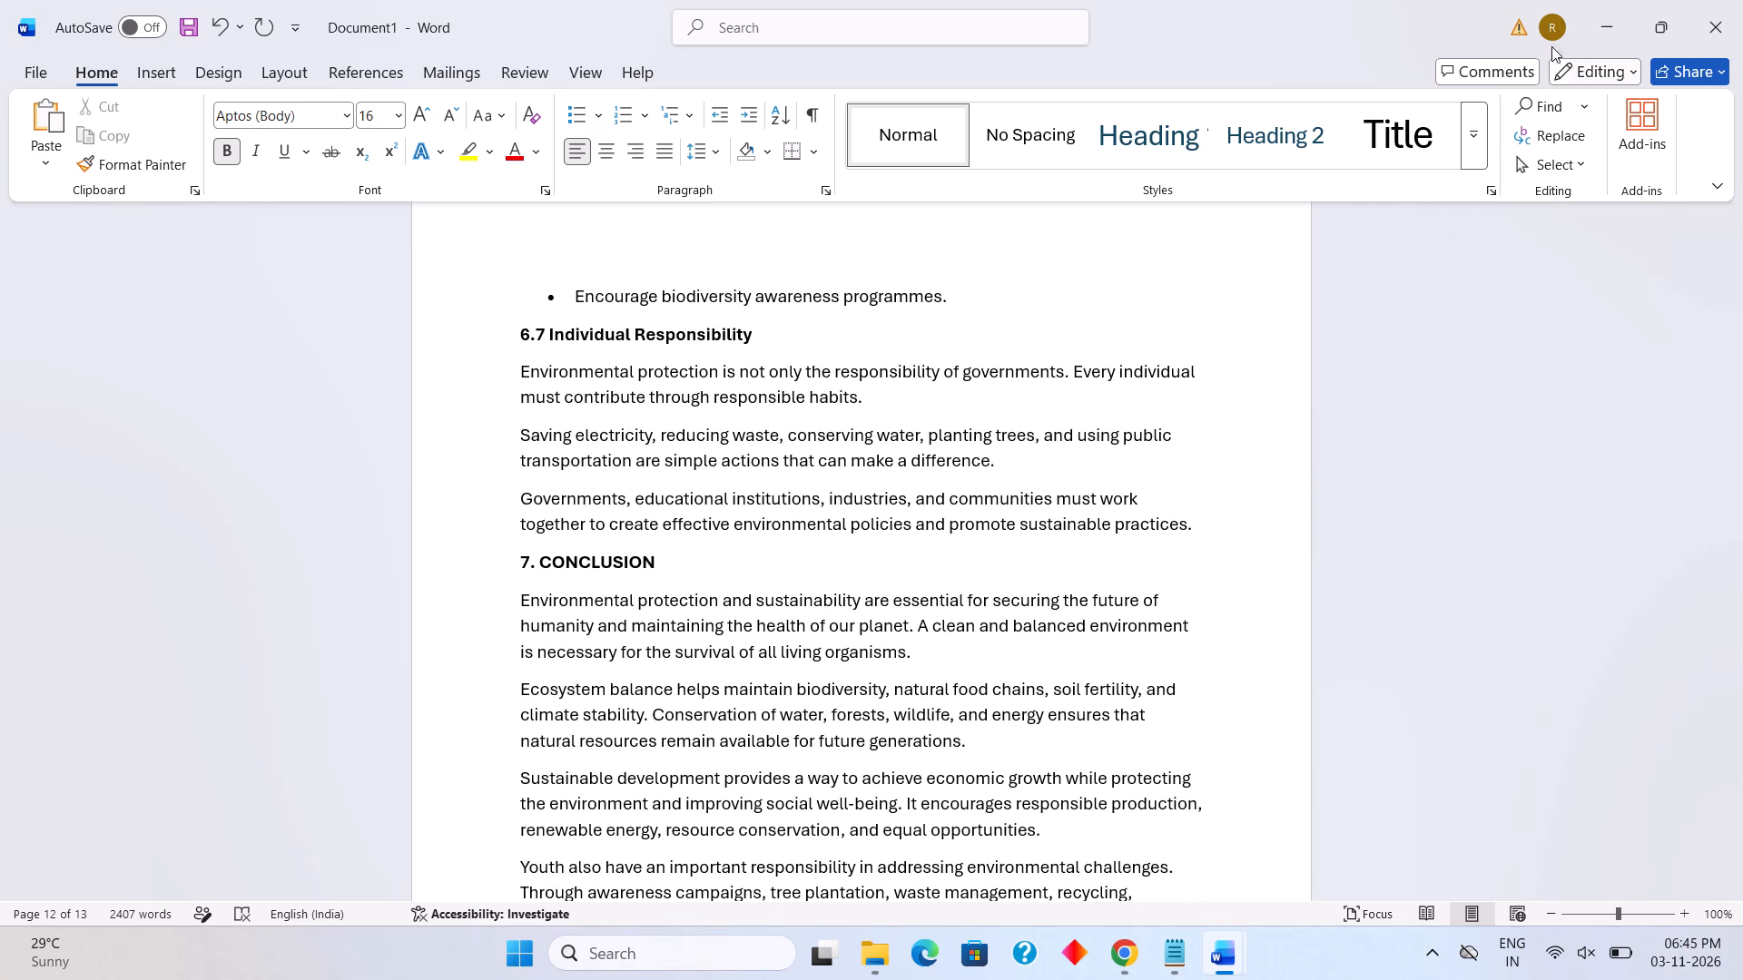
left_click(1594, 32)
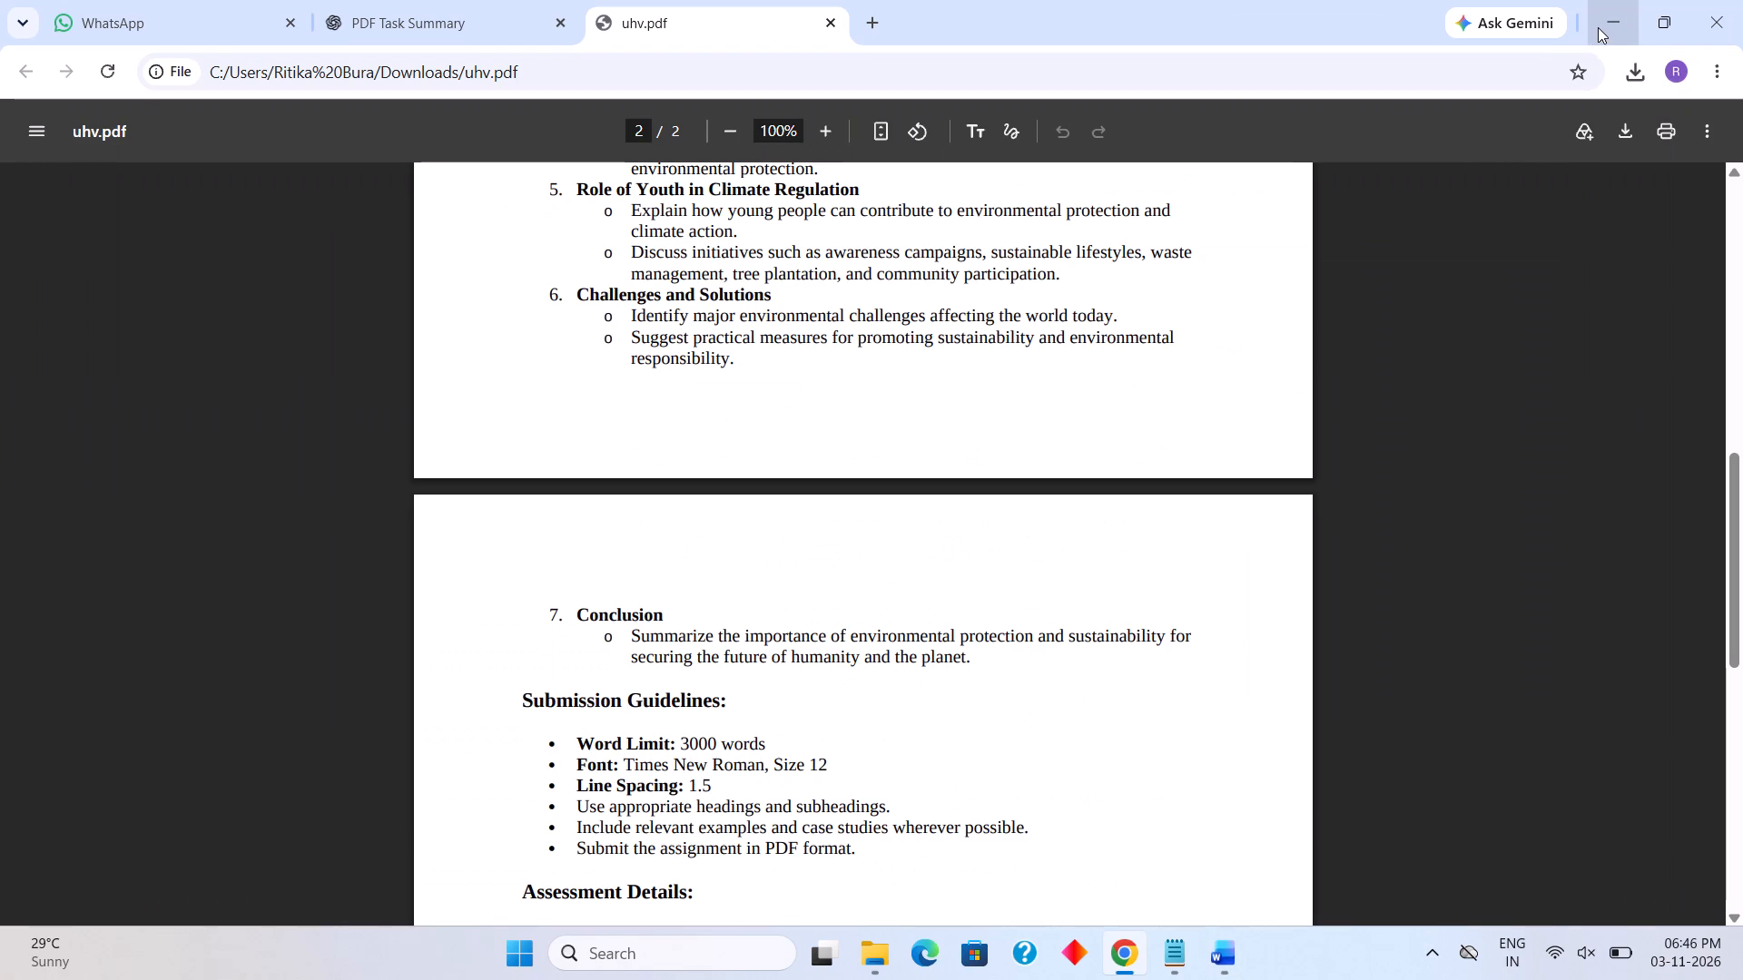
left_click_drag(788, 958, 820, 959)
left_click(820, 959)
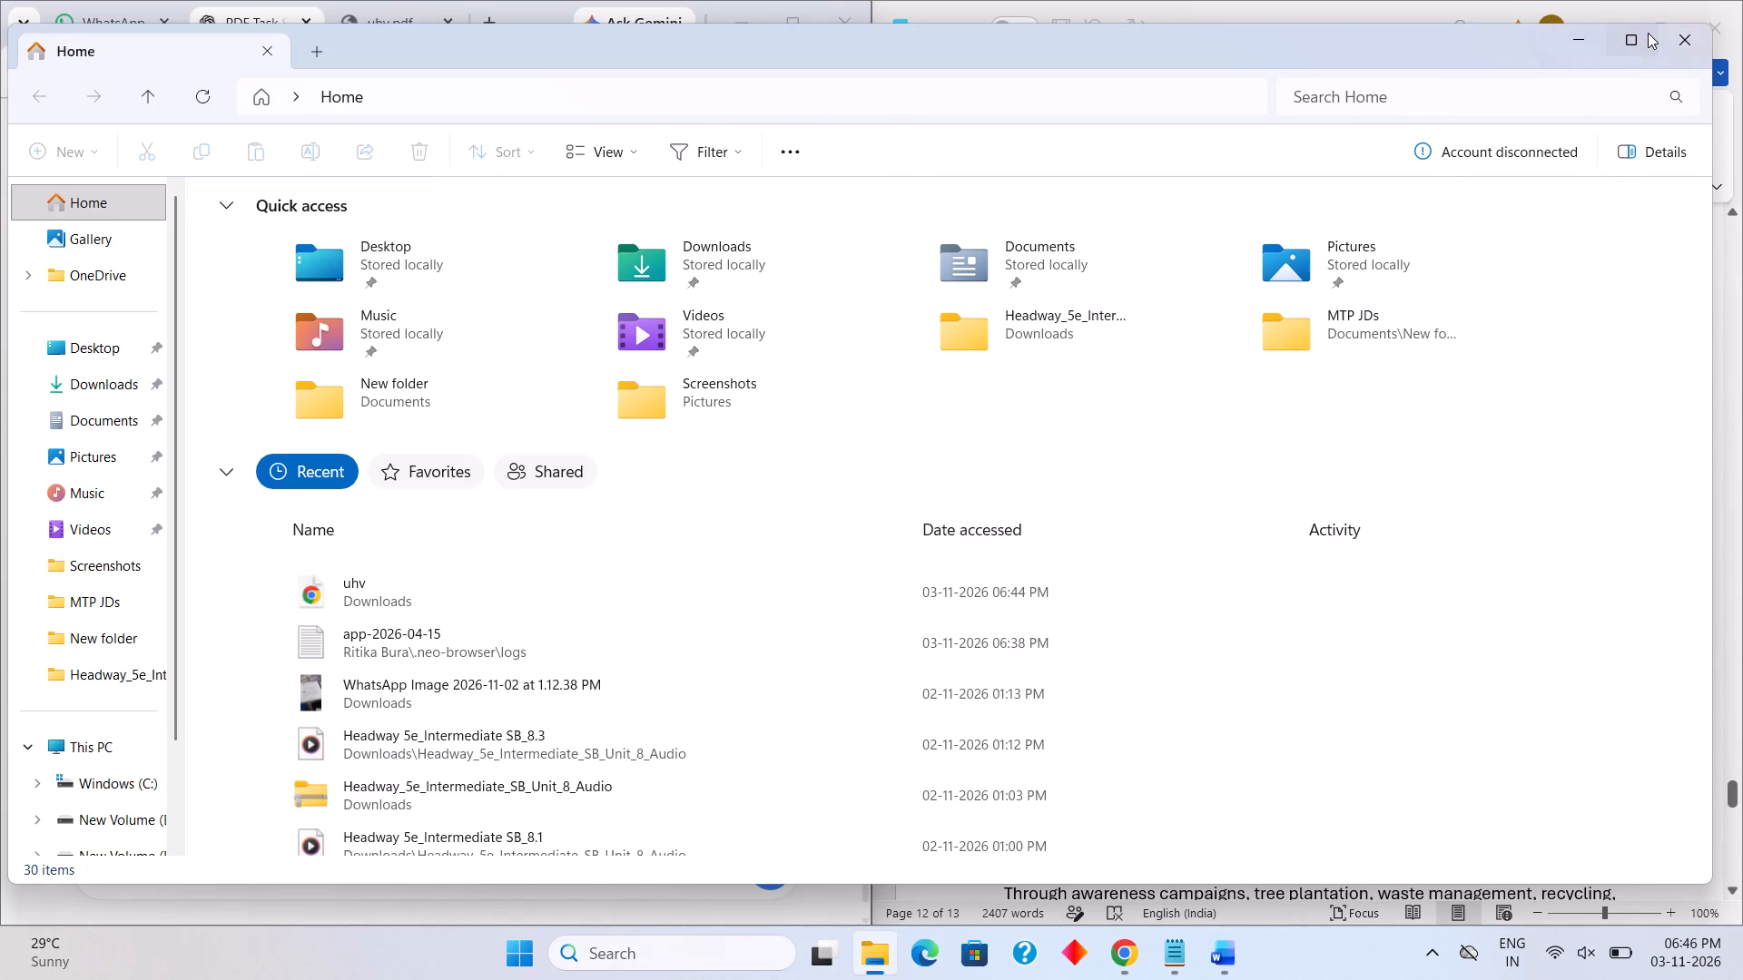
left_click(1684, 39)
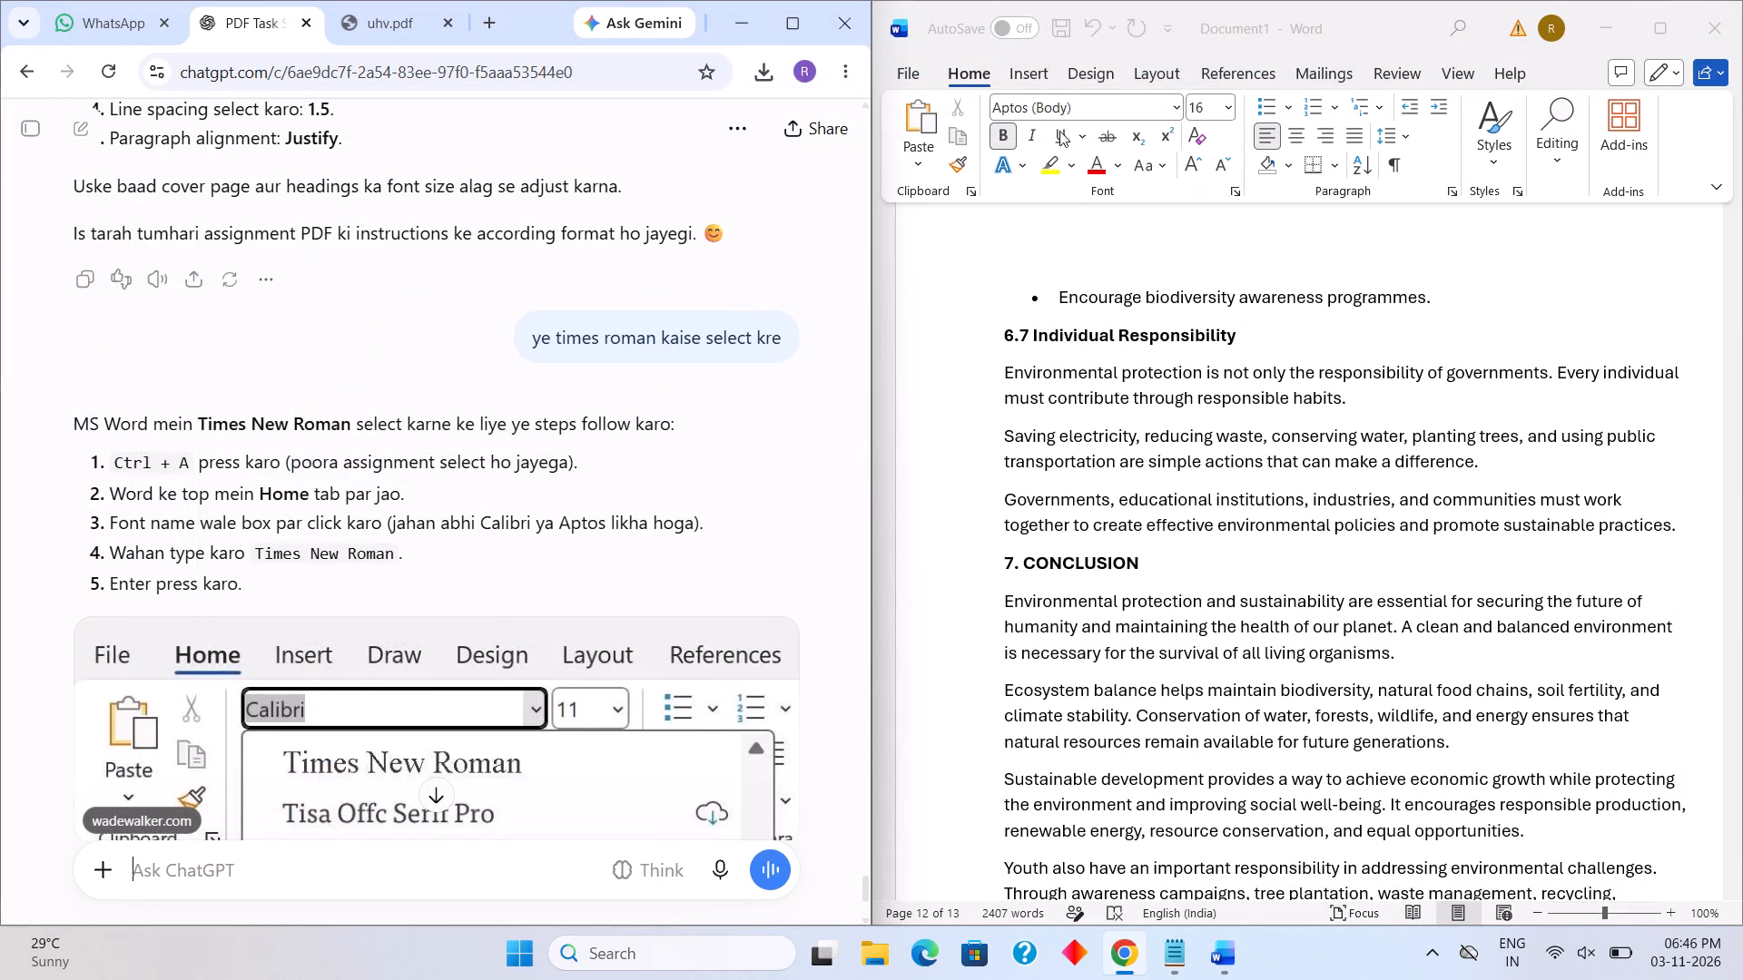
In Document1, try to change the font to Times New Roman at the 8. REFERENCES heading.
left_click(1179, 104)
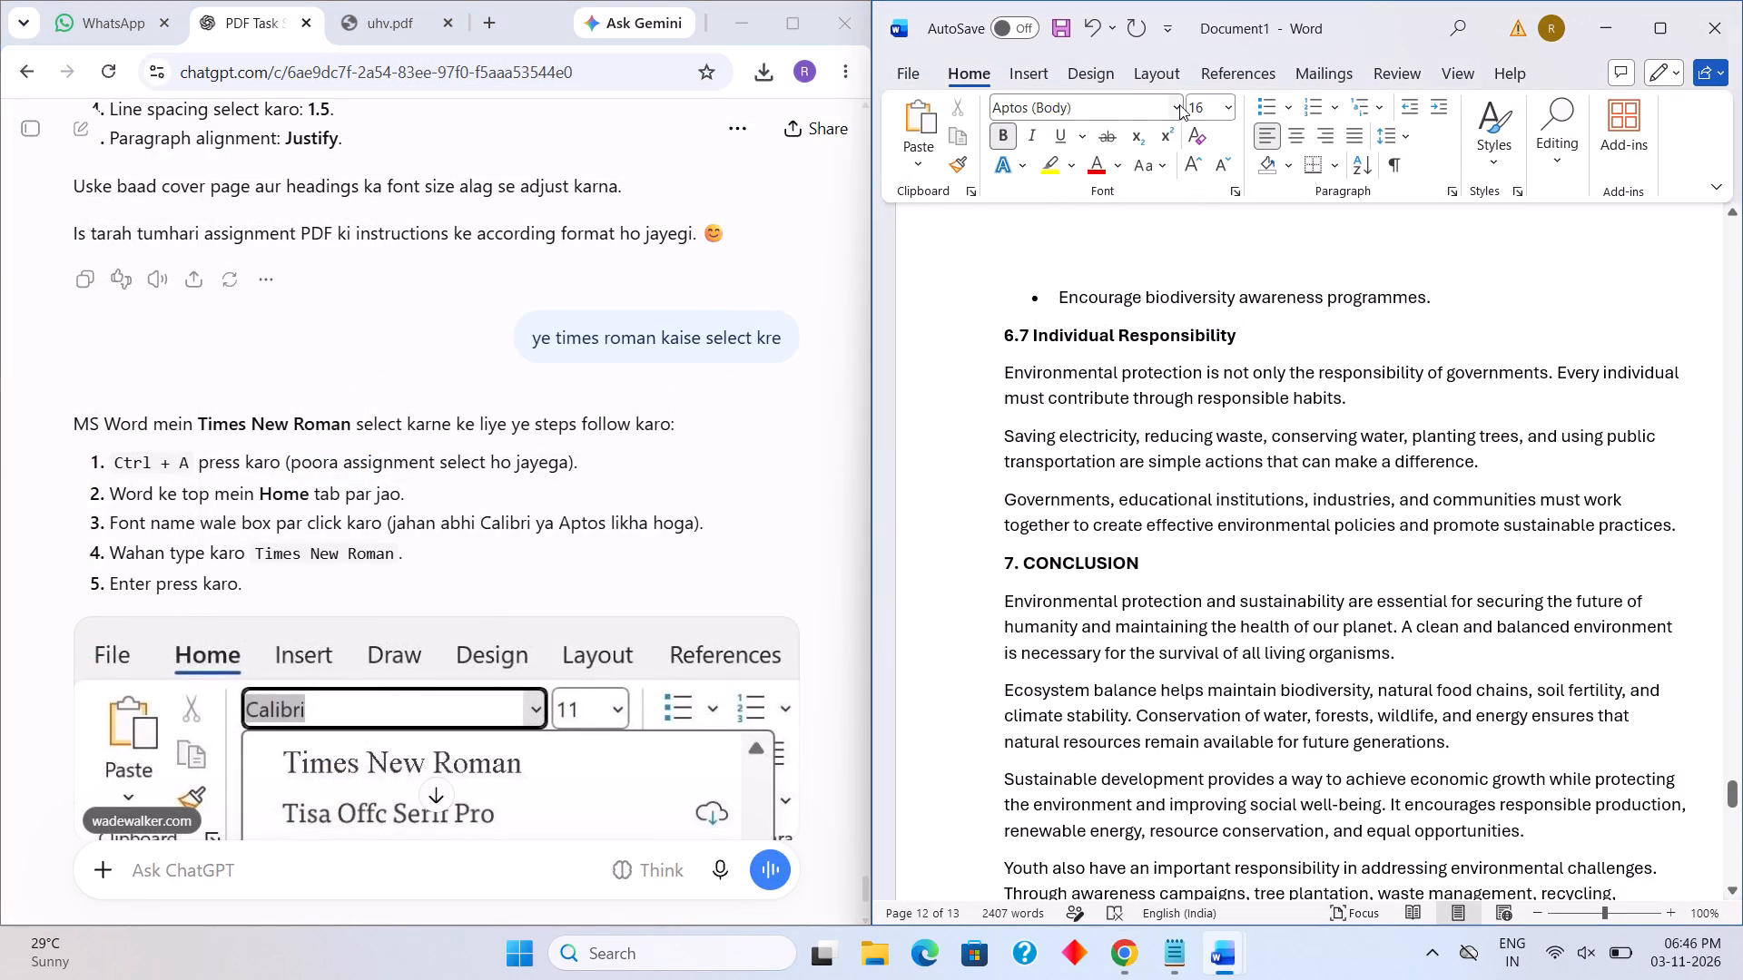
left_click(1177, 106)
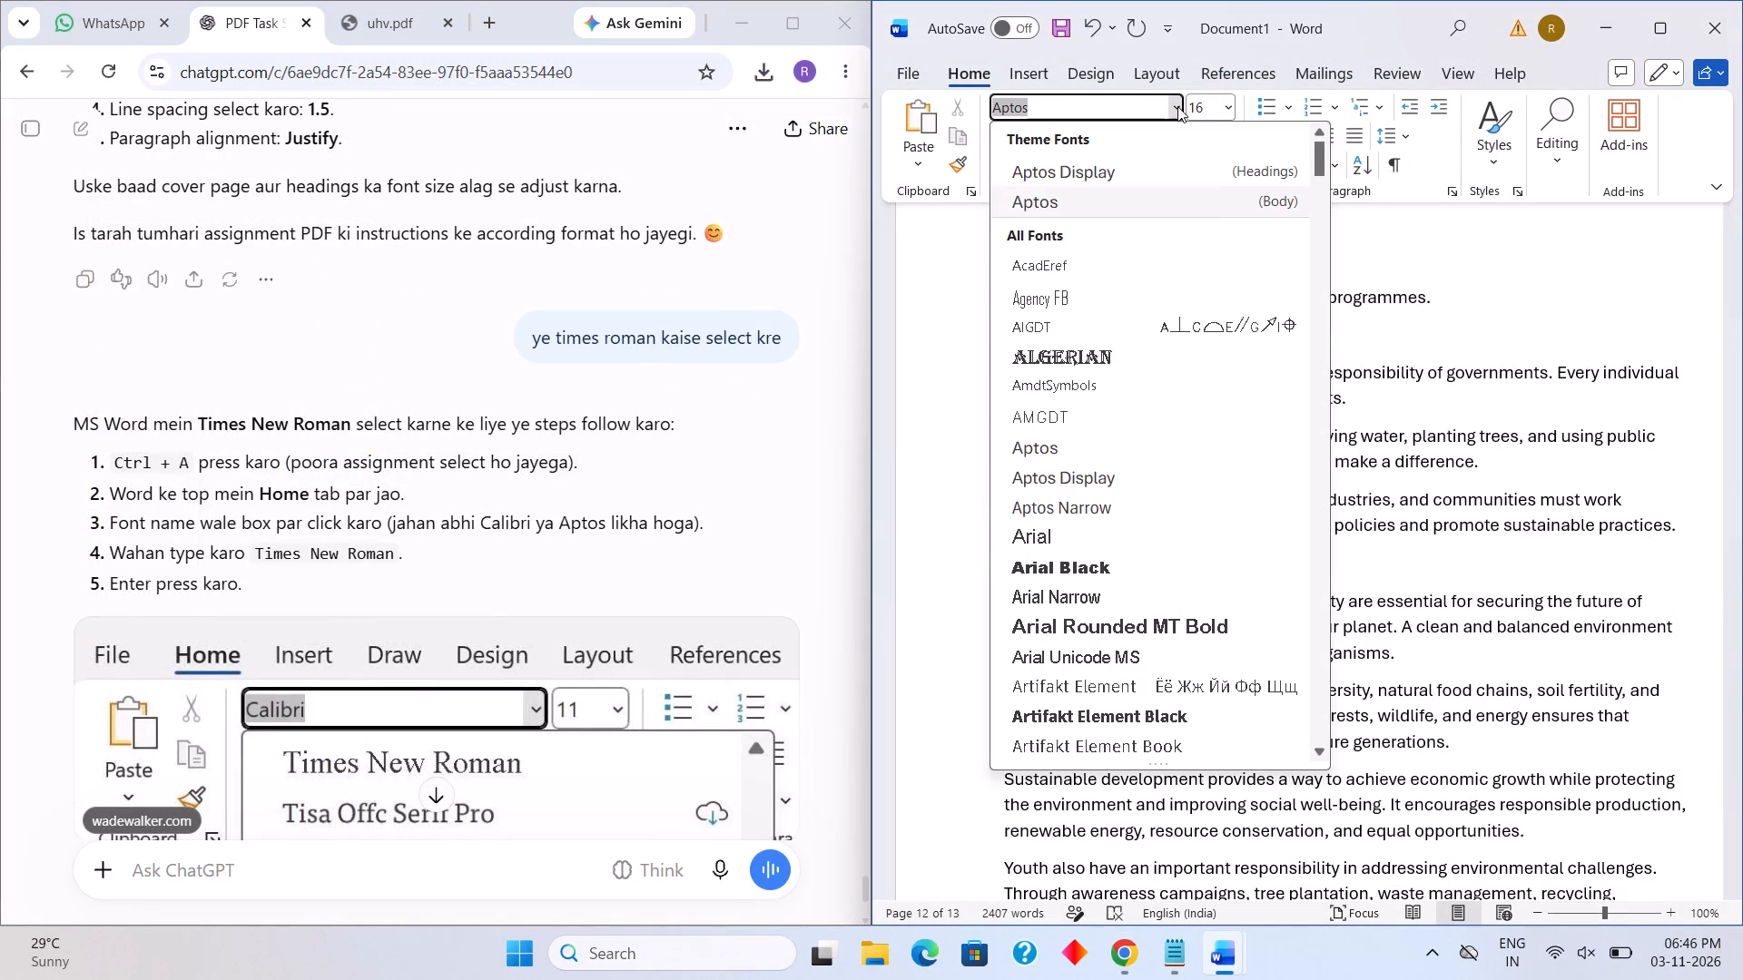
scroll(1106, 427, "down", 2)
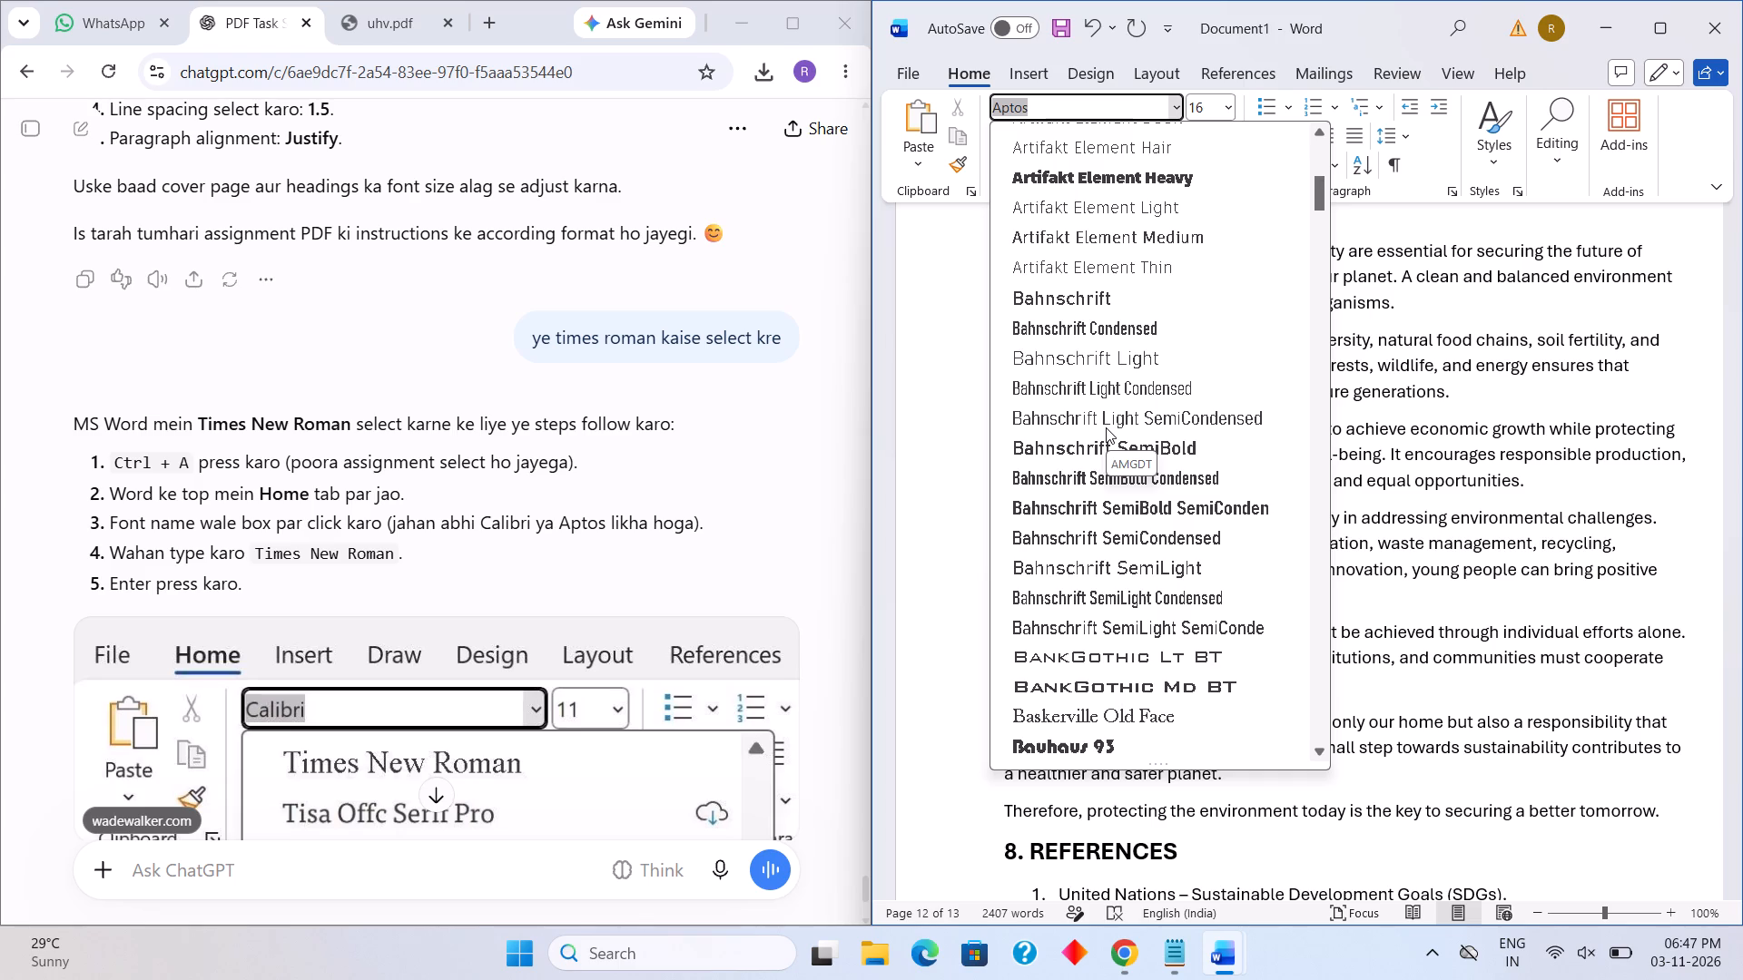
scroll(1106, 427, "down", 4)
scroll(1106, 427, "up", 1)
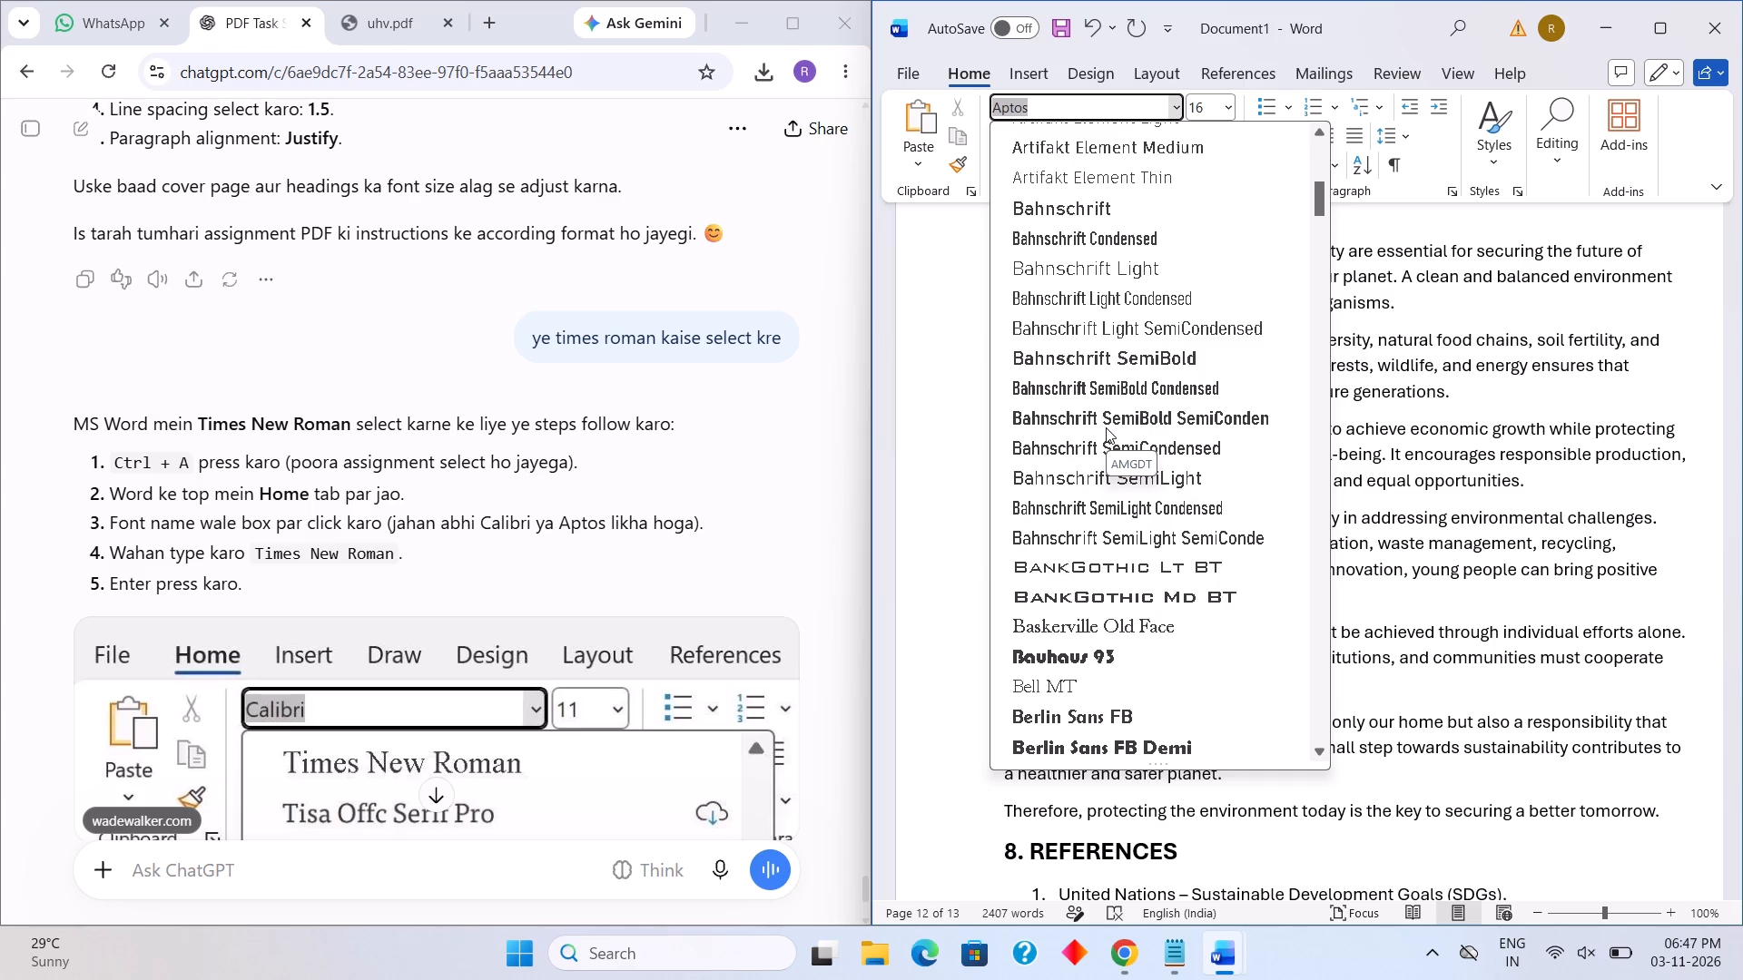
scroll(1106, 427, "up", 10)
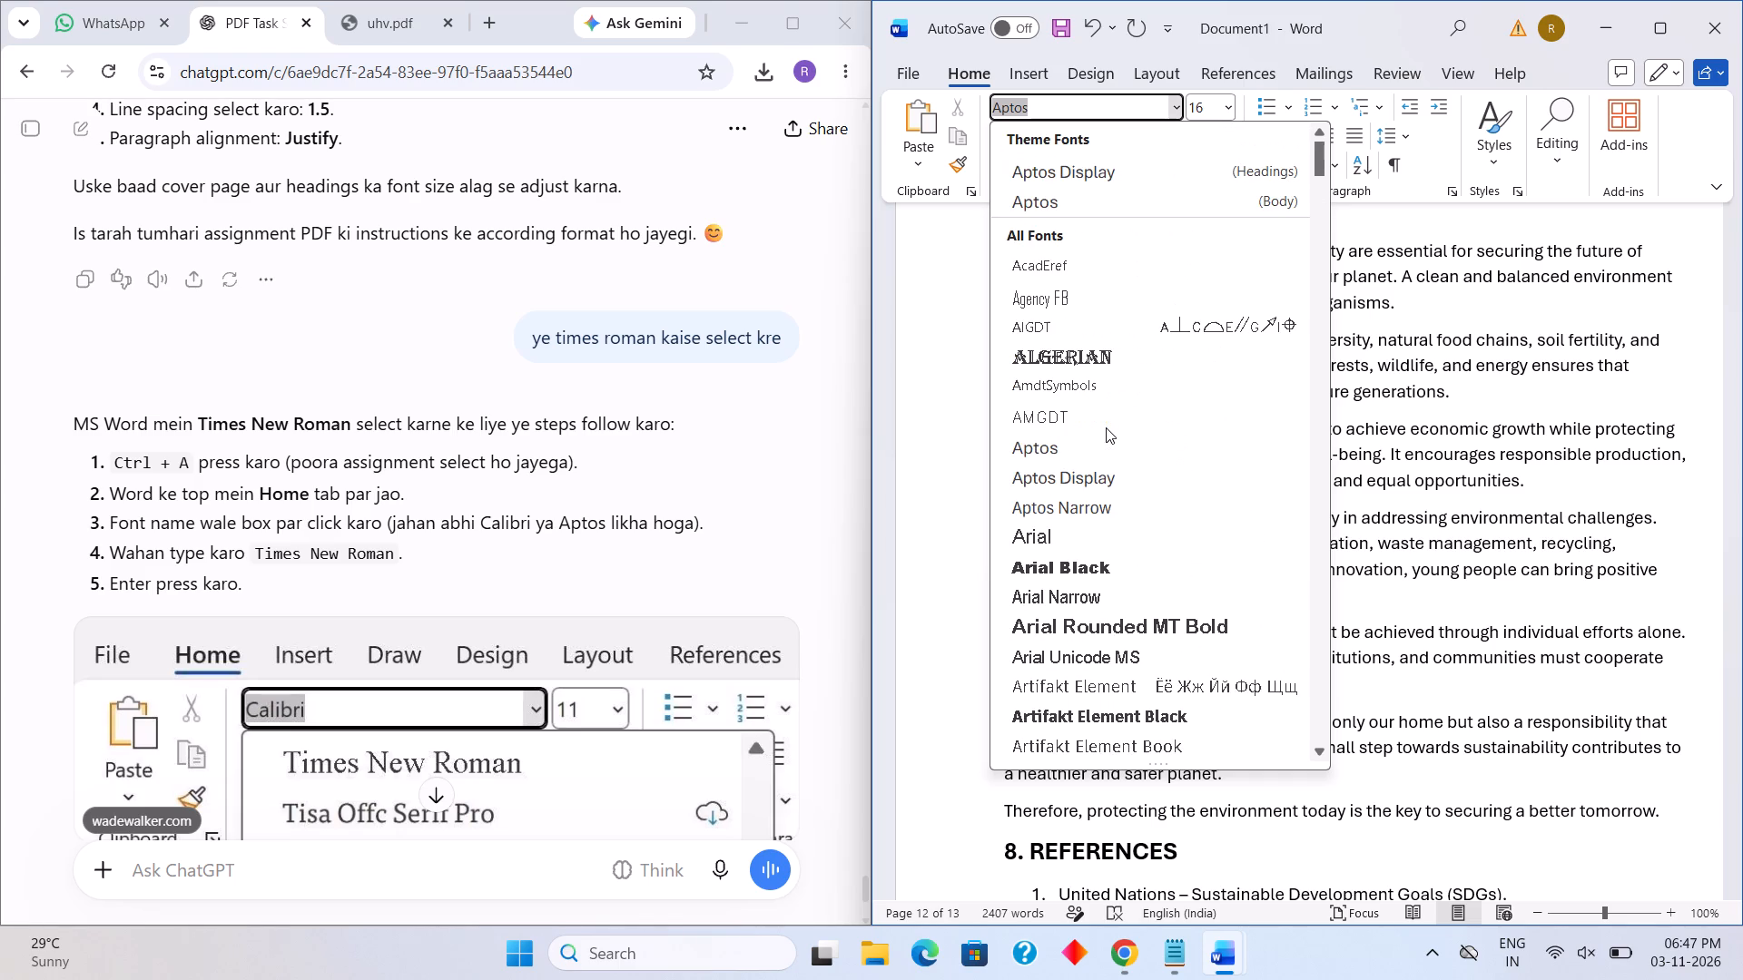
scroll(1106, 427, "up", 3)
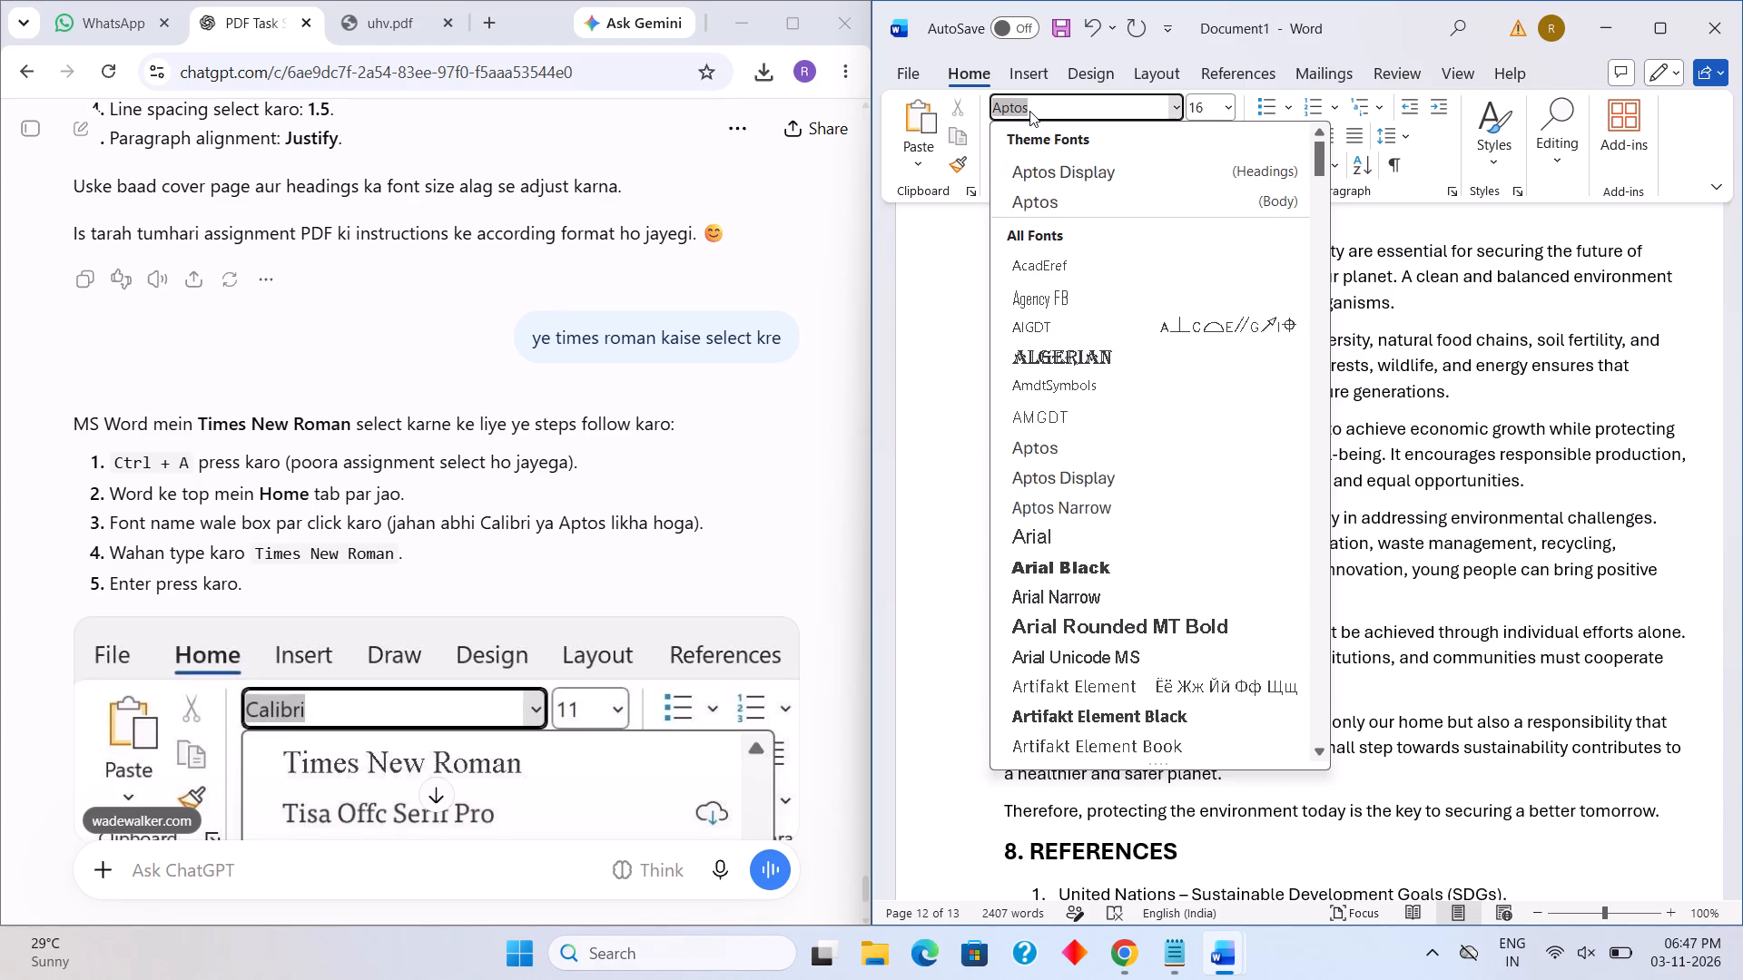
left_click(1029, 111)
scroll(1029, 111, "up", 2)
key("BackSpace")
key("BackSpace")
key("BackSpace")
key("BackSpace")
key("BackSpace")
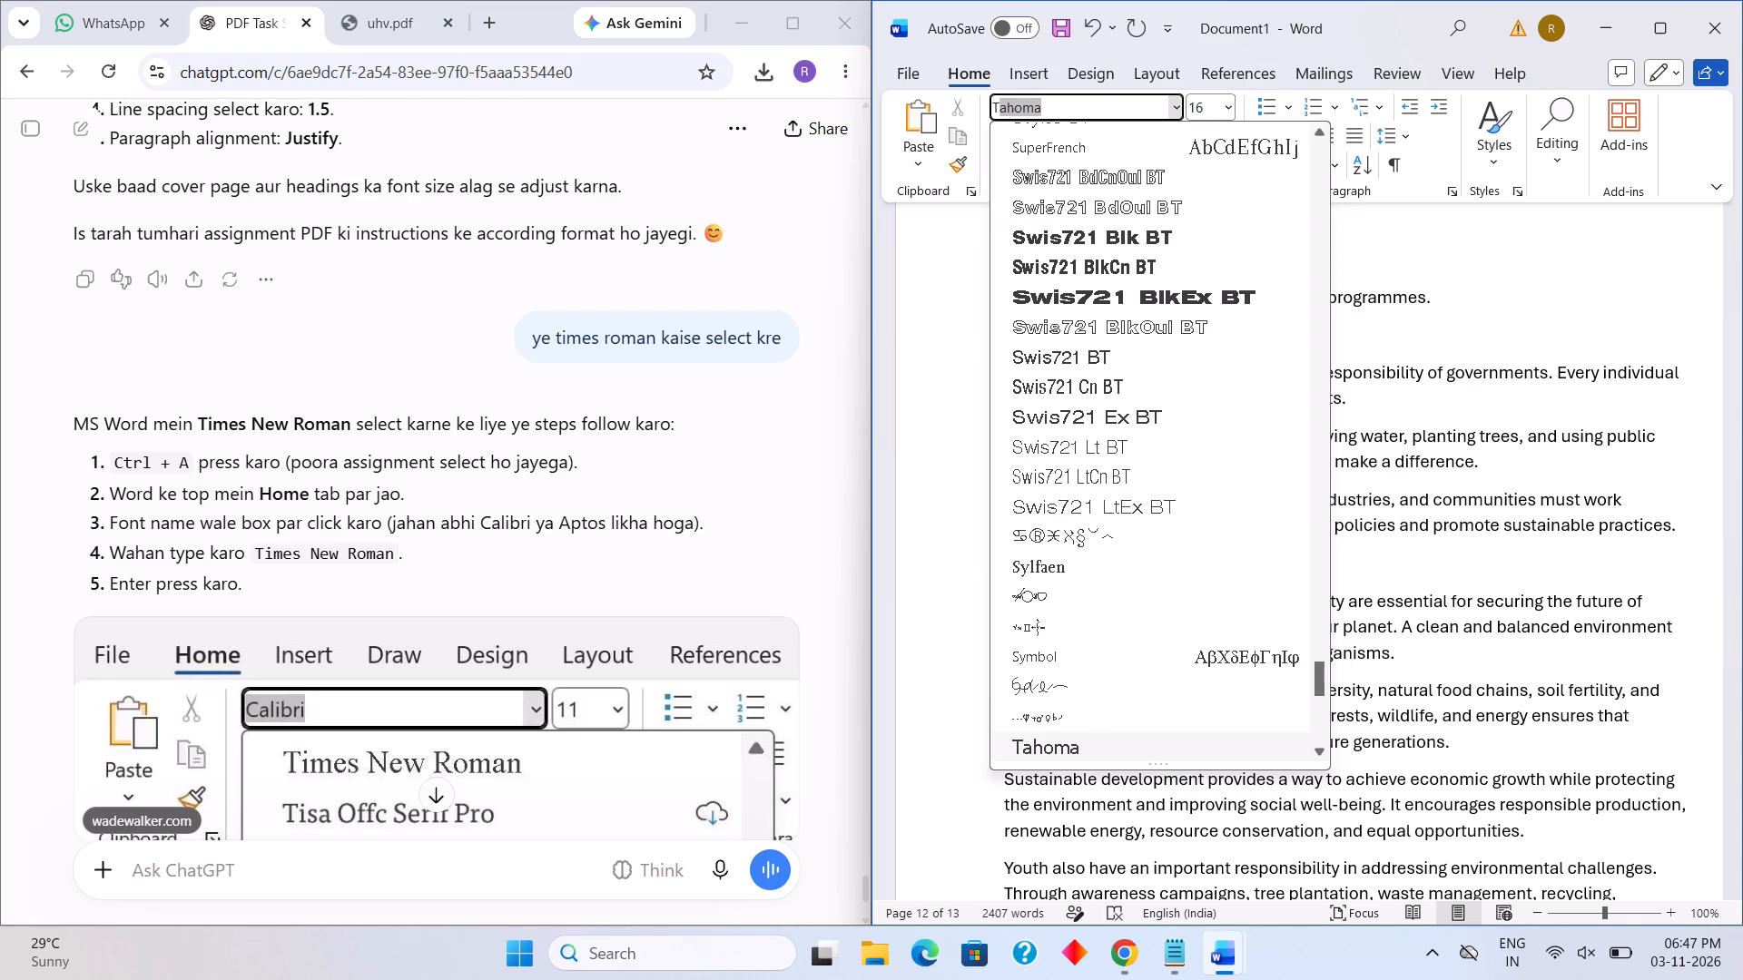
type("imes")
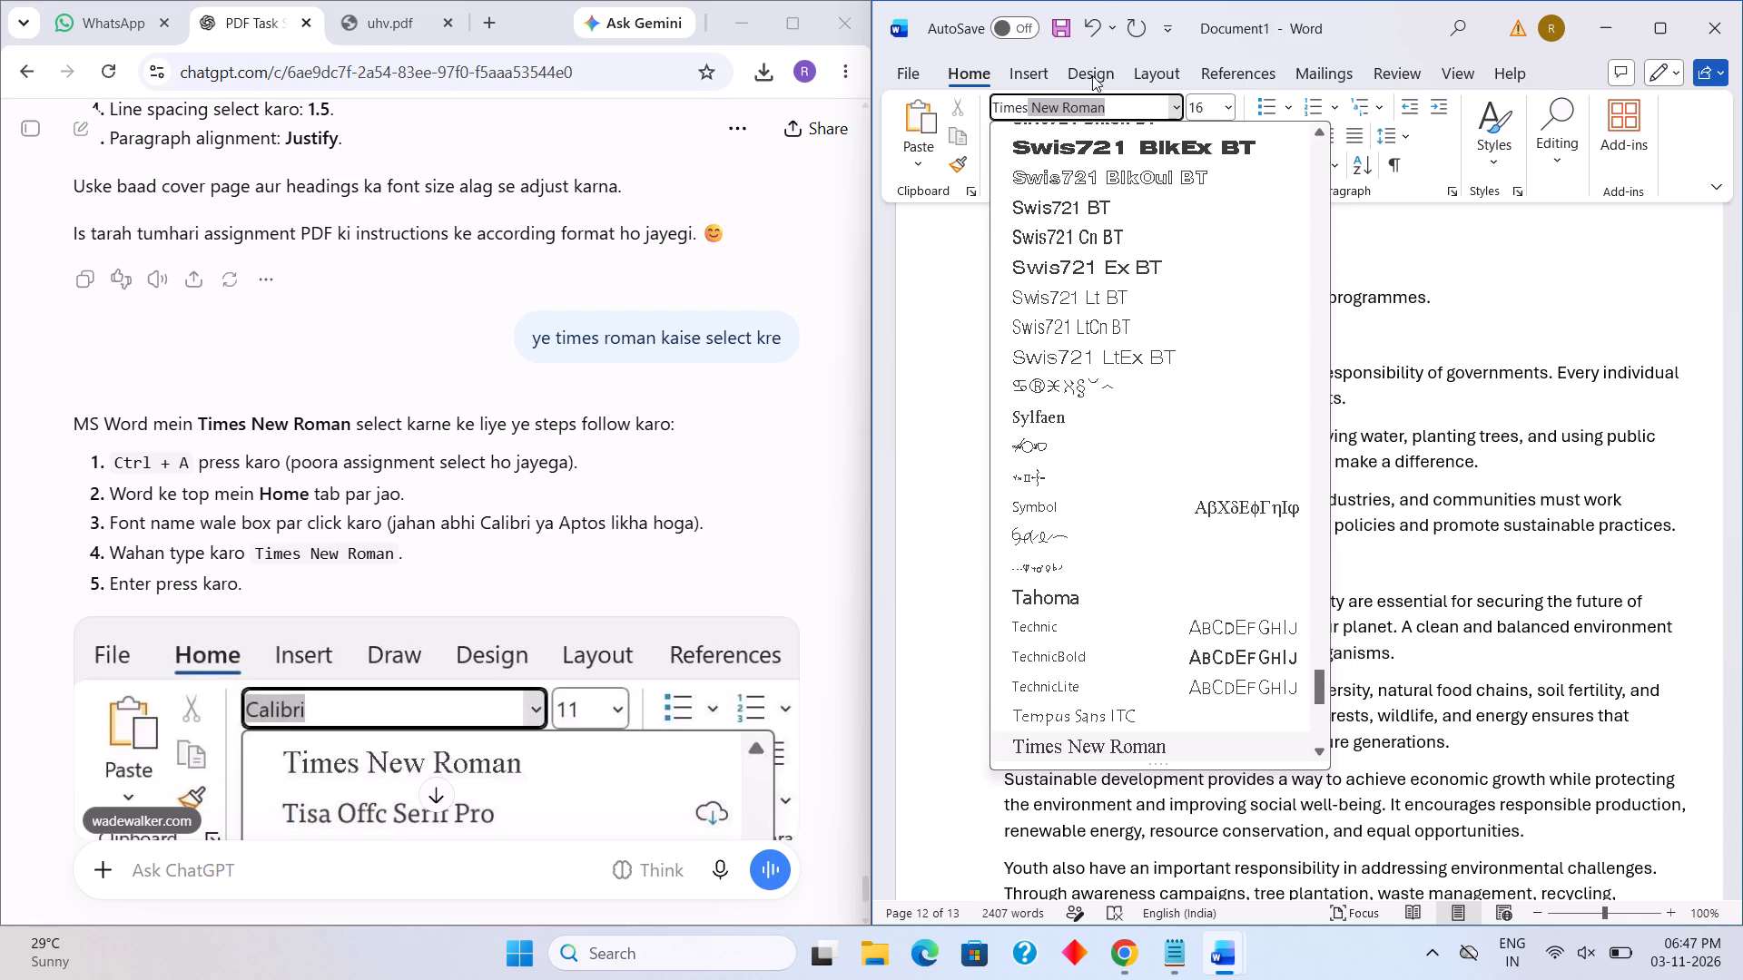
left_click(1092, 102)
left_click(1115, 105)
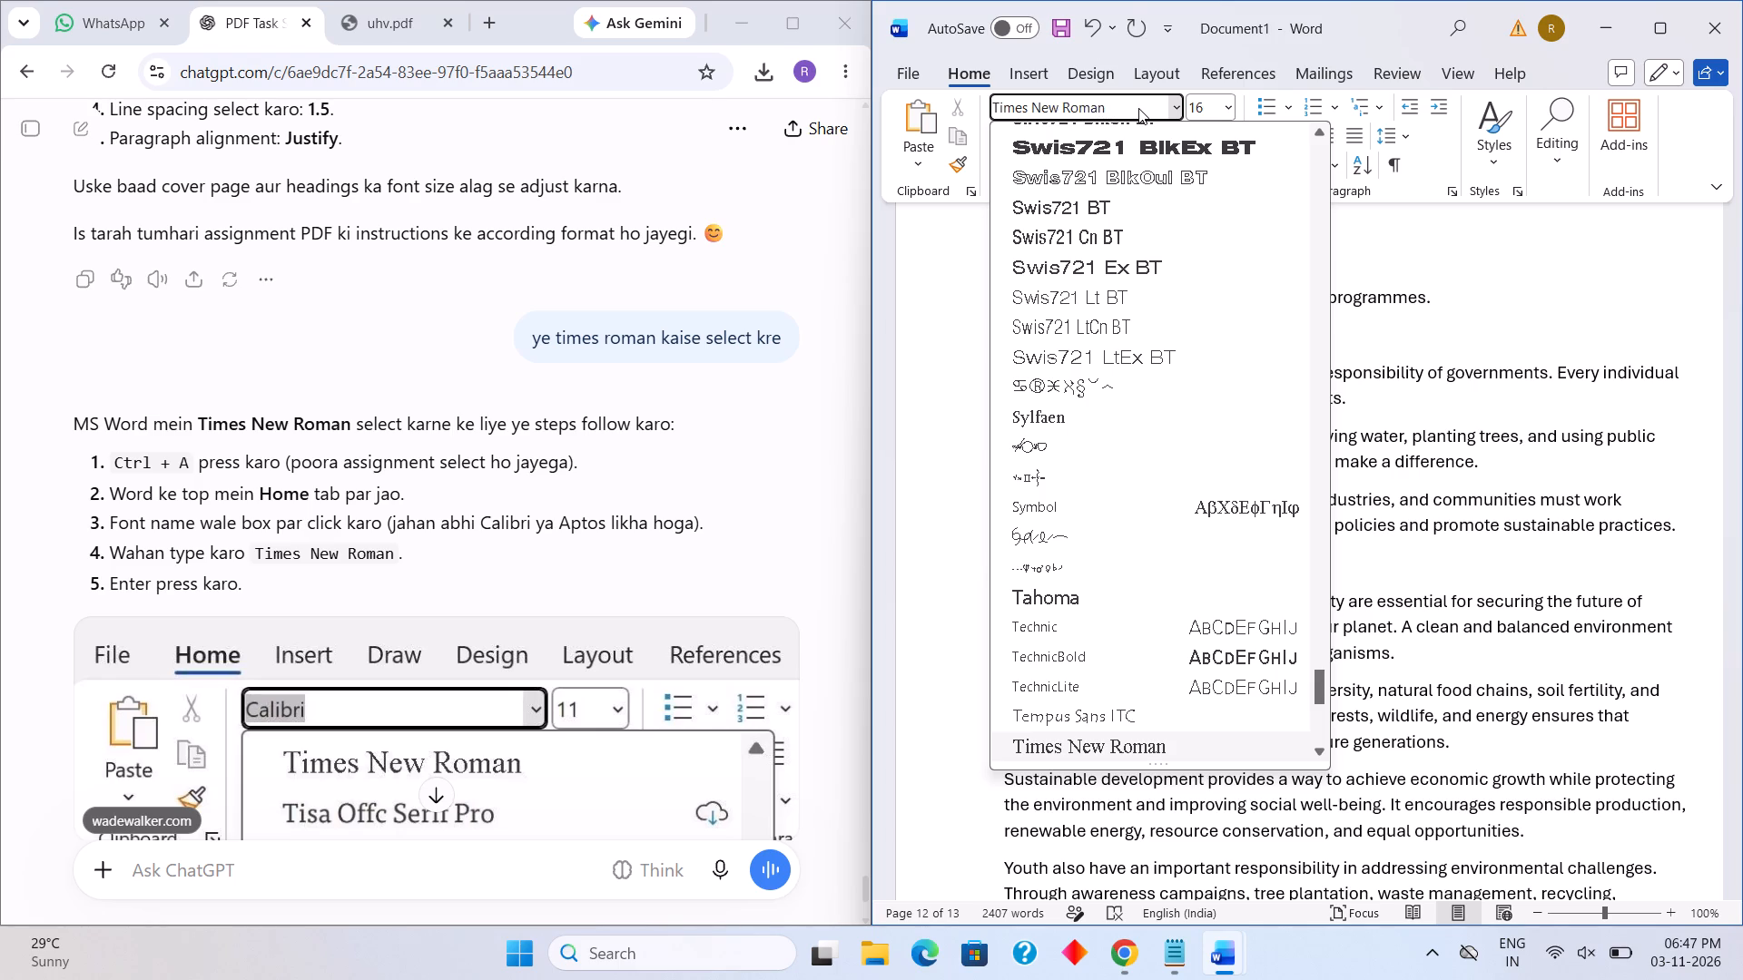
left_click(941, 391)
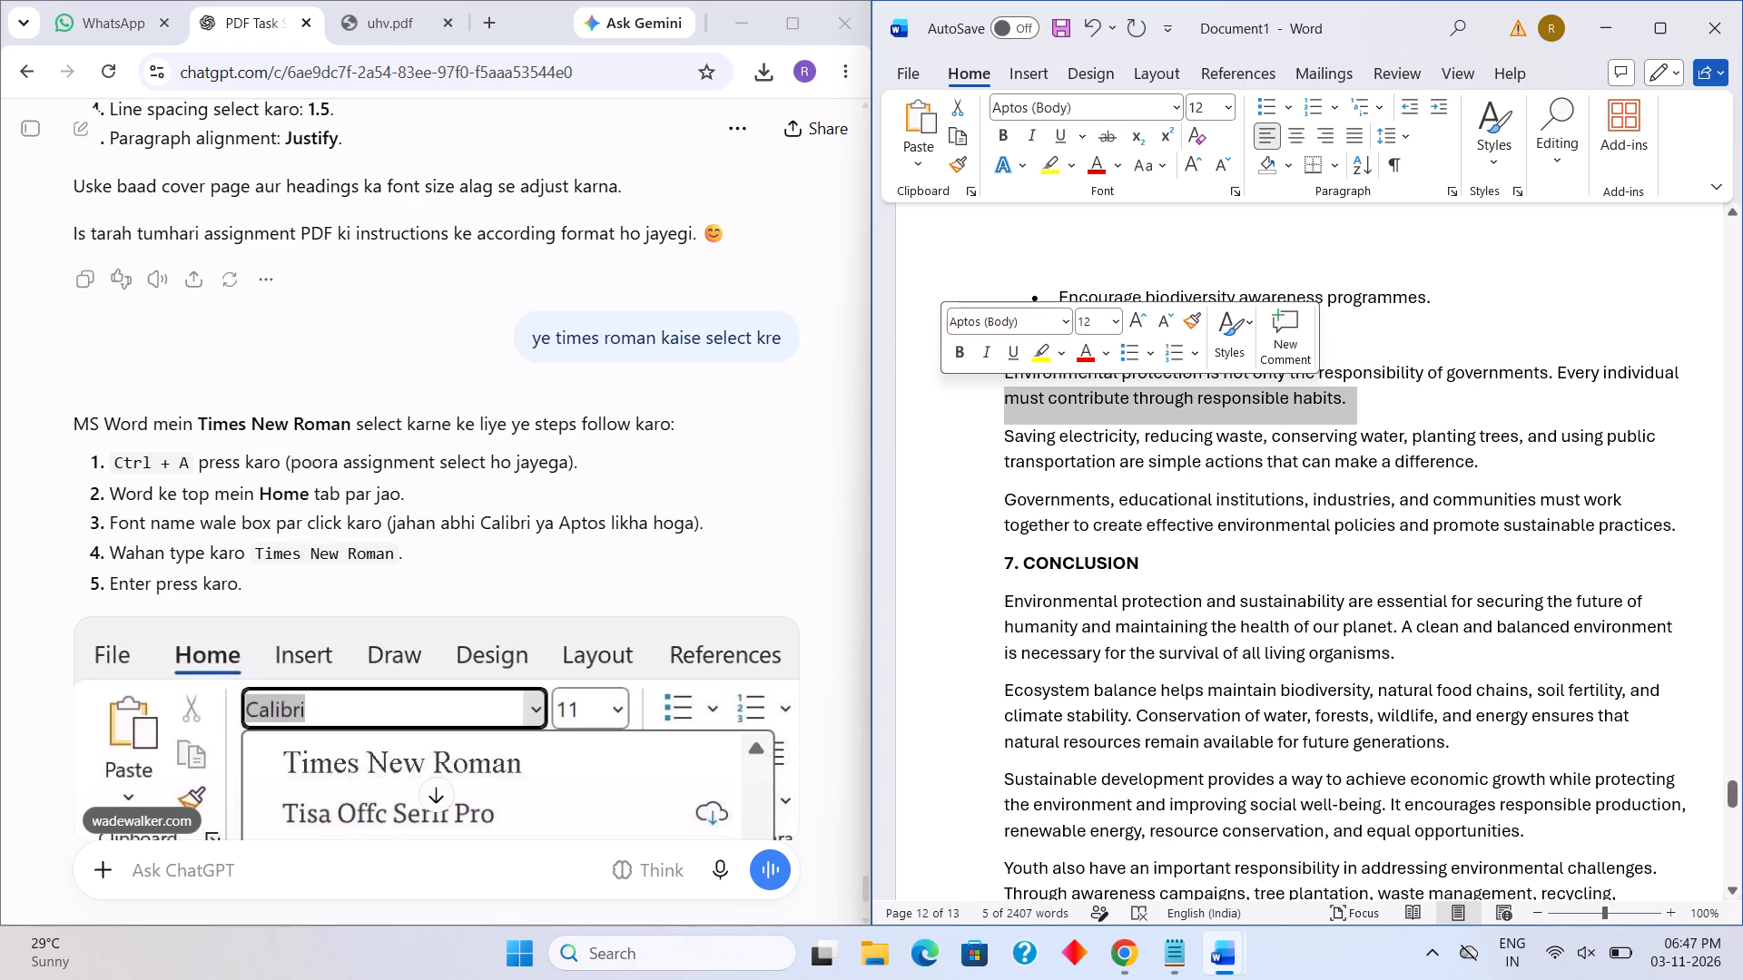
Maximize the Document1 window and set the selected line "must contribute through responsible habits." in section 6.7 to Times New Roman.
left_click(1650, 28)
scroll(1163, 505, "down", 1)
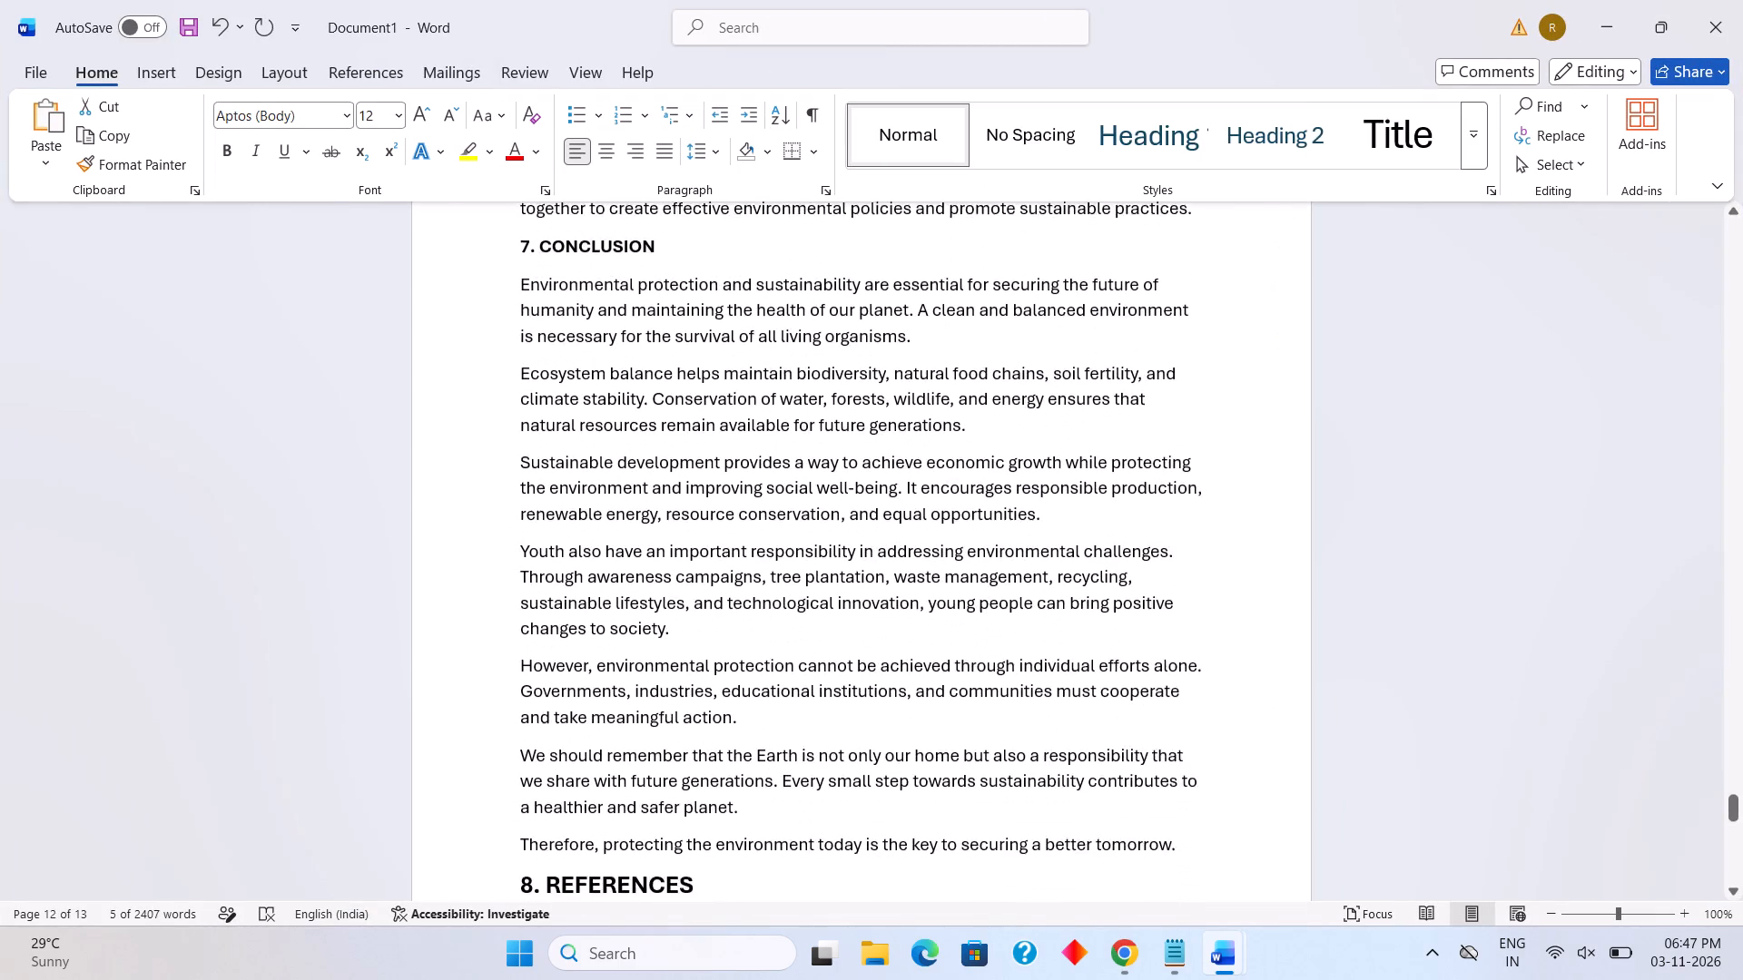
scroll(1163, 505, "down", 1)
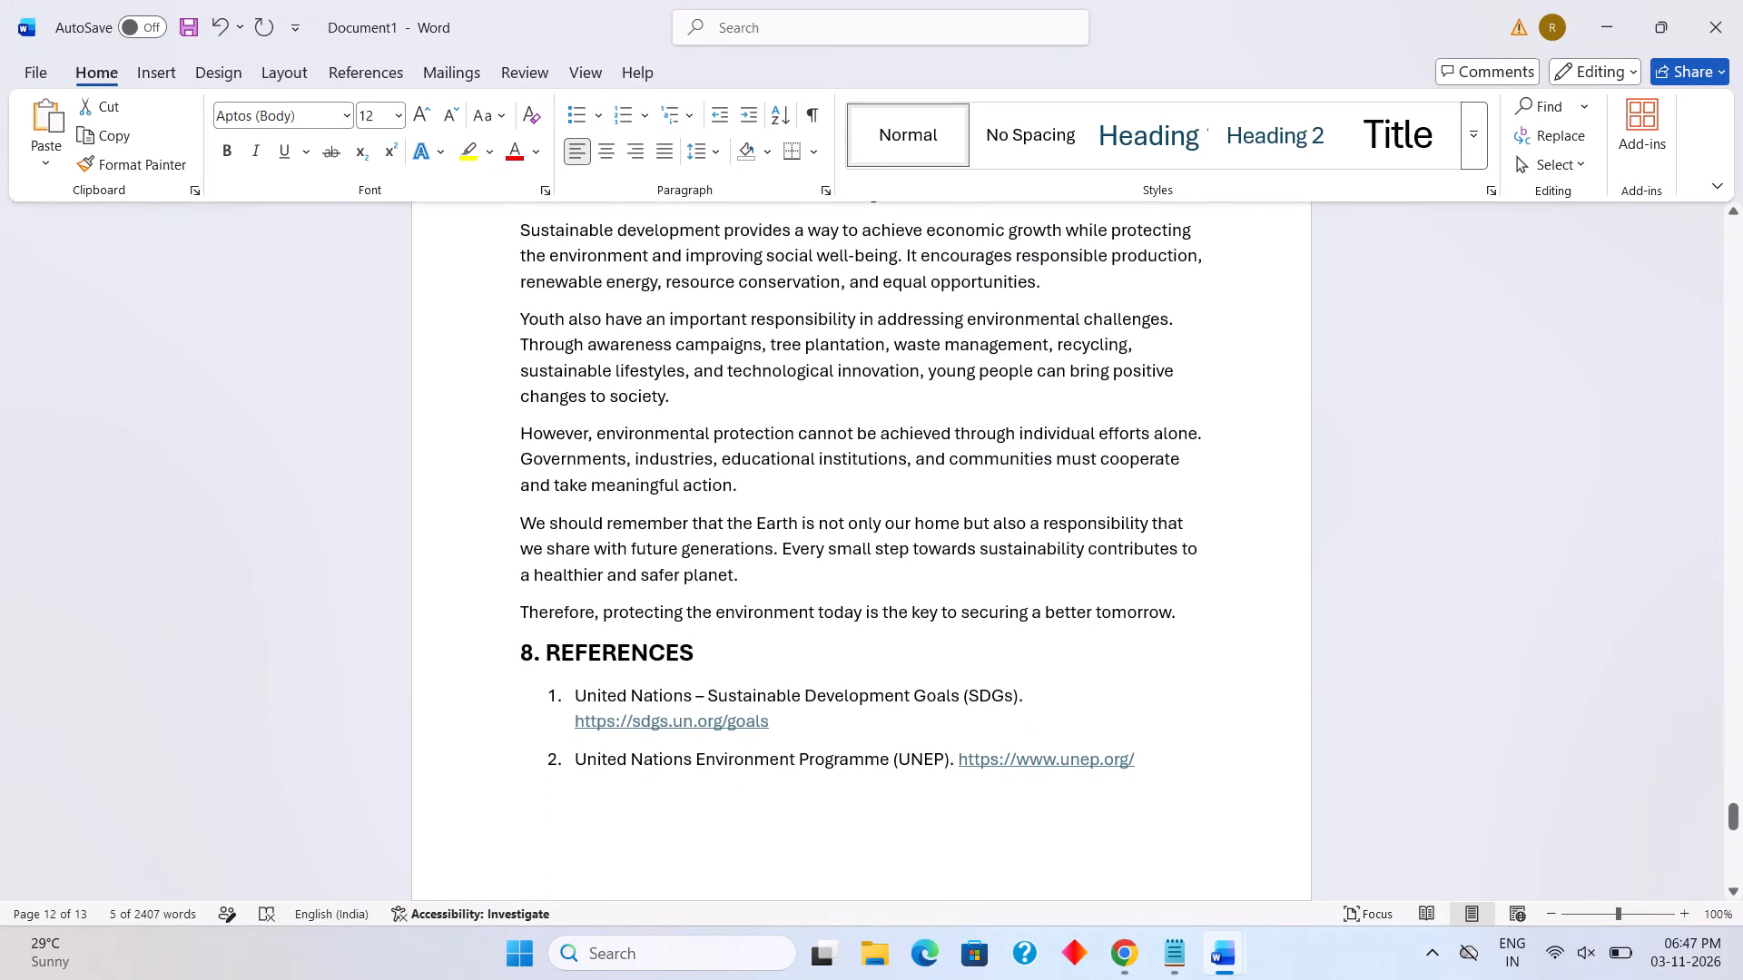
left_click(348, 115)
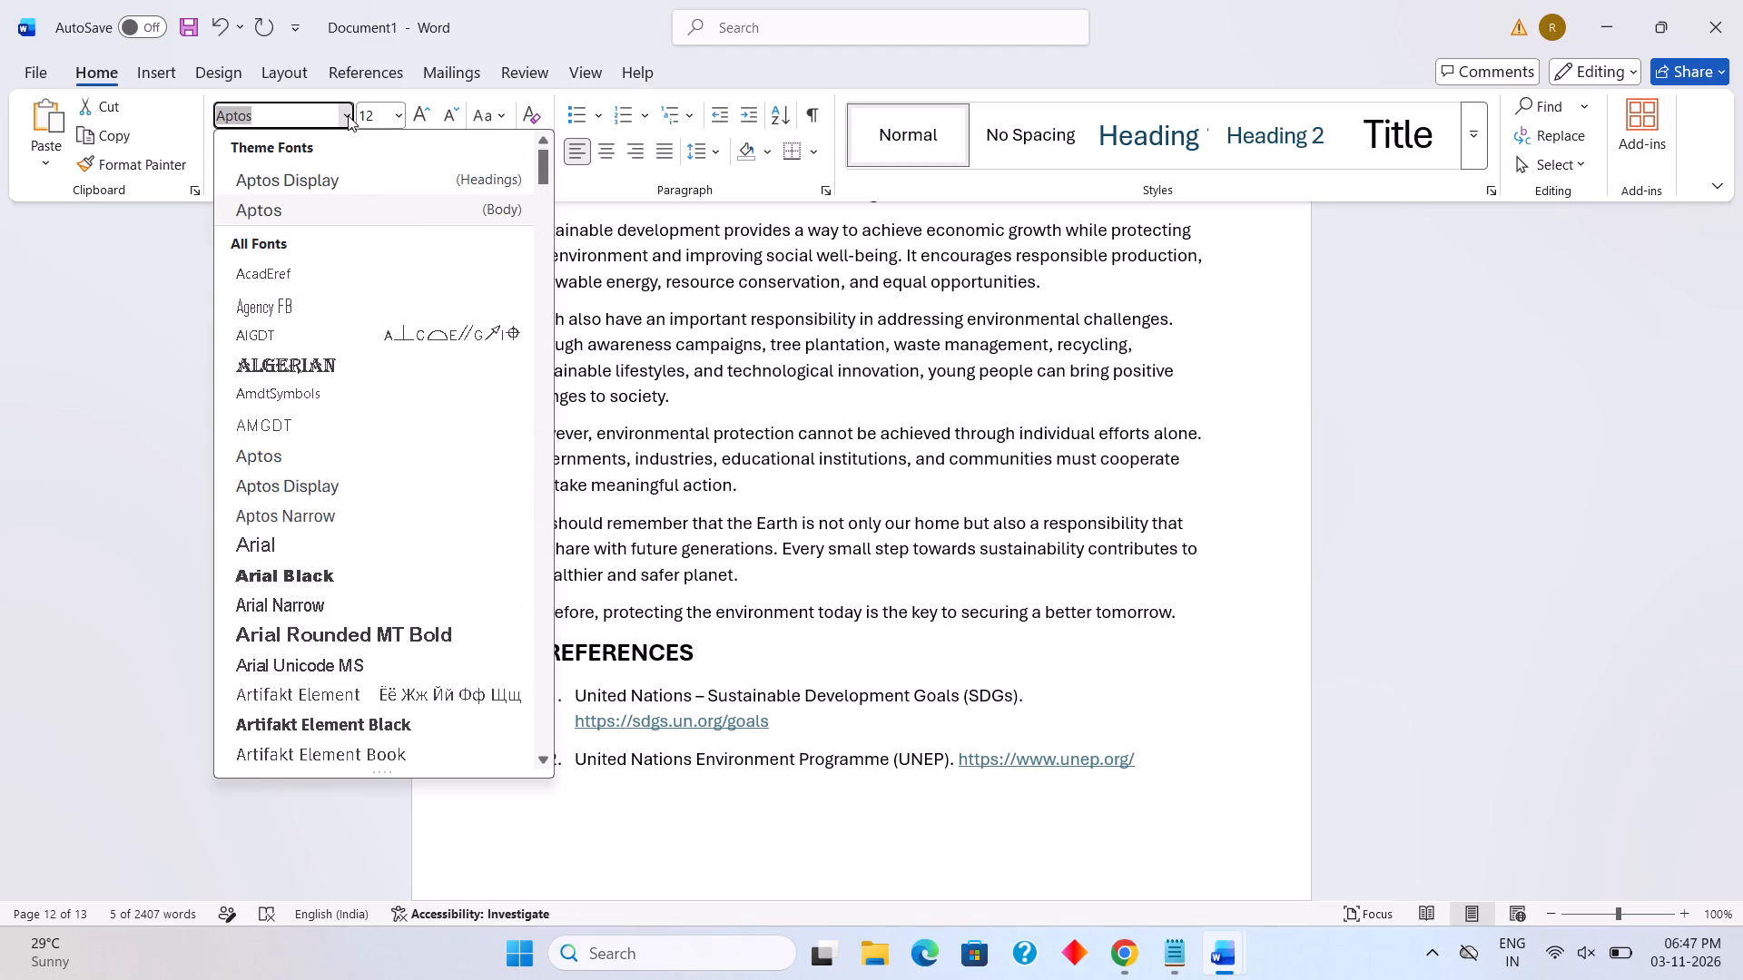
scroll(336, 383, "down", 3)
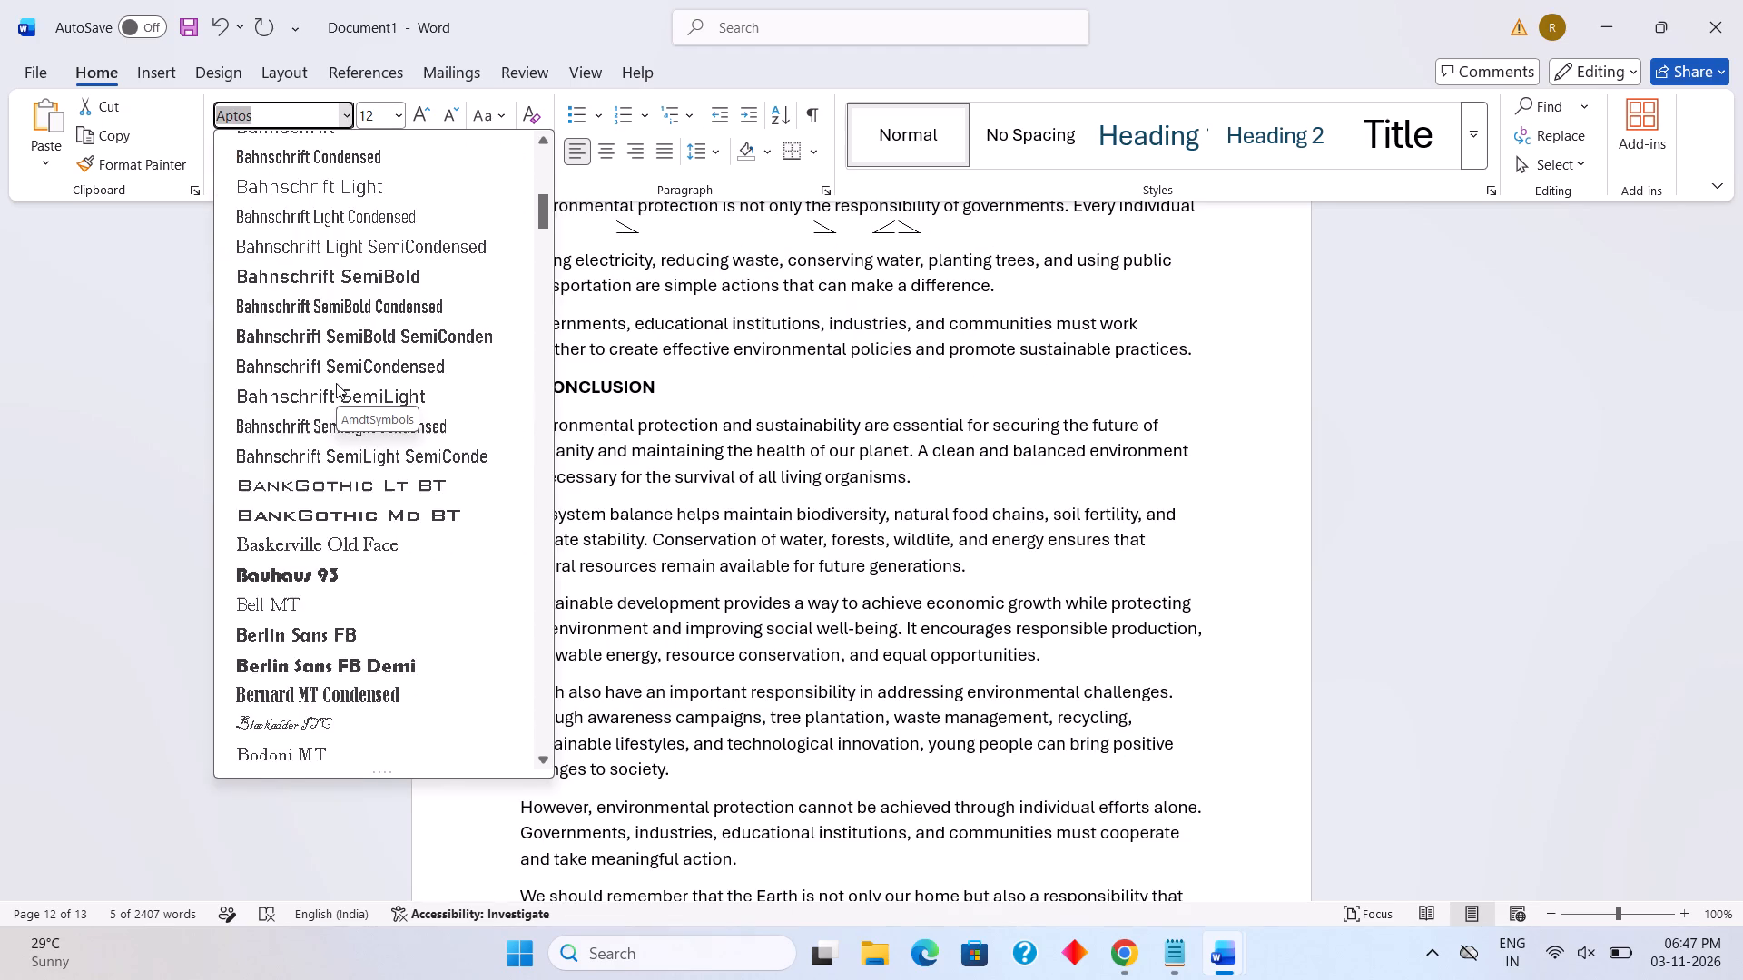
scroll(336, 383, "down", 4)
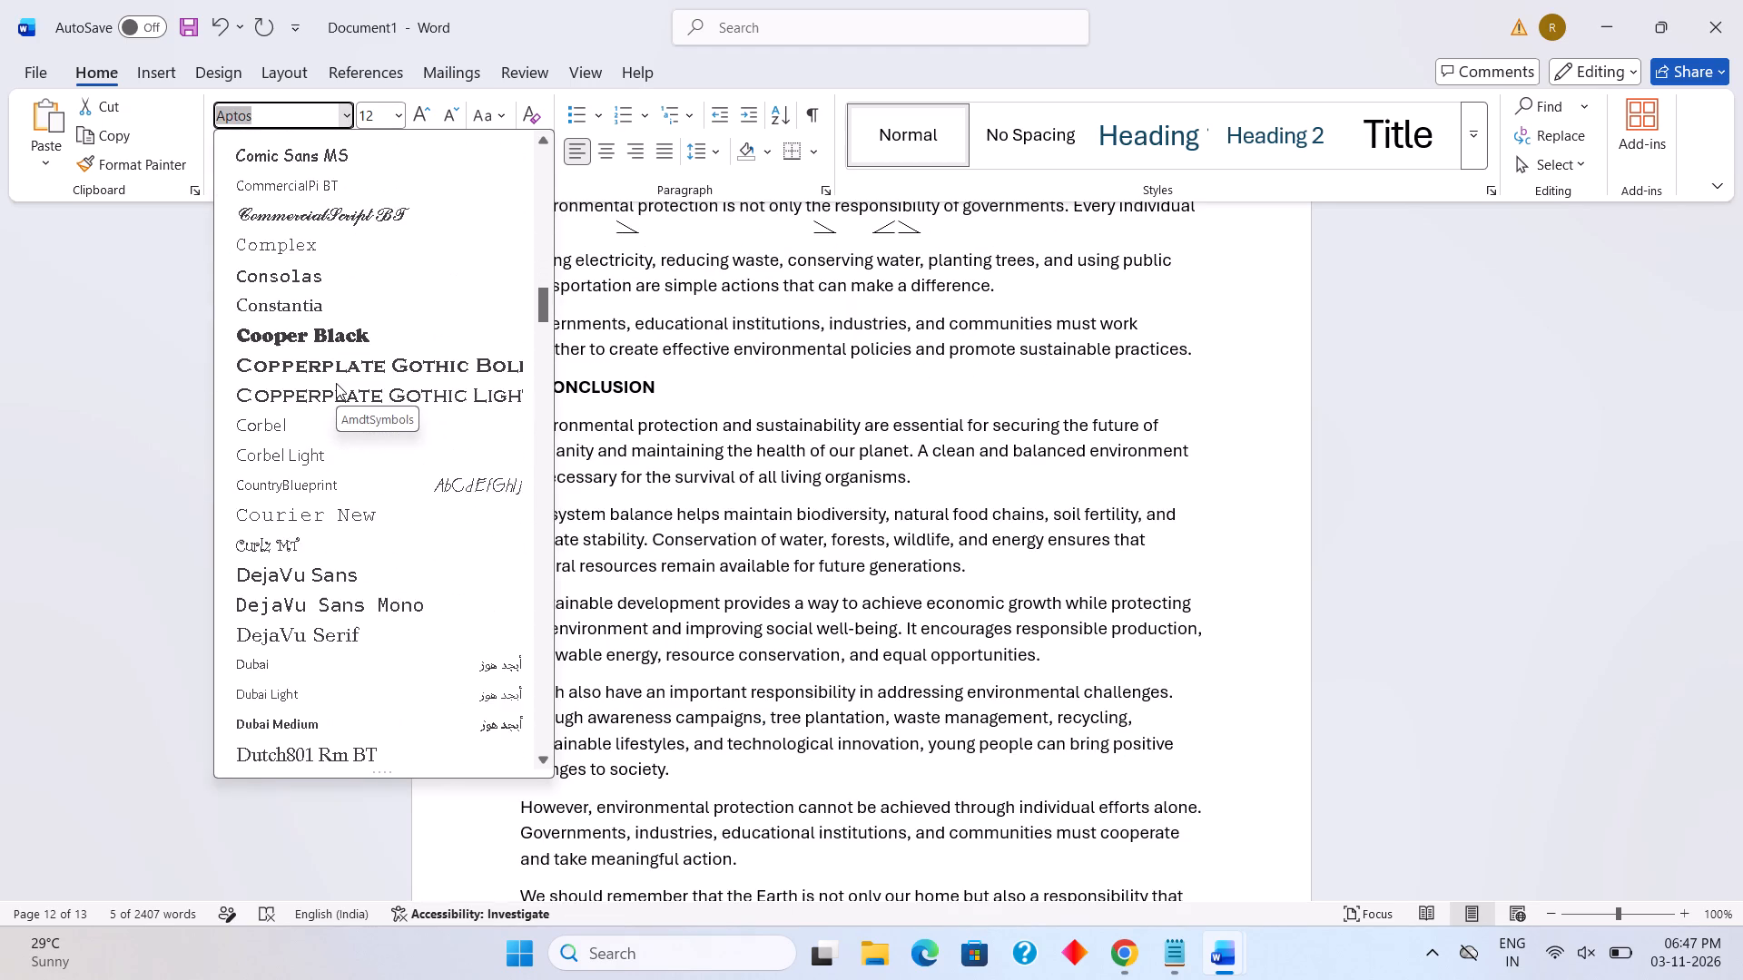
scroll(336, 383, "down", 3)
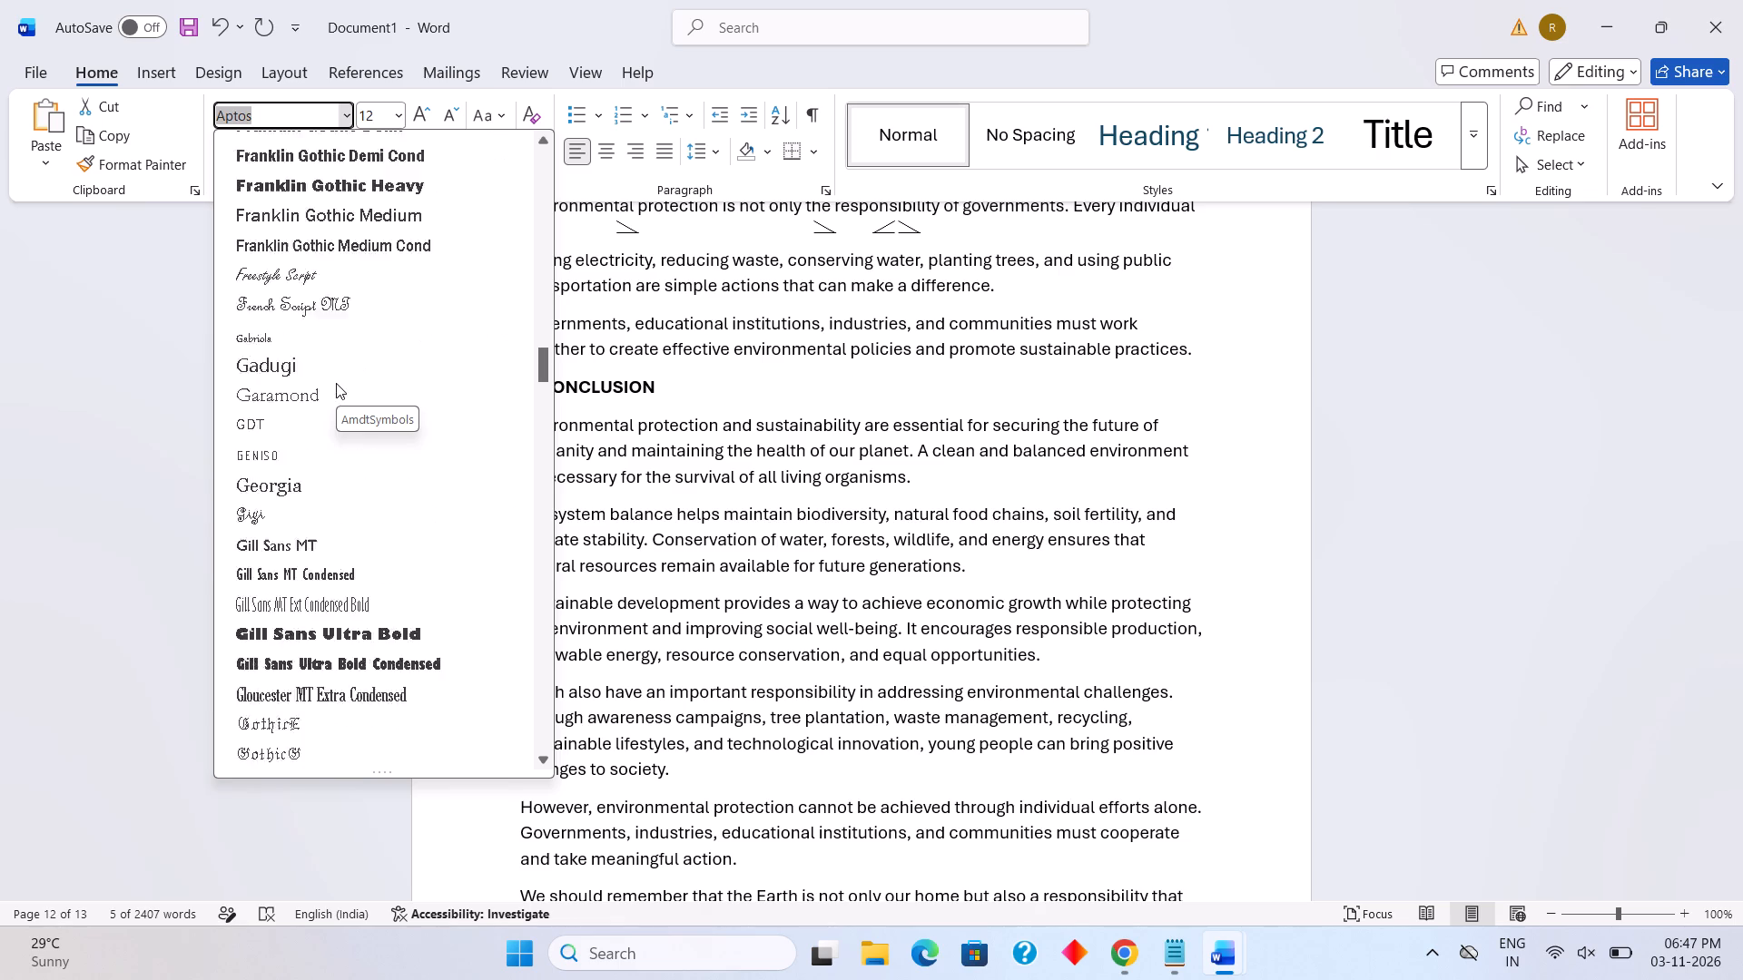
scroll(336, 383, "down", 8)
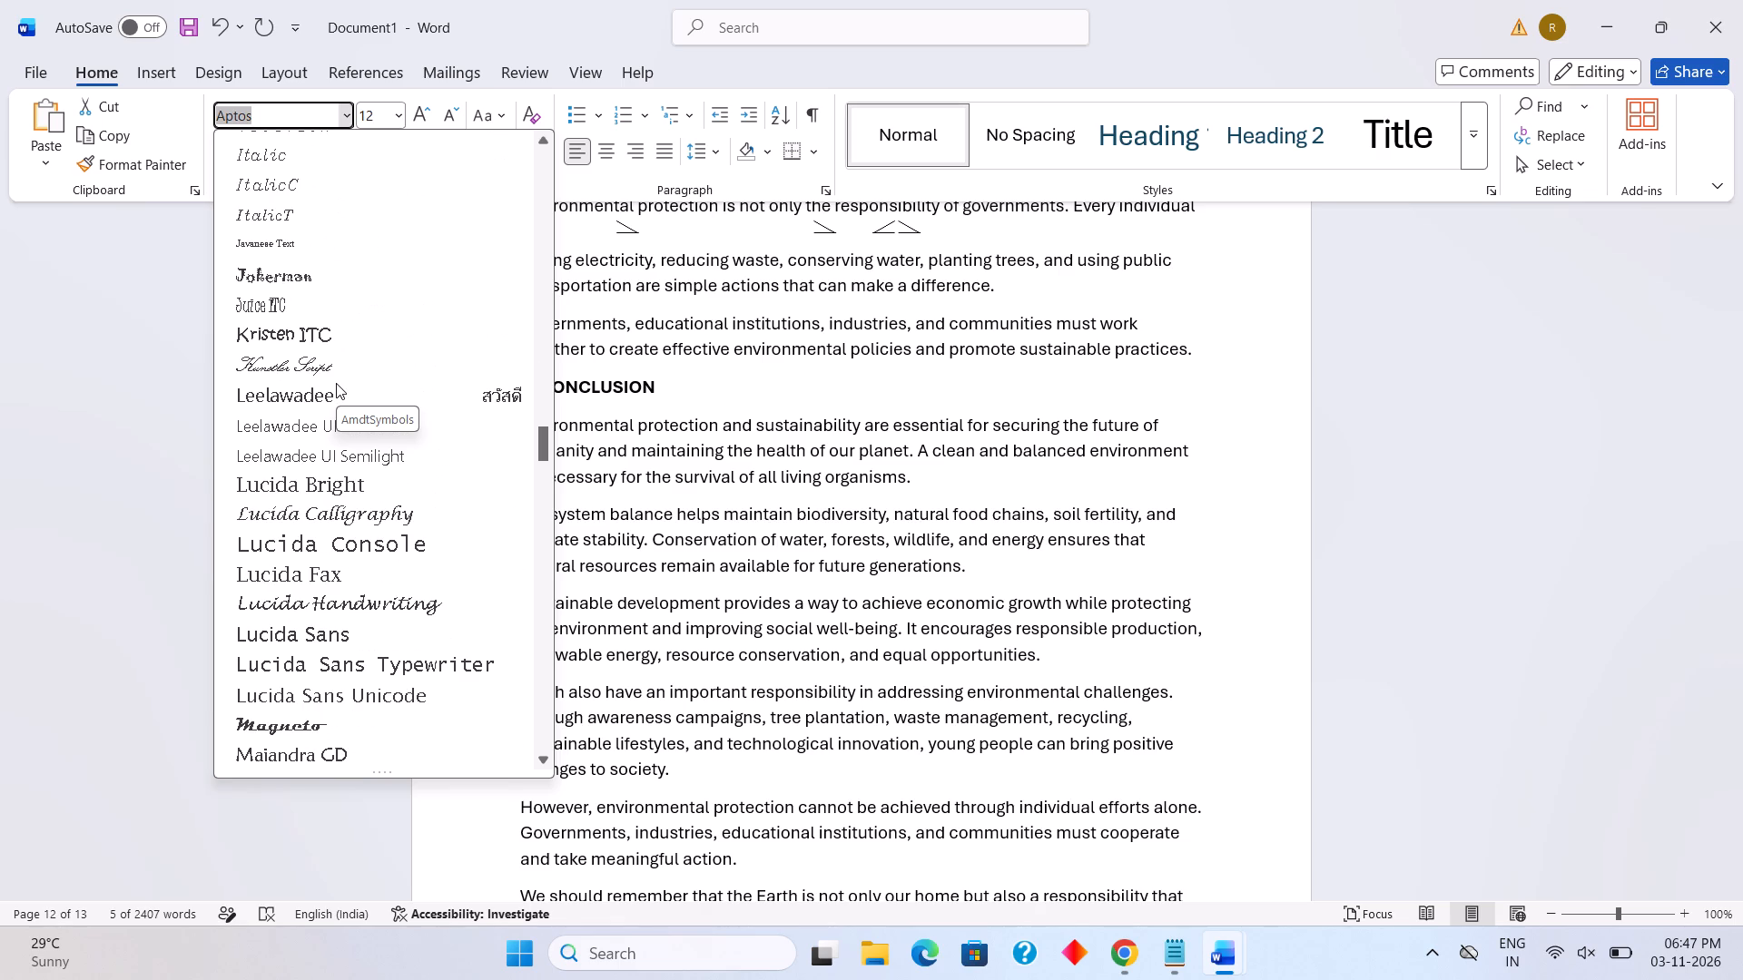
scroll(336, 383, "down", 5)
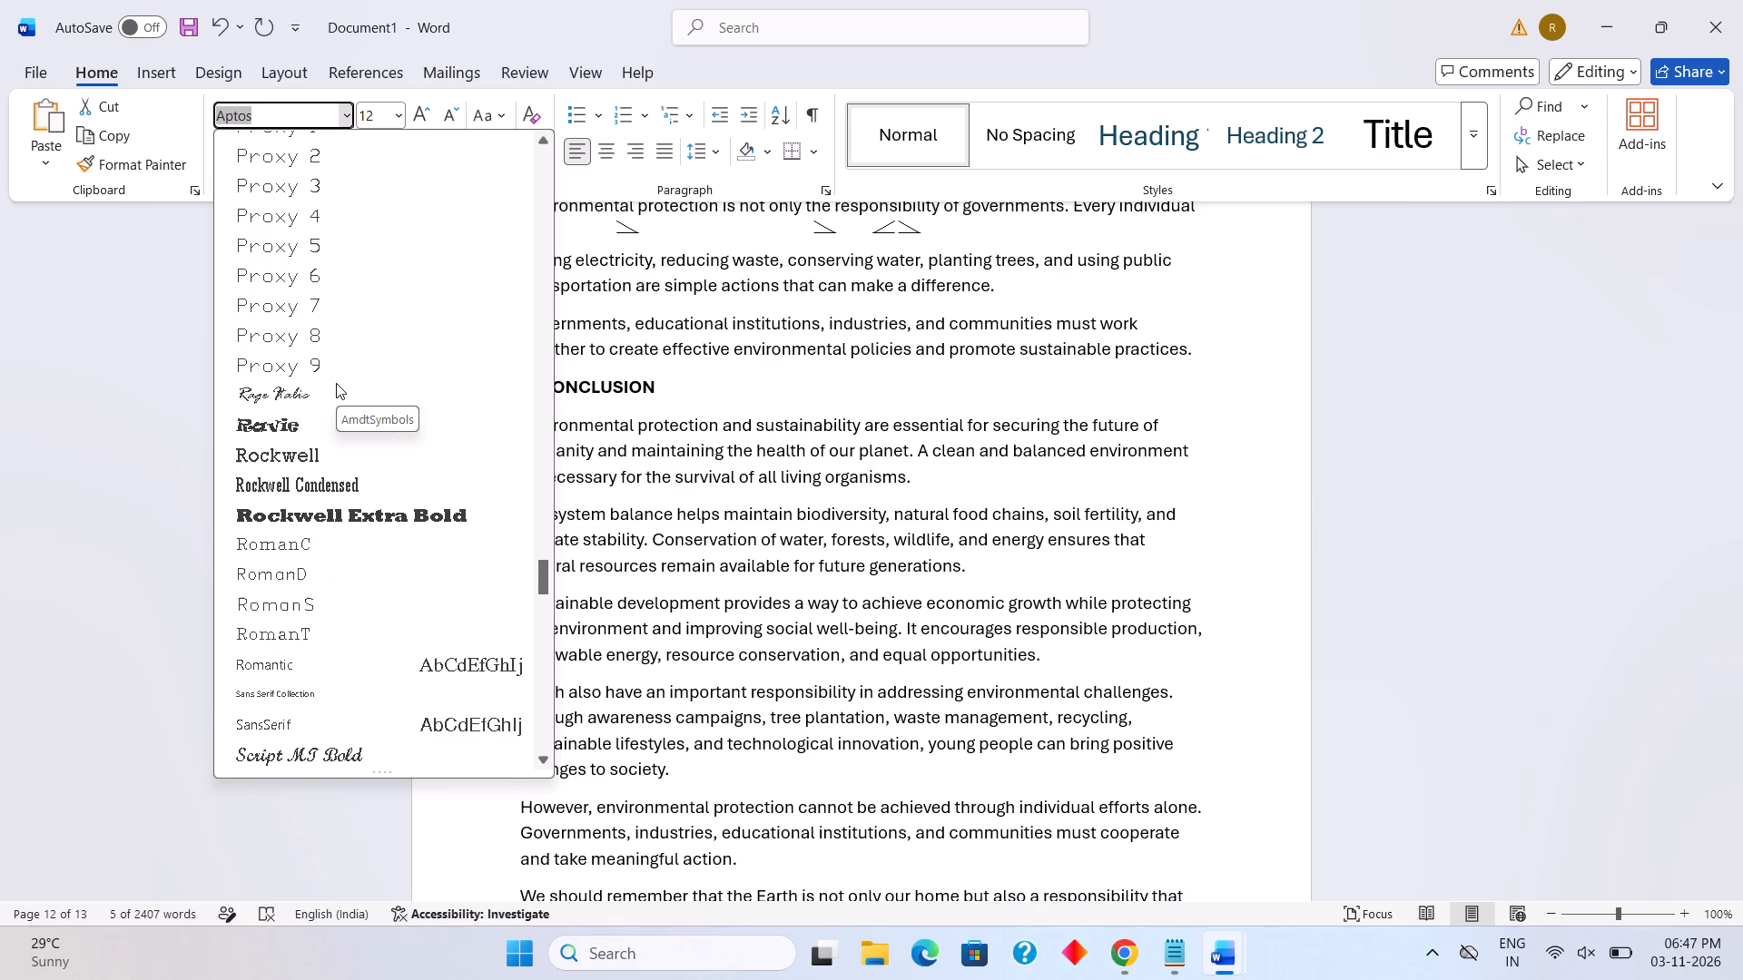
scroll(336, 383, "down", 1)
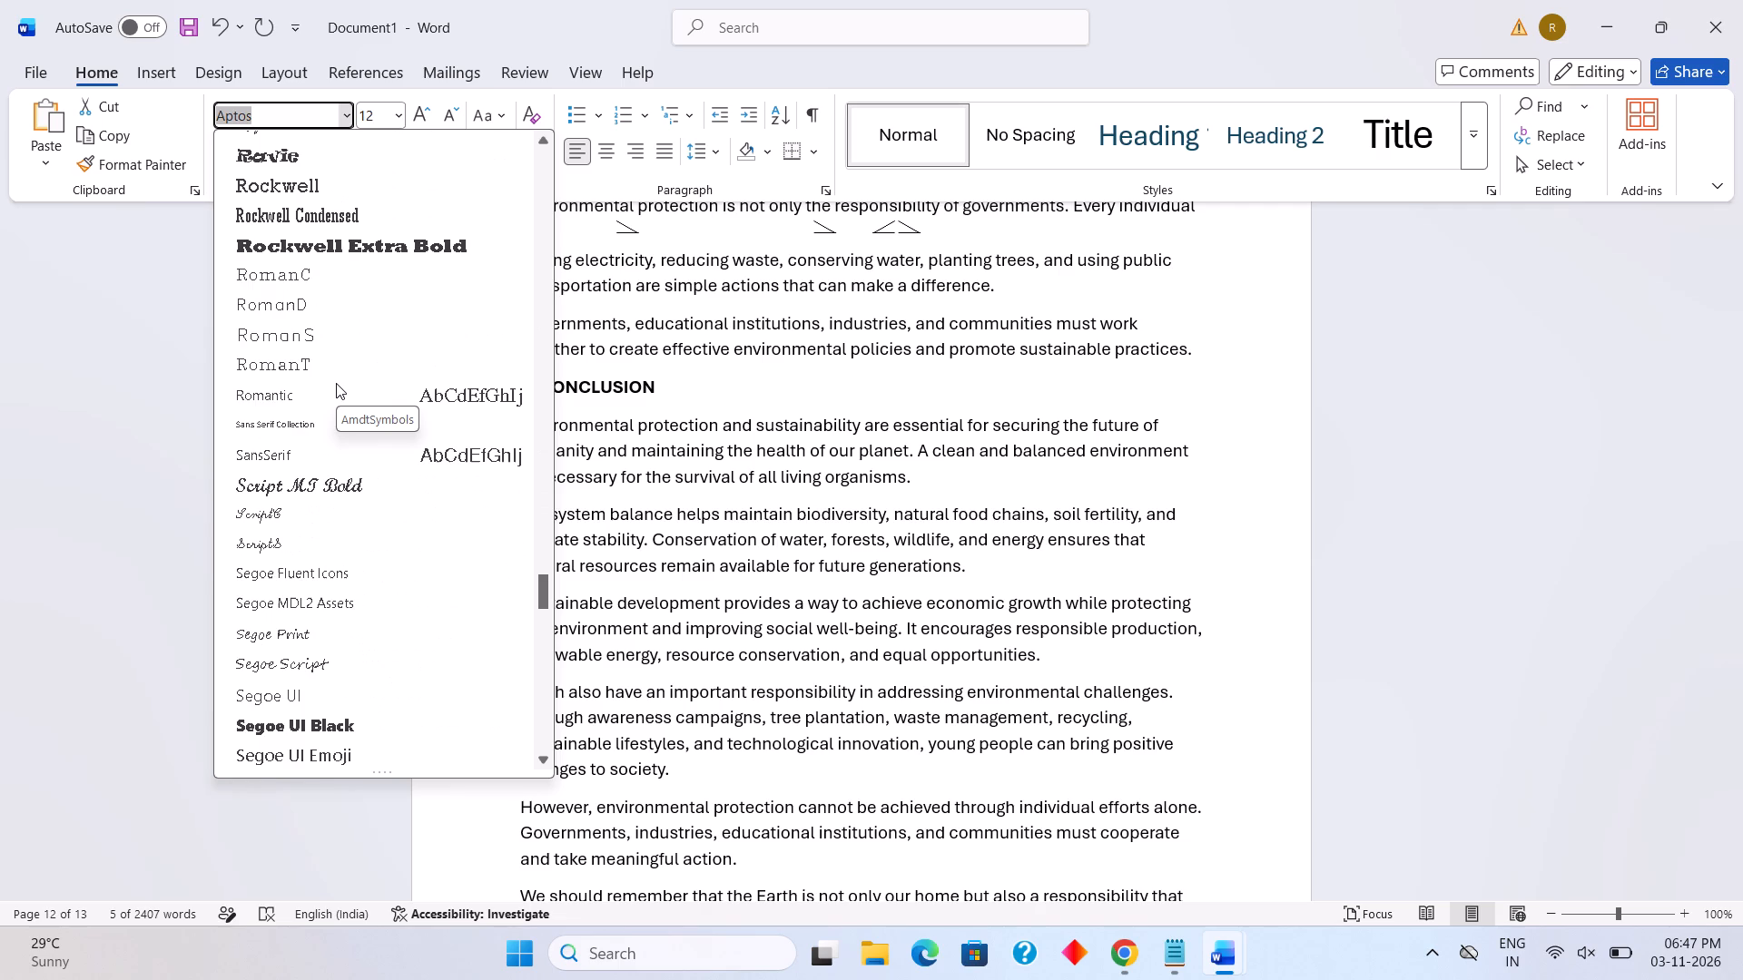
scroll(336, 383, "down", 2)
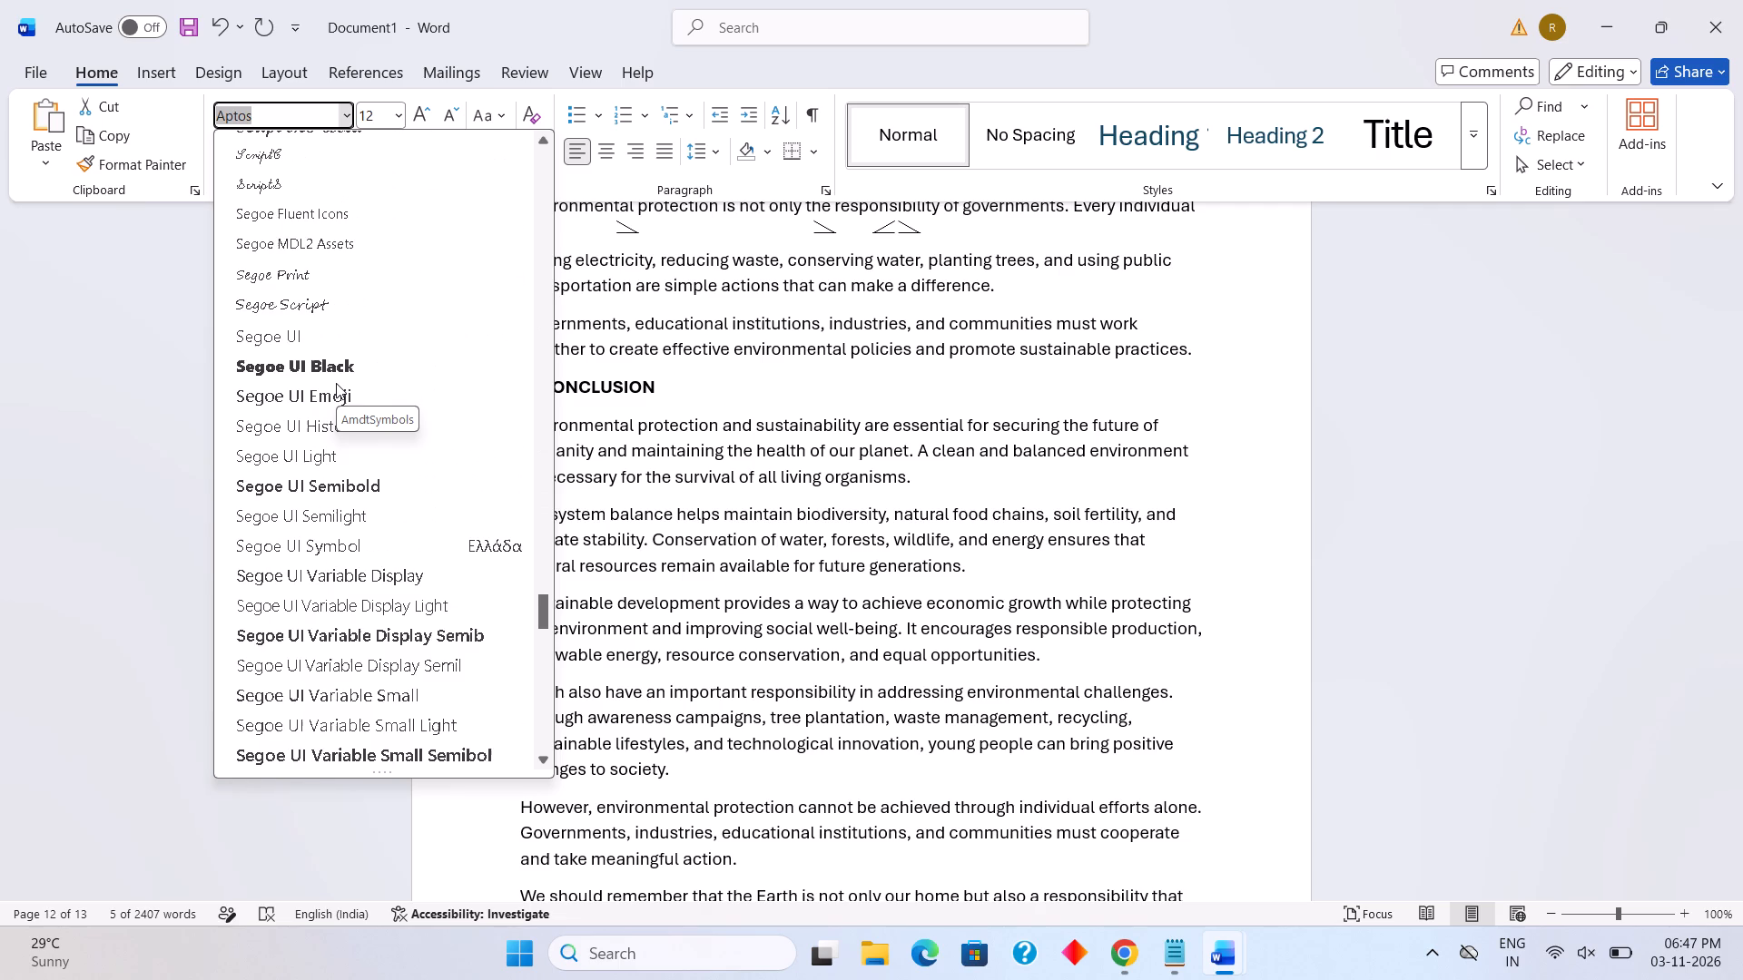
scroll(336, 383, "down", 3)
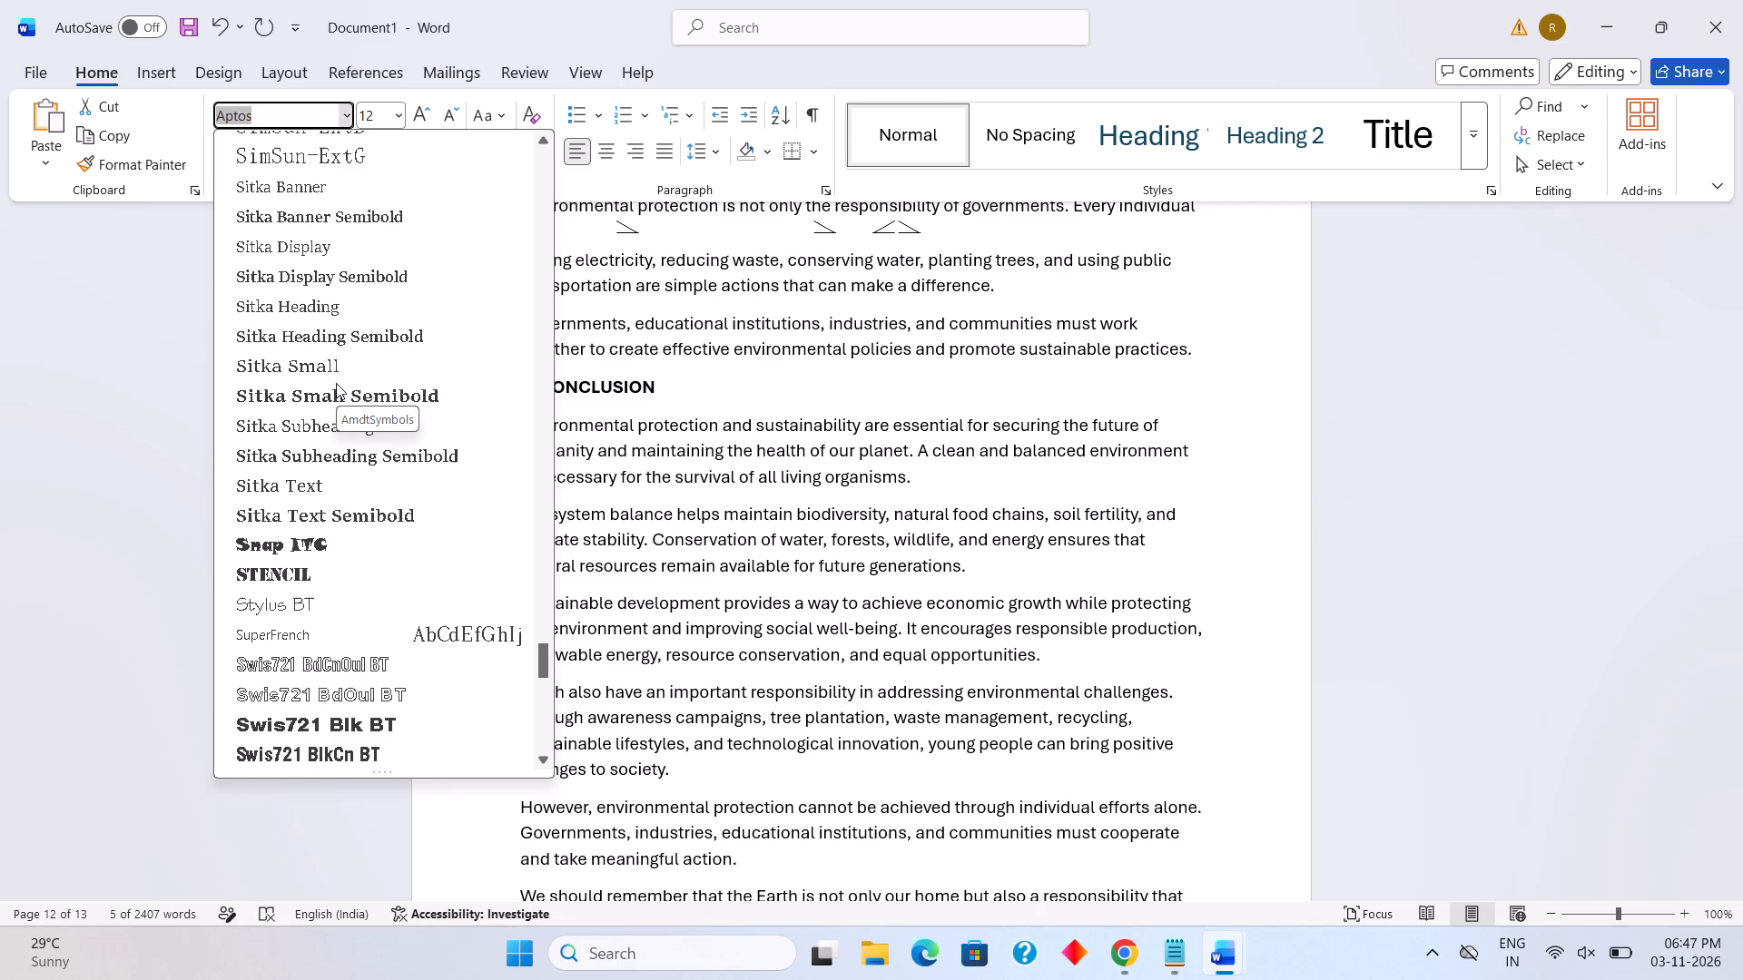
scroll(336, 383, "down", 3)
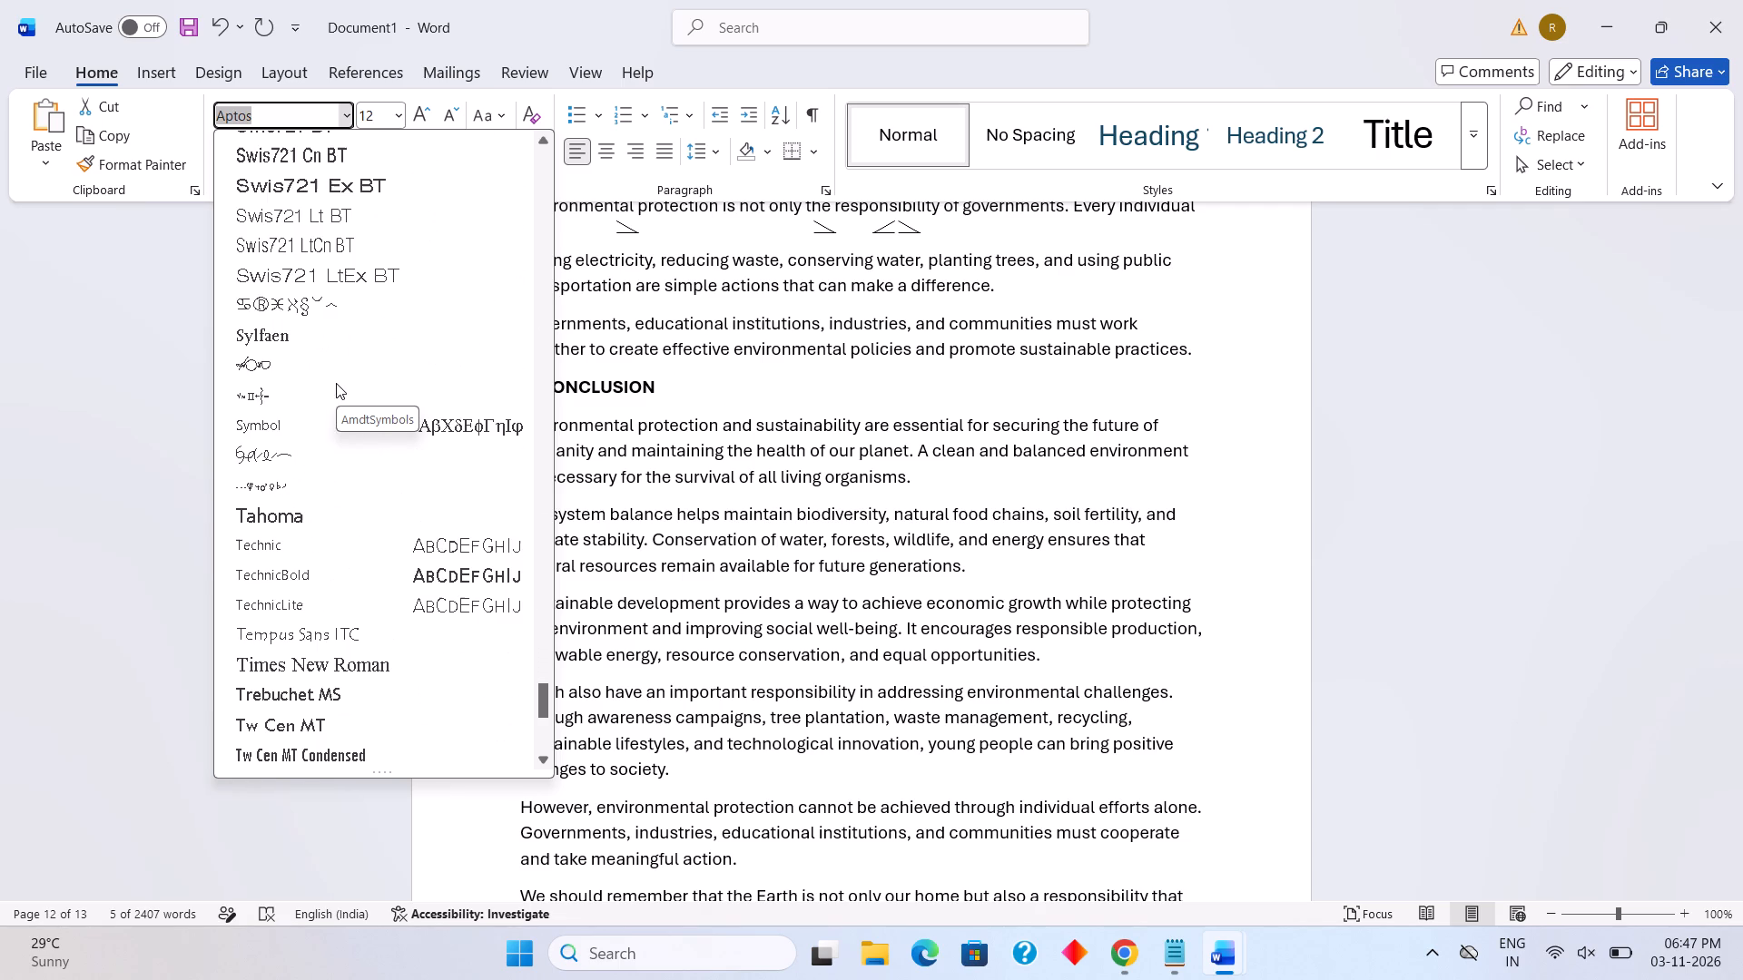
scroll(336, 383, "down", 1)
left_click(318, 664)
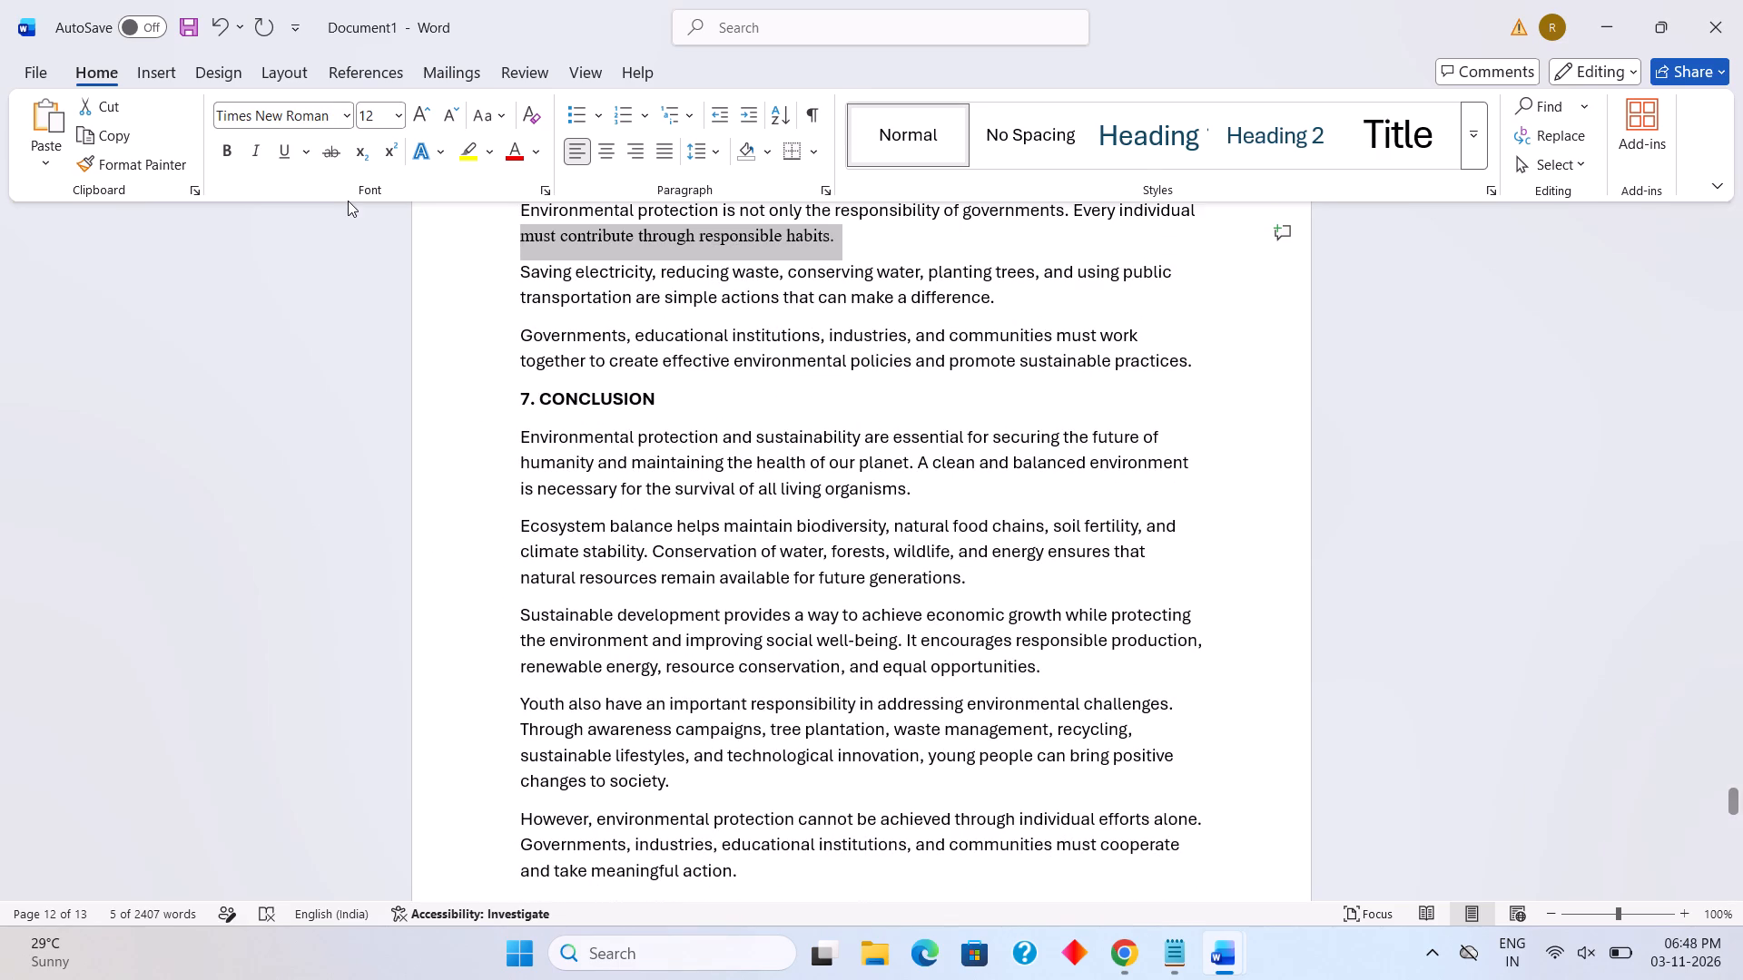
left_click(346, 119)
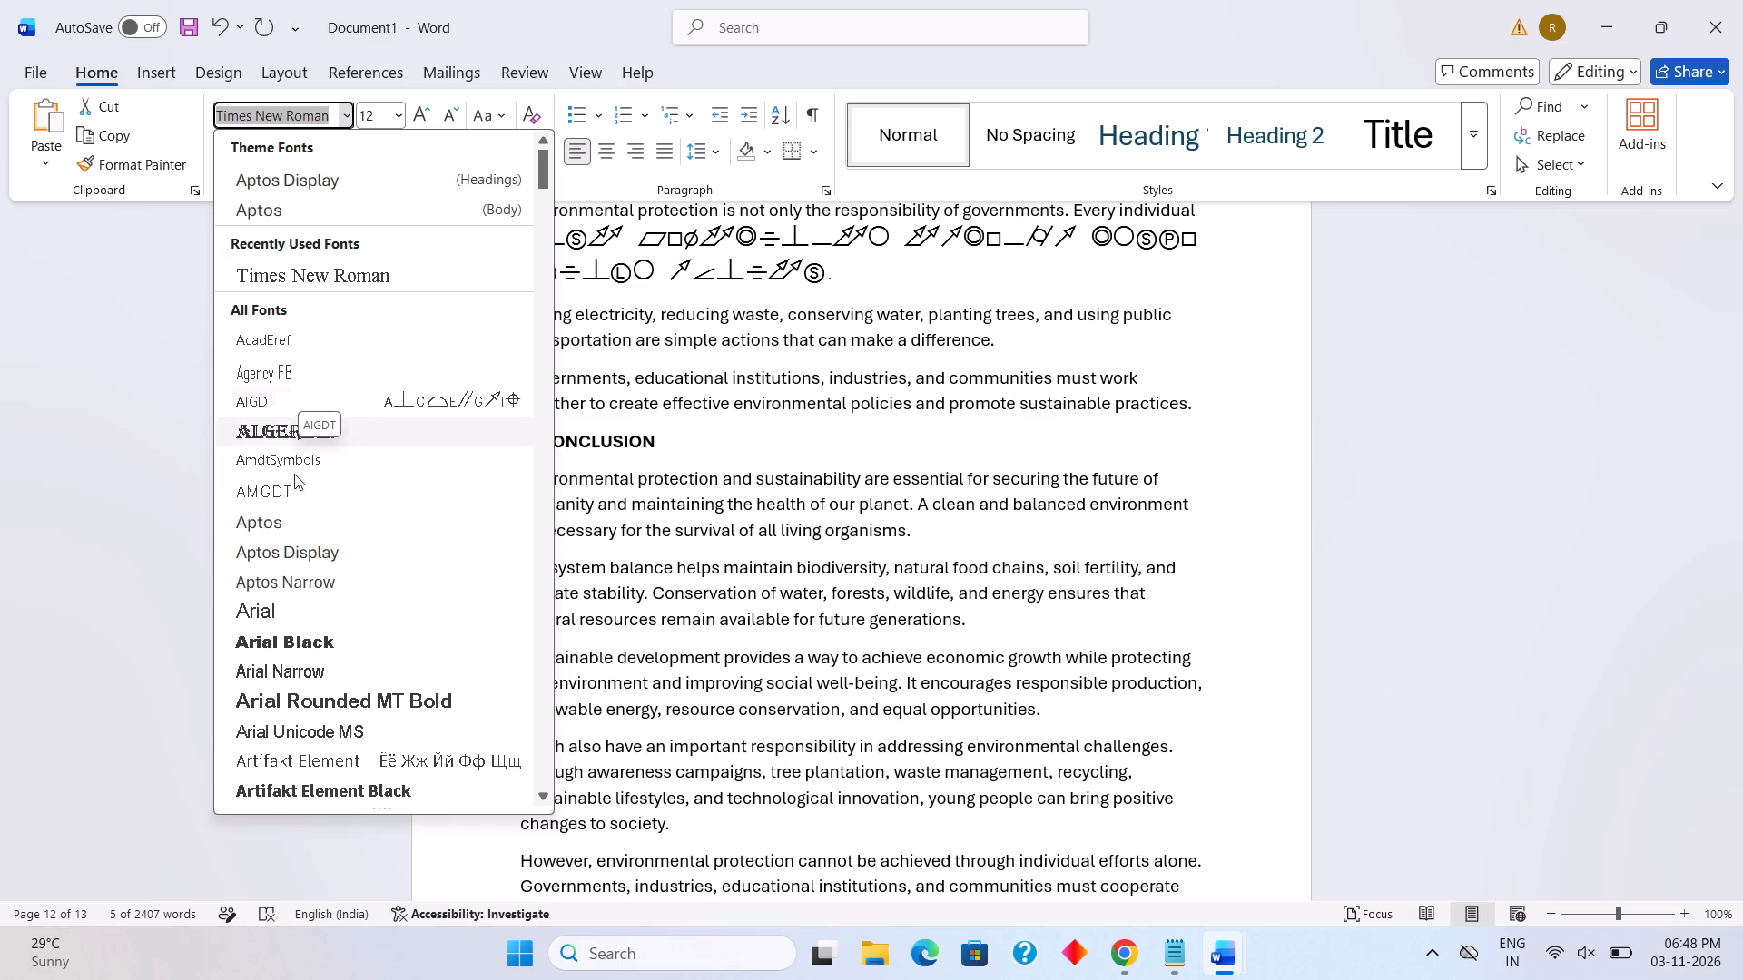
left_click(147, 304)
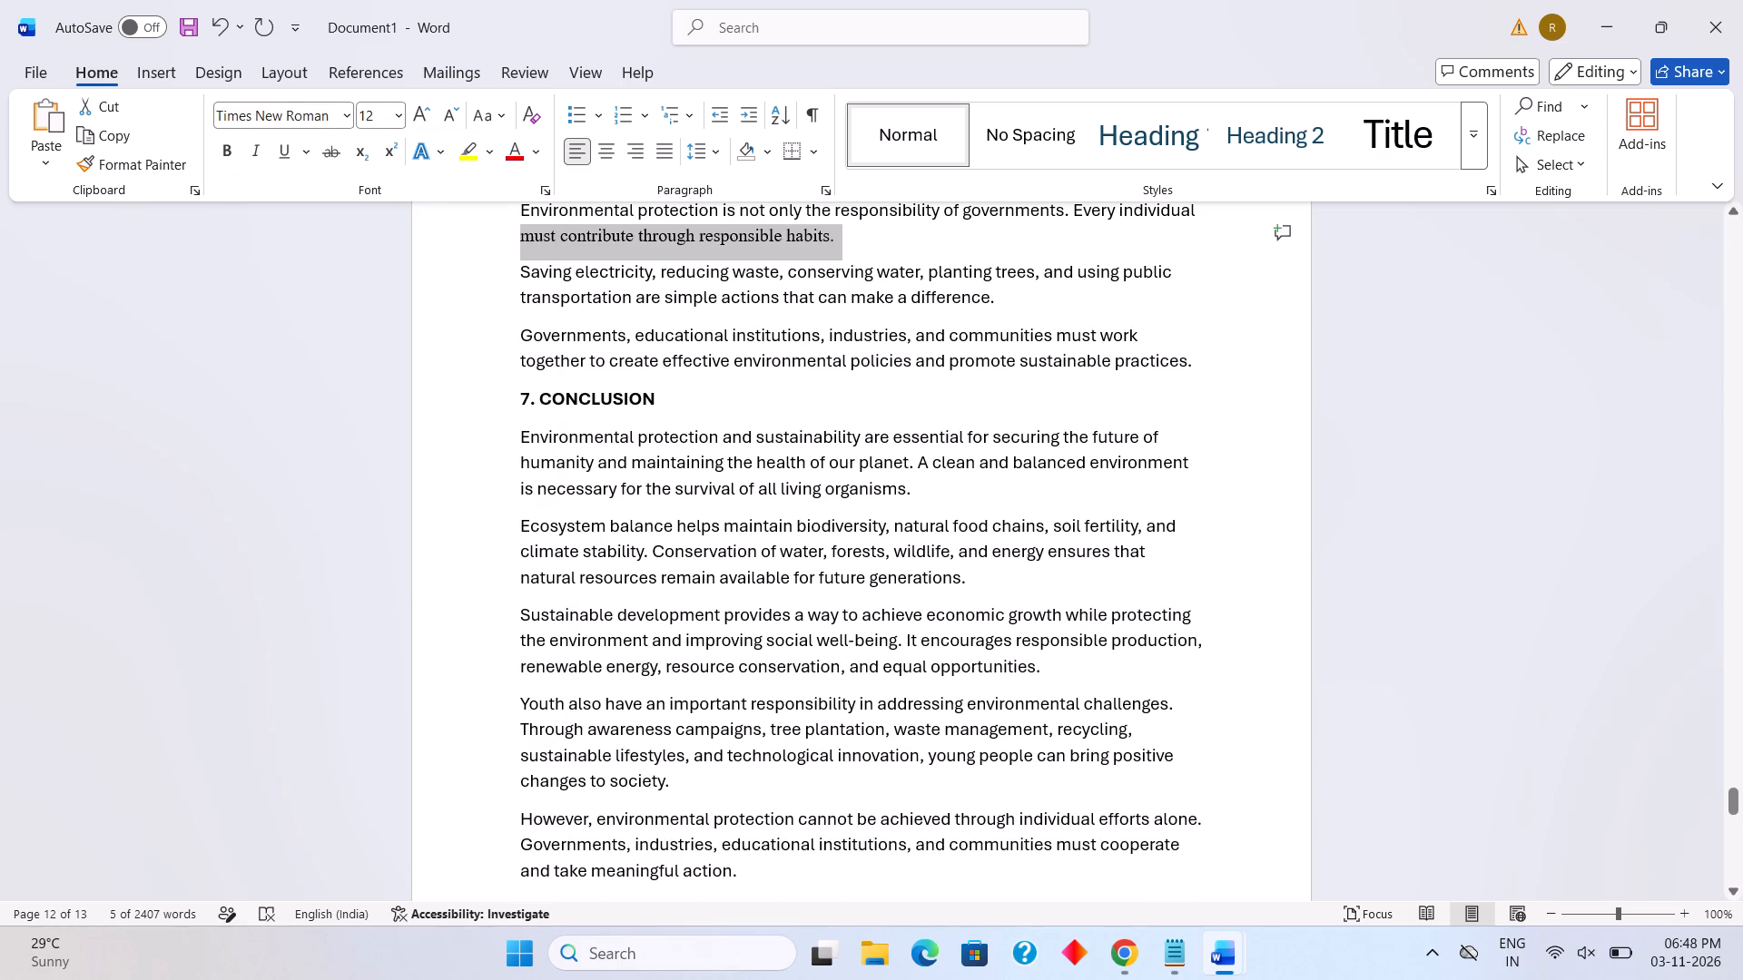
Add blank lines after "Lovely Professional University" on the cover page so the INDEX section and its divider line start on page 2.
scroll(463, 375, "up", 2)
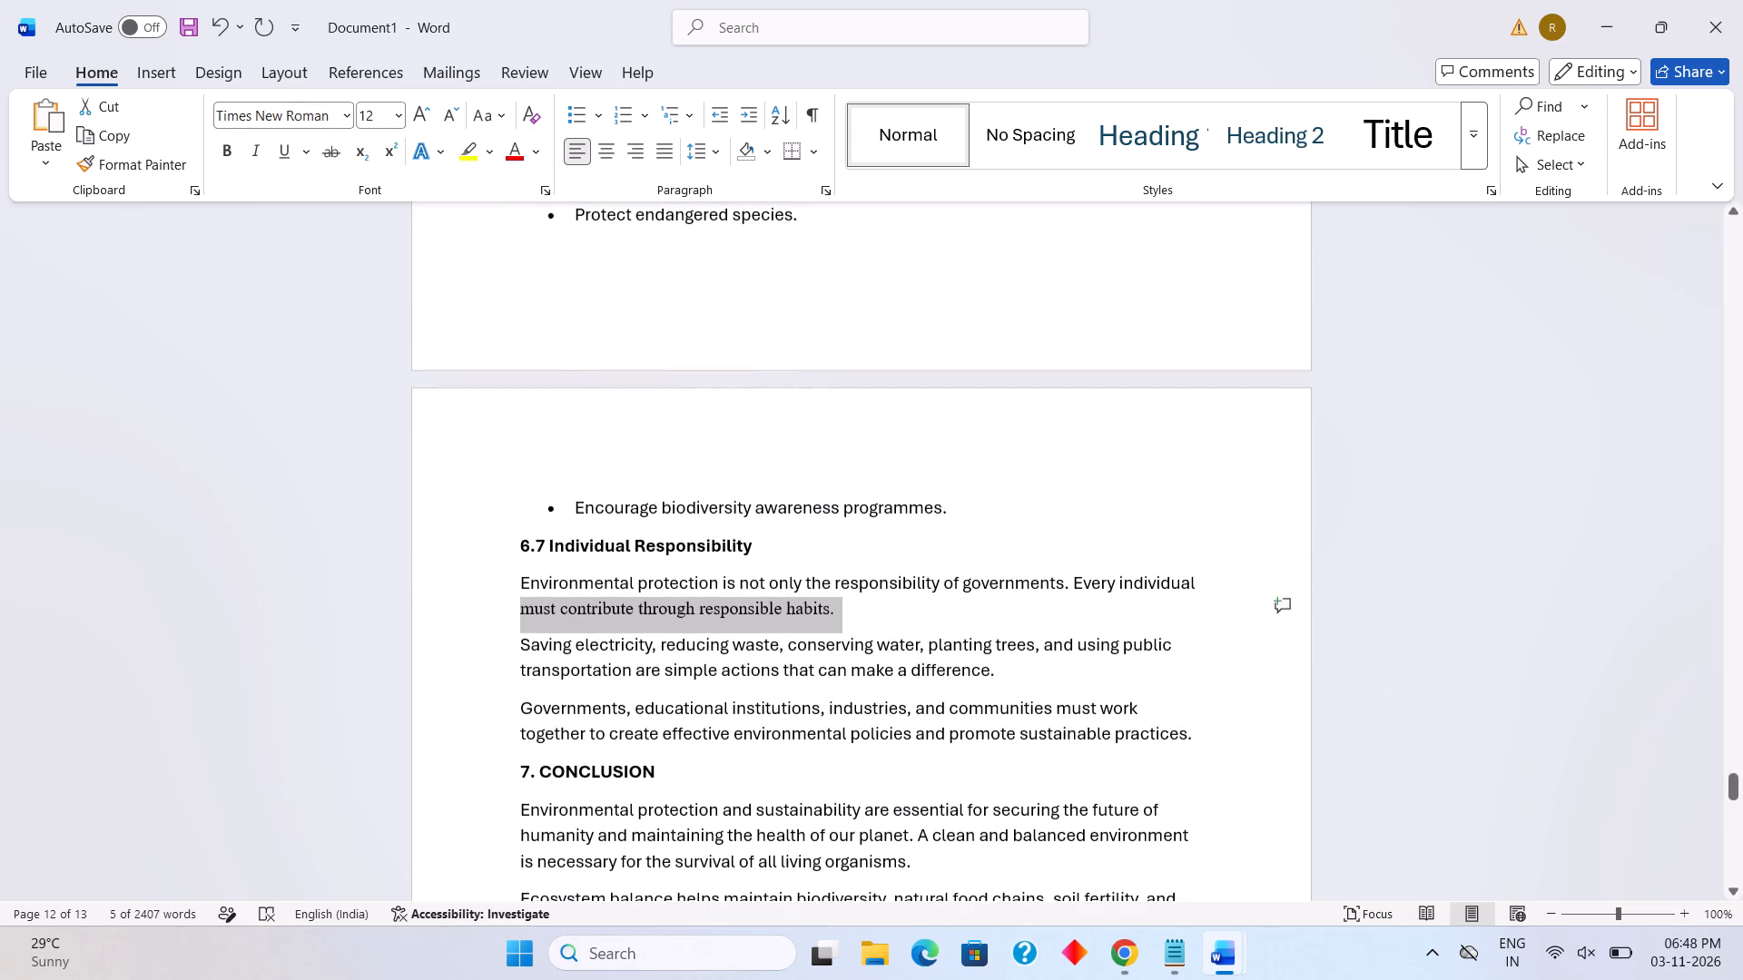
scroll(558, 477, "up", 3)
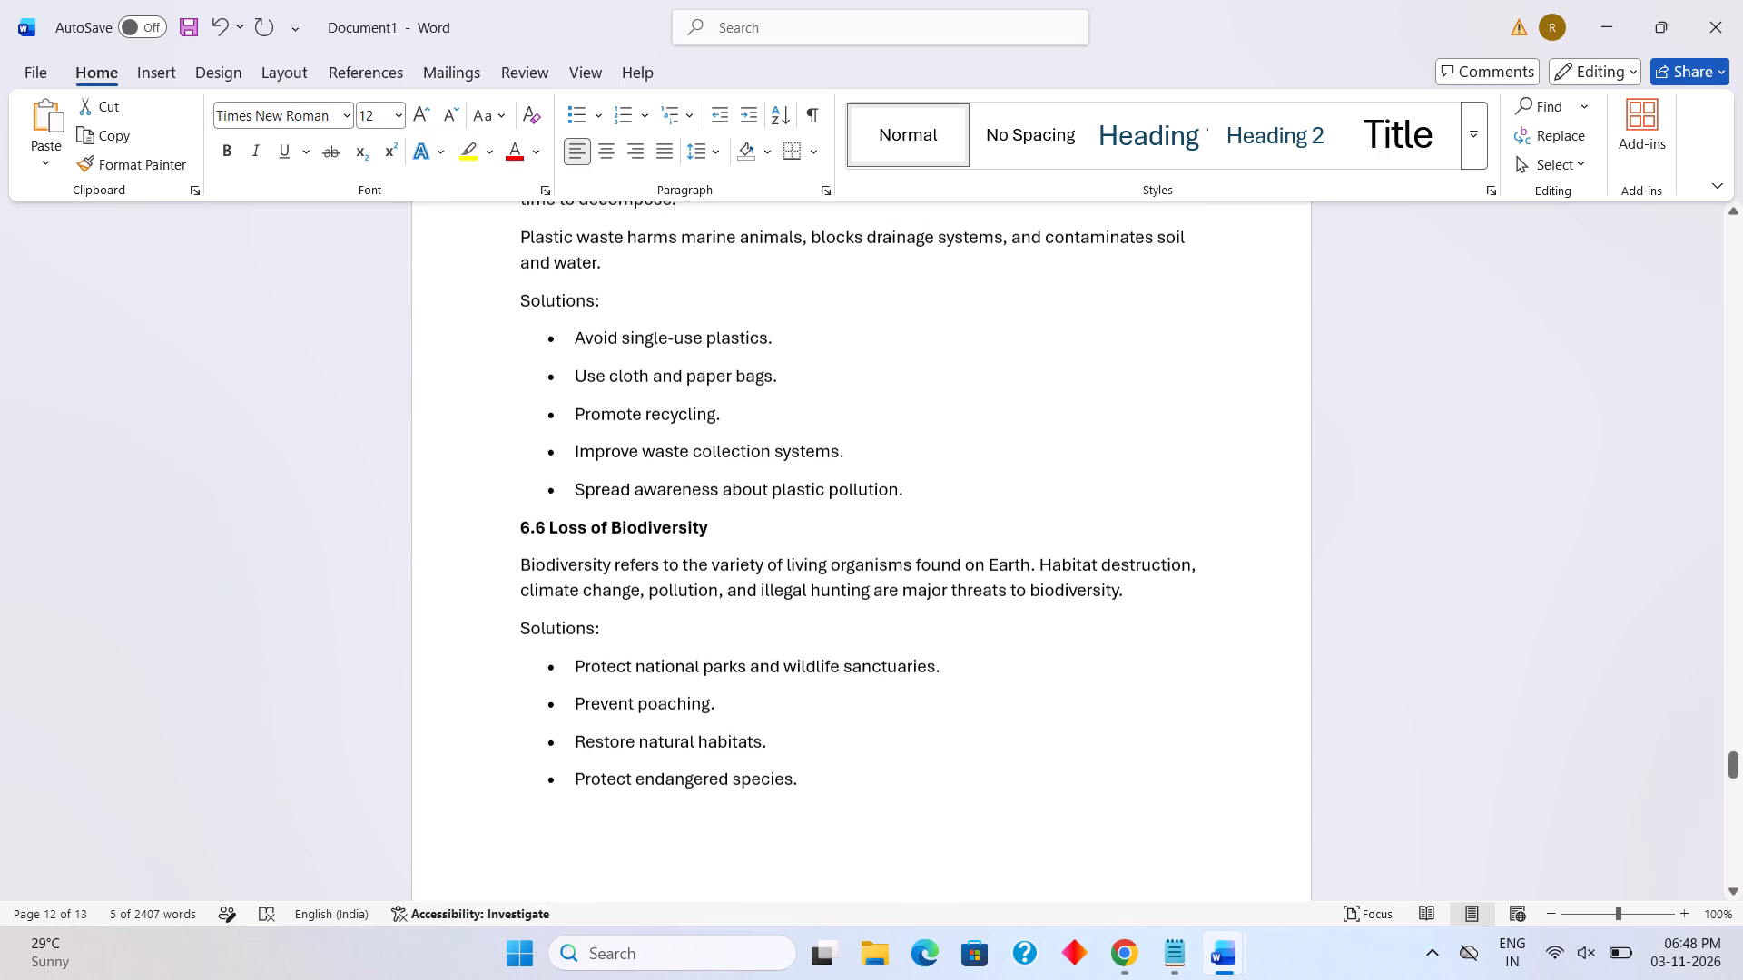
scroll(558, 477, "up", 16)
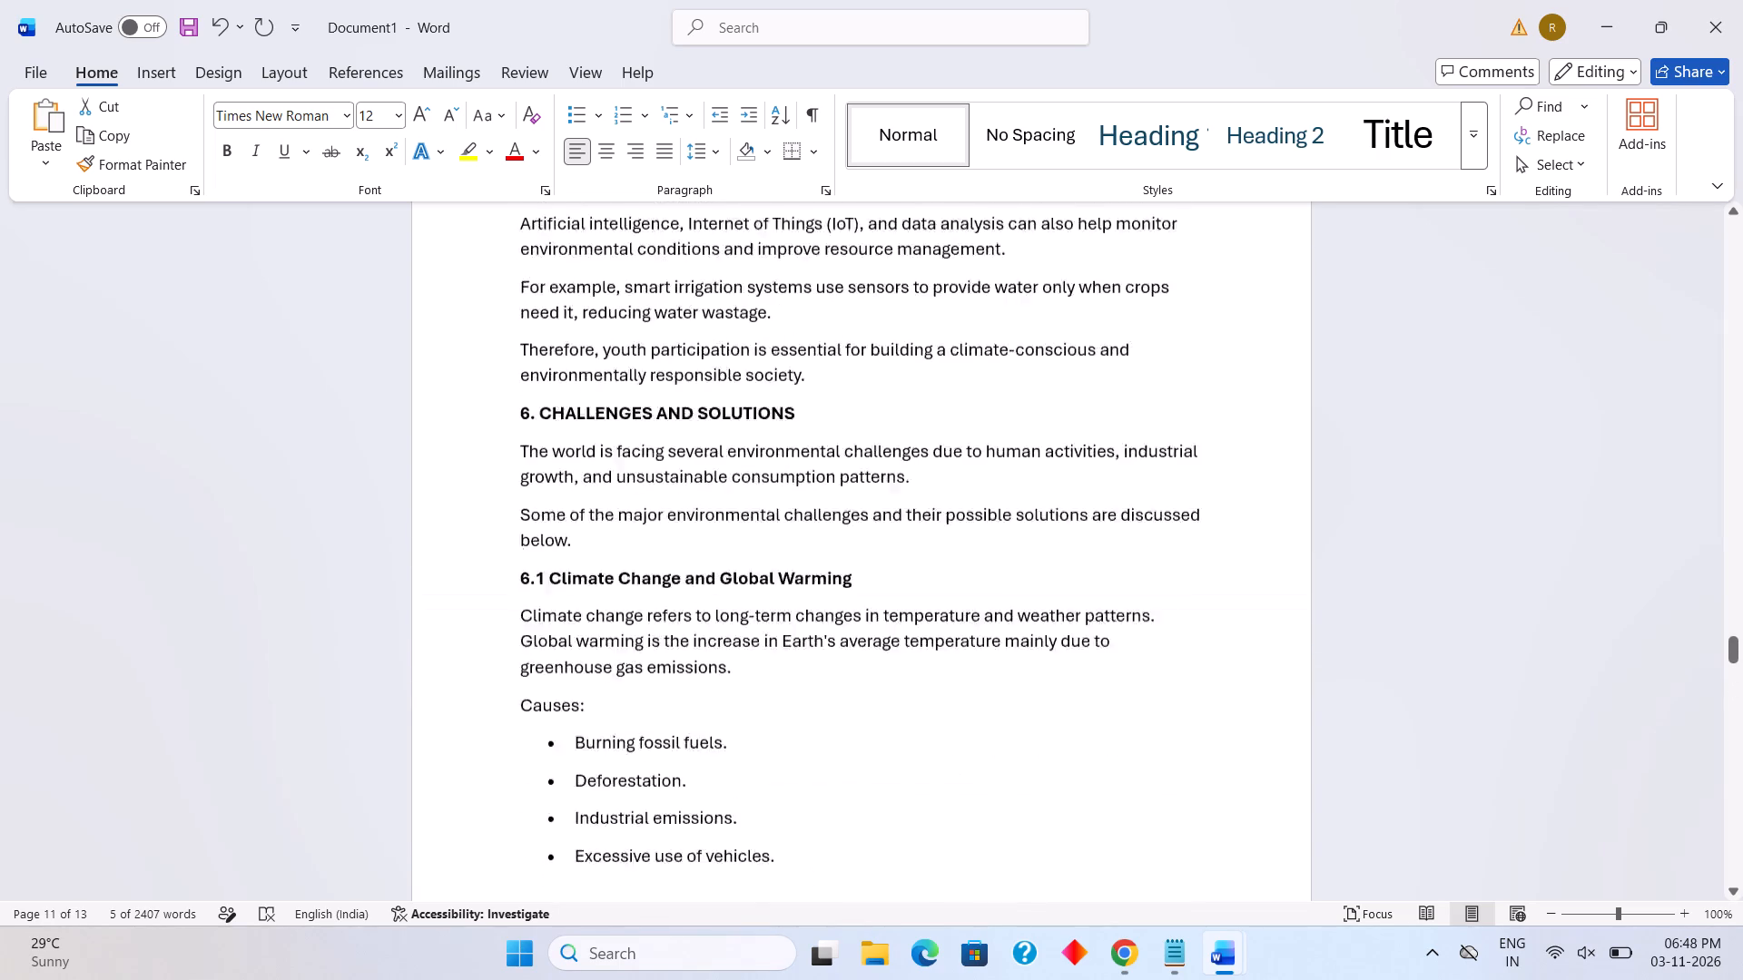
scroll(558, 477, "up", 19)
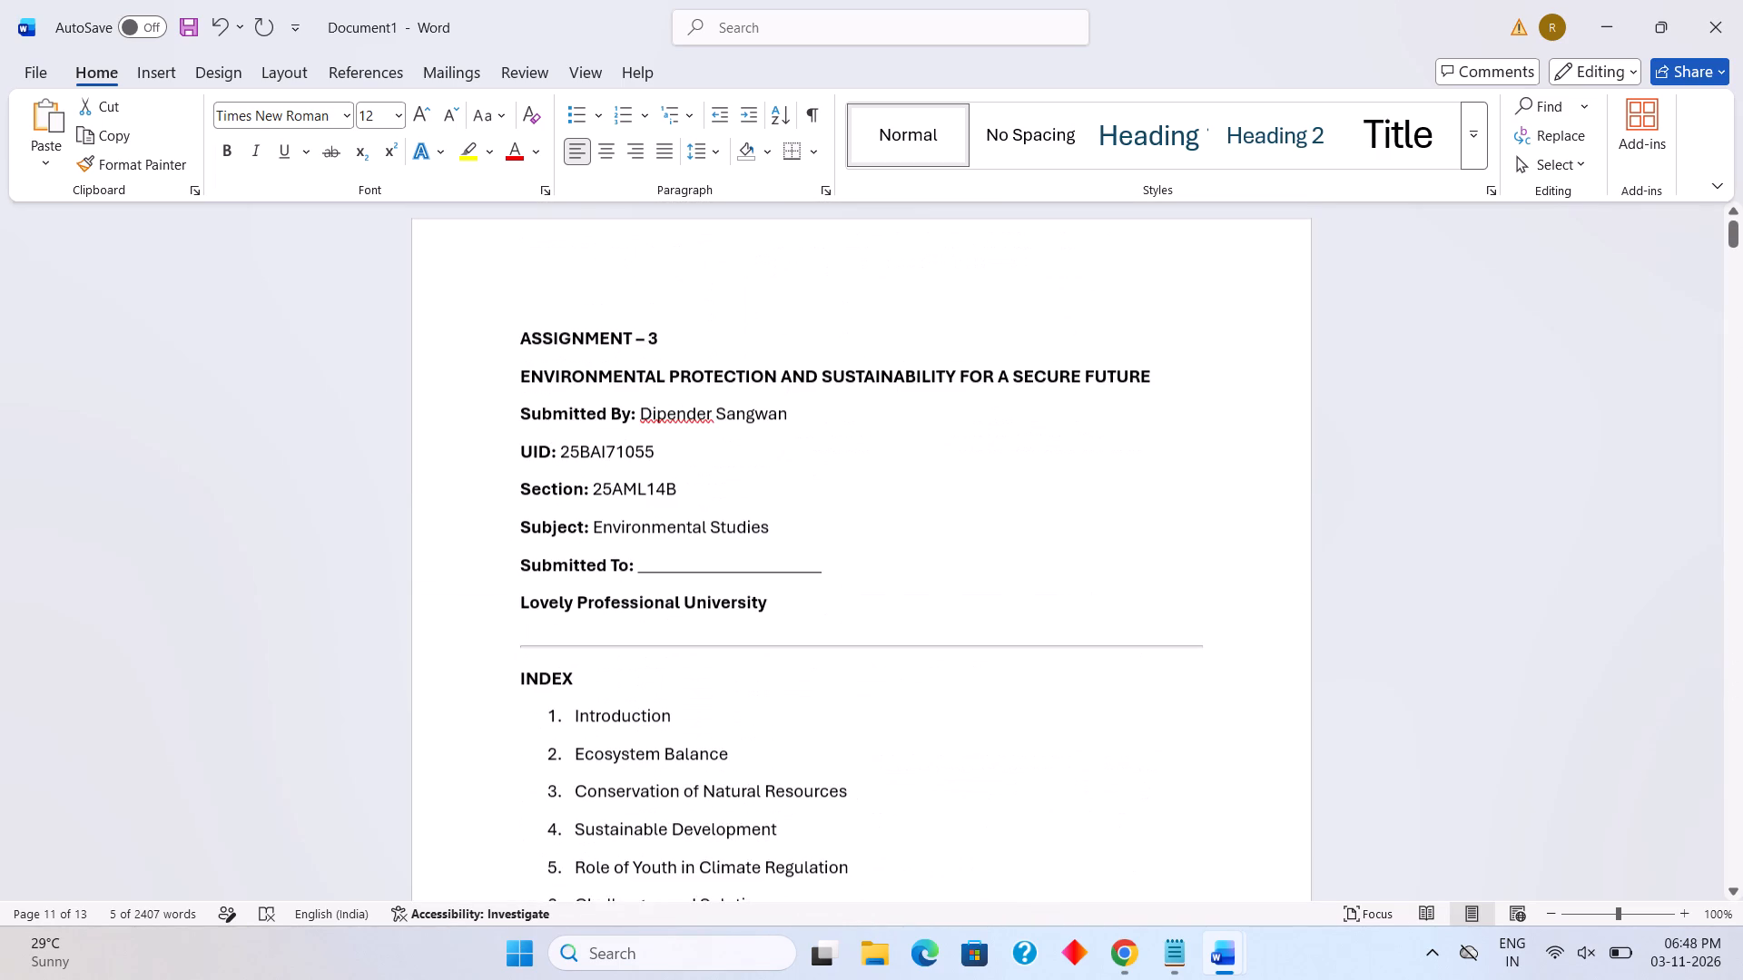
scroll(558, 477, "down", 2)
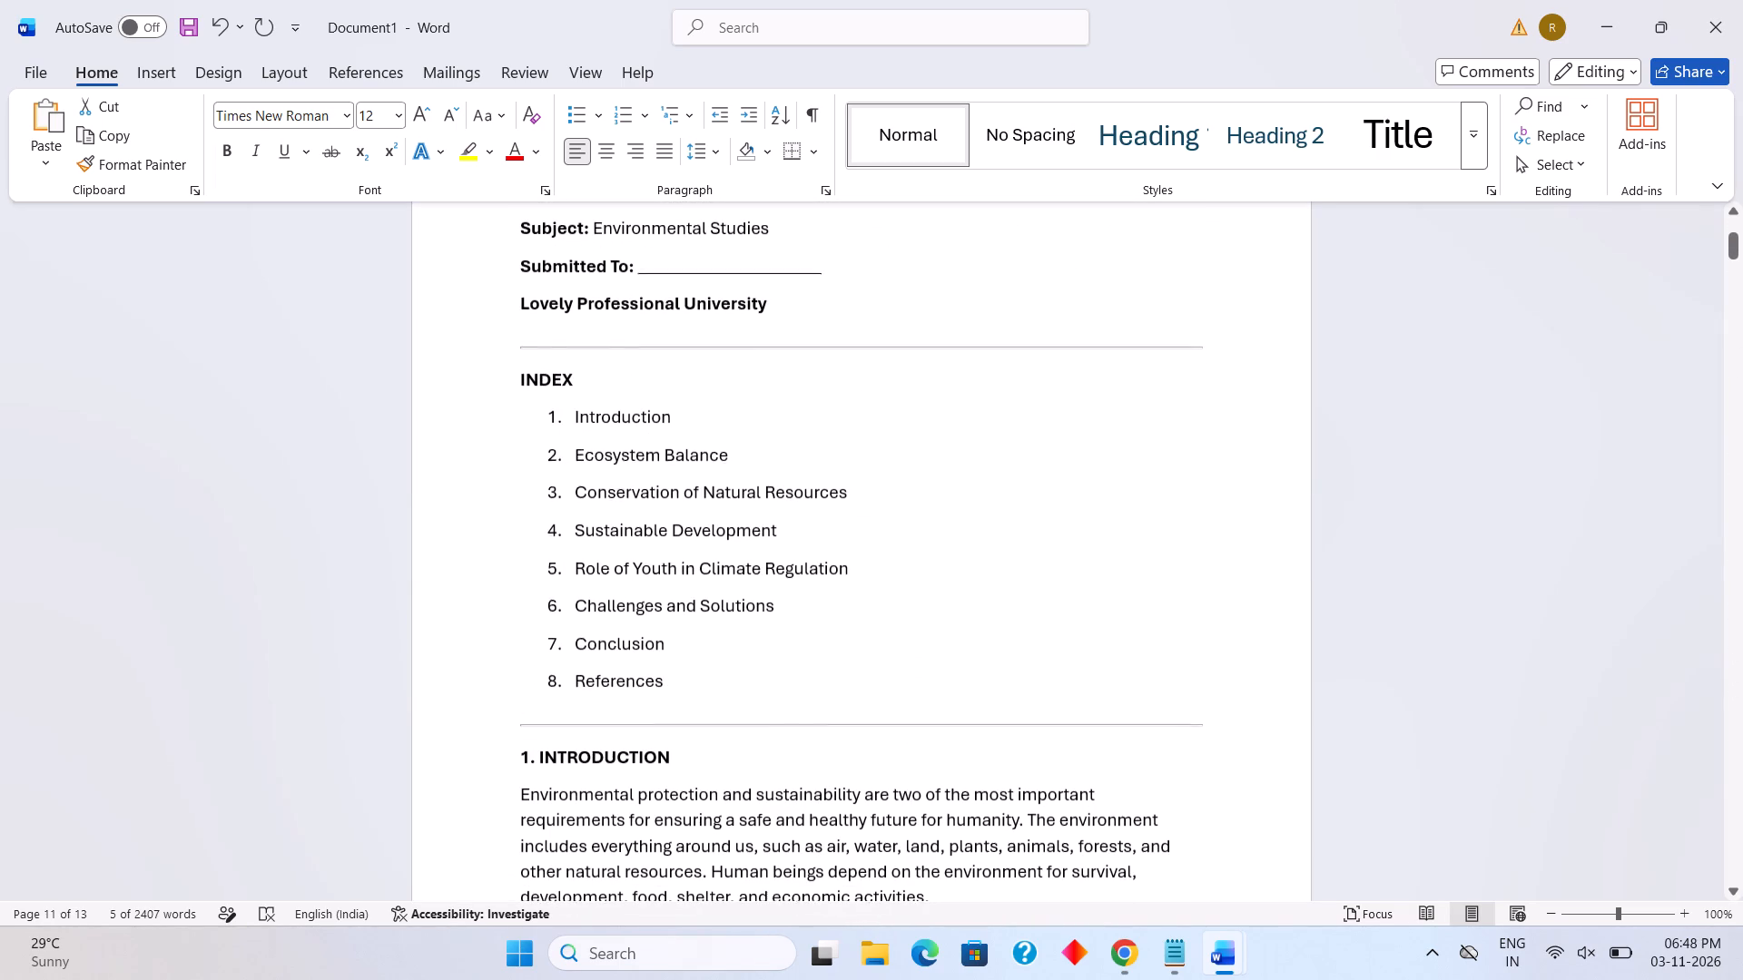
scroll(630, 428, "up", 1)
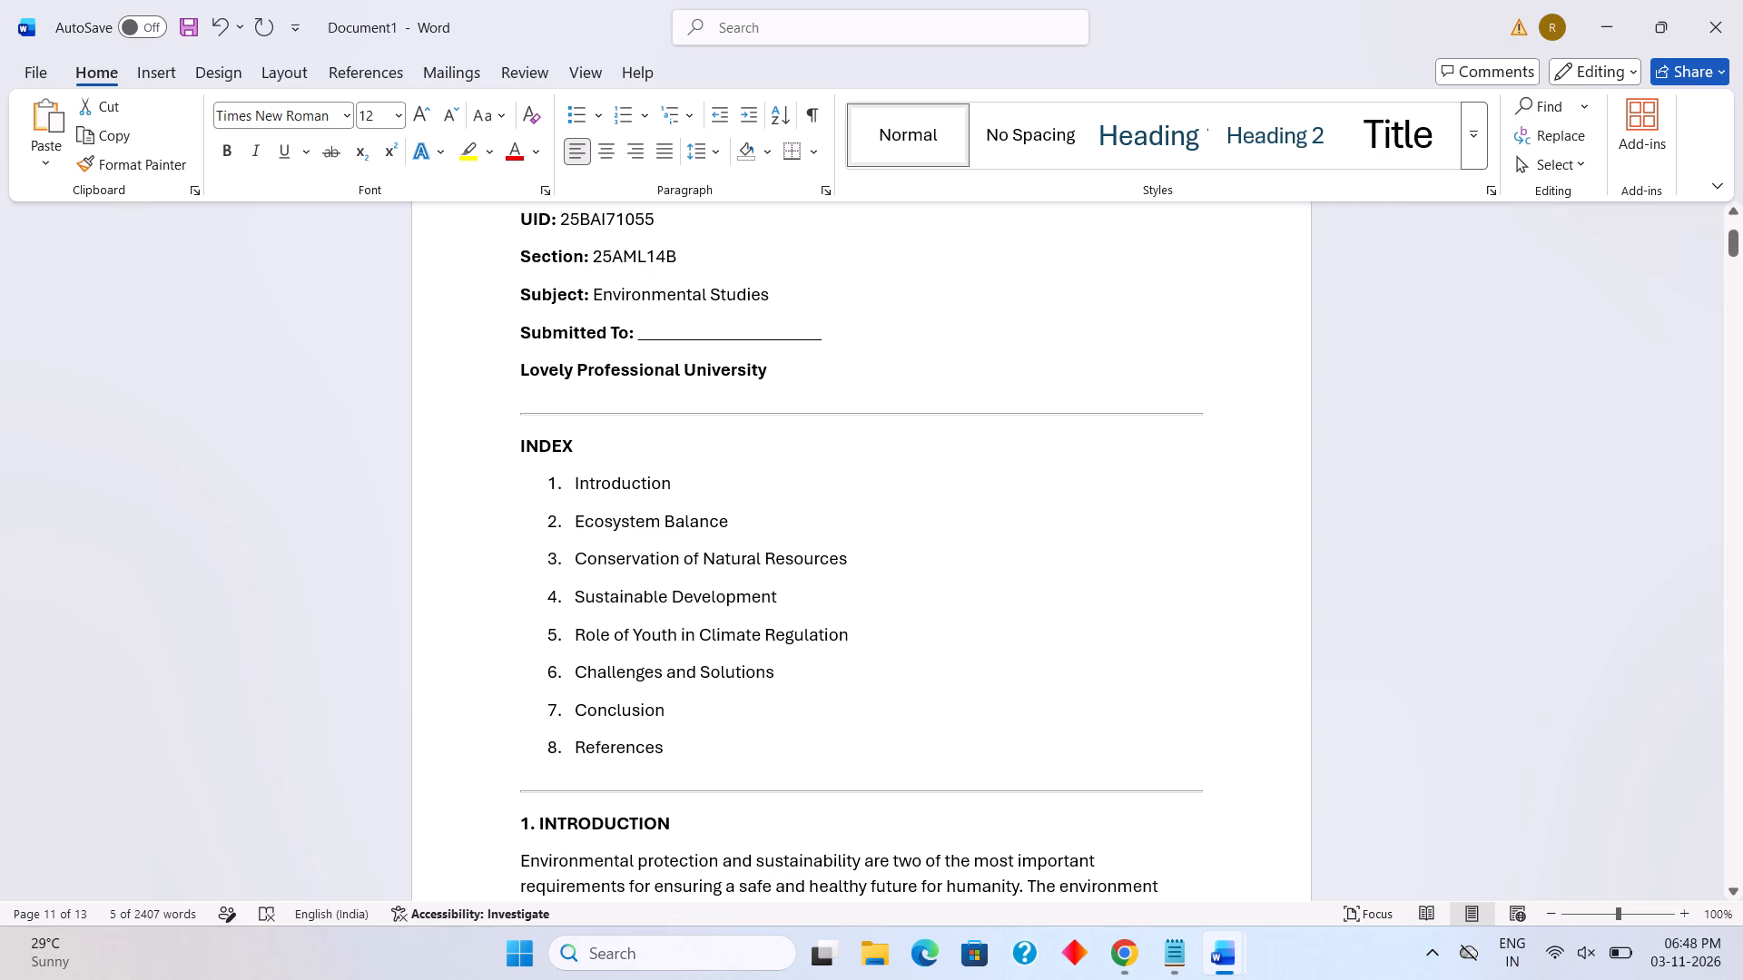
scroll(769, 381, "right", 1)
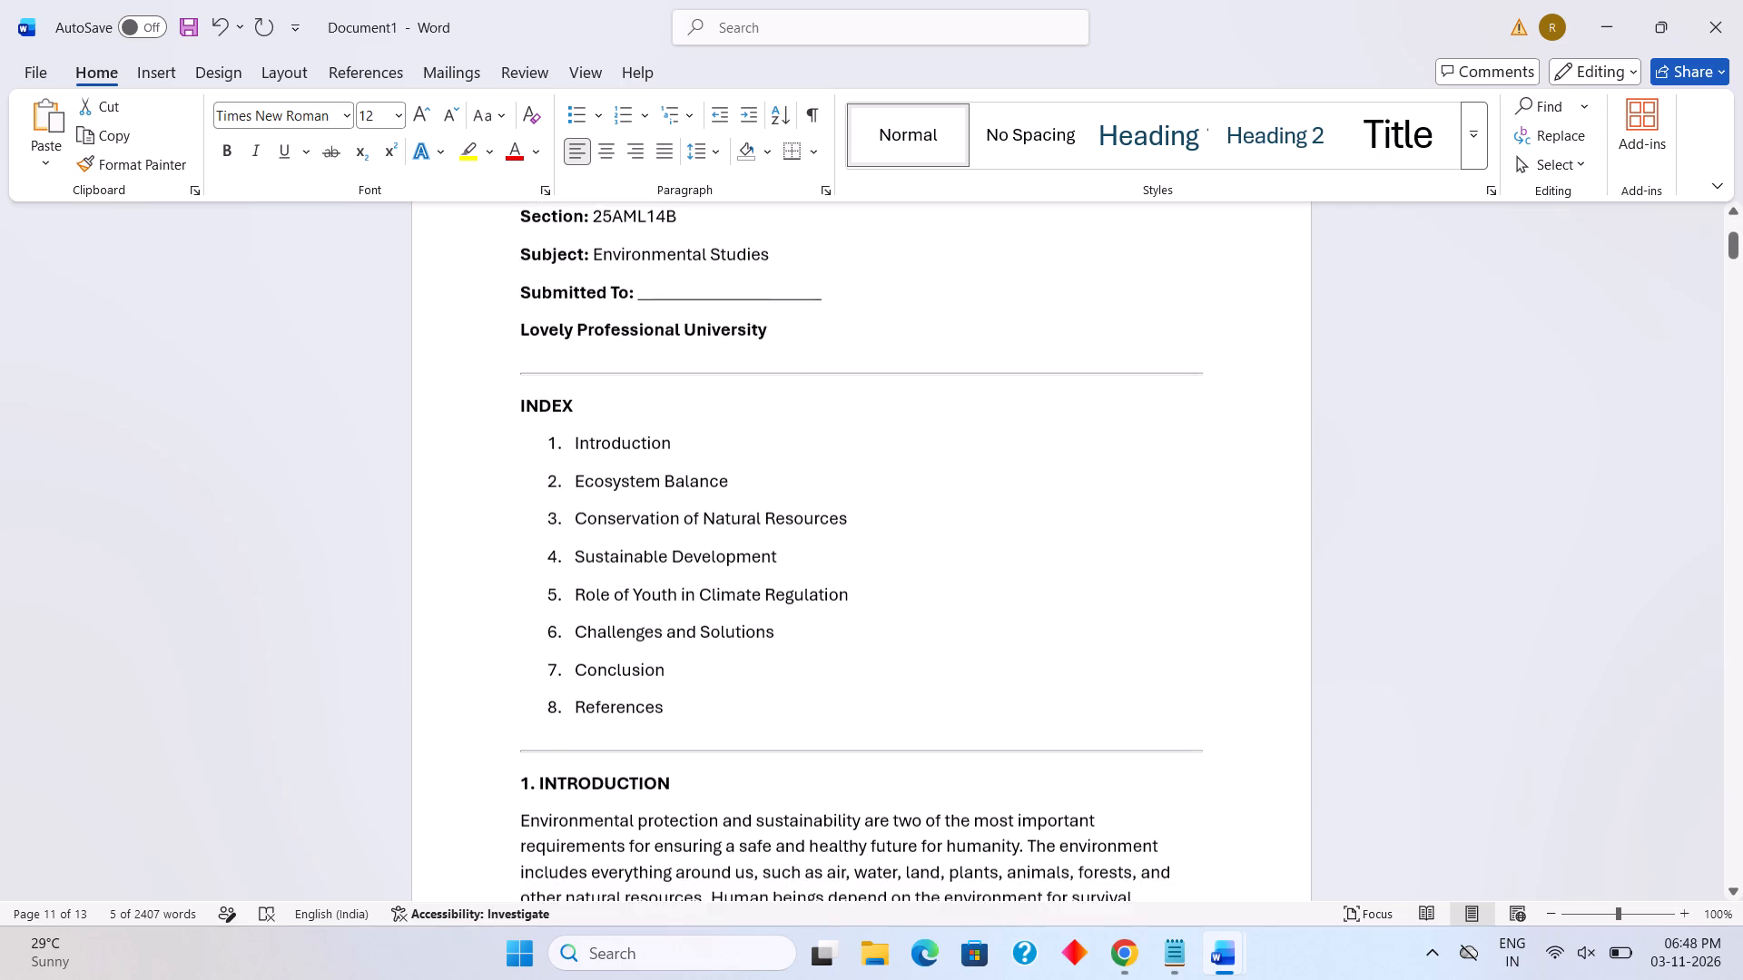
scroll(769, 381, "right", 2)
left_click(773, 360)
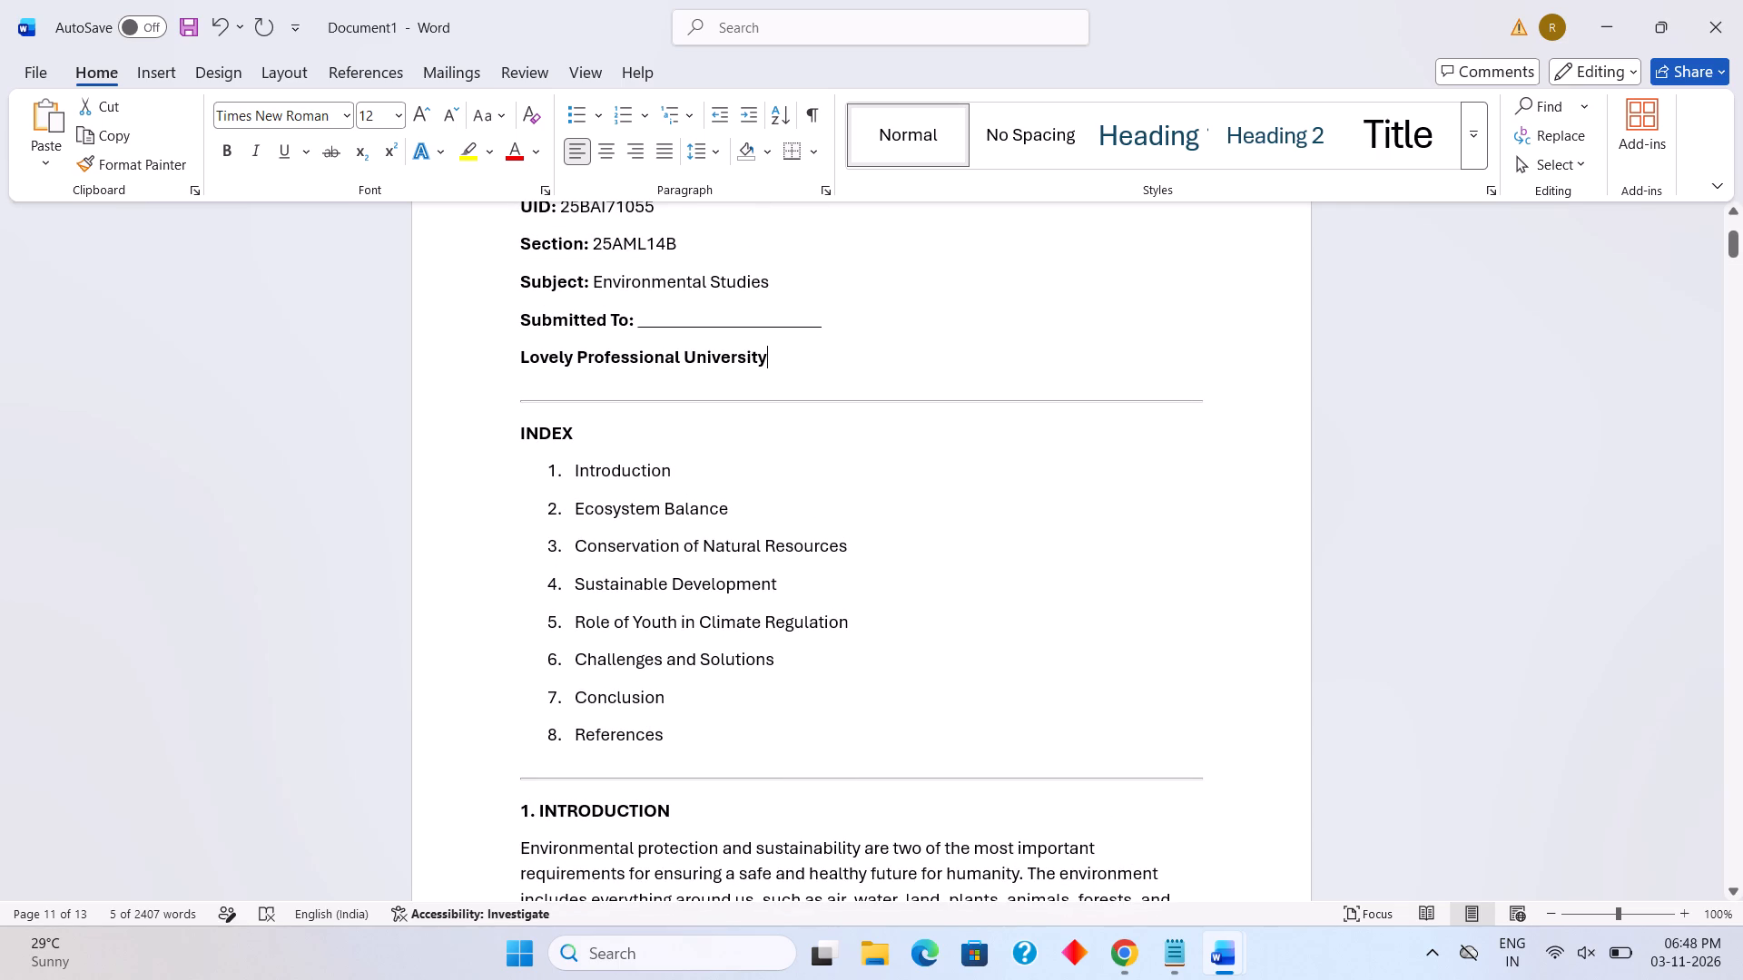
key("Return")
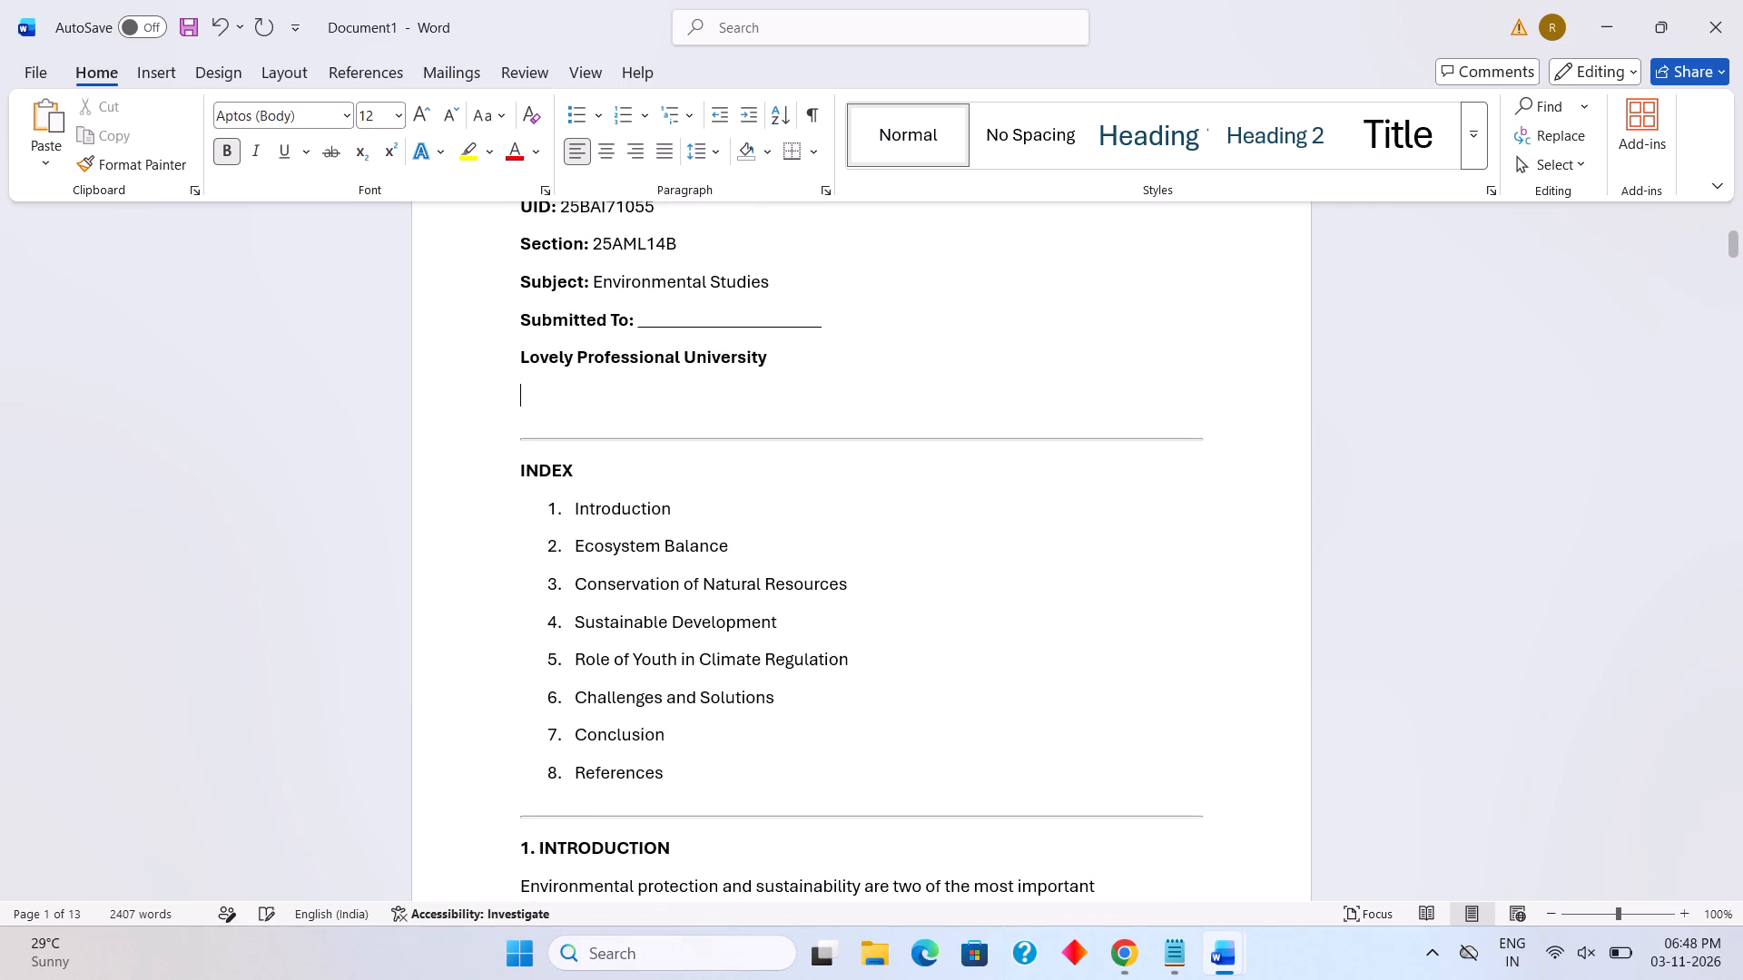
key("Return")
key("Return")
key("Return")
key("Return")
key("Return")
key("Return")
key("Return")
key("Return")
key("Return")
key("Return")
key("Return")
key("Return")
key("Return")
key("Return")
key("Return")
key("Return")
key("Return")
key("Return")
key("Return")
key("Return")
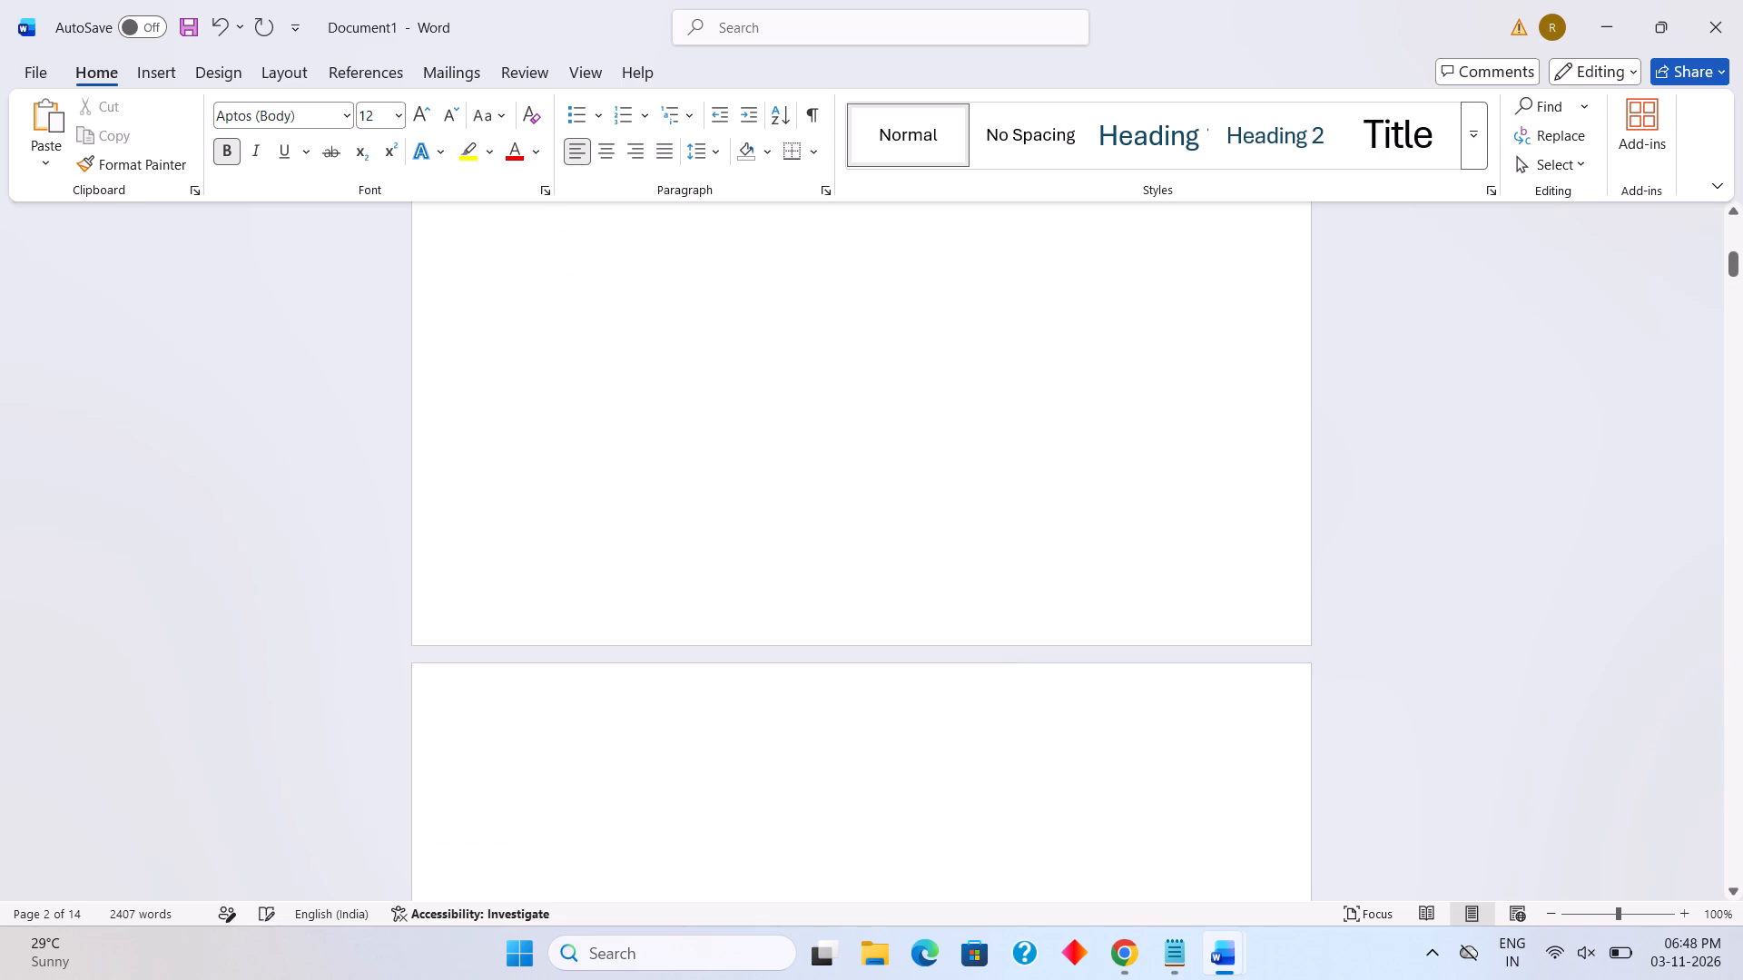
scroll(763, 353, "down", 3)
scroll(763, 353, "up", 1)
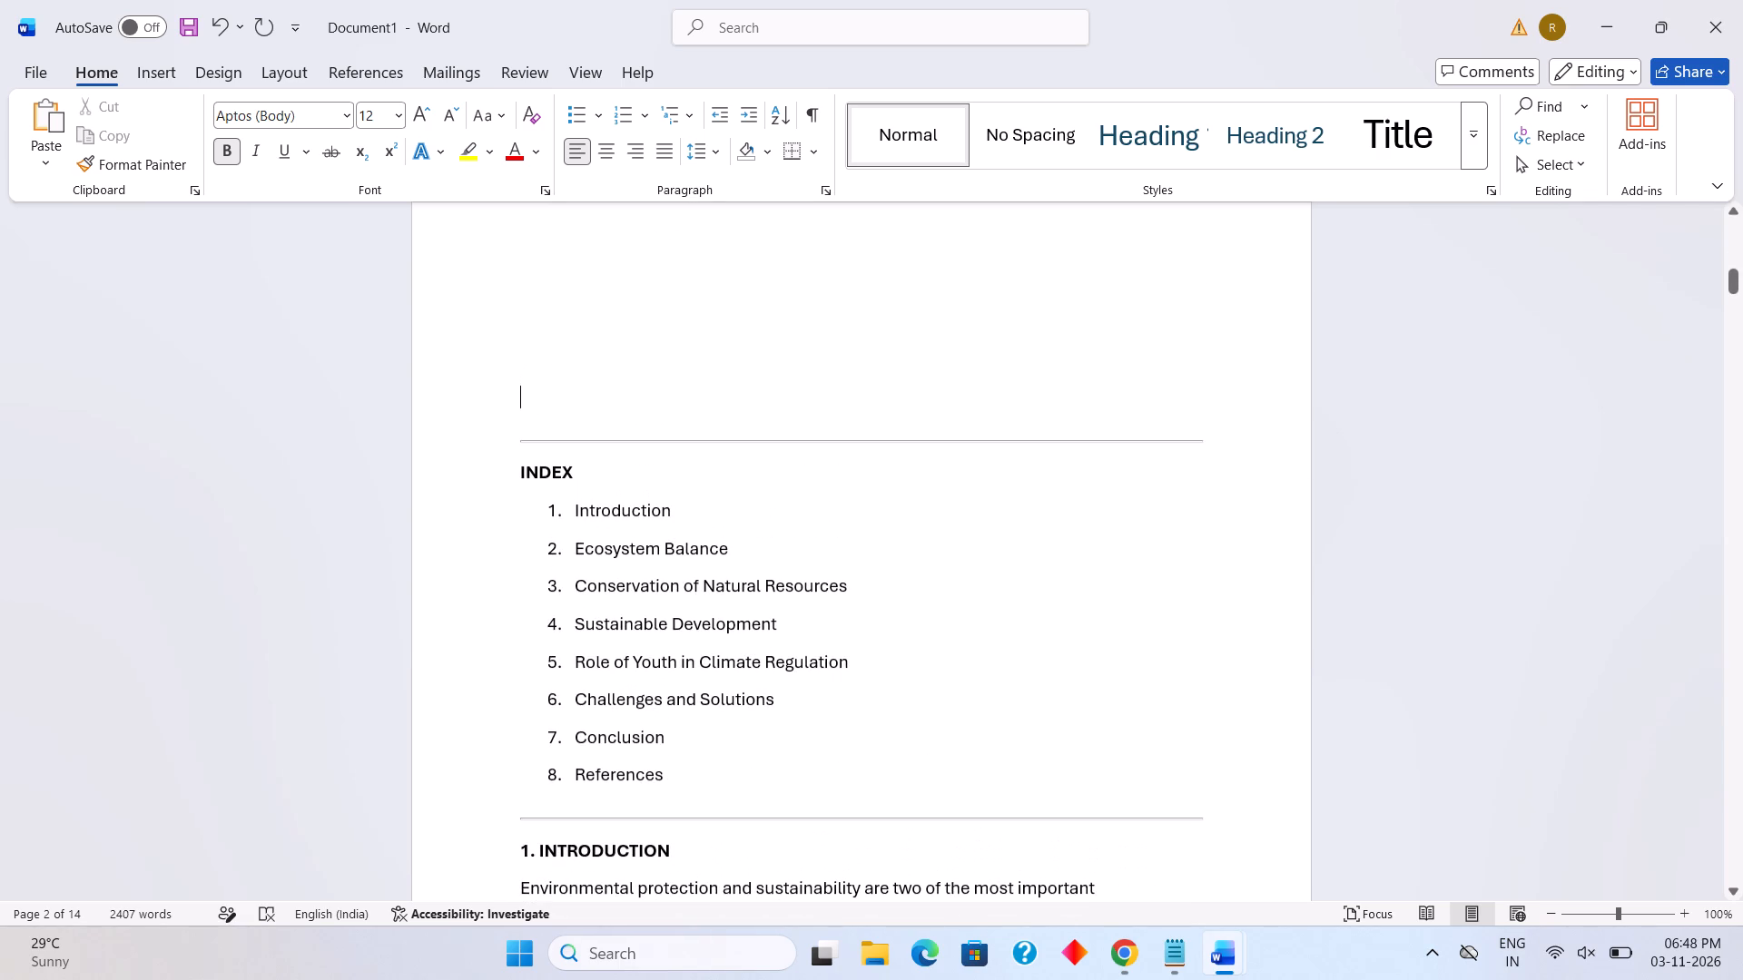
key("BackSpace")
key("BackSpace")
key("BackSpace")
key("BackSpace")
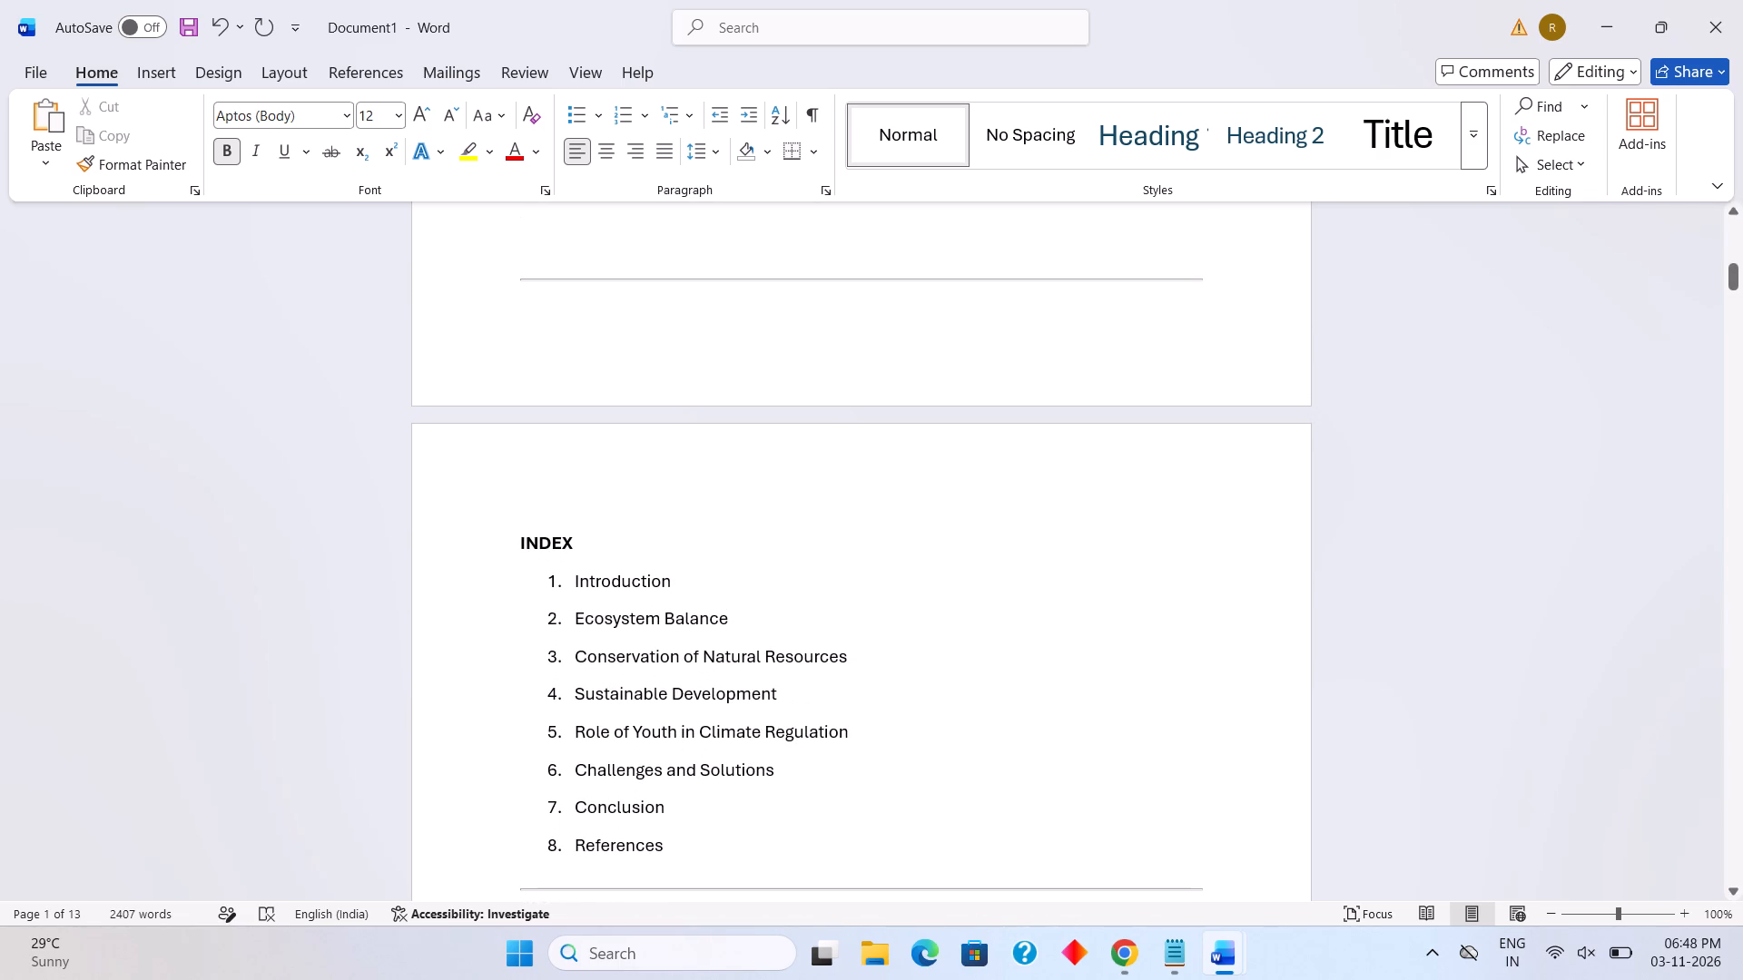
key("Return")
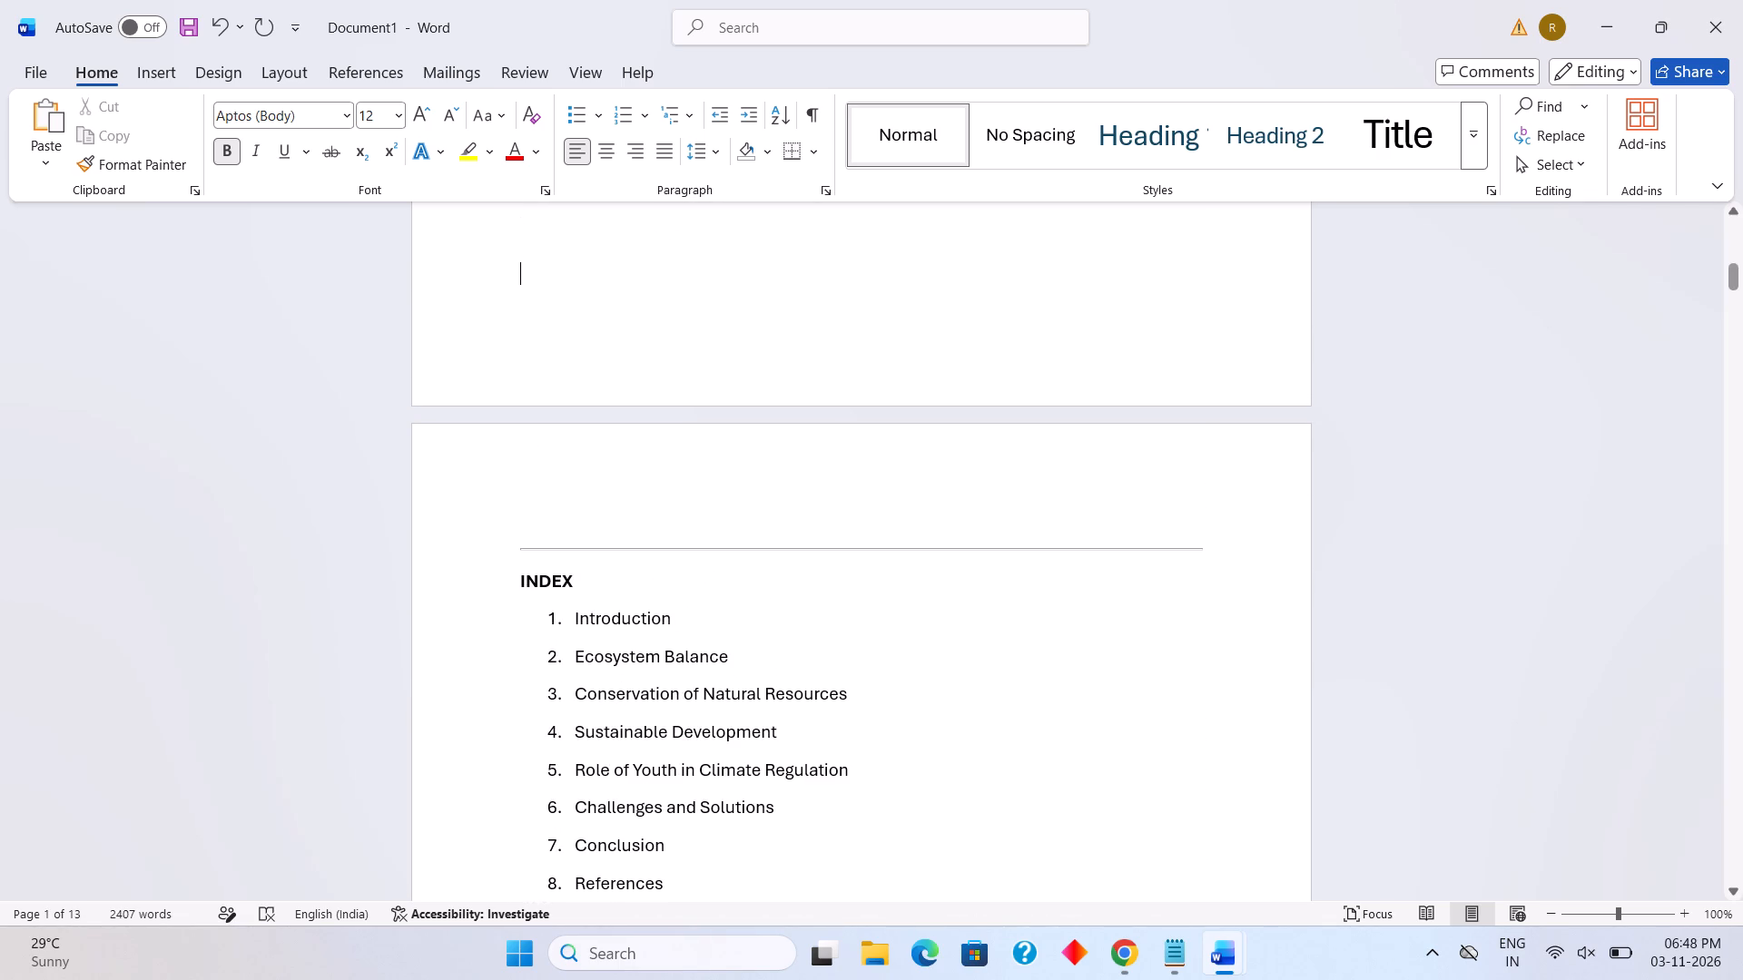
Add blank lines after the last index entry, "References", so the divider line and 1. INTRODUCTION start on page 3.
left_click(1207, 547)
scroll(1207, 547, "down", 2)
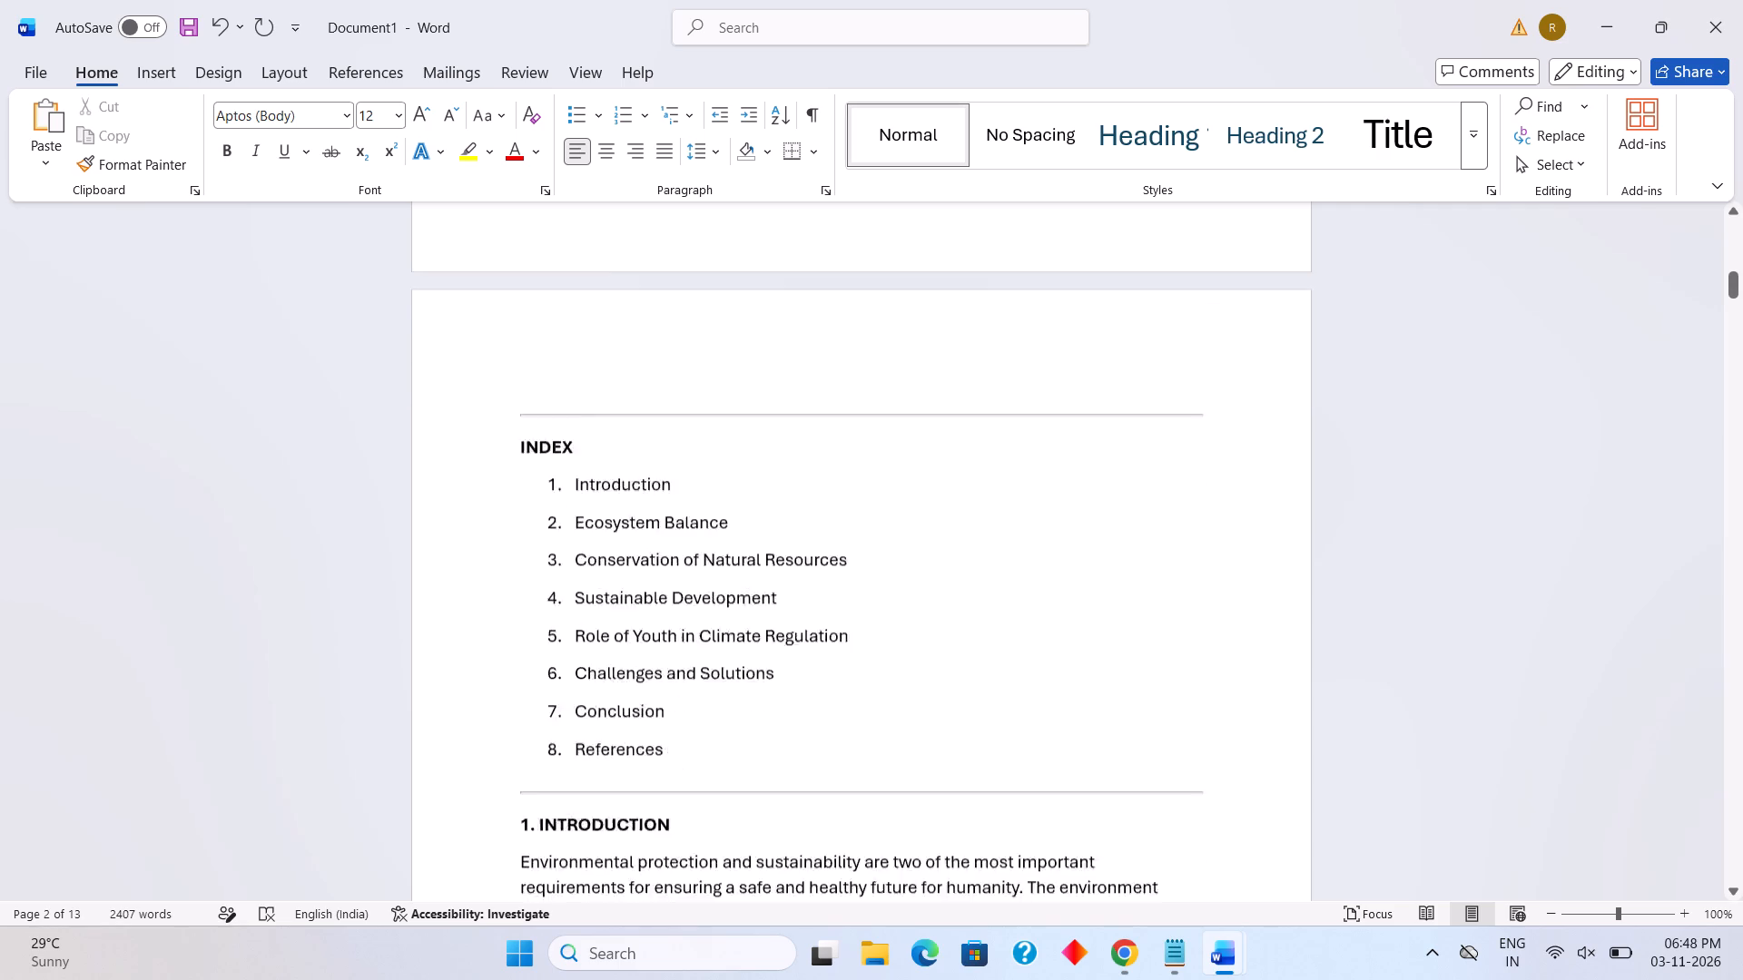
scroll(1207, 547, "down", 5)
scroll(1207, 547, "up", 3)
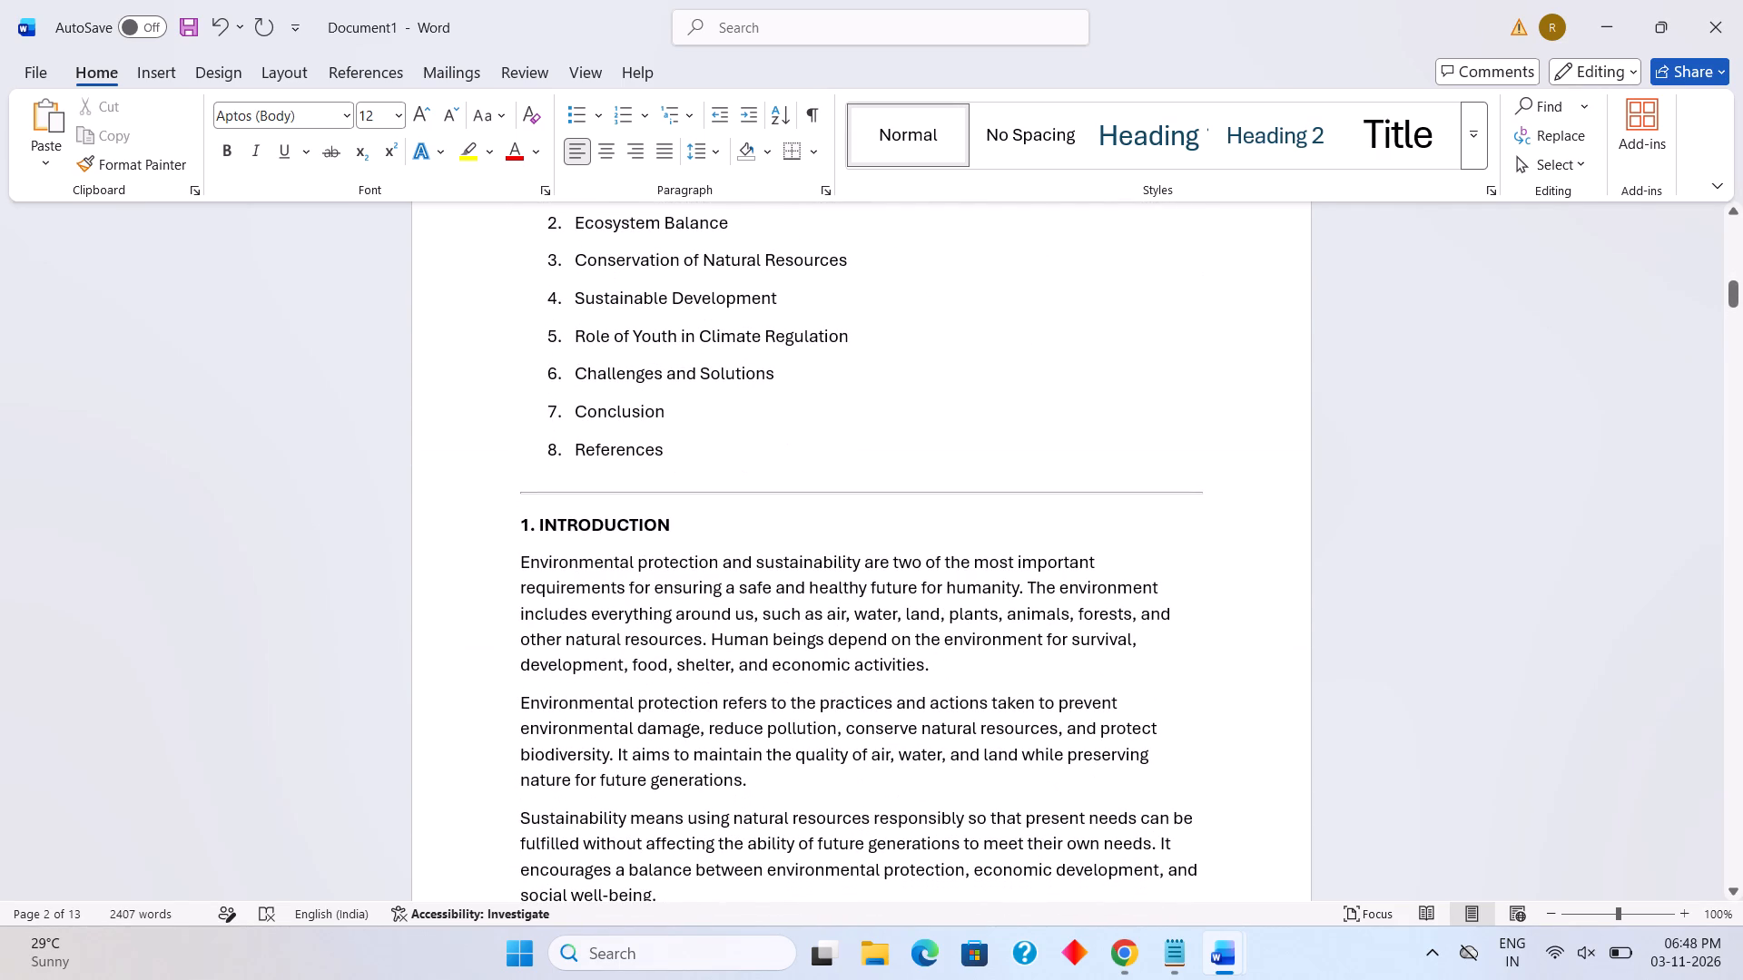
left_click(1047, 465)
key("Return")
key("Return")
key("Return")
key("Return")
key("Return")
key("Return")
key("Return")
key("Return")
key("Return")
key("Return")
key("Return")
key("Return")
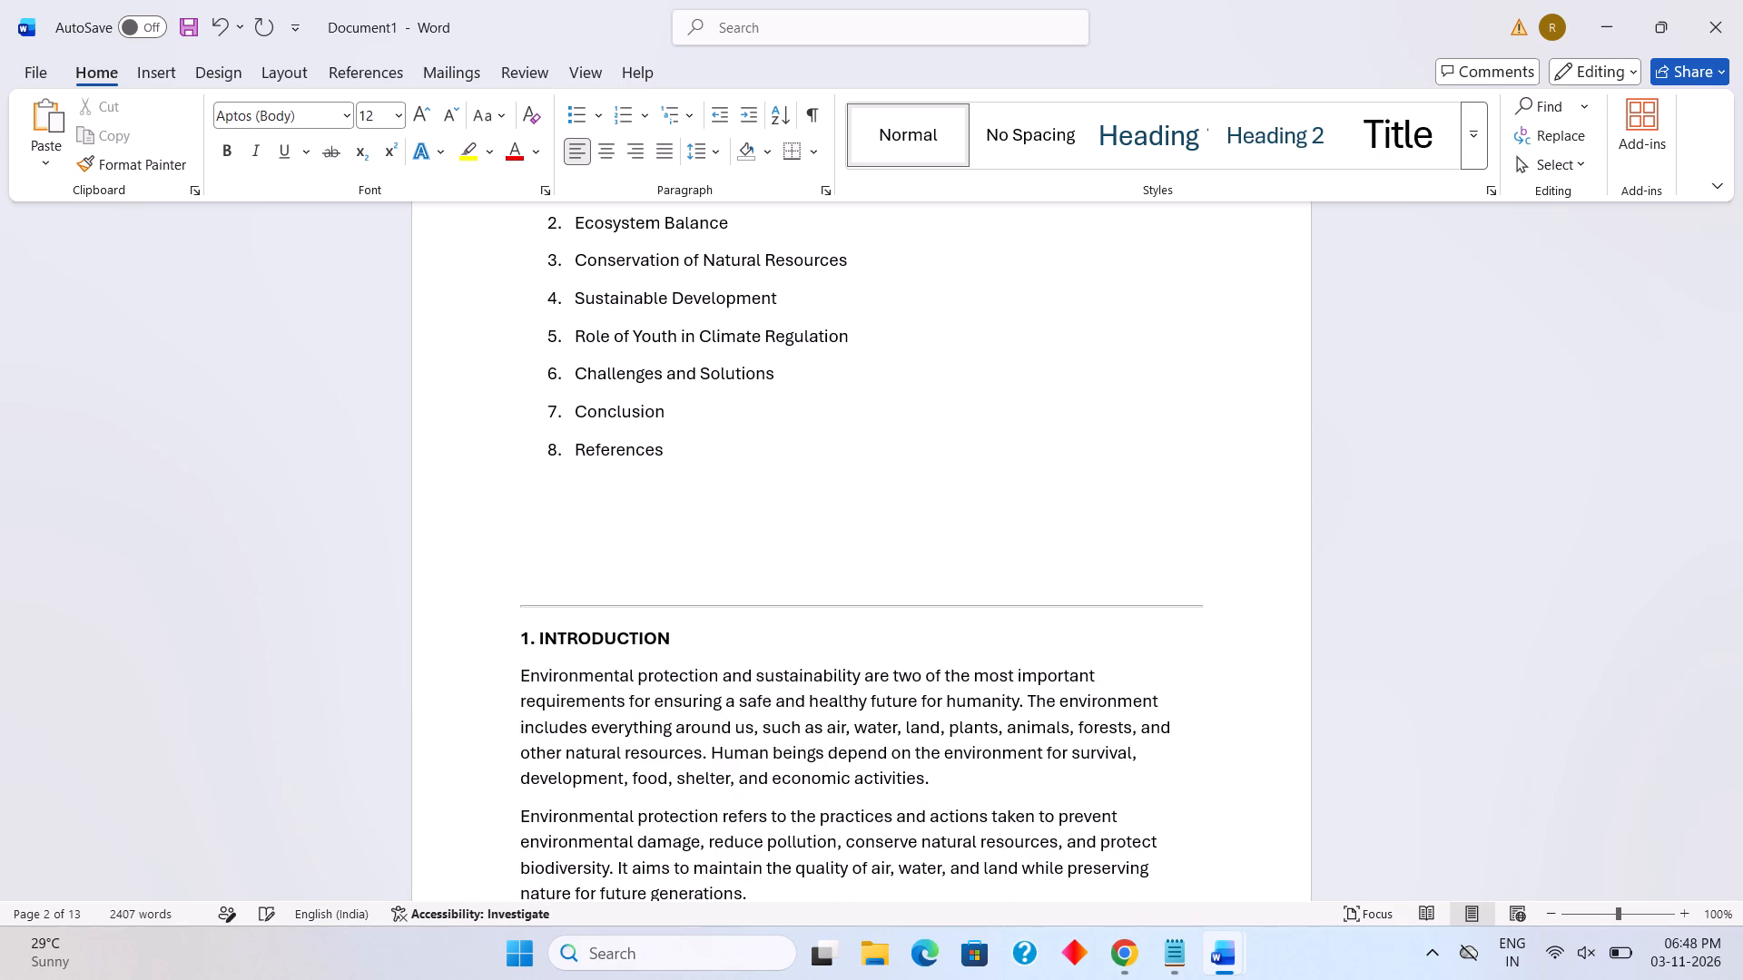
key("Return")
scroll(787, 489, "down", 2)
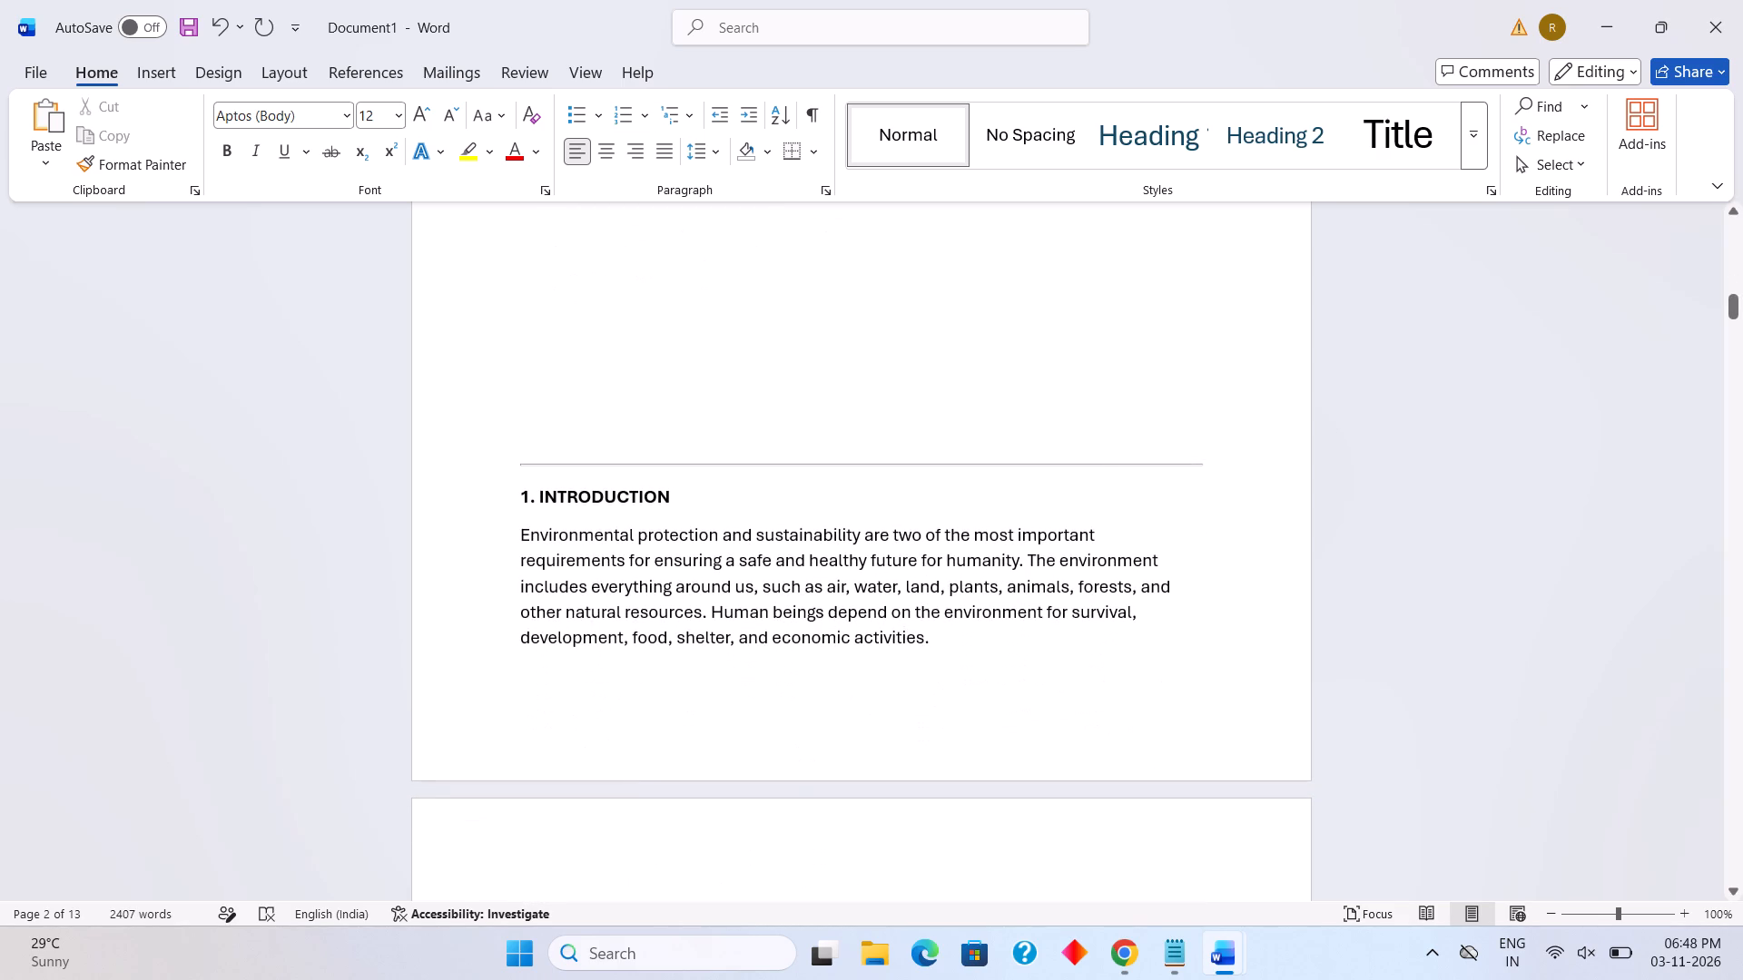
key("Return")
key("Return")
key("Return")
key("Return")
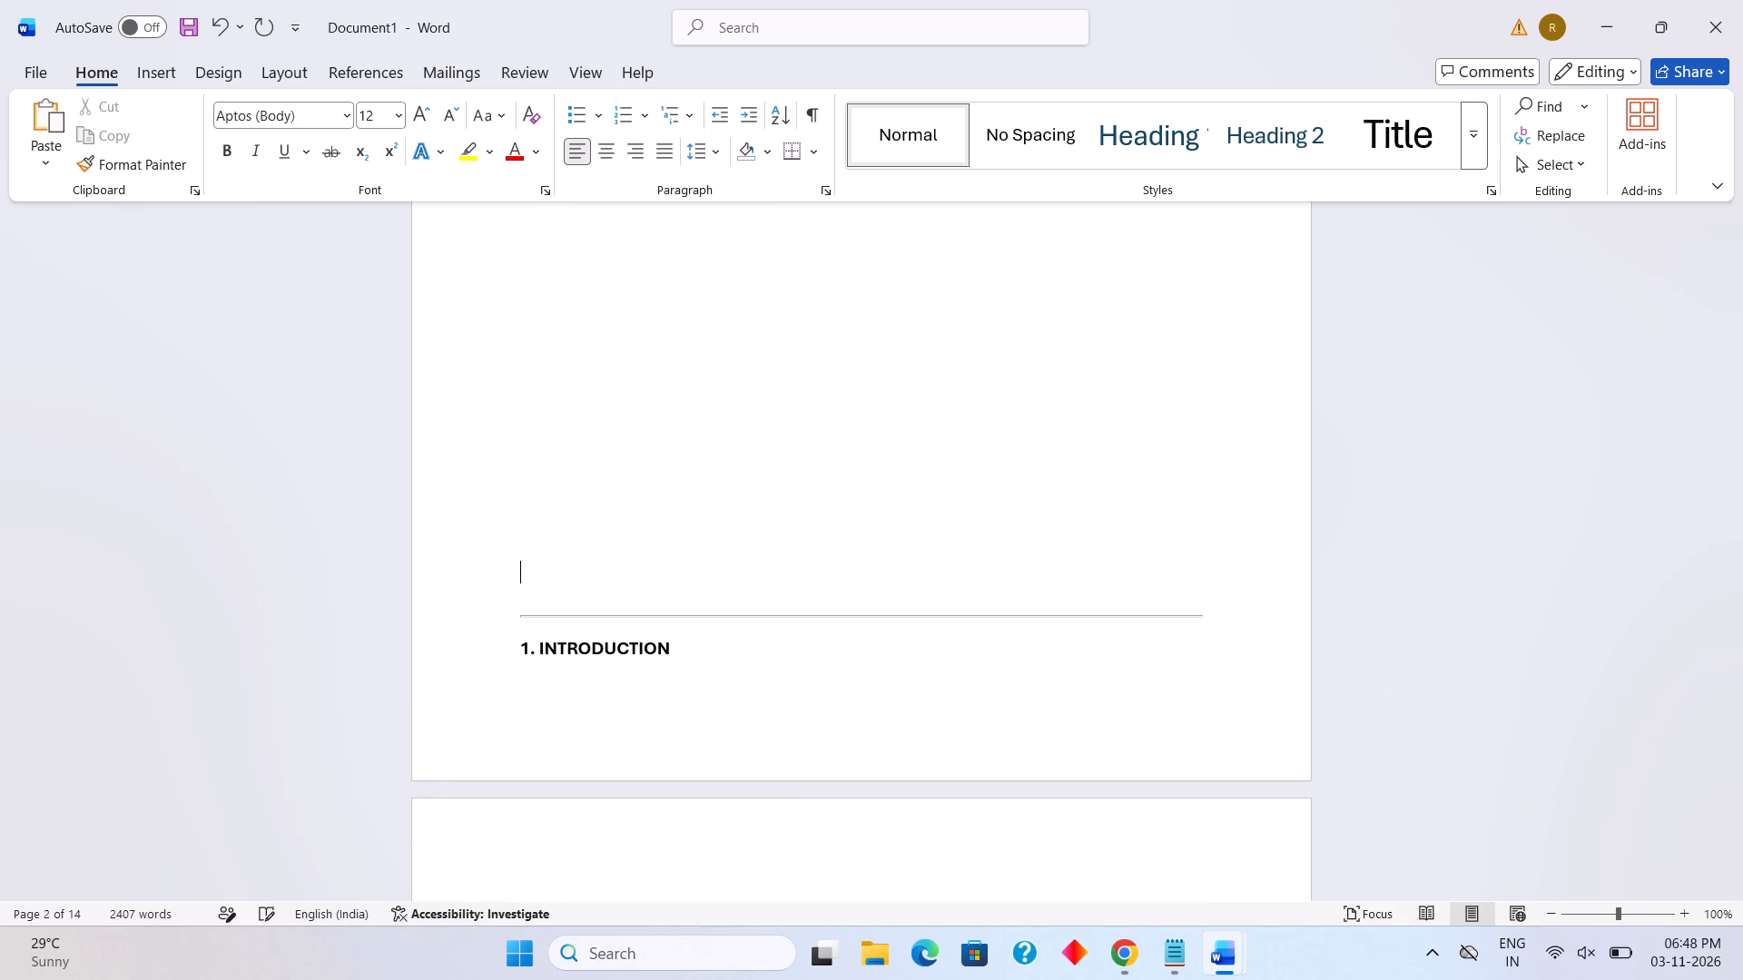
key("Return")
key("Return")
Set the font size of the heading "3. CONSERVATION OF NATURAL RESOURCES" to 16.
scroll(787, 489, "right", 1)
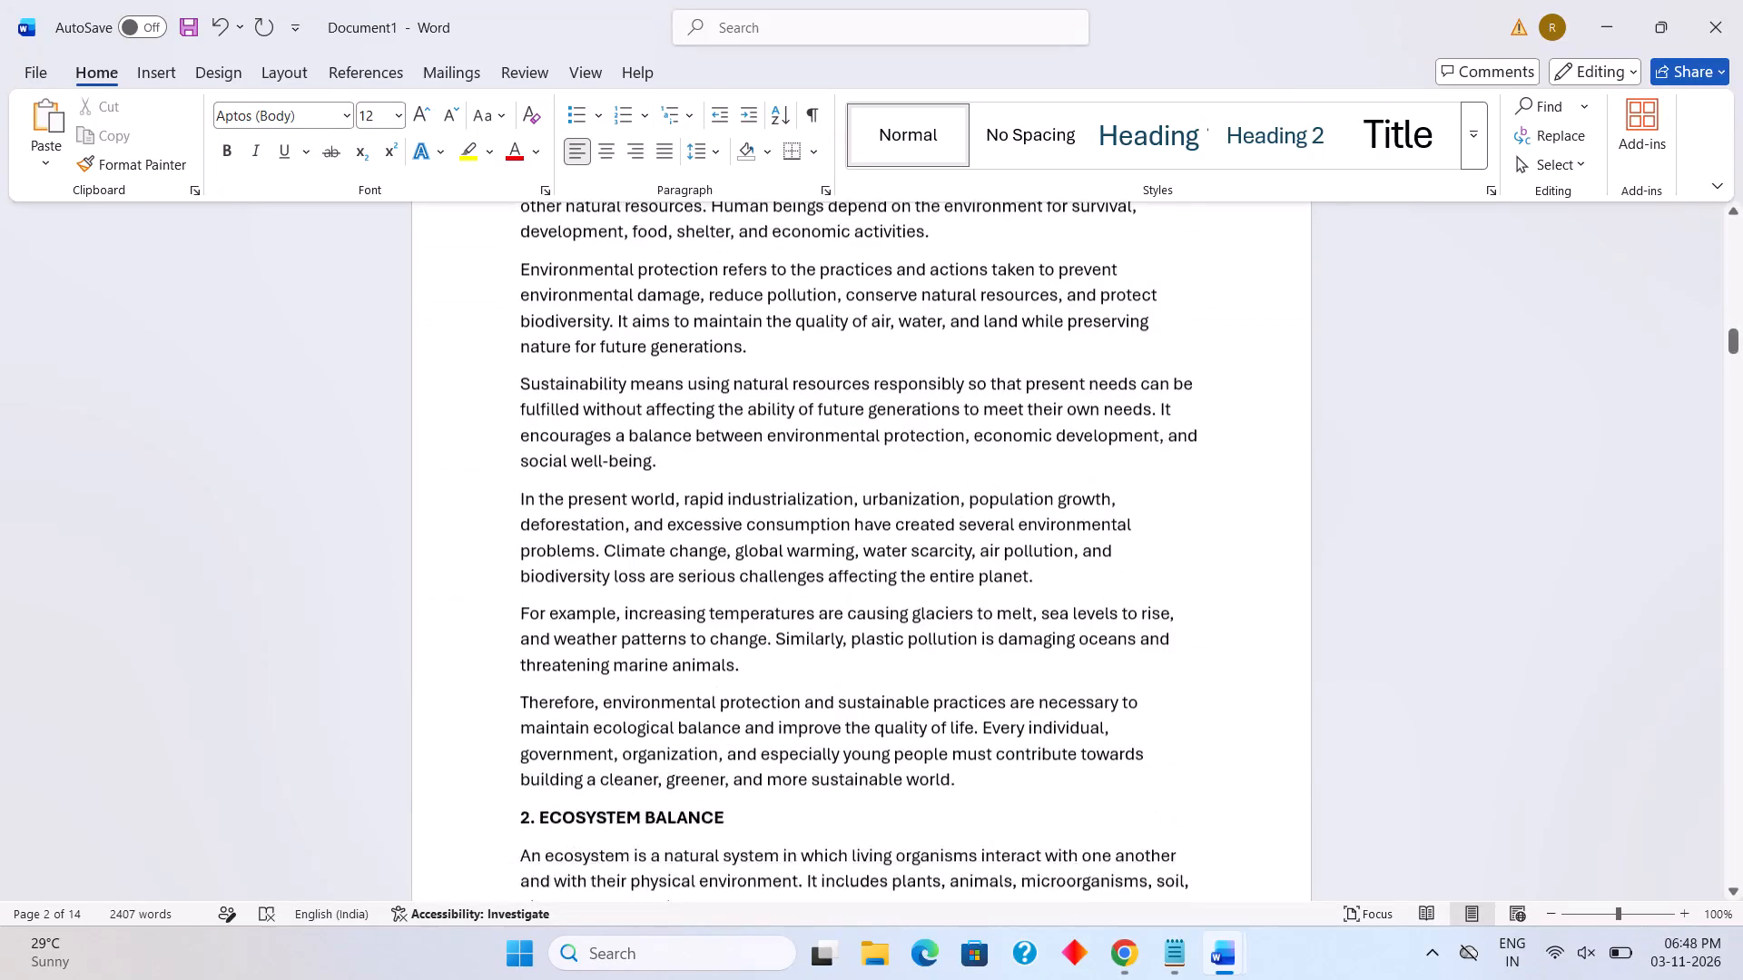
scroll(787, 489, "right", 1)
scroll(787, 489, "down", 1)
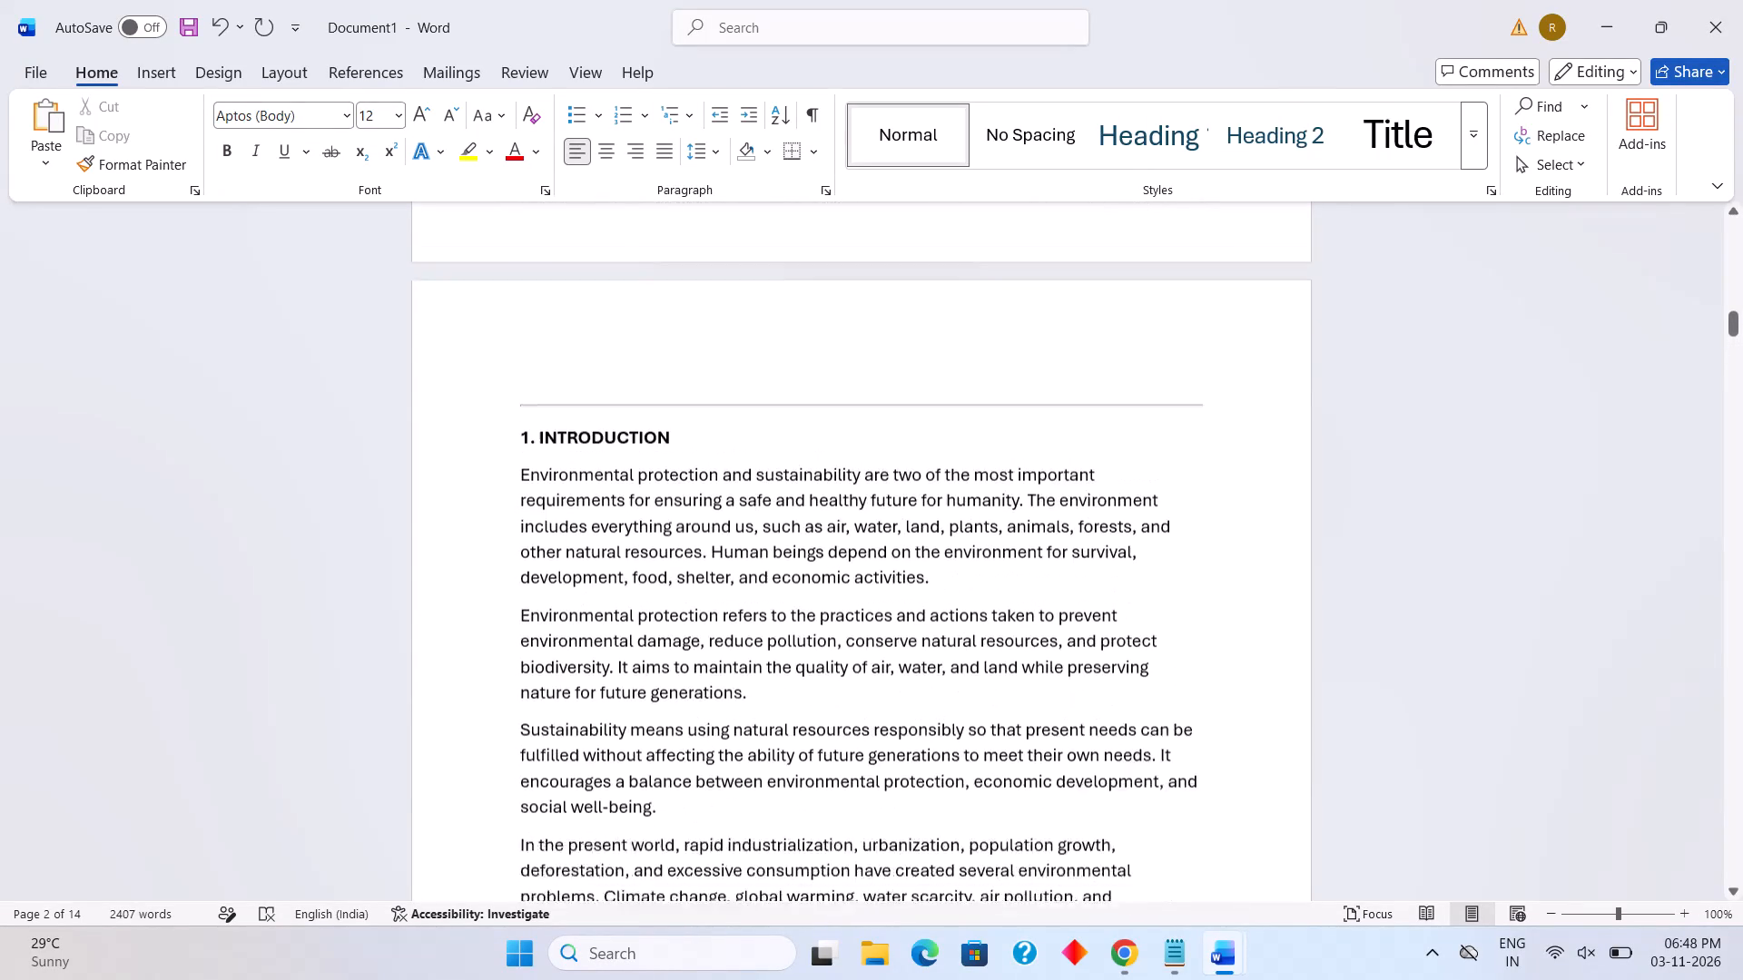
scroll(787, 489, "down", 5)
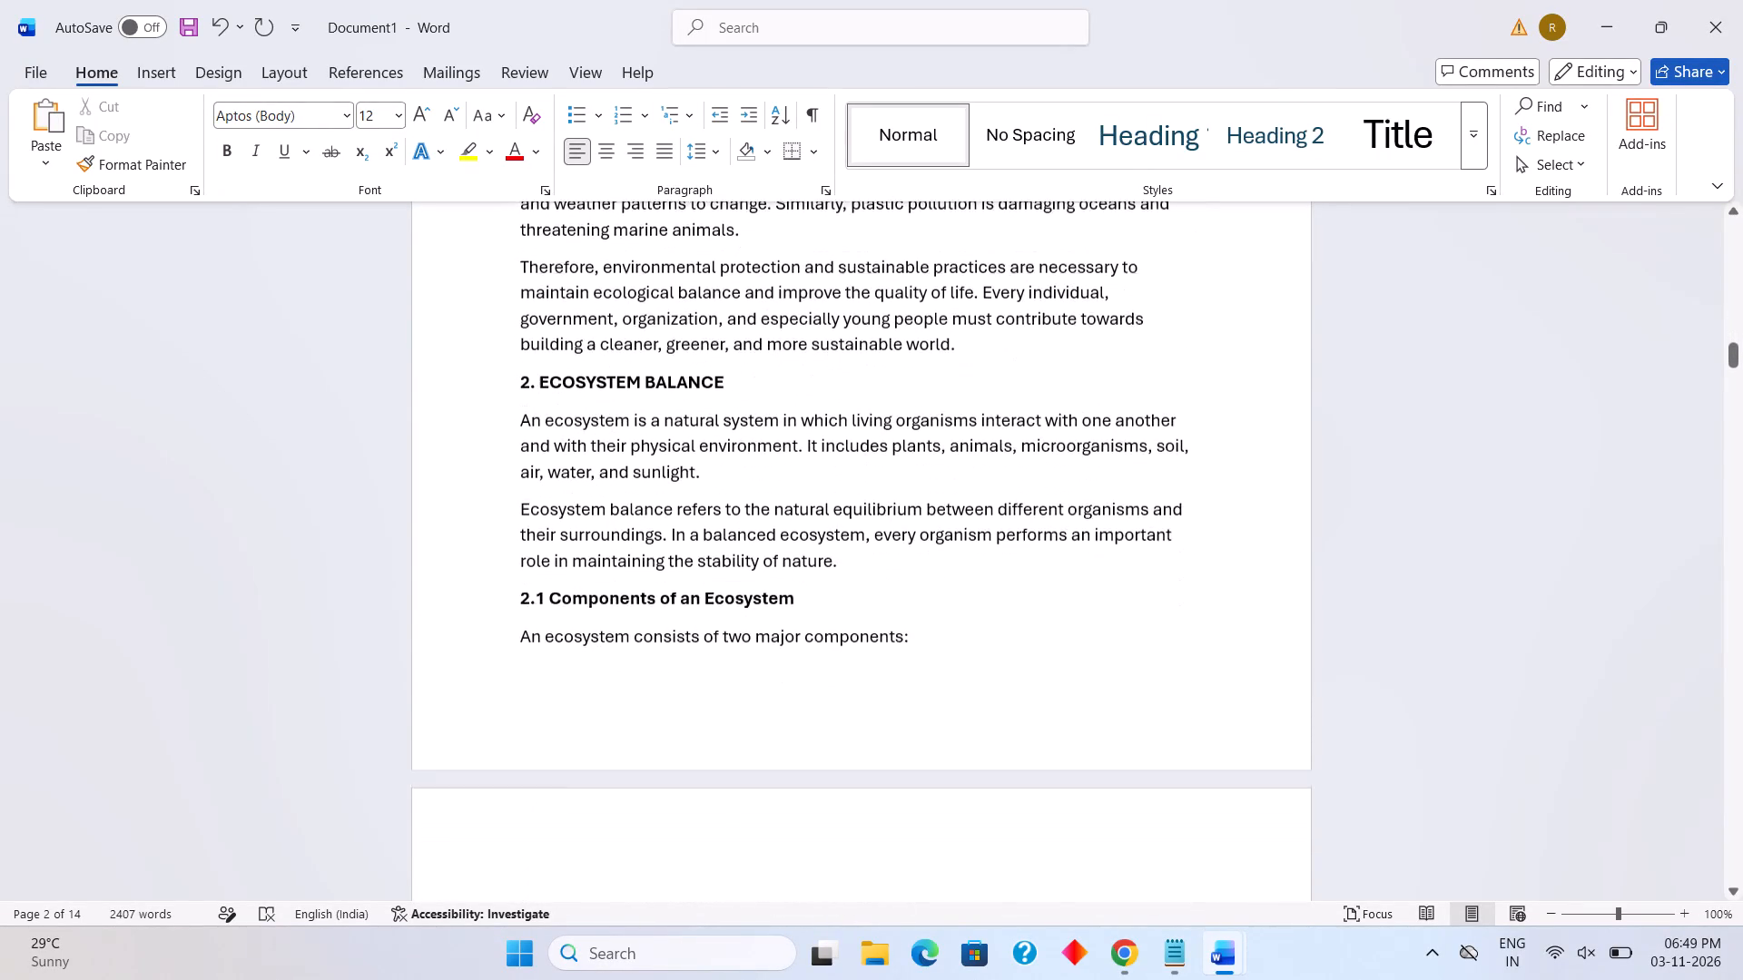
scroll(787, 489, "down", 7)
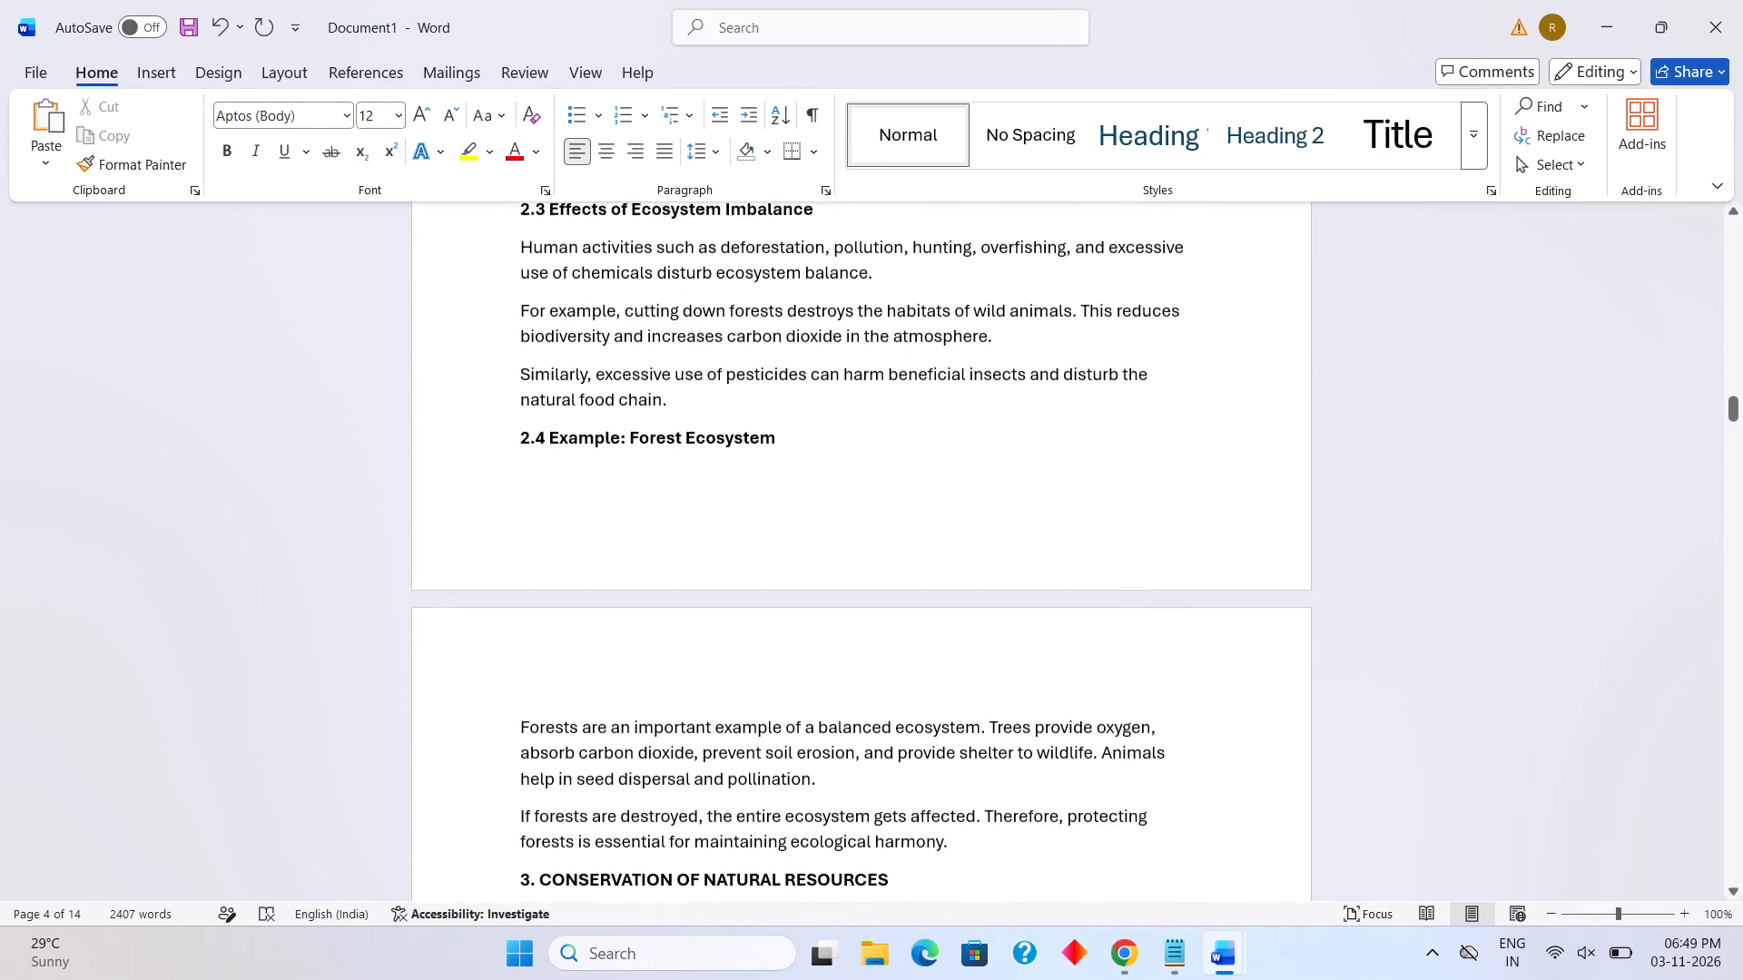
scroll(787, 489, "down", 3)
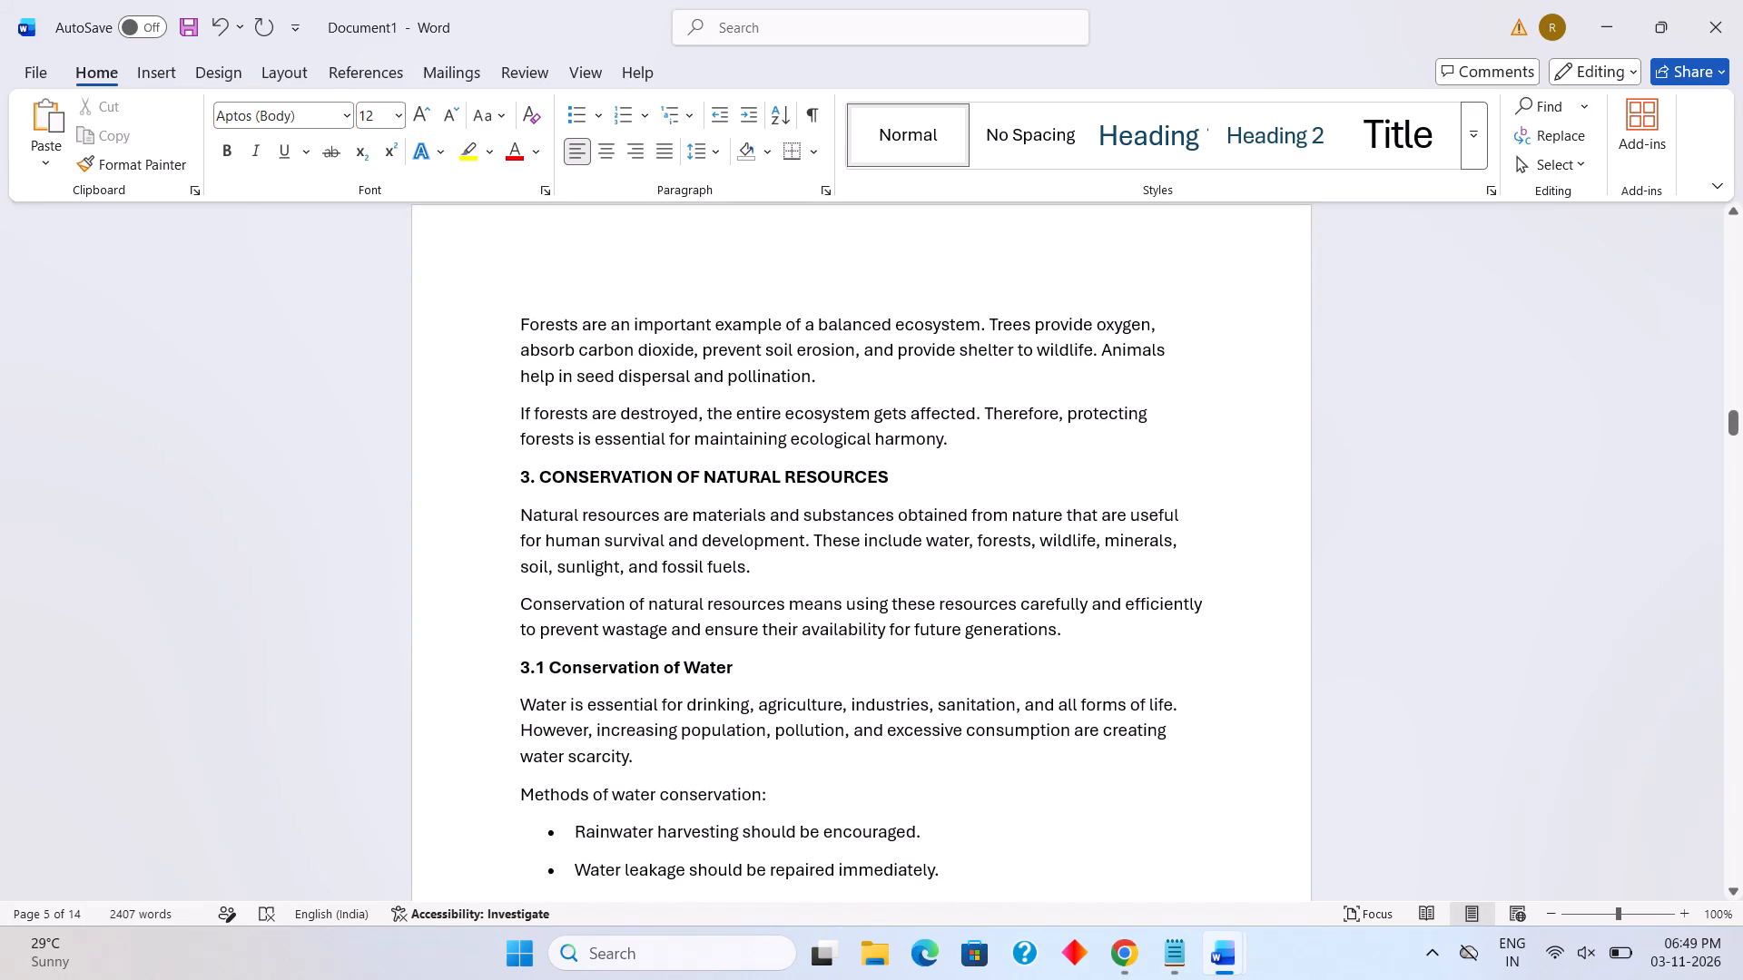
left_click(516, 470)
left_click_drag(516, 470, 867, 477)
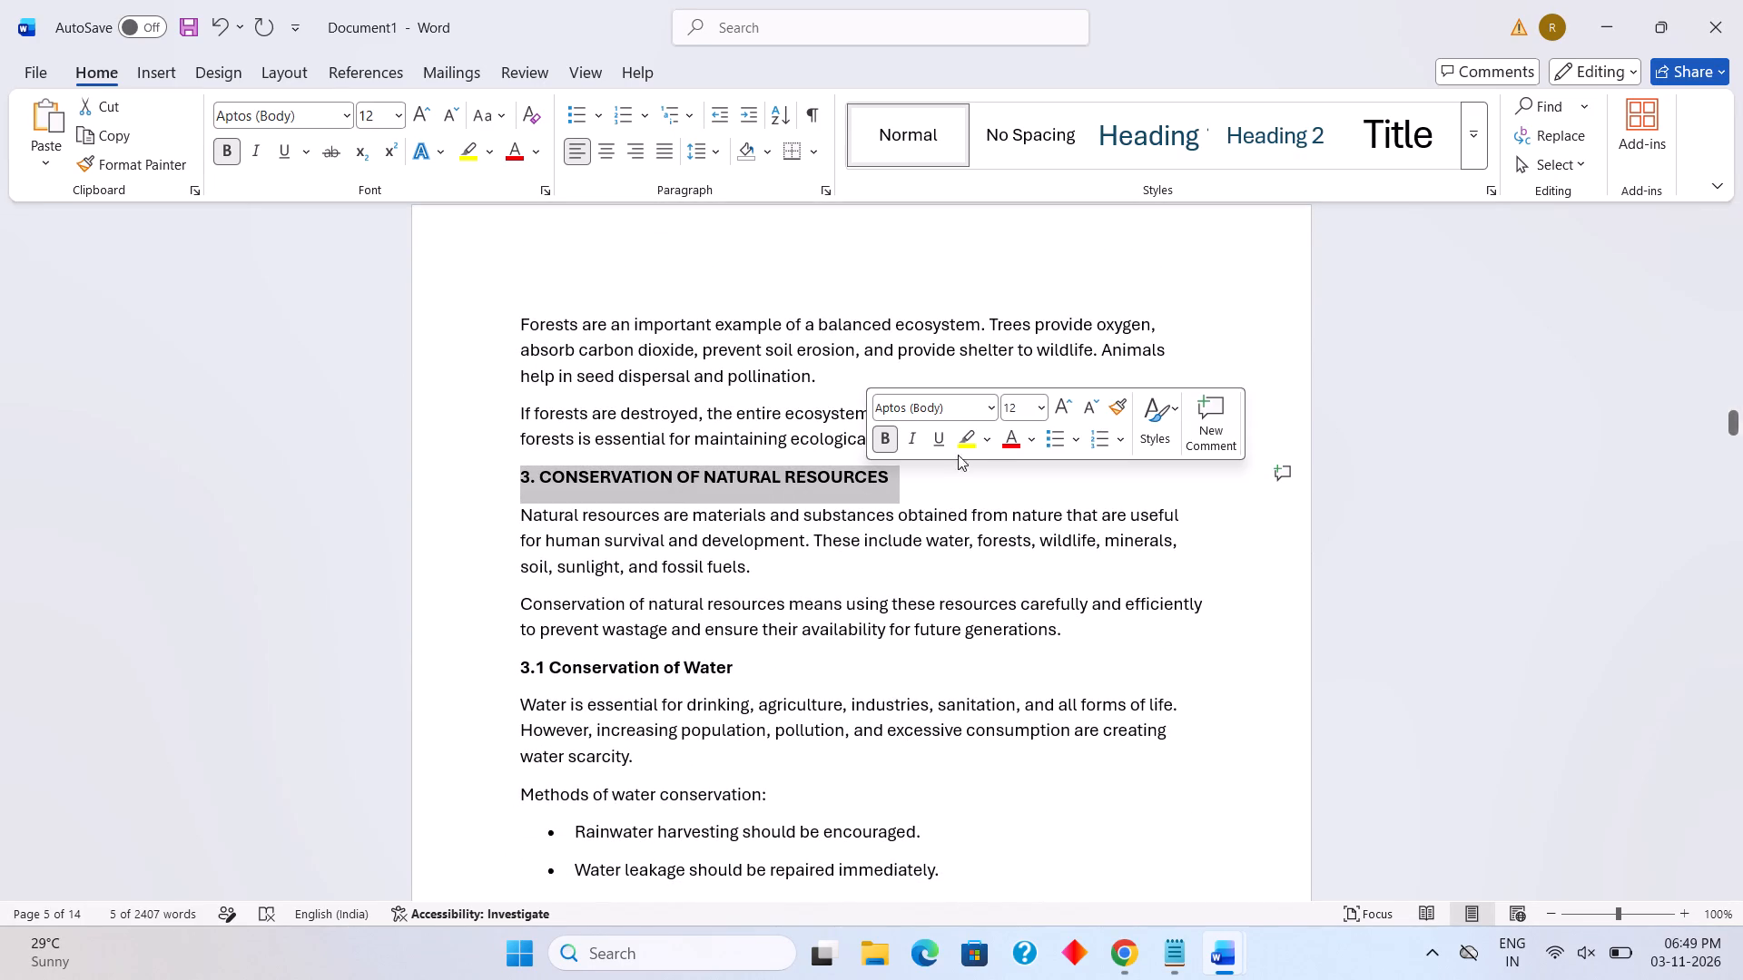
left_click(1046, 412)
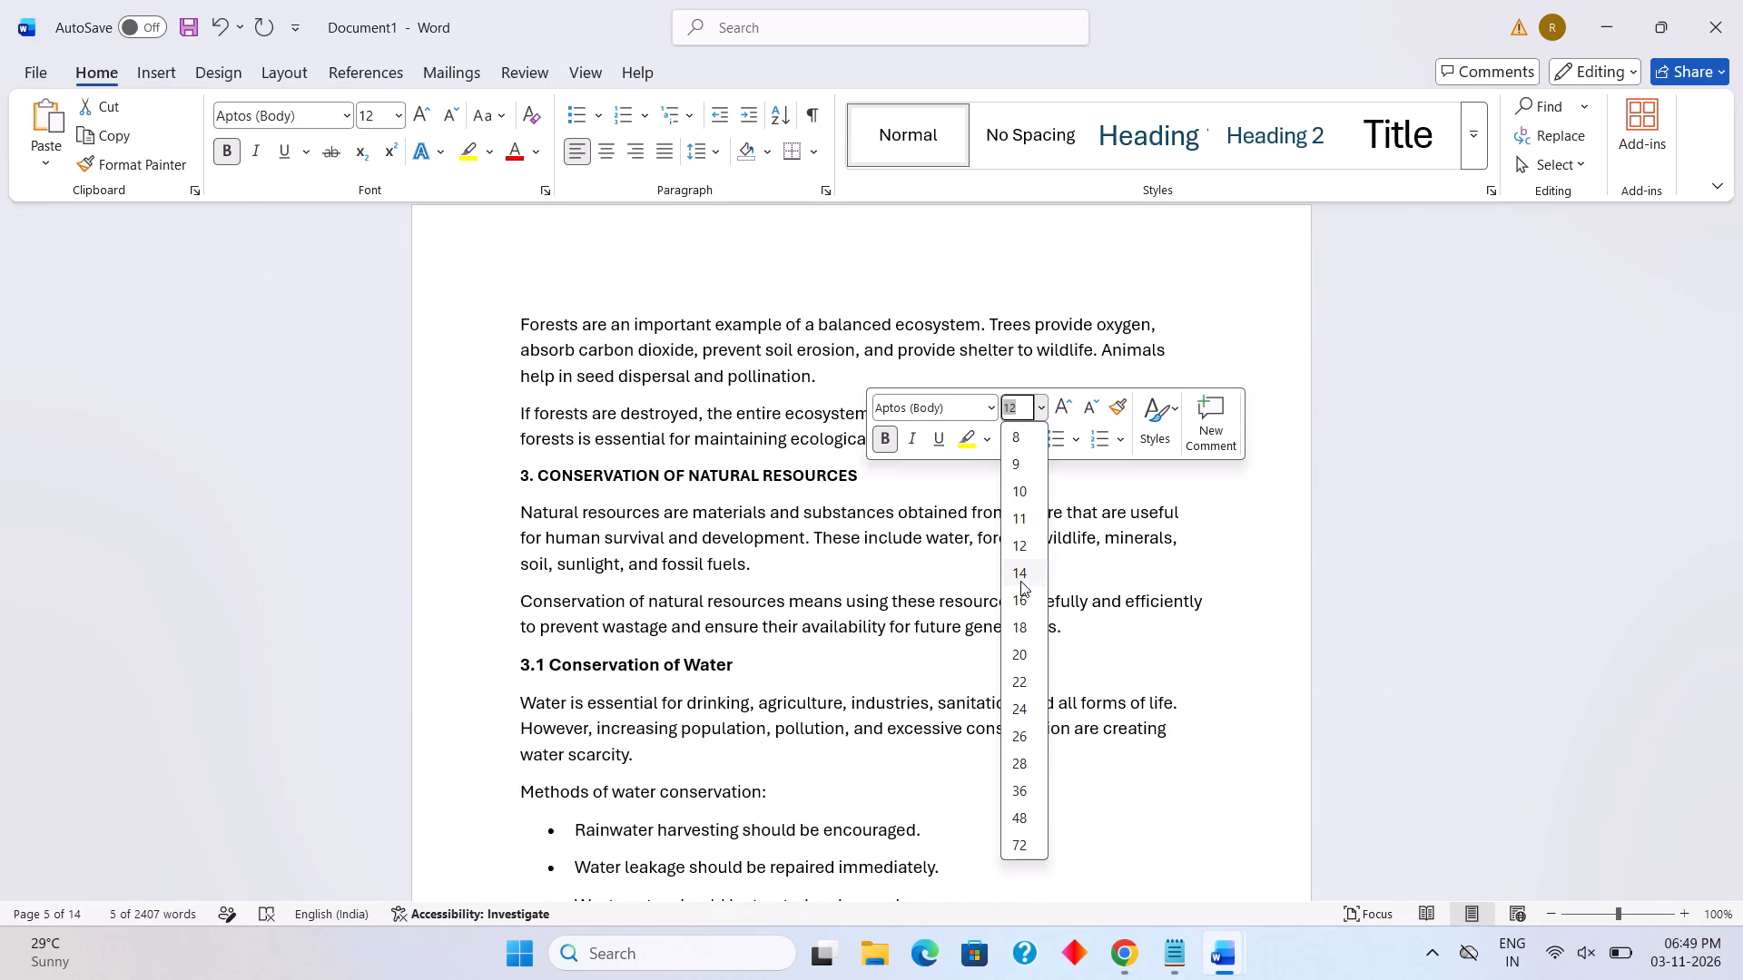
left_click(1026, 592)
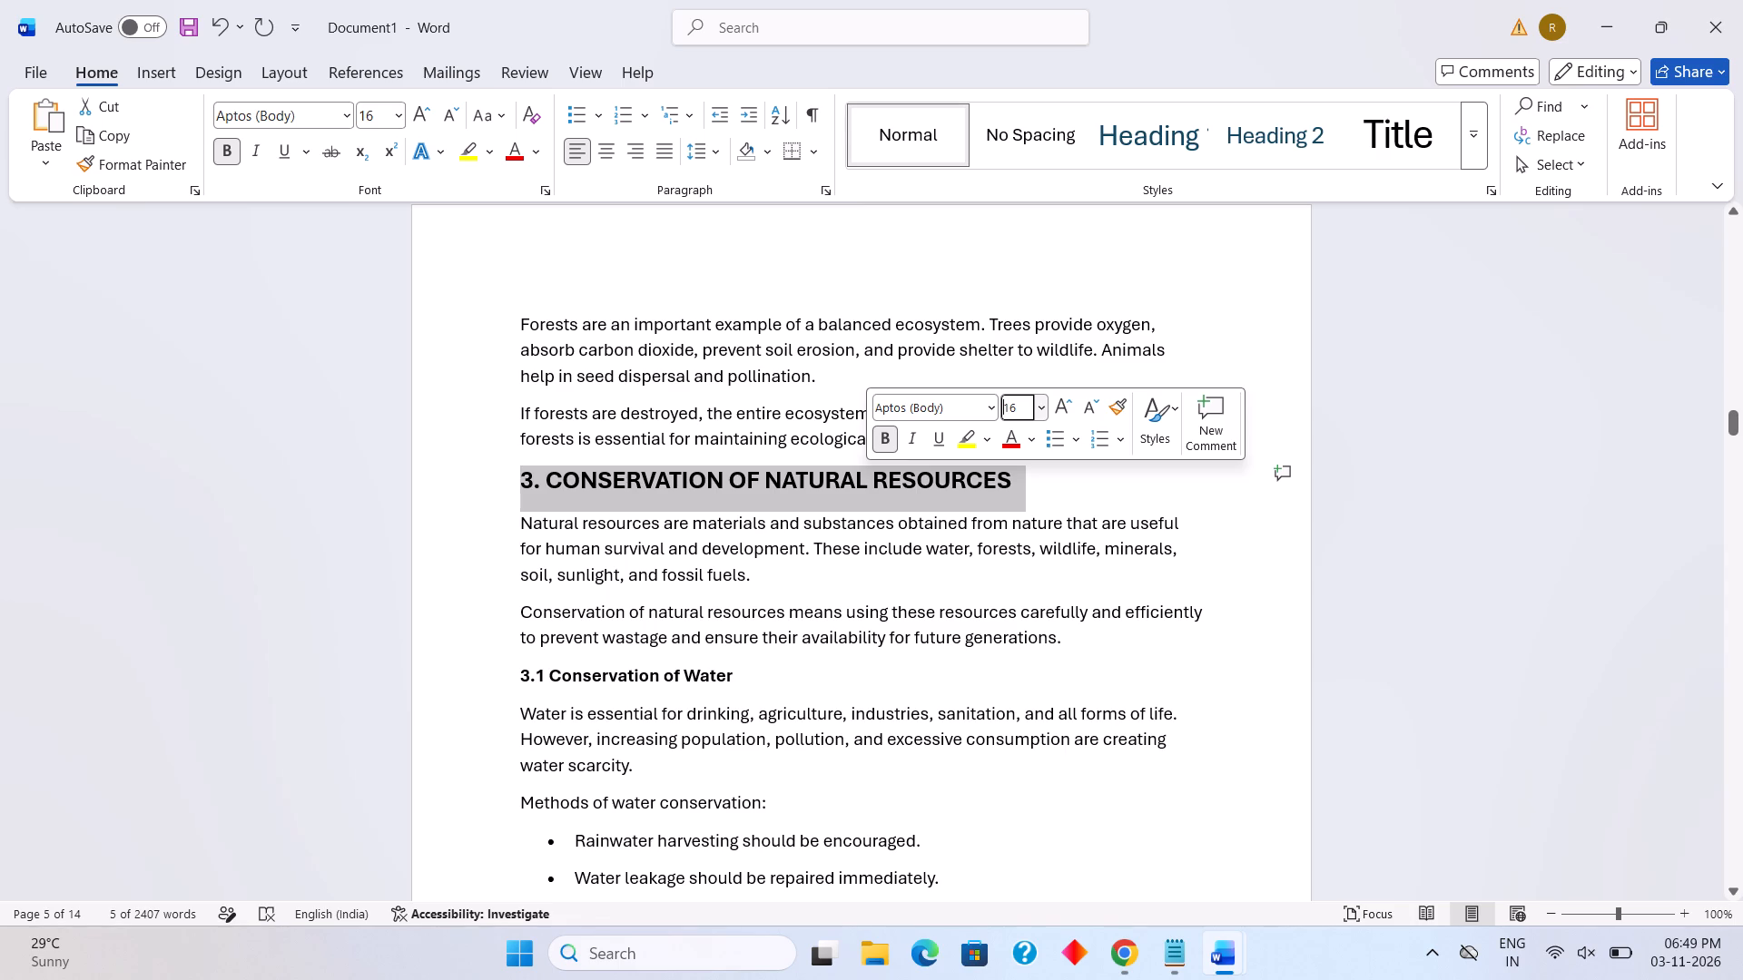
left_click(928, 659)
Set the font size of the heading "4. SUSTAINABLE DEVELOPMENT" to 16.
scroll(928, 659, "down", 6)
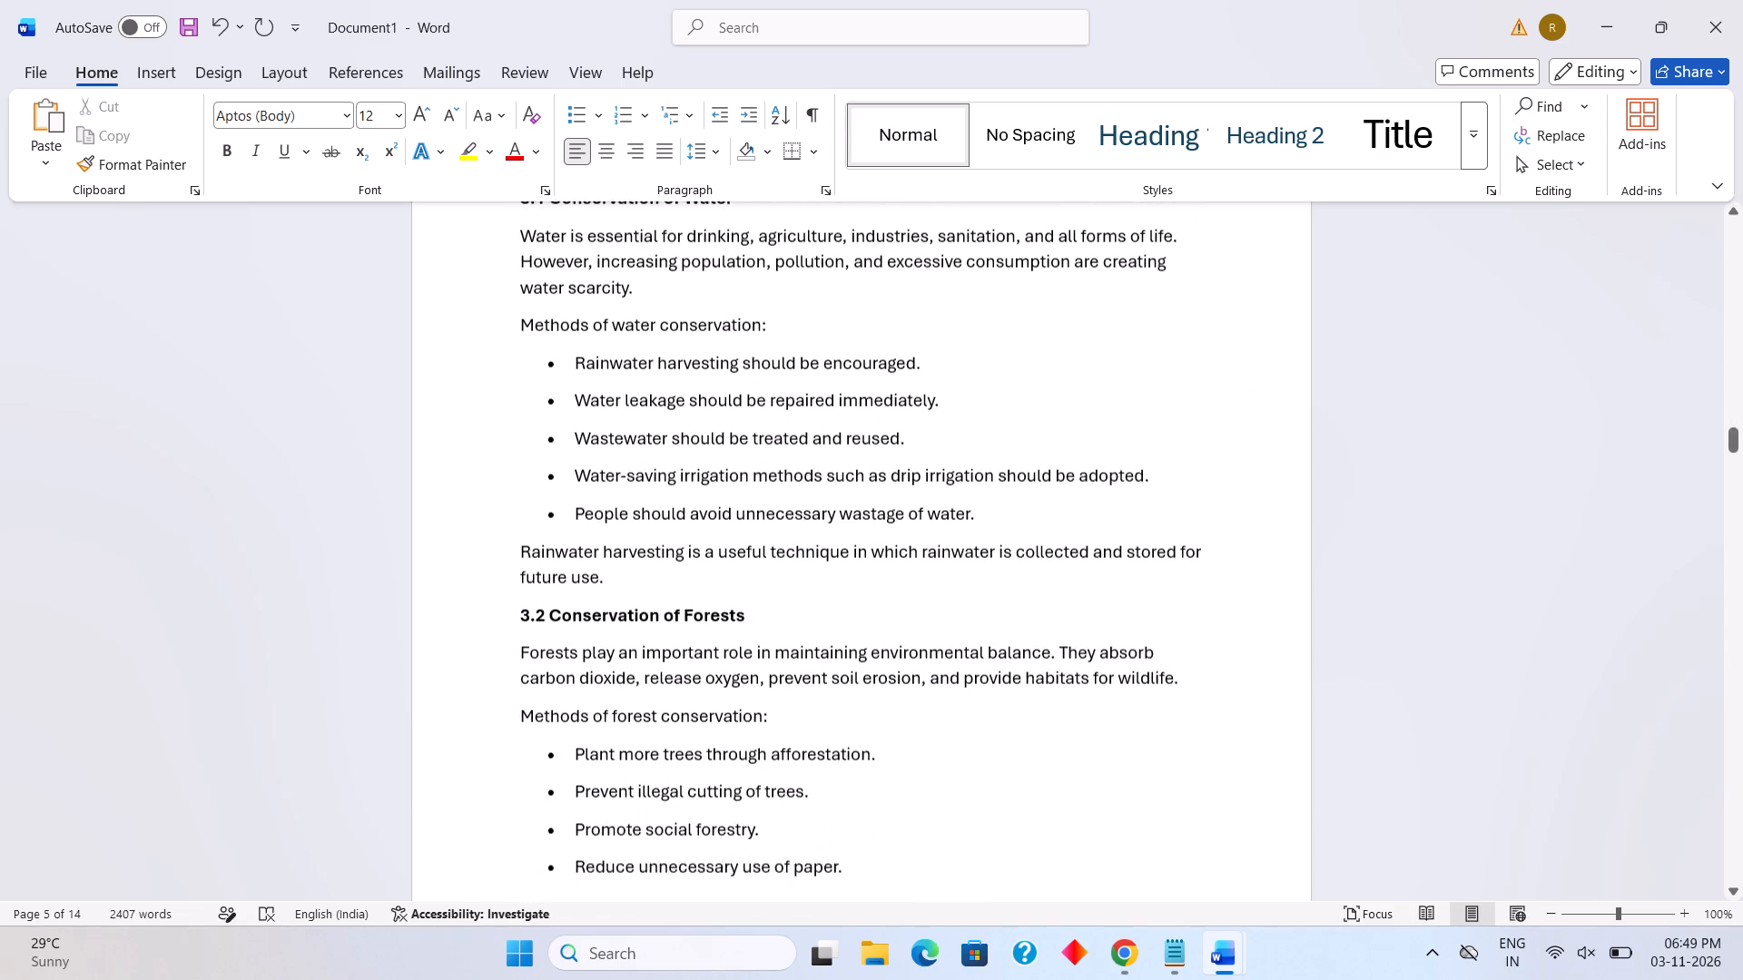
scroll(928, 659, "down", 6)
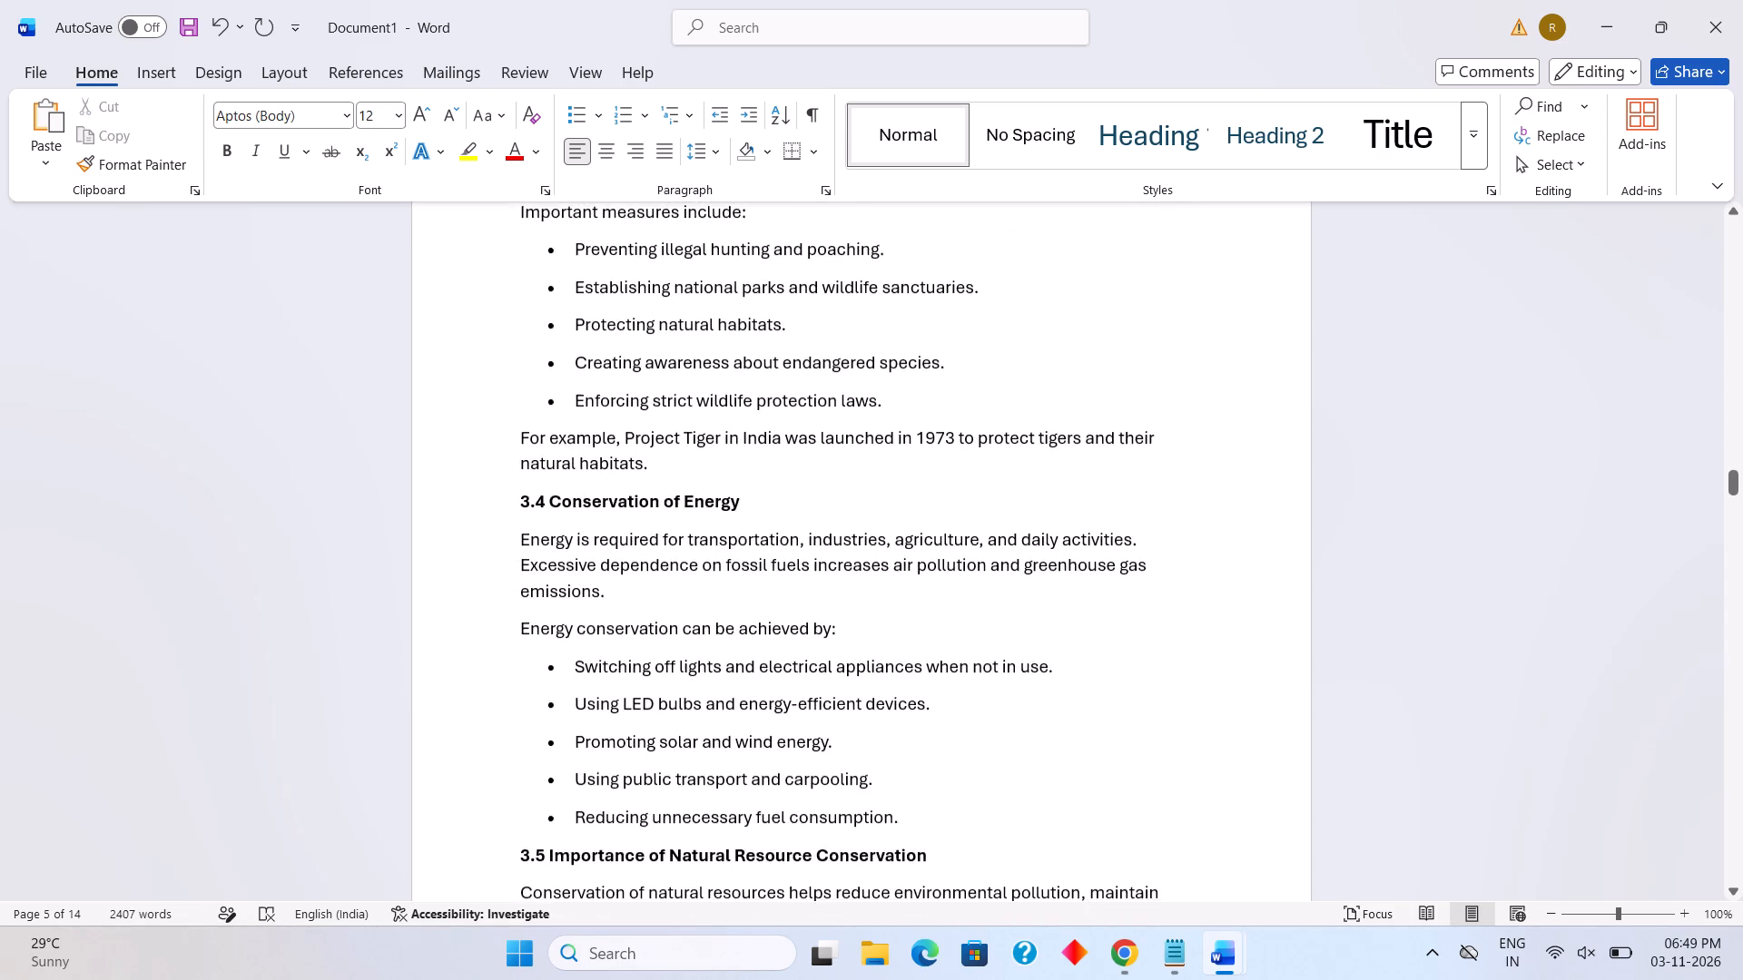
scroll(928, 659, "down", 5)
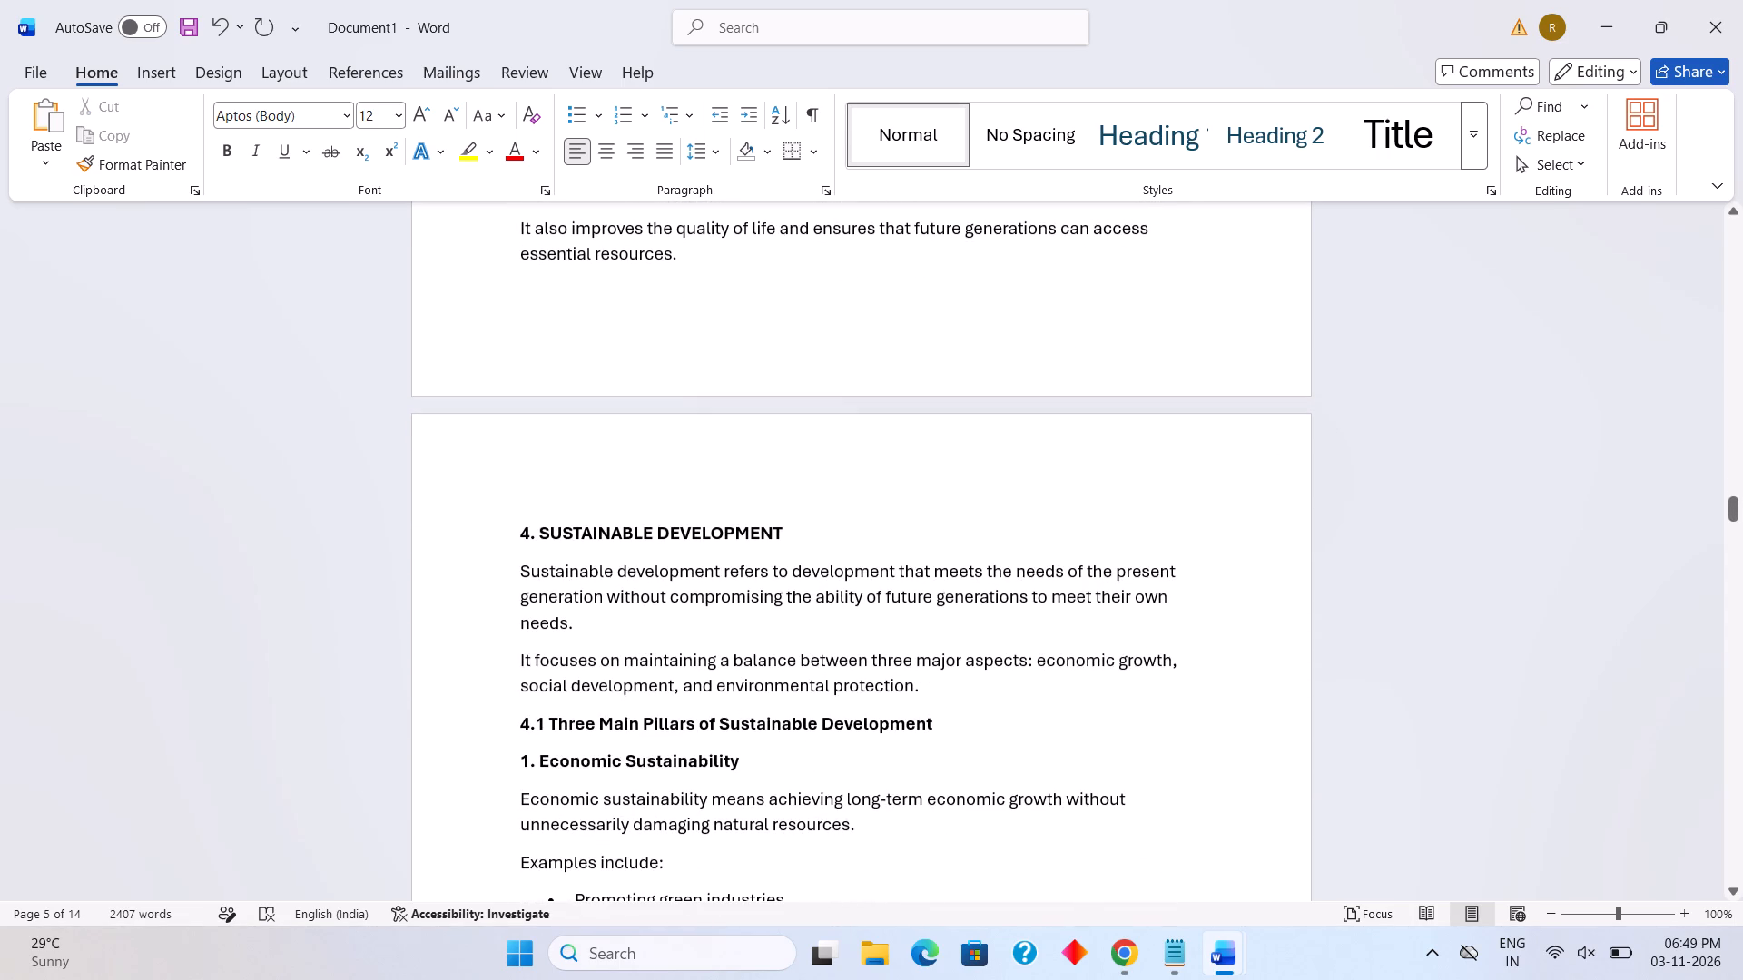
left_click(513, 530)
left_click_drag(513, 530, 720, 525)
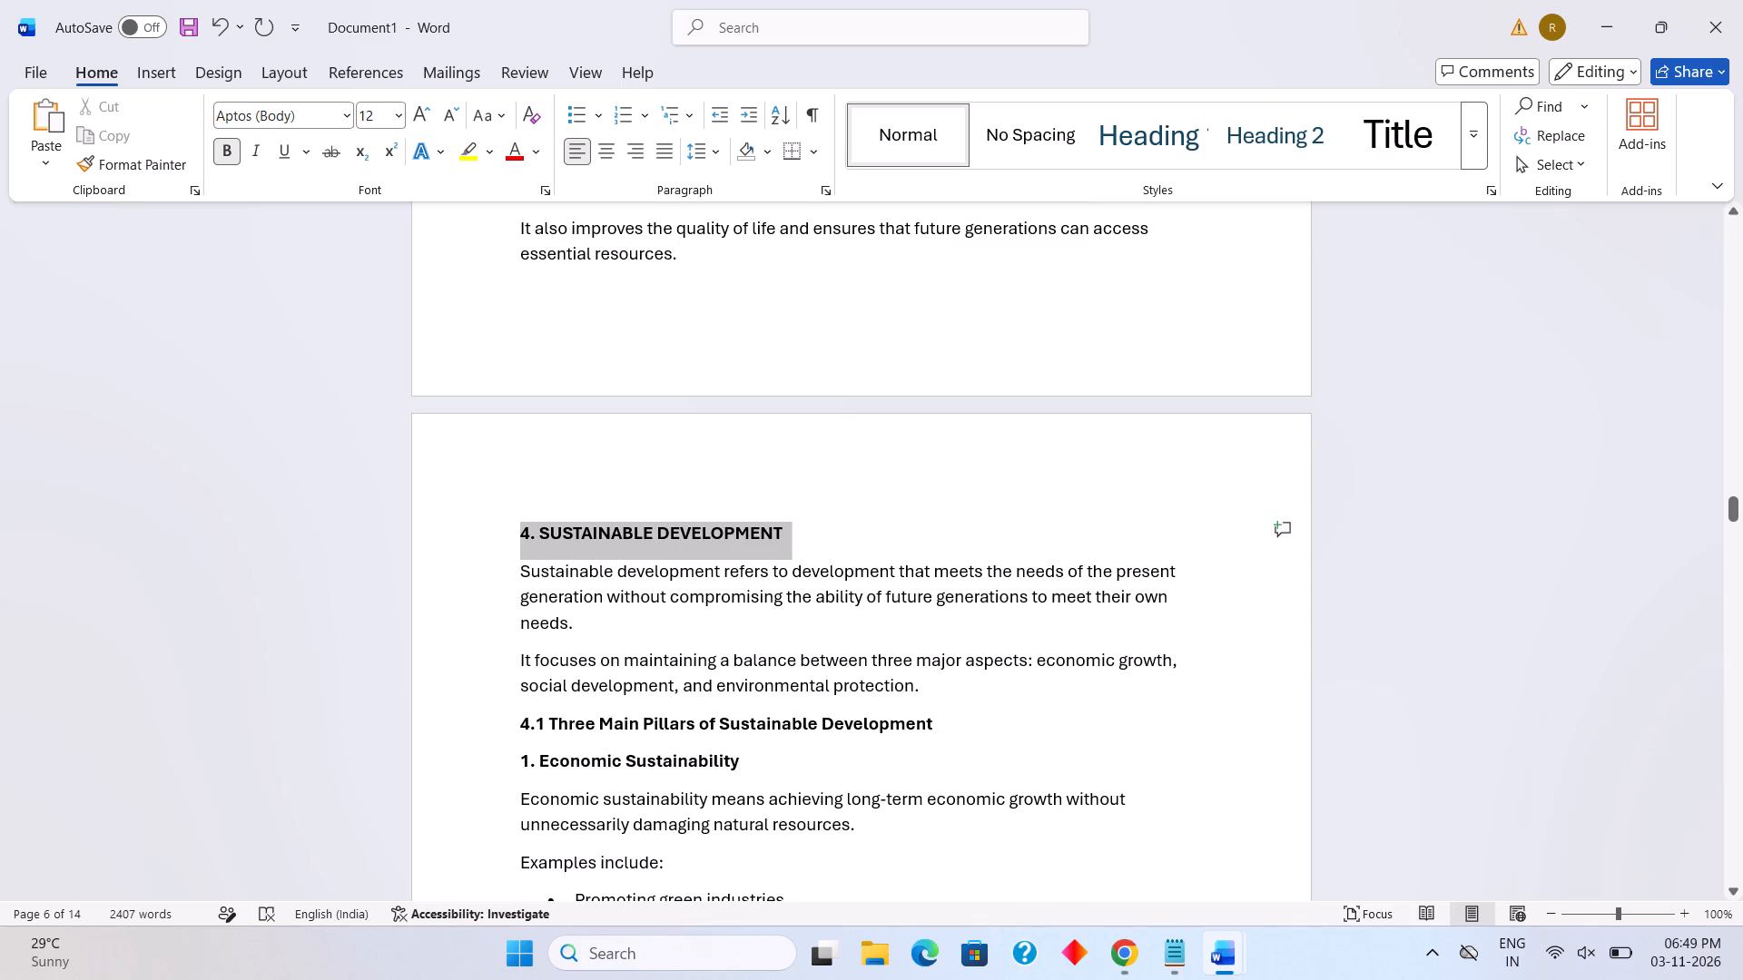
left_click_drag(720, 525, 762, 524)
left_click(935, 454)
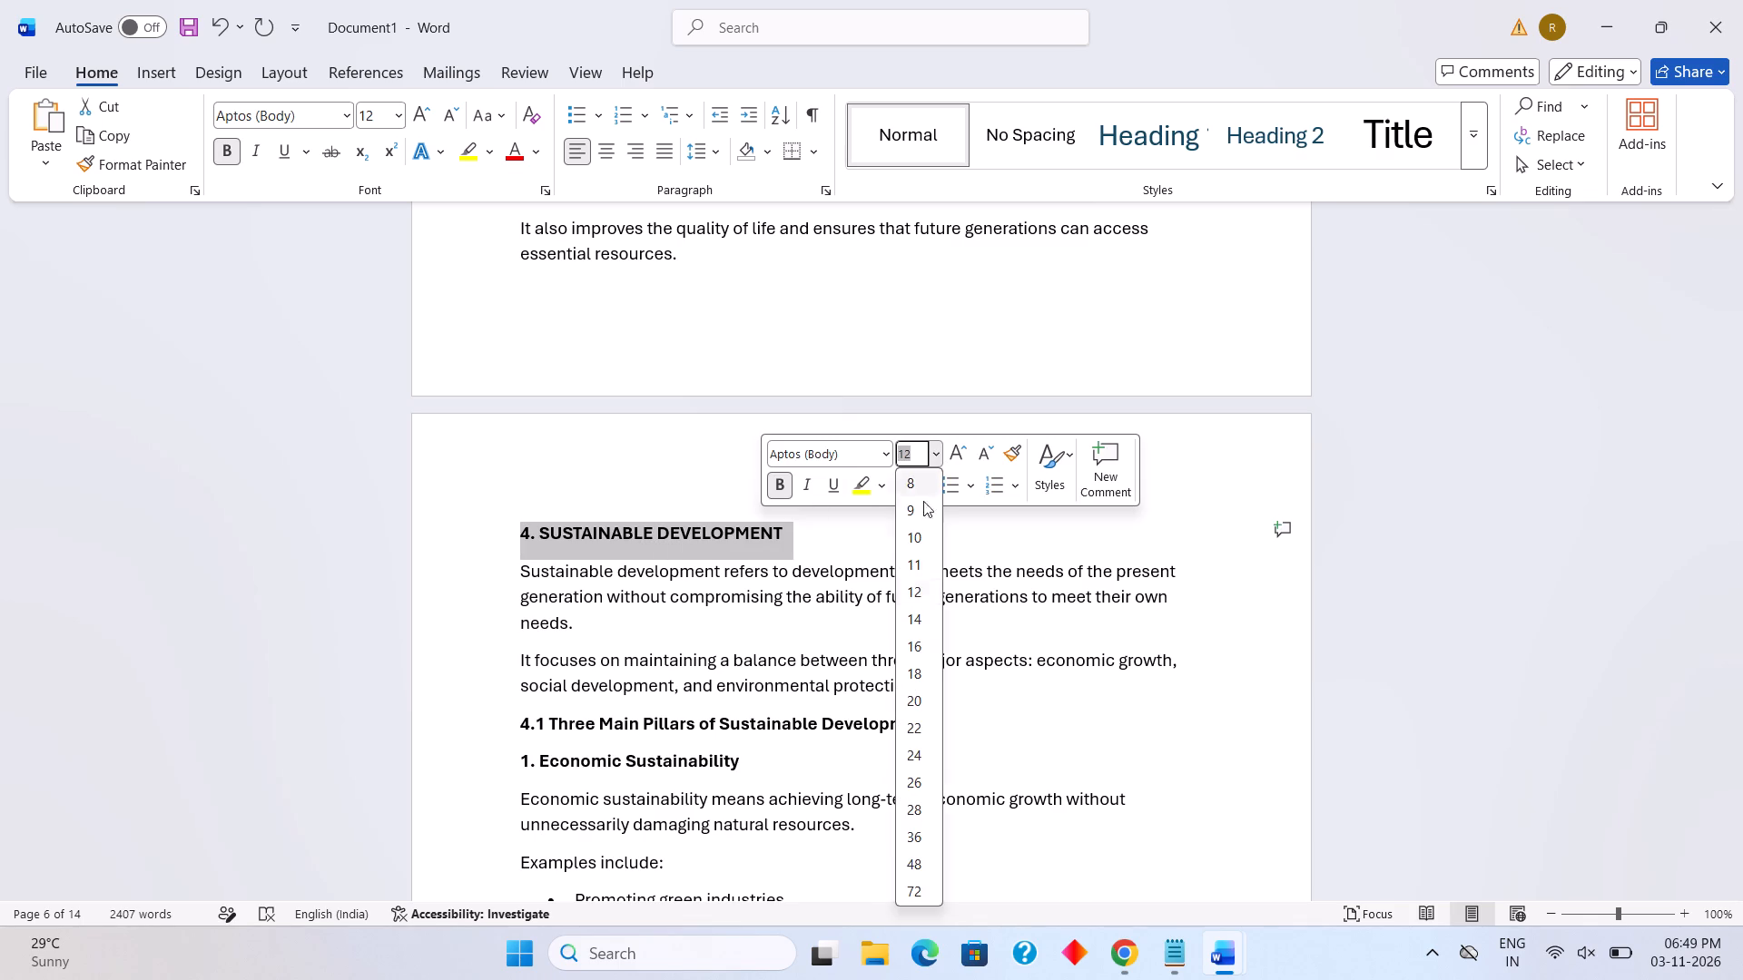
left_click(920, 643)
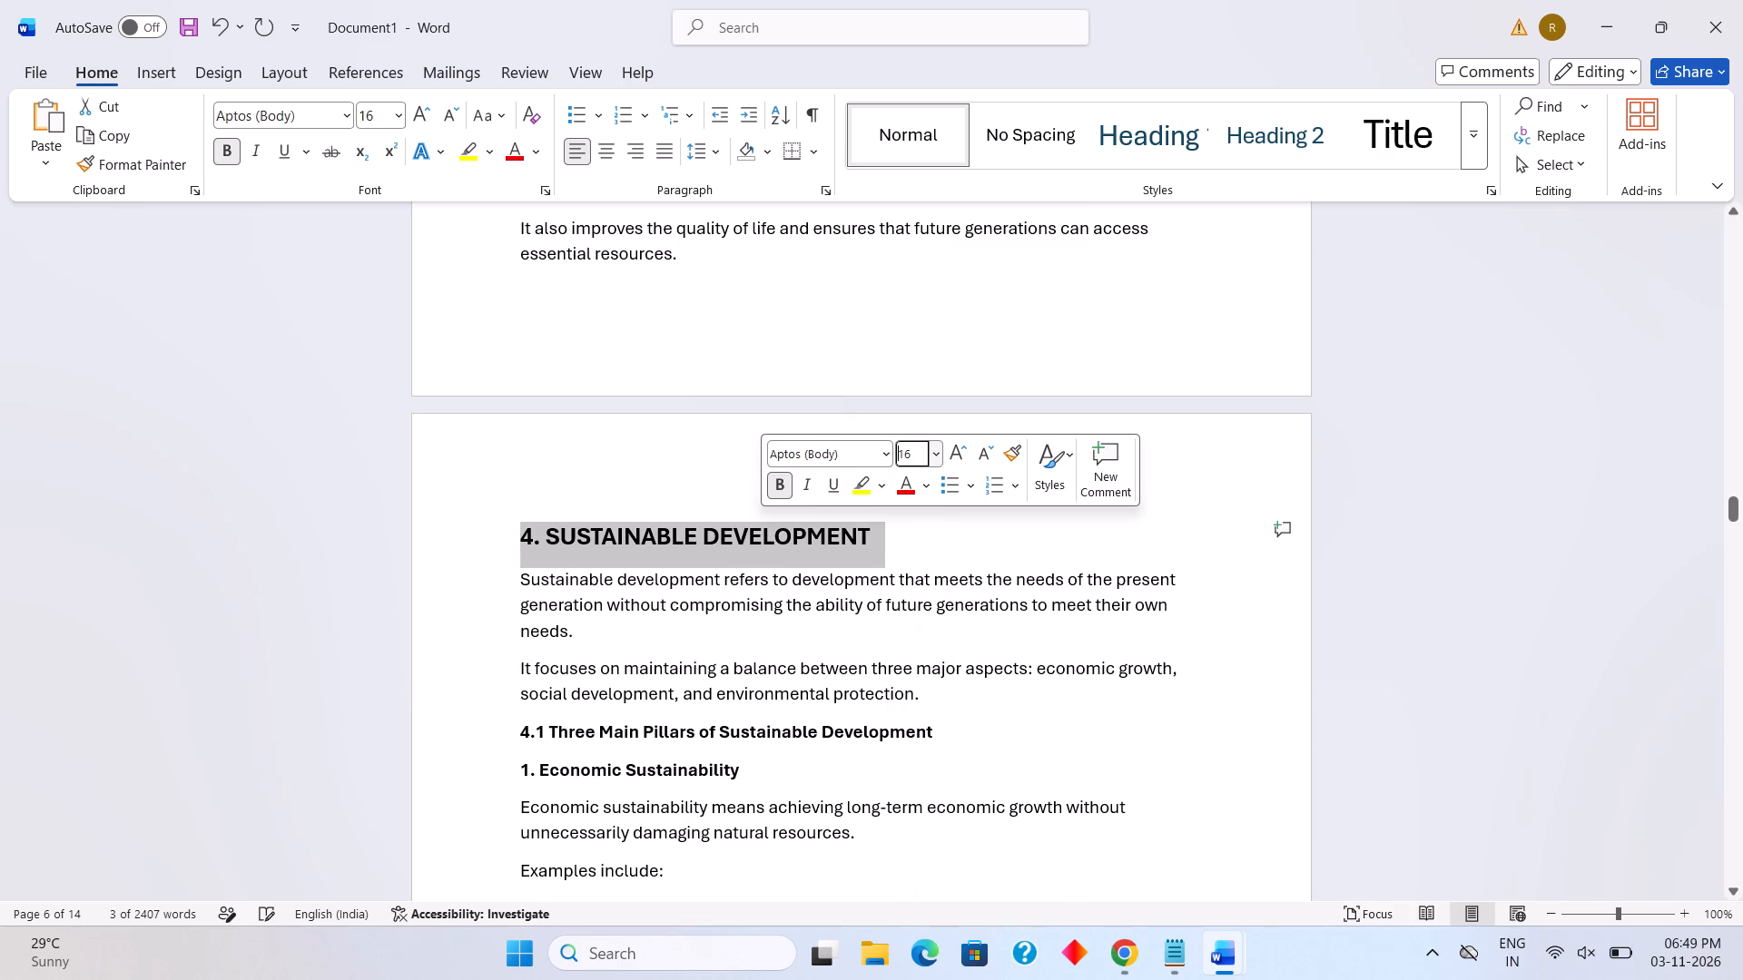
Set the font size of the heading "5. ROLE OF YOUTH IN CLIMATE REGULATION" to 16.
scroll(920, 643, "down", 2)
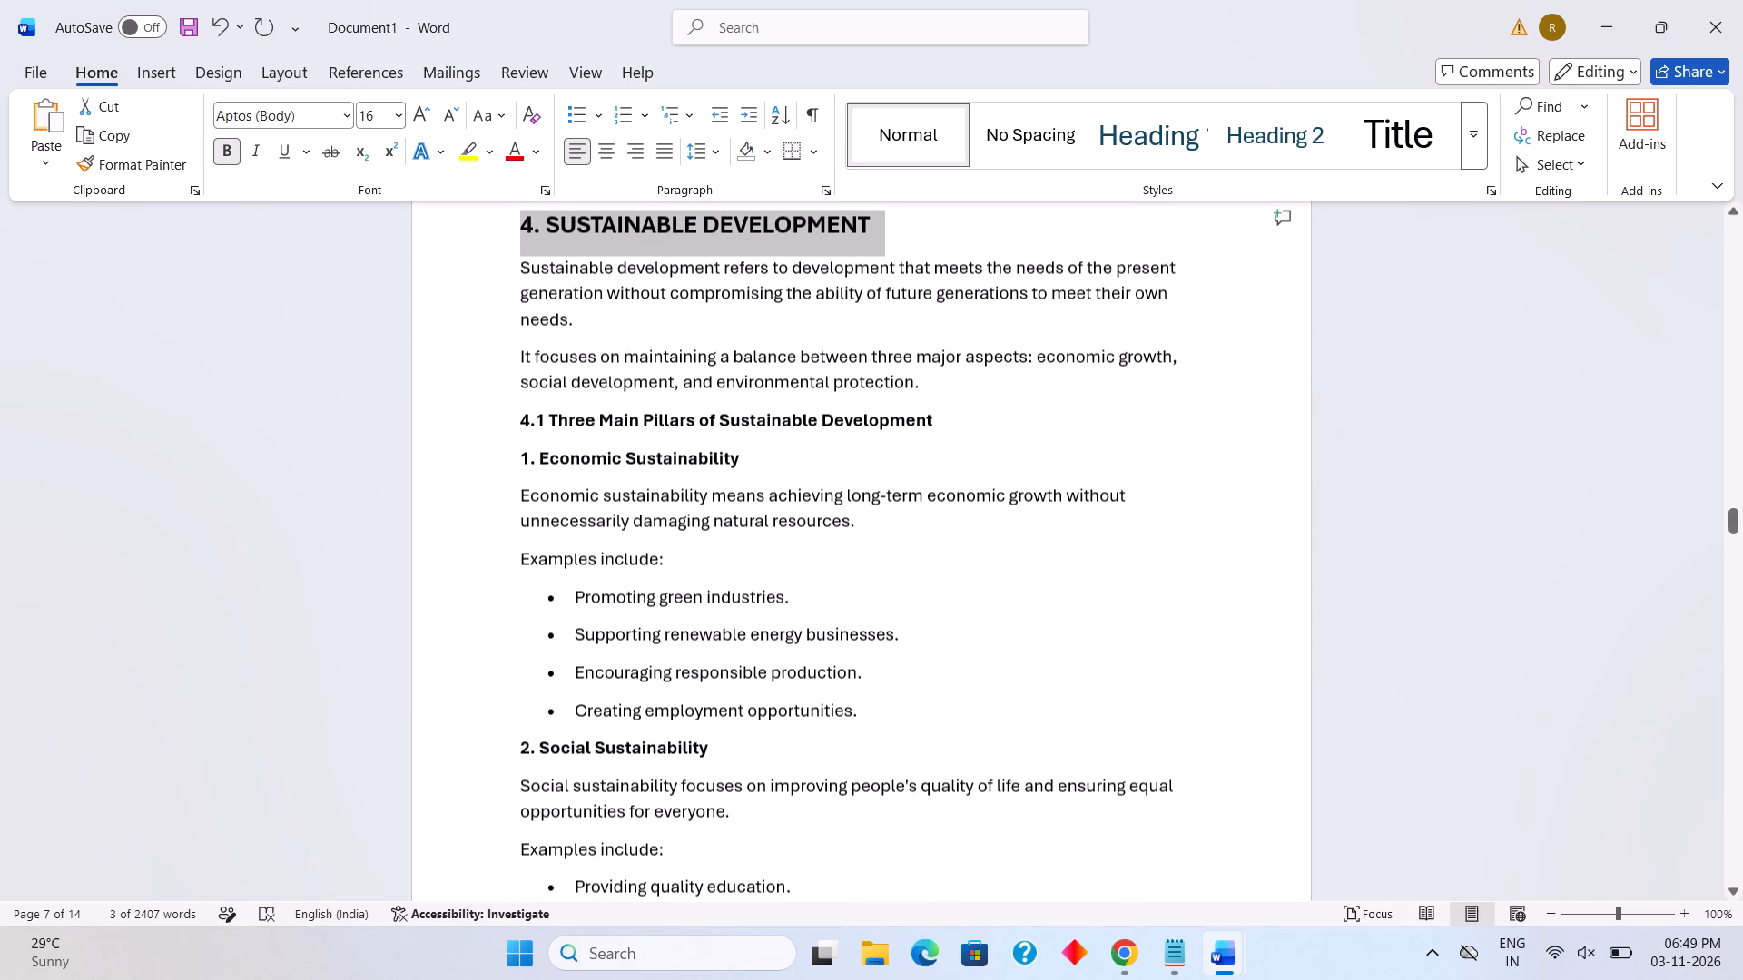
scroll(920, 643, "down", 1)
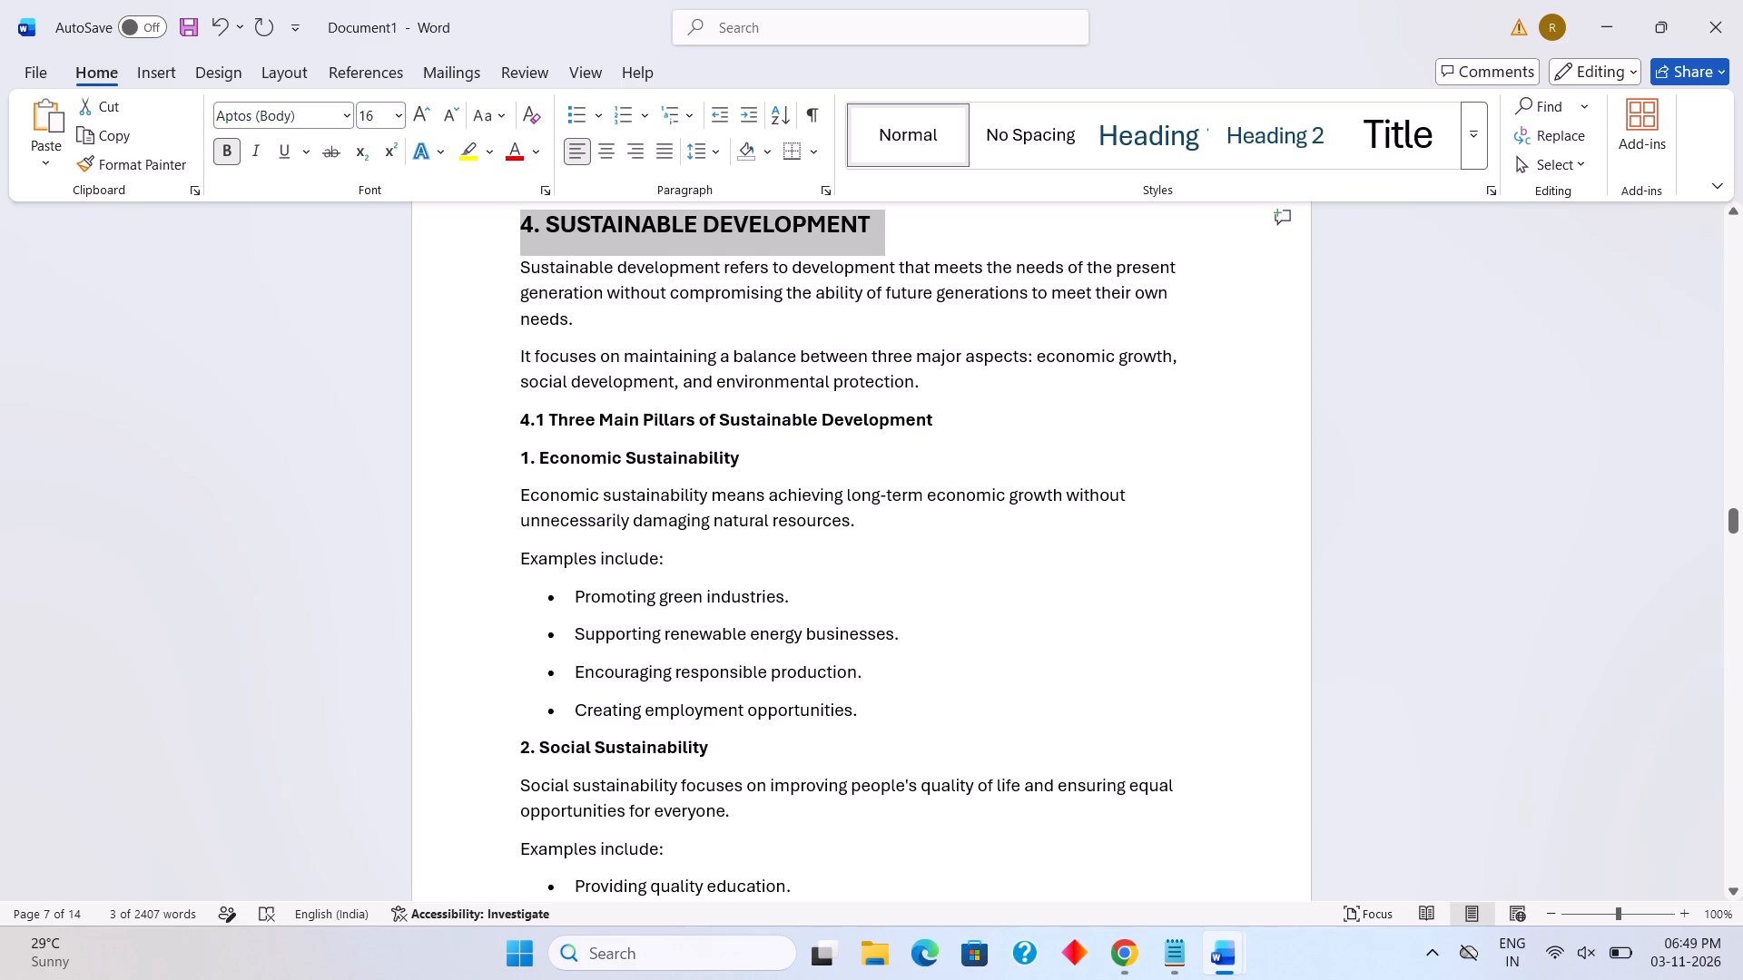
scroll(566, 633, "down", 2)
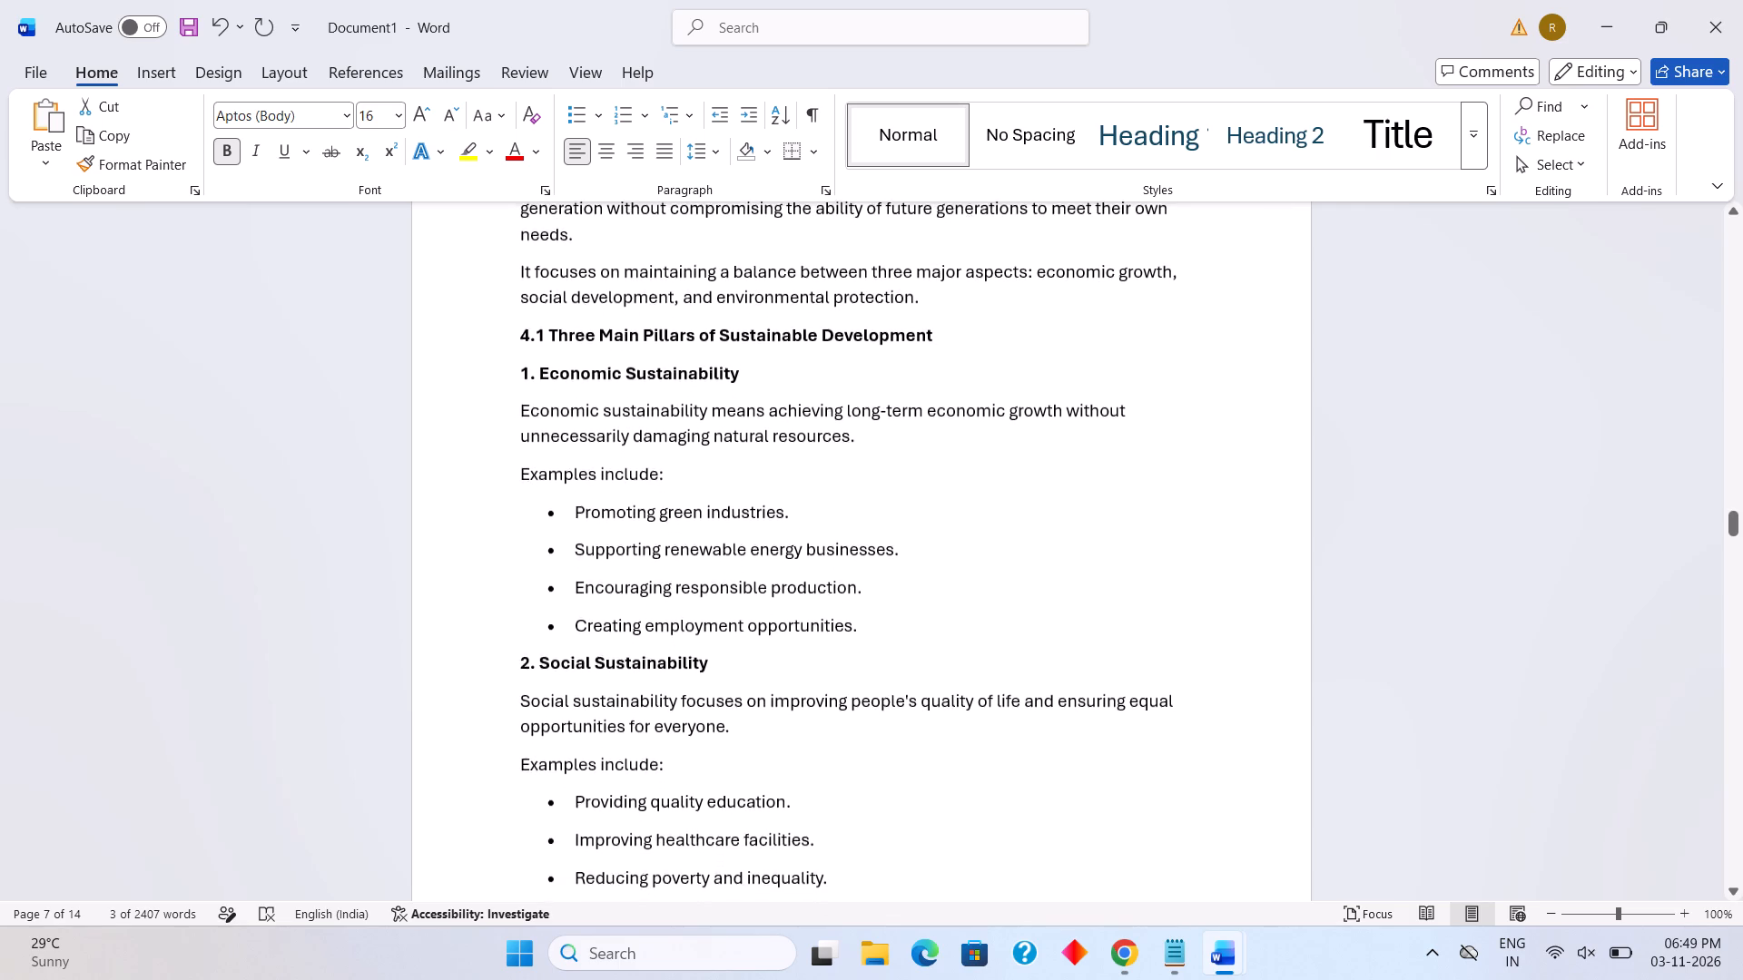
scroll(566, 633, "down", 3)
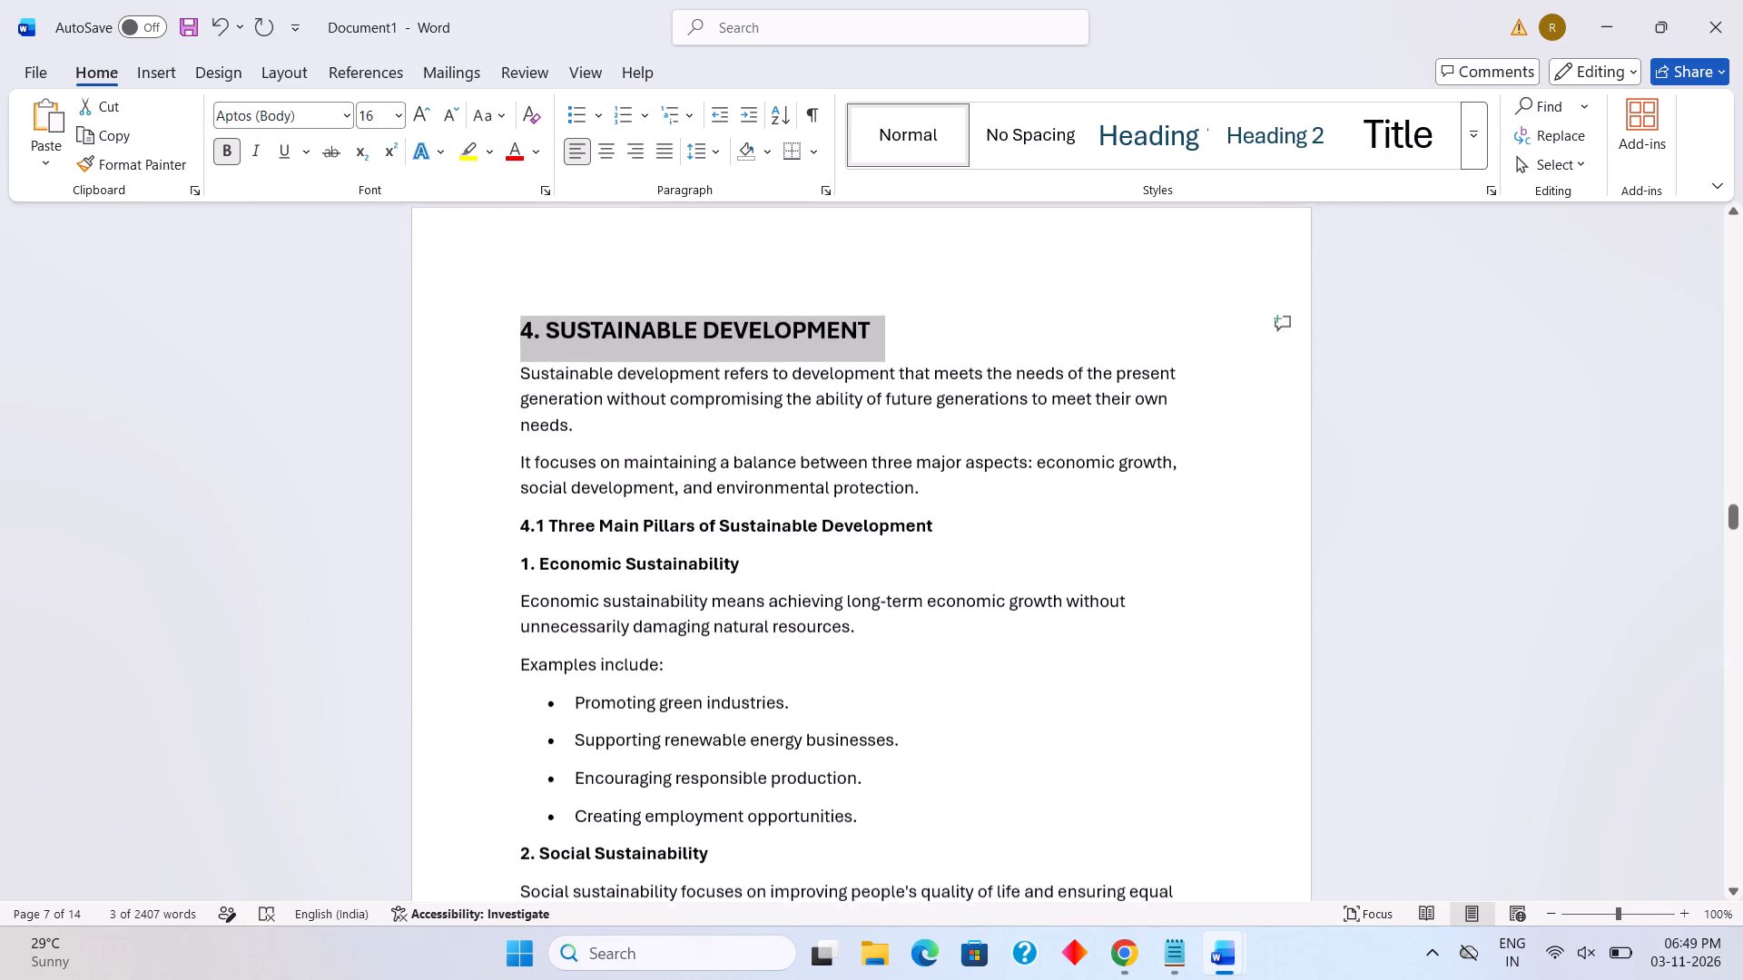
scroll(566, 633, "down", 1)
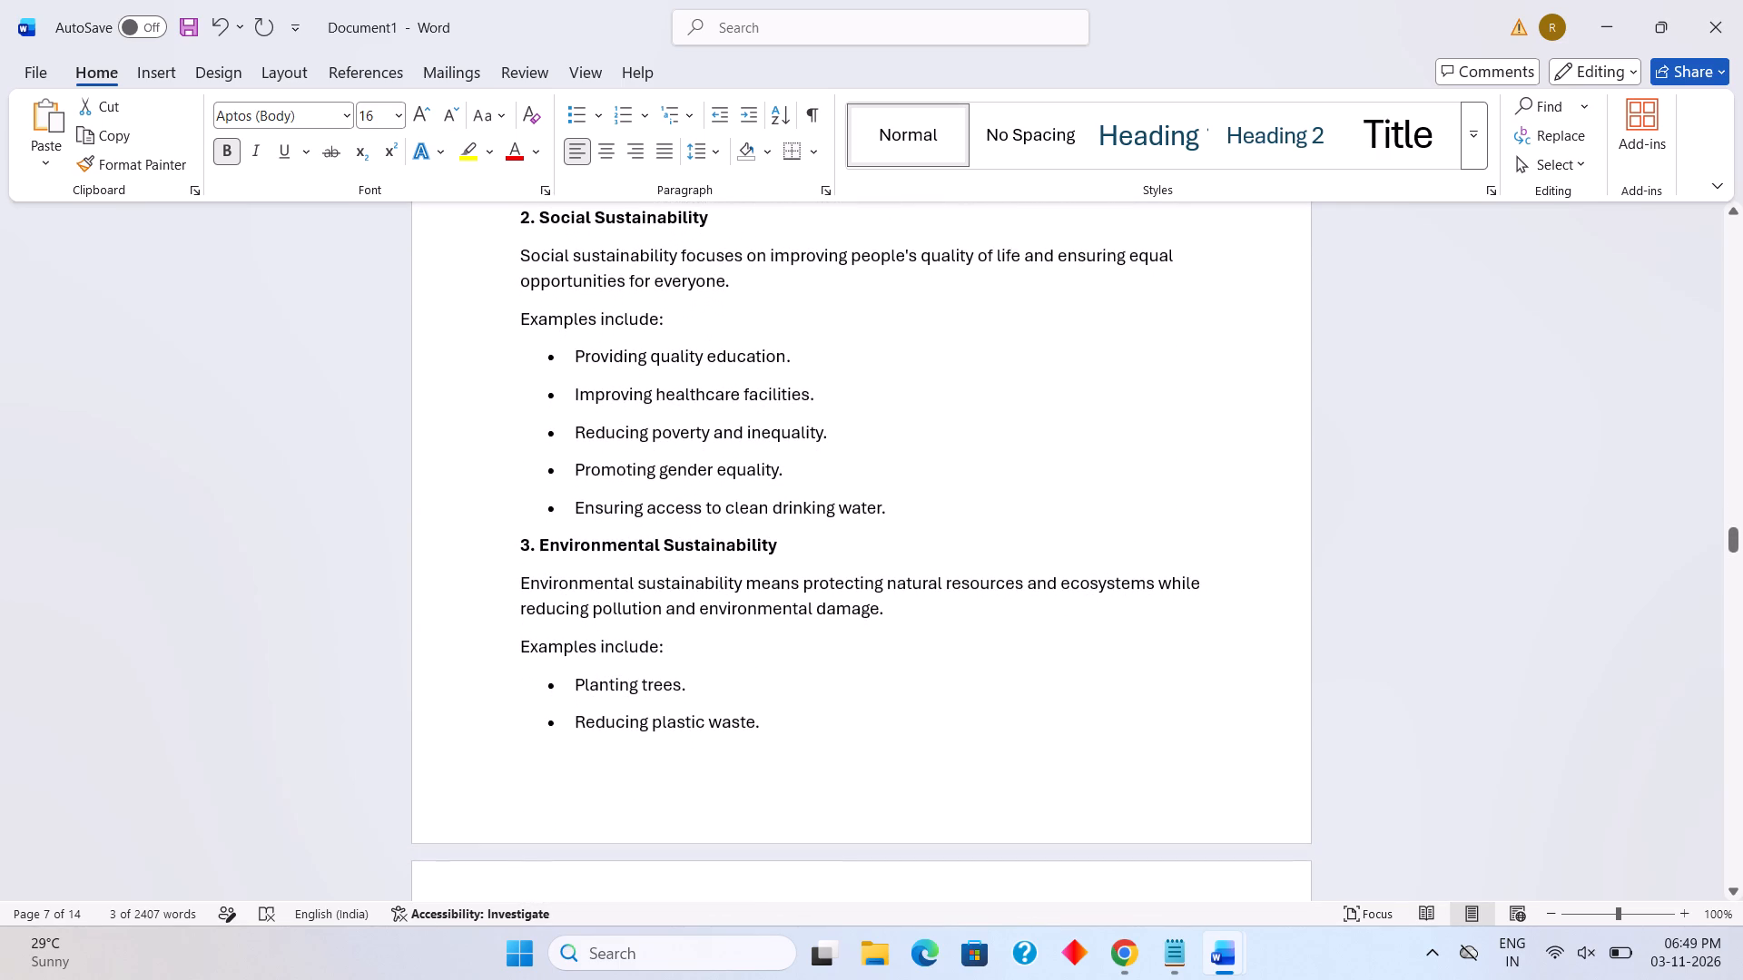
scroll(517, 548, "right", 2)
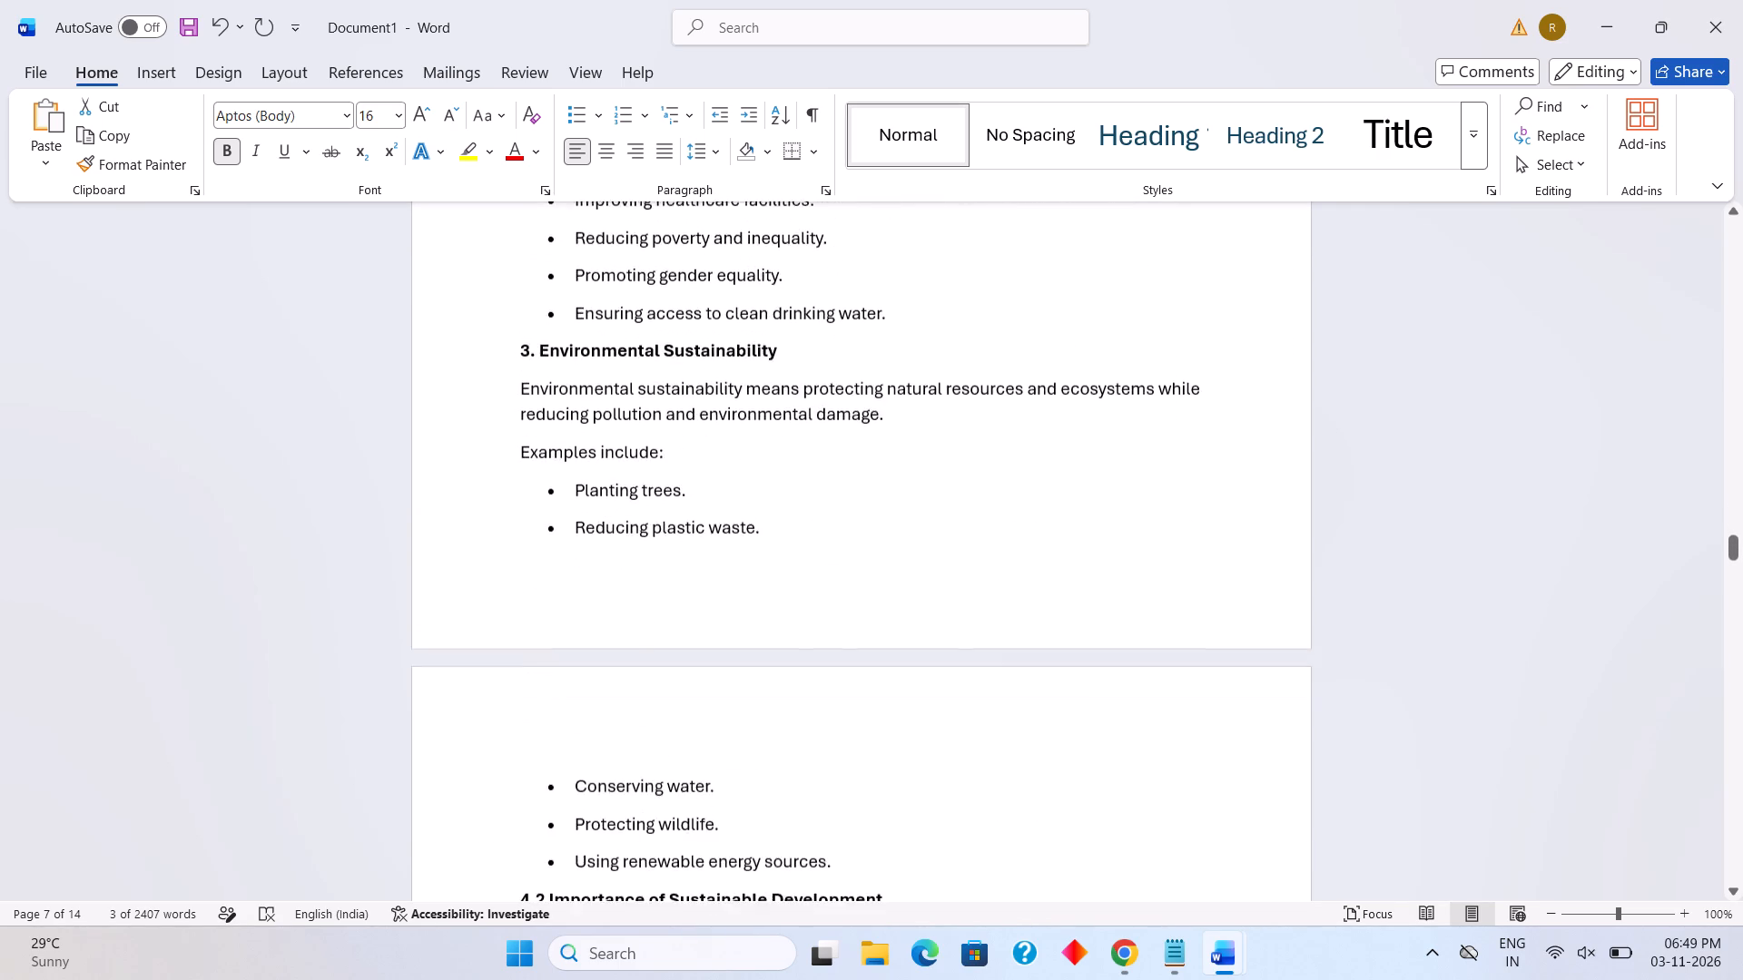
scroll(517, 548, "down", 4)
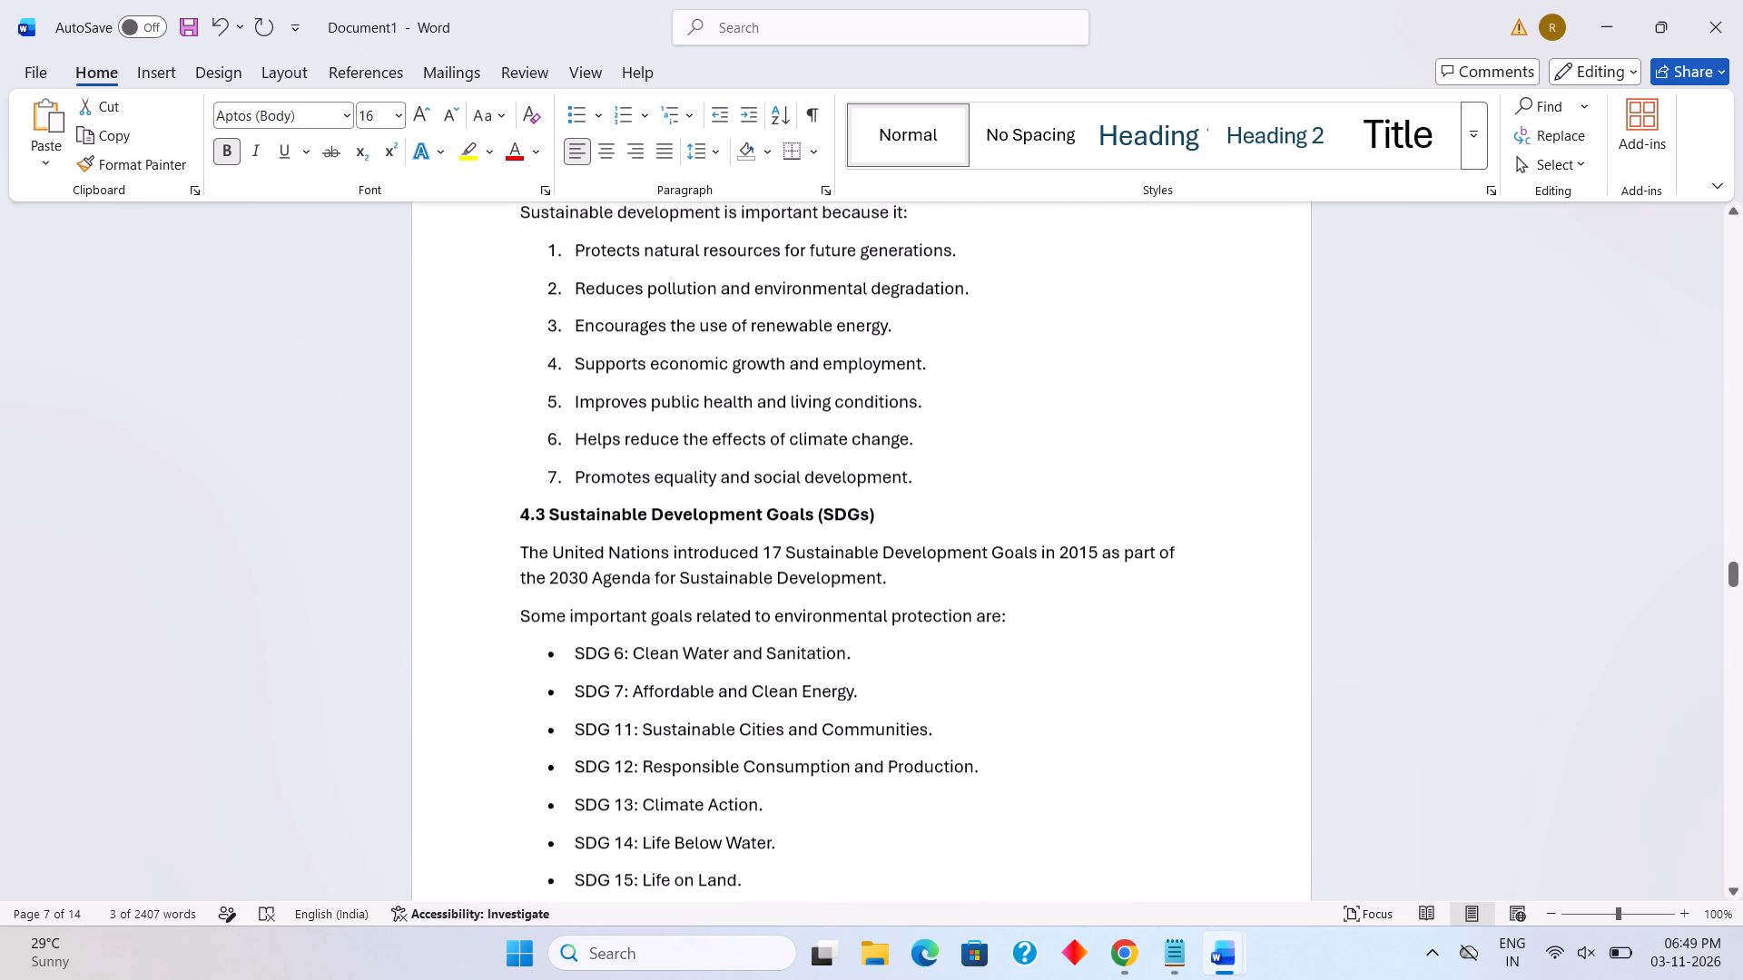
scroll(517, 548, "down", 6)
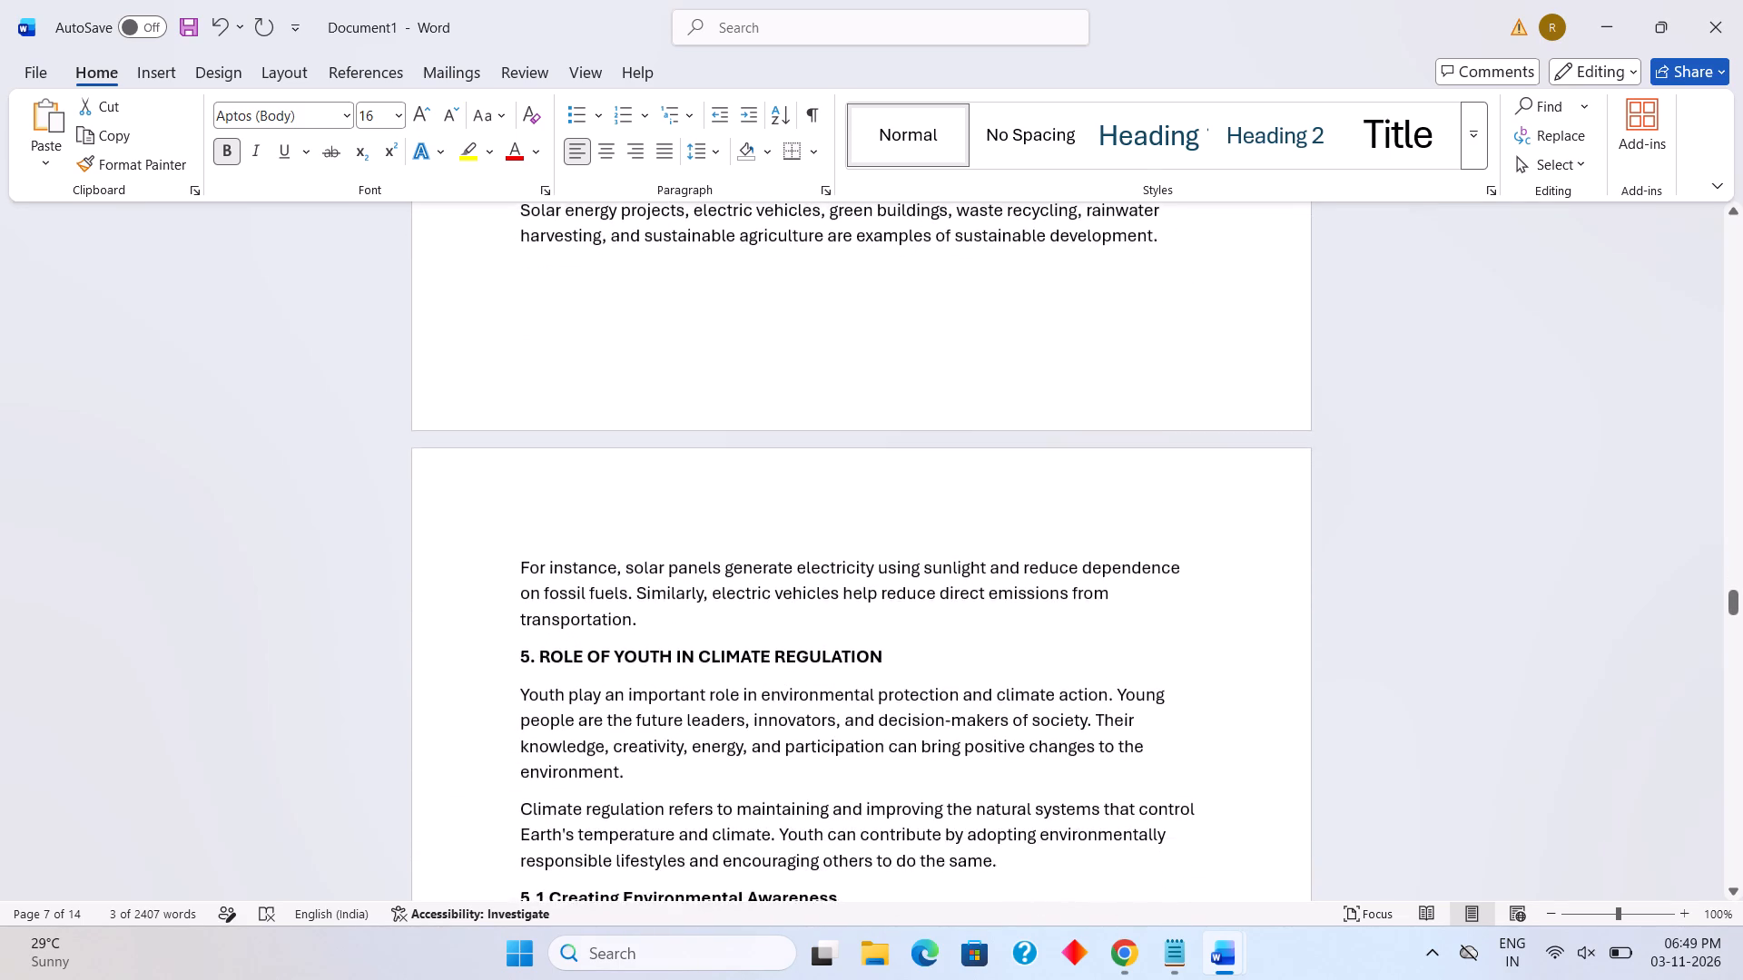
scroll(517, 548, "down", 6)
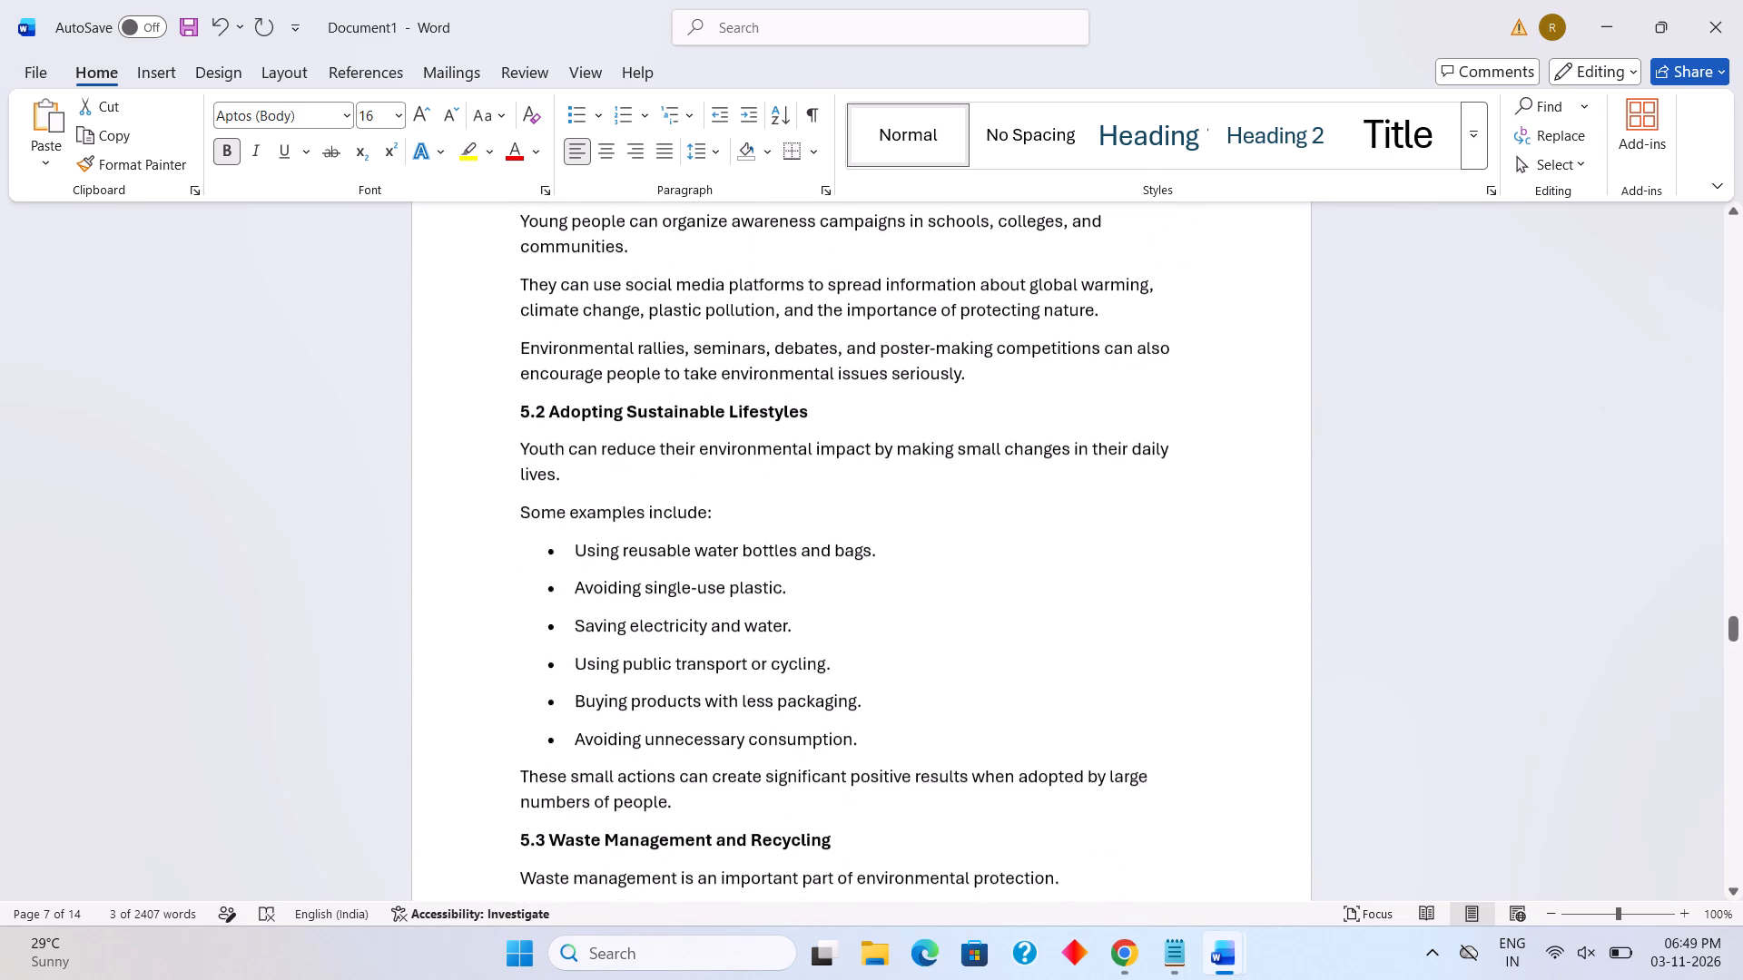
scroll(517, 548, "down", 3)
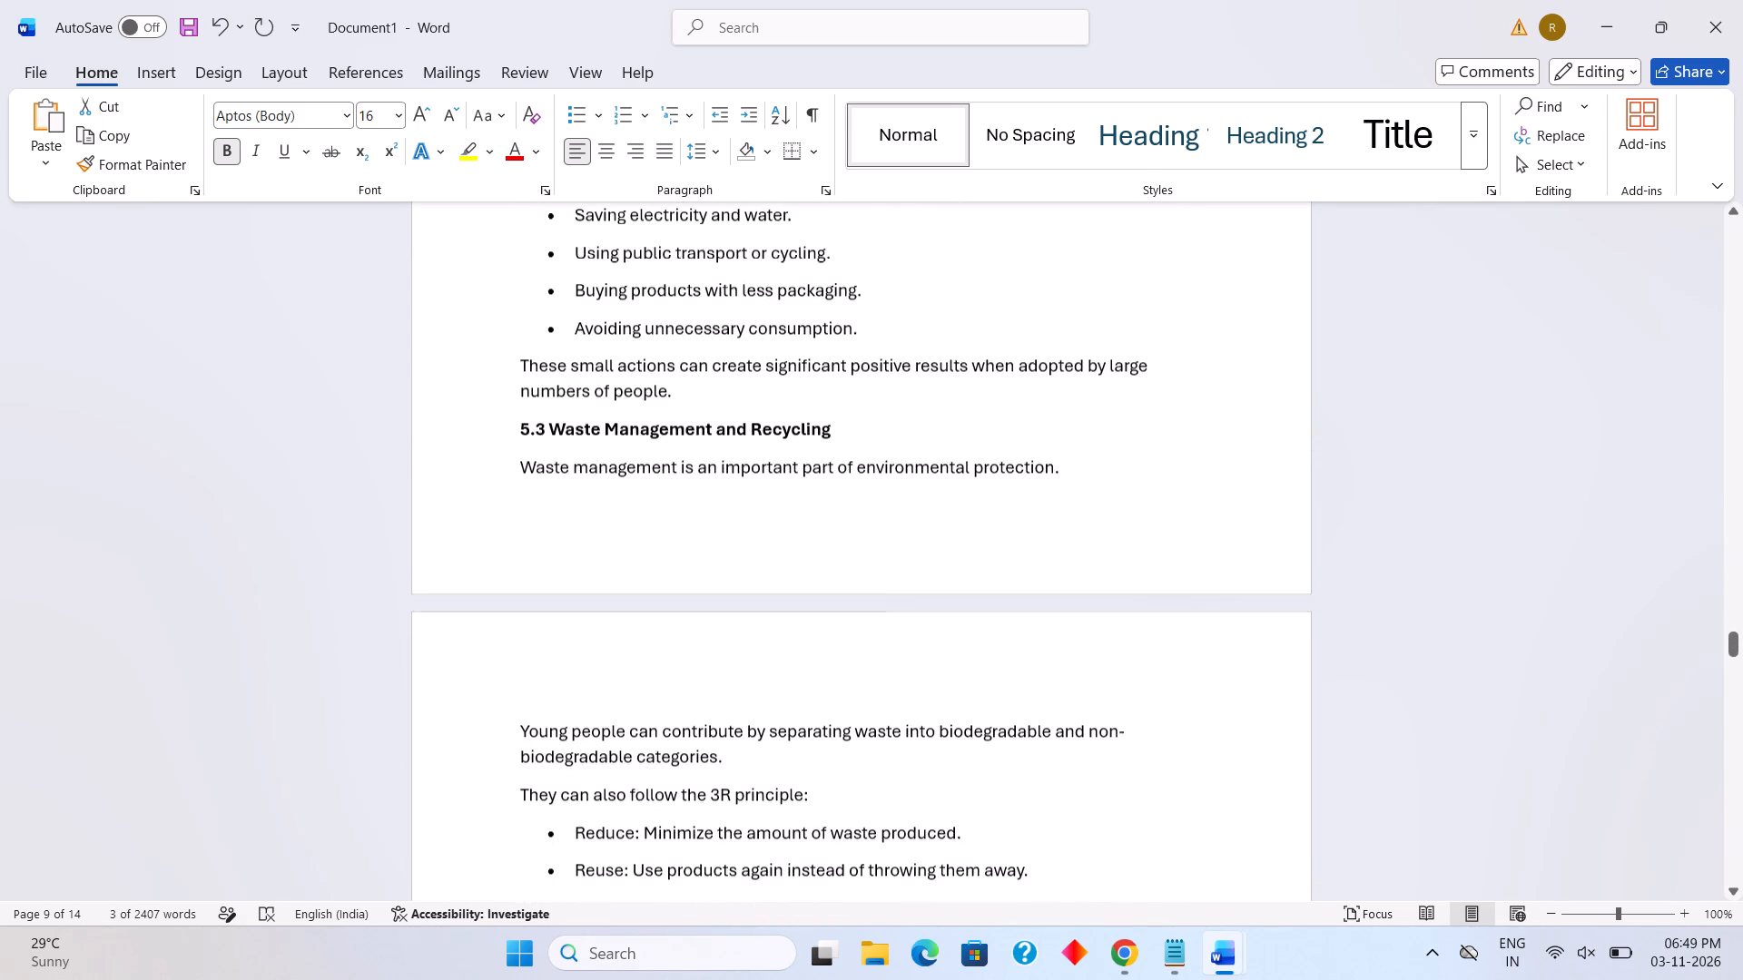
scroll(522, 544, "up", 3)
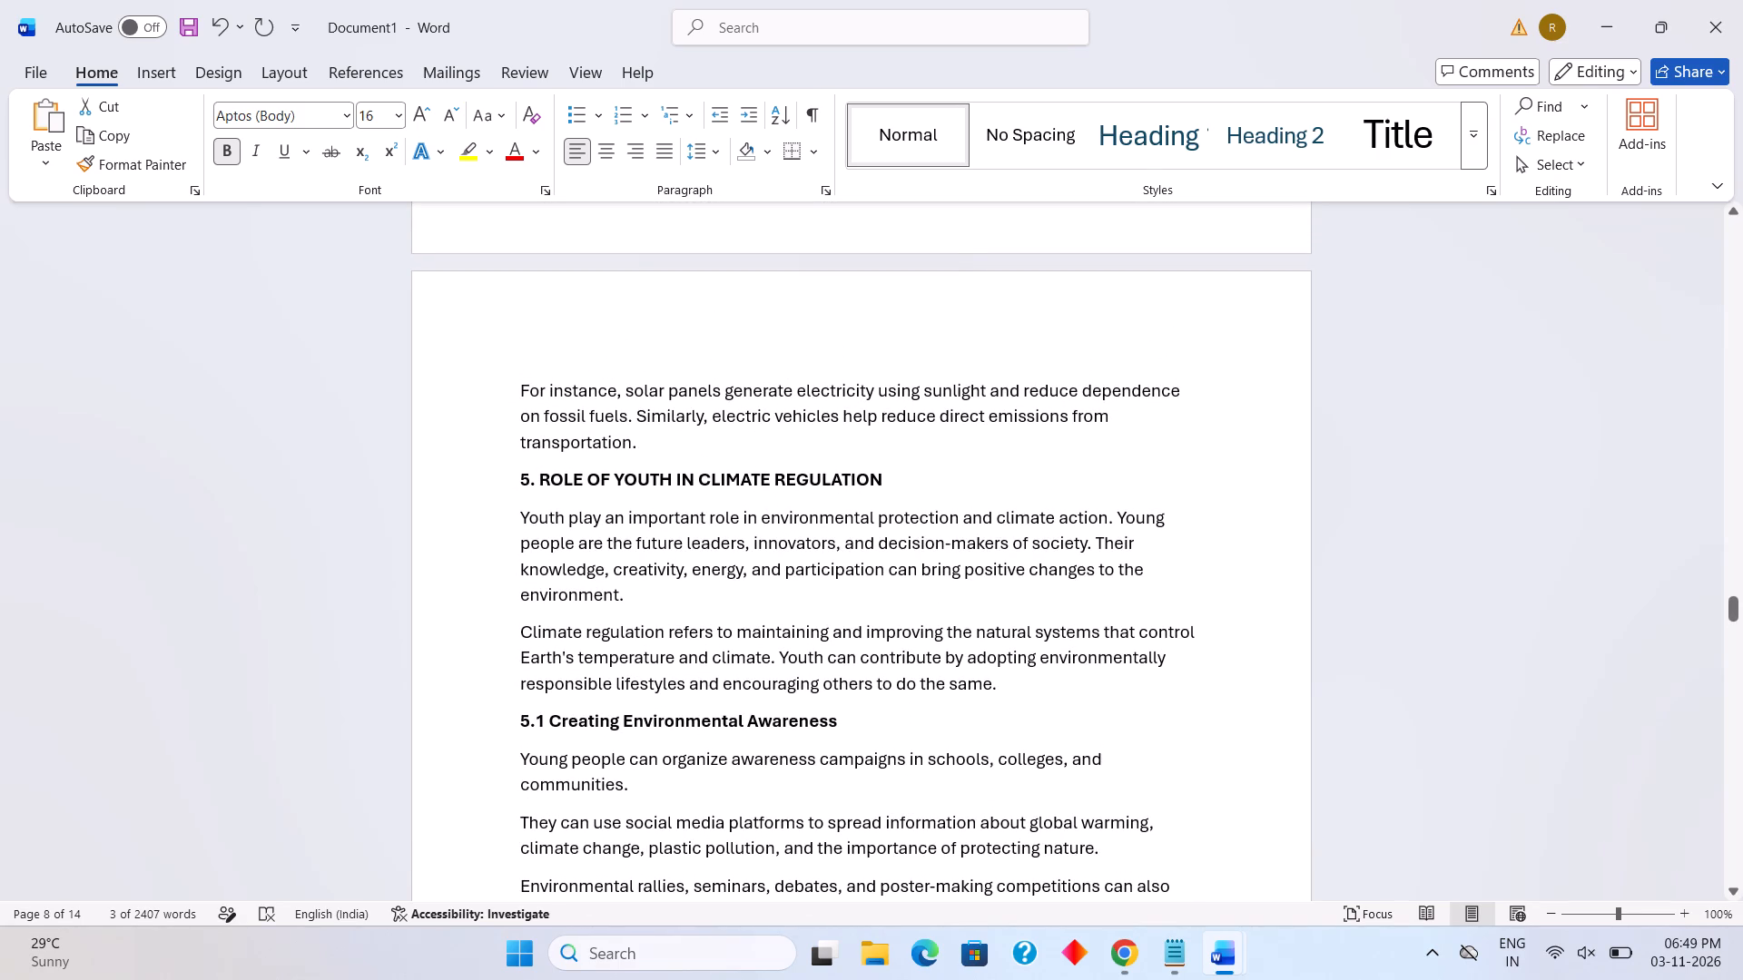
left_click(517, 483)
left_click_drag(522, 482, 853, 484)
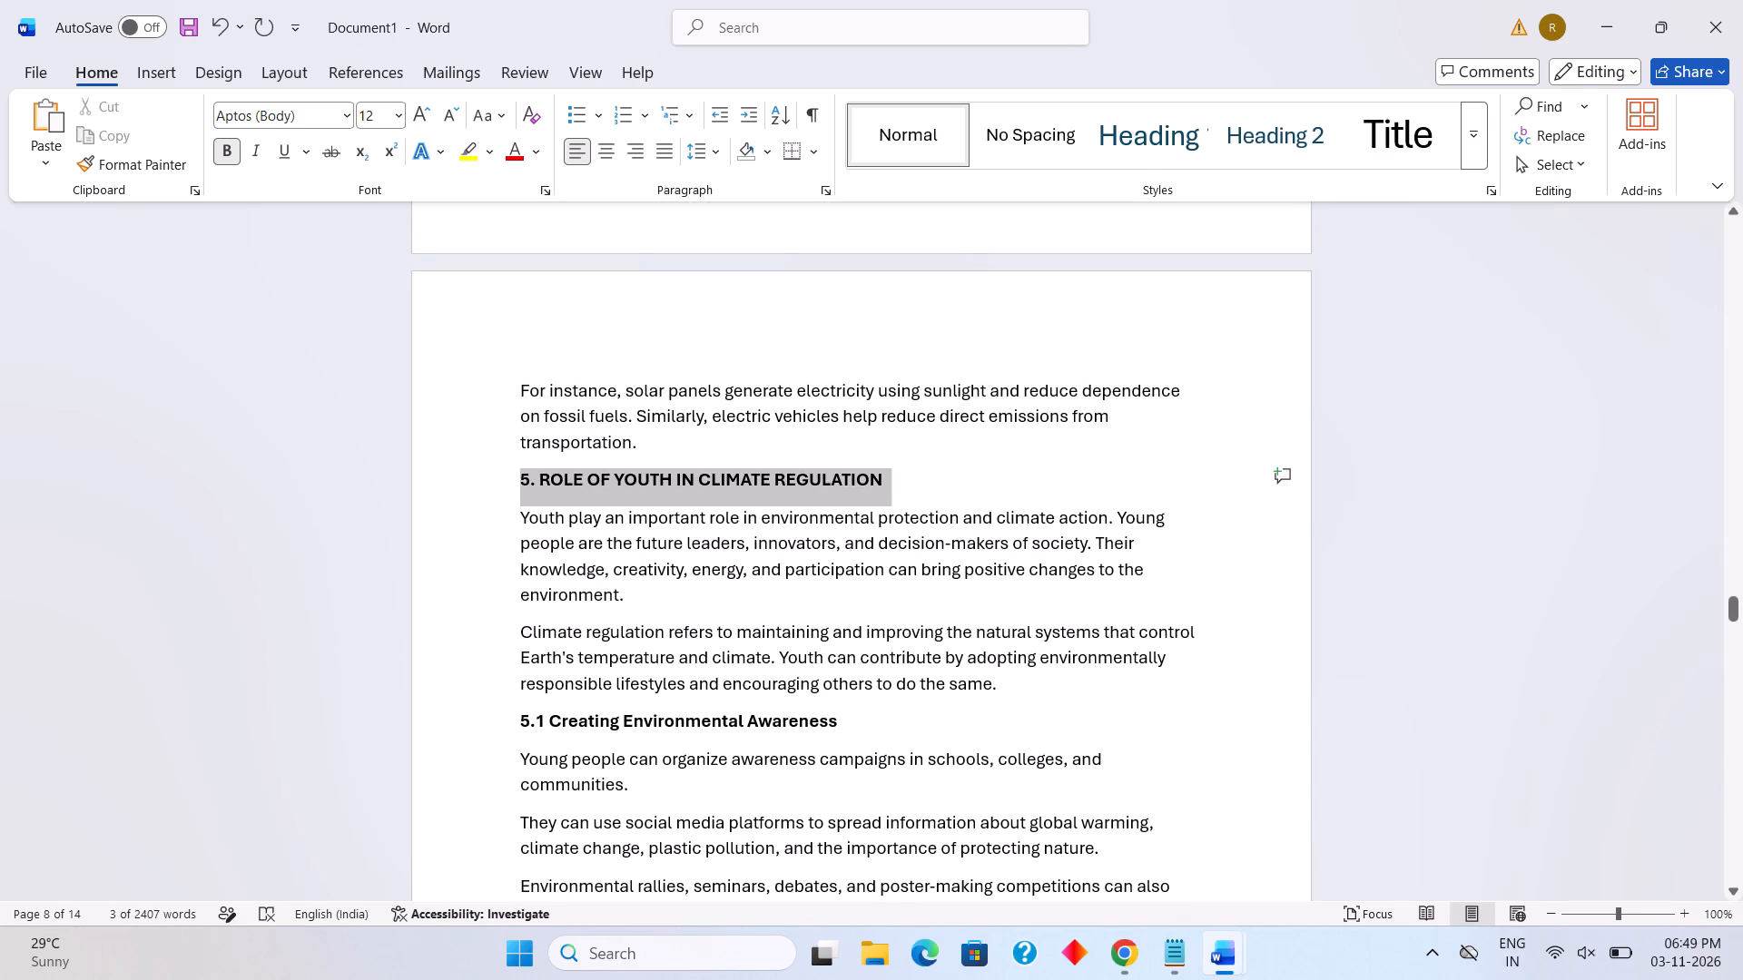
left_click_drag(853, 484, 871, 481)
left_click(1047, 420)
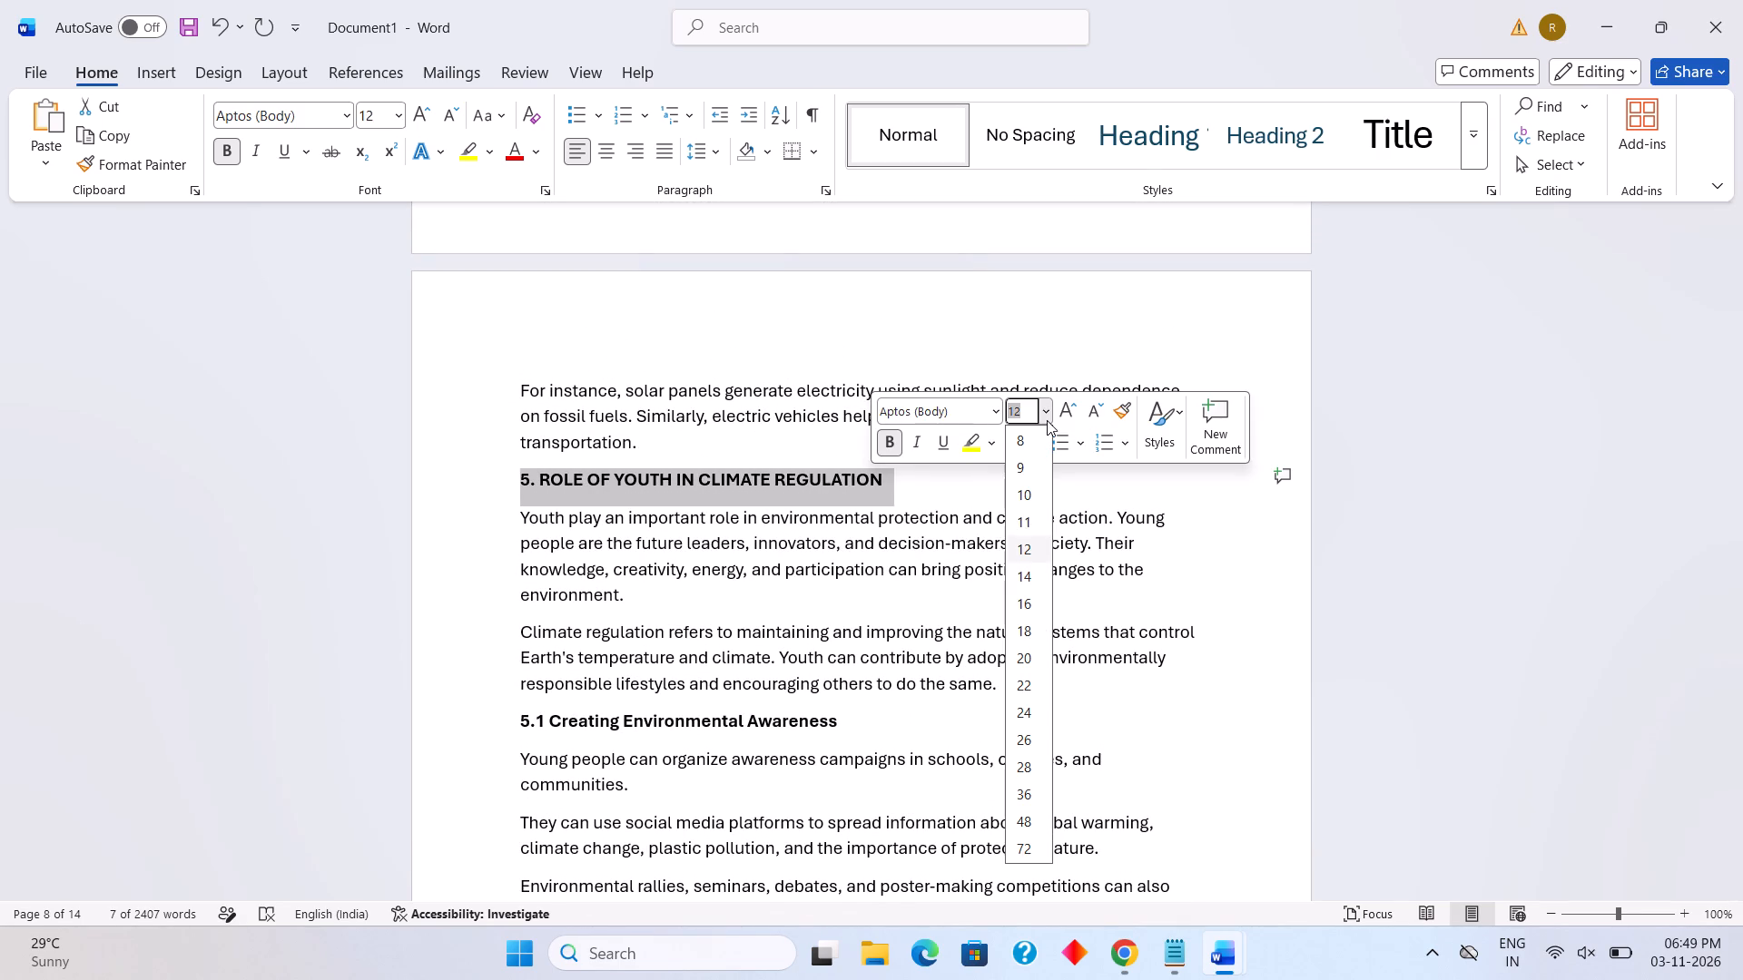
left_click(1026, 596)
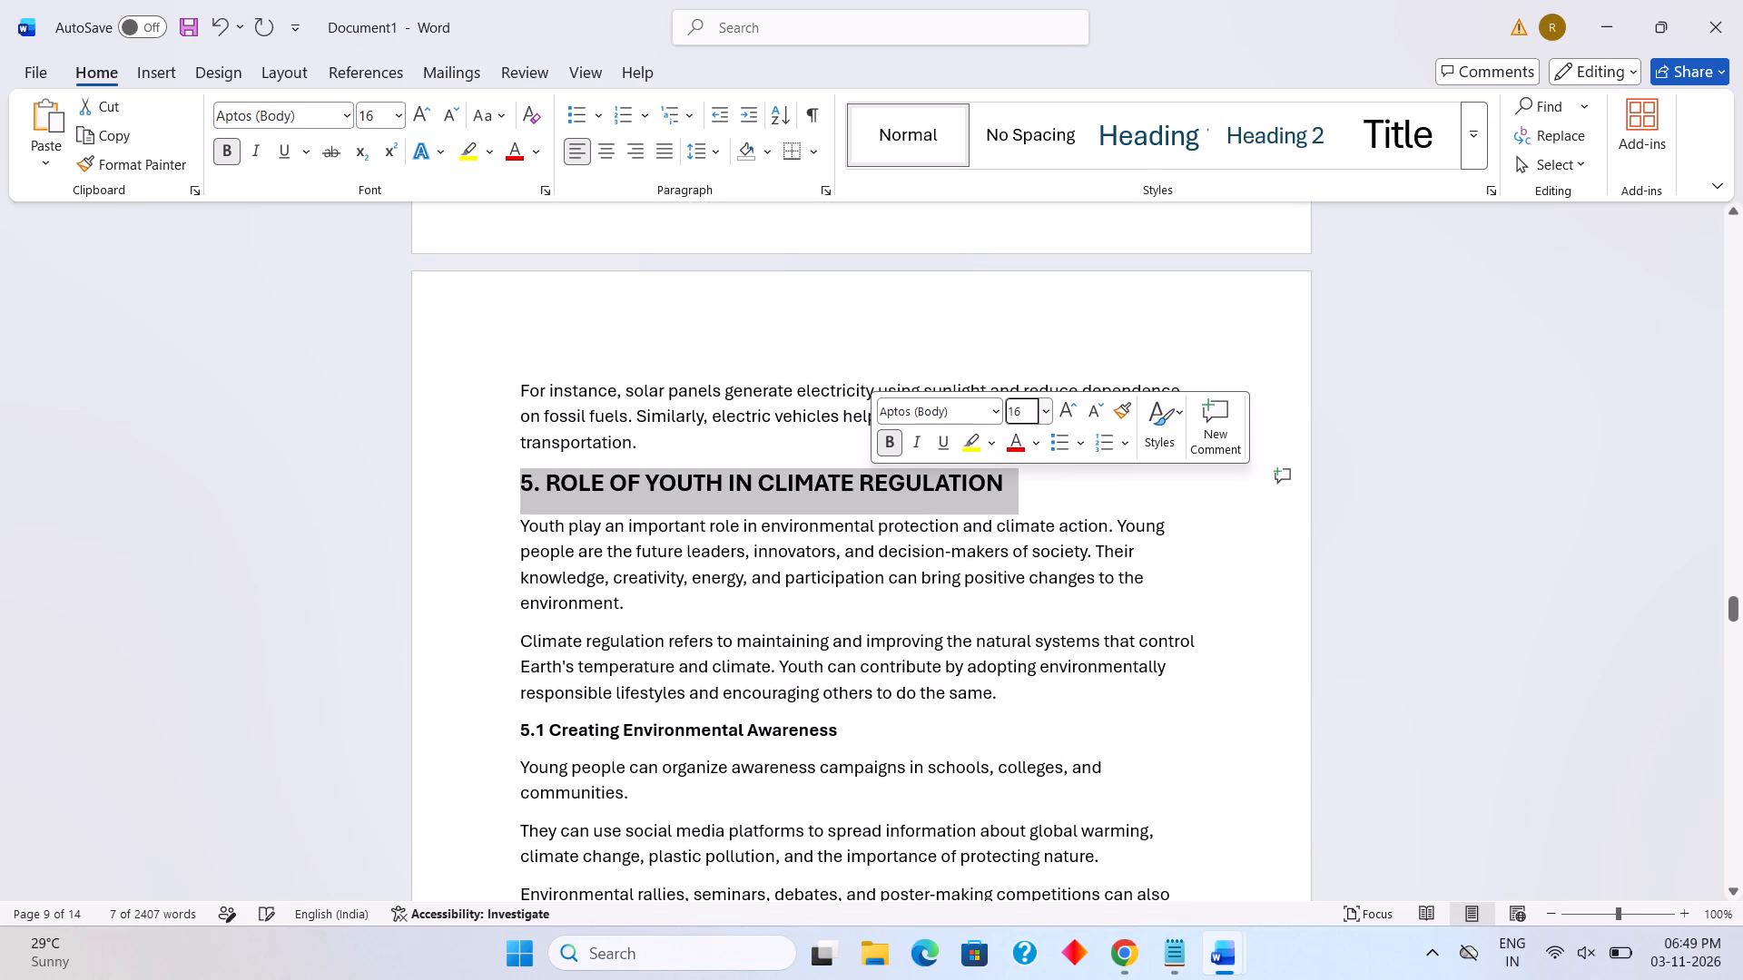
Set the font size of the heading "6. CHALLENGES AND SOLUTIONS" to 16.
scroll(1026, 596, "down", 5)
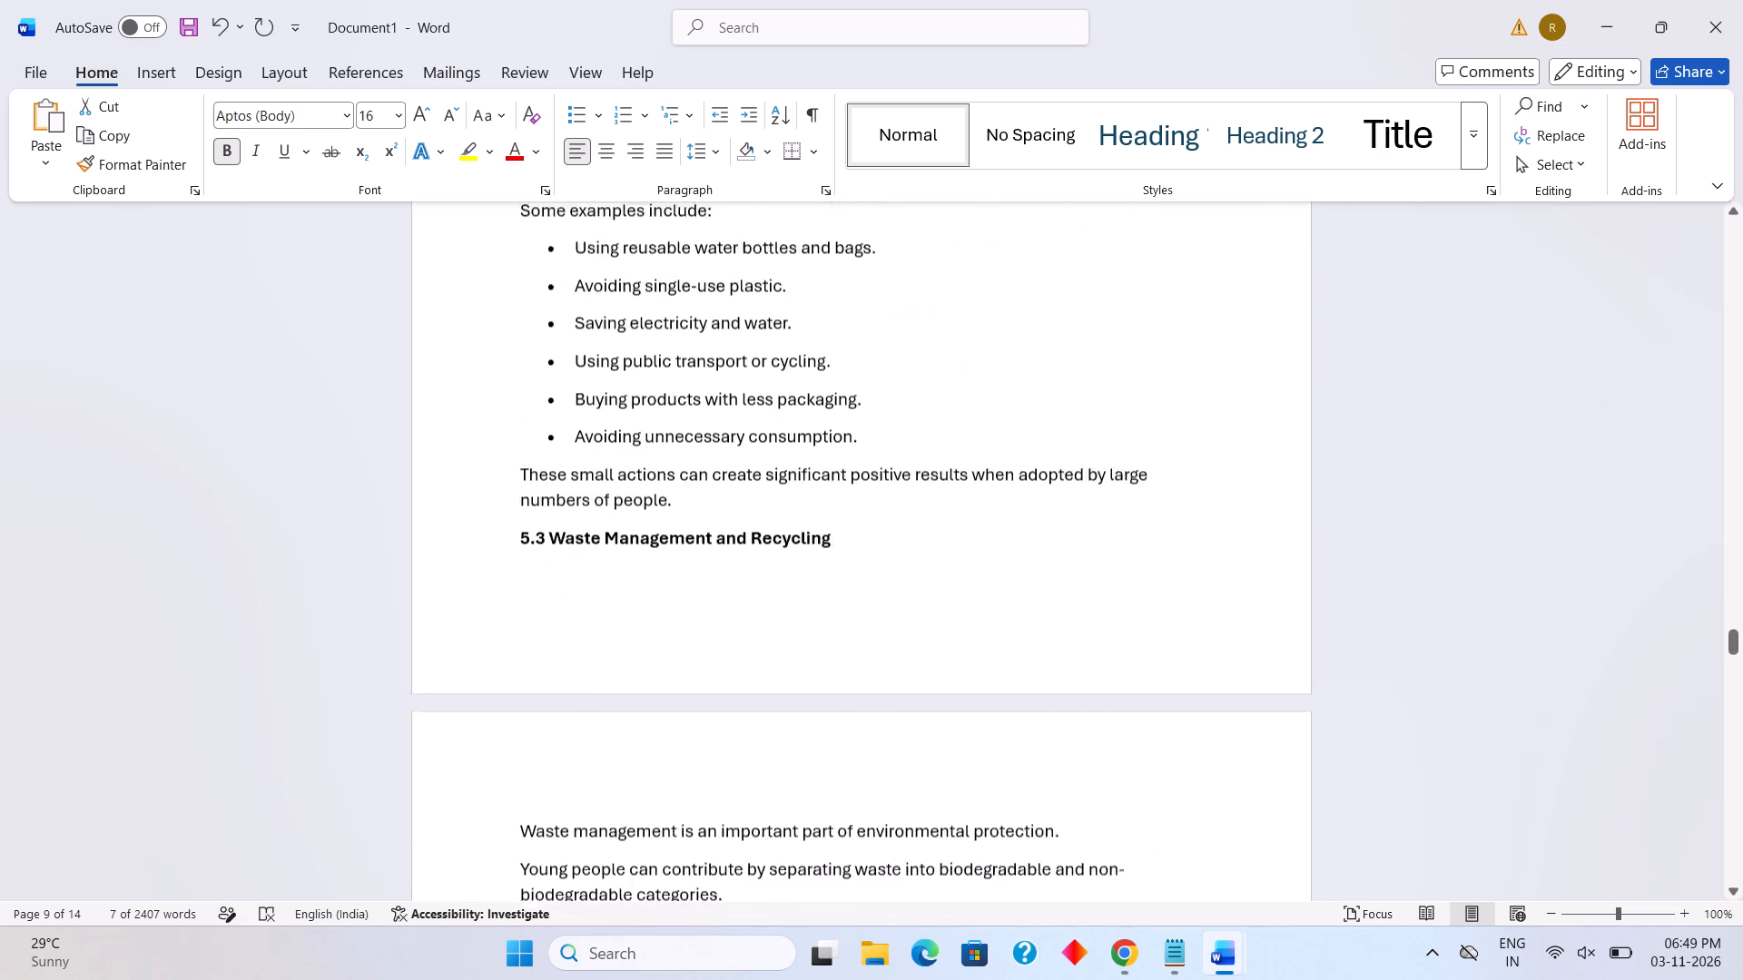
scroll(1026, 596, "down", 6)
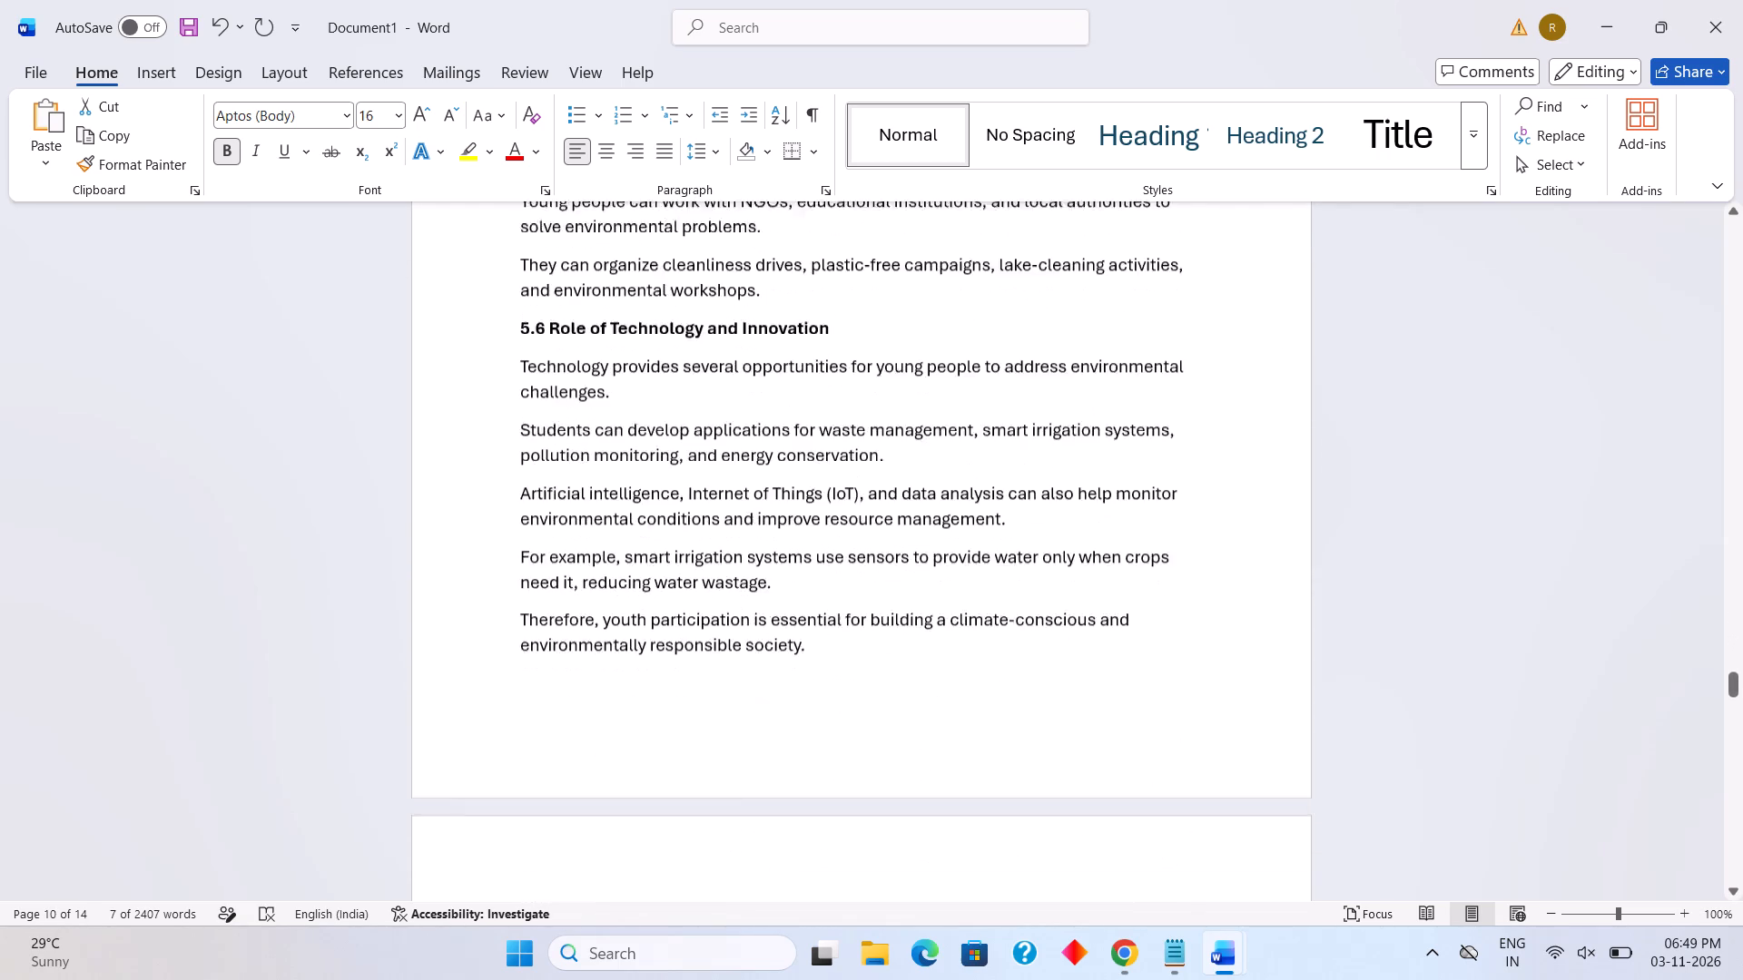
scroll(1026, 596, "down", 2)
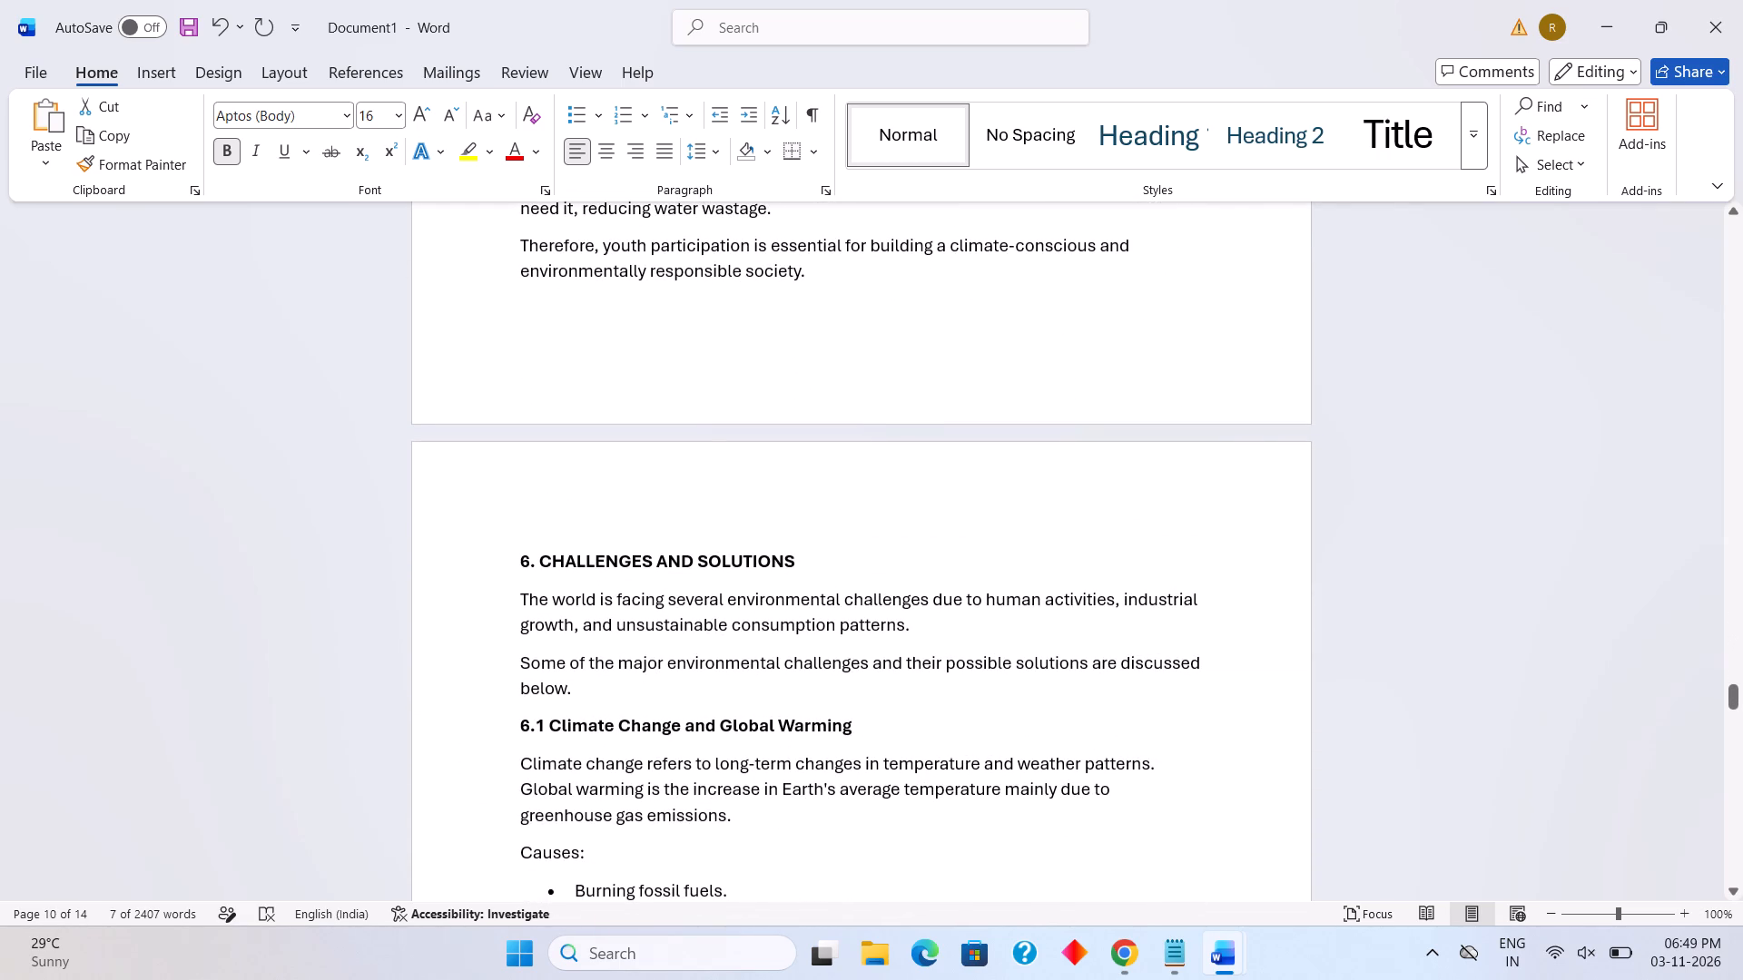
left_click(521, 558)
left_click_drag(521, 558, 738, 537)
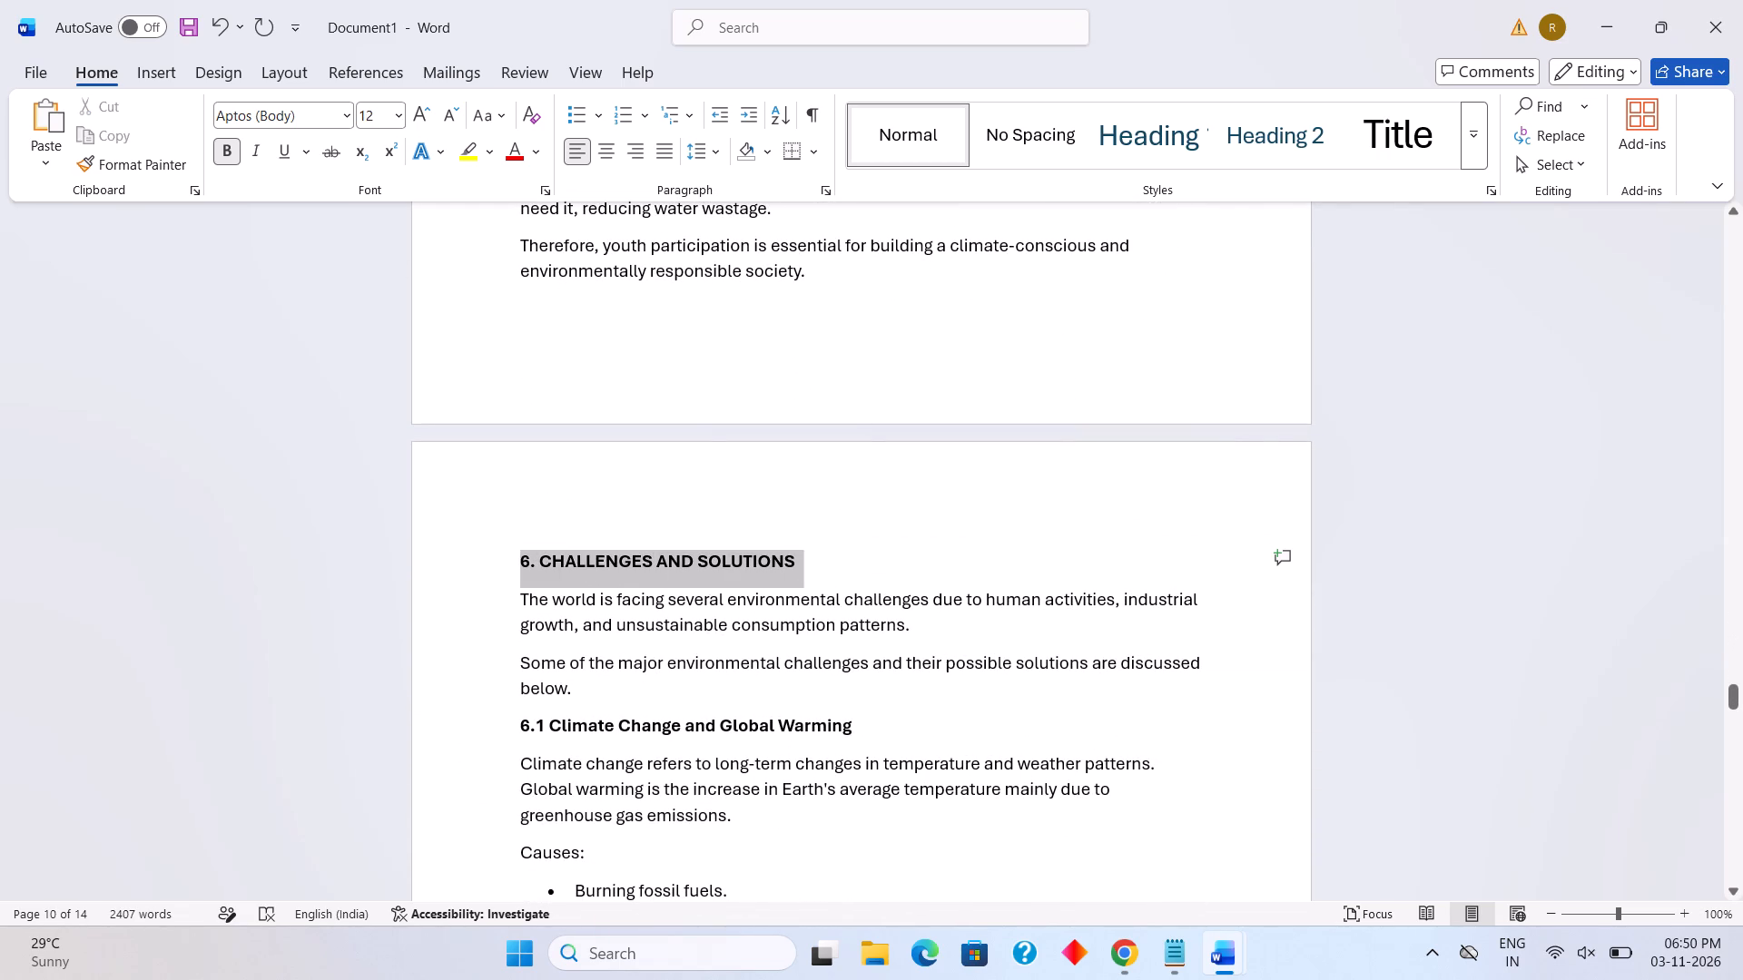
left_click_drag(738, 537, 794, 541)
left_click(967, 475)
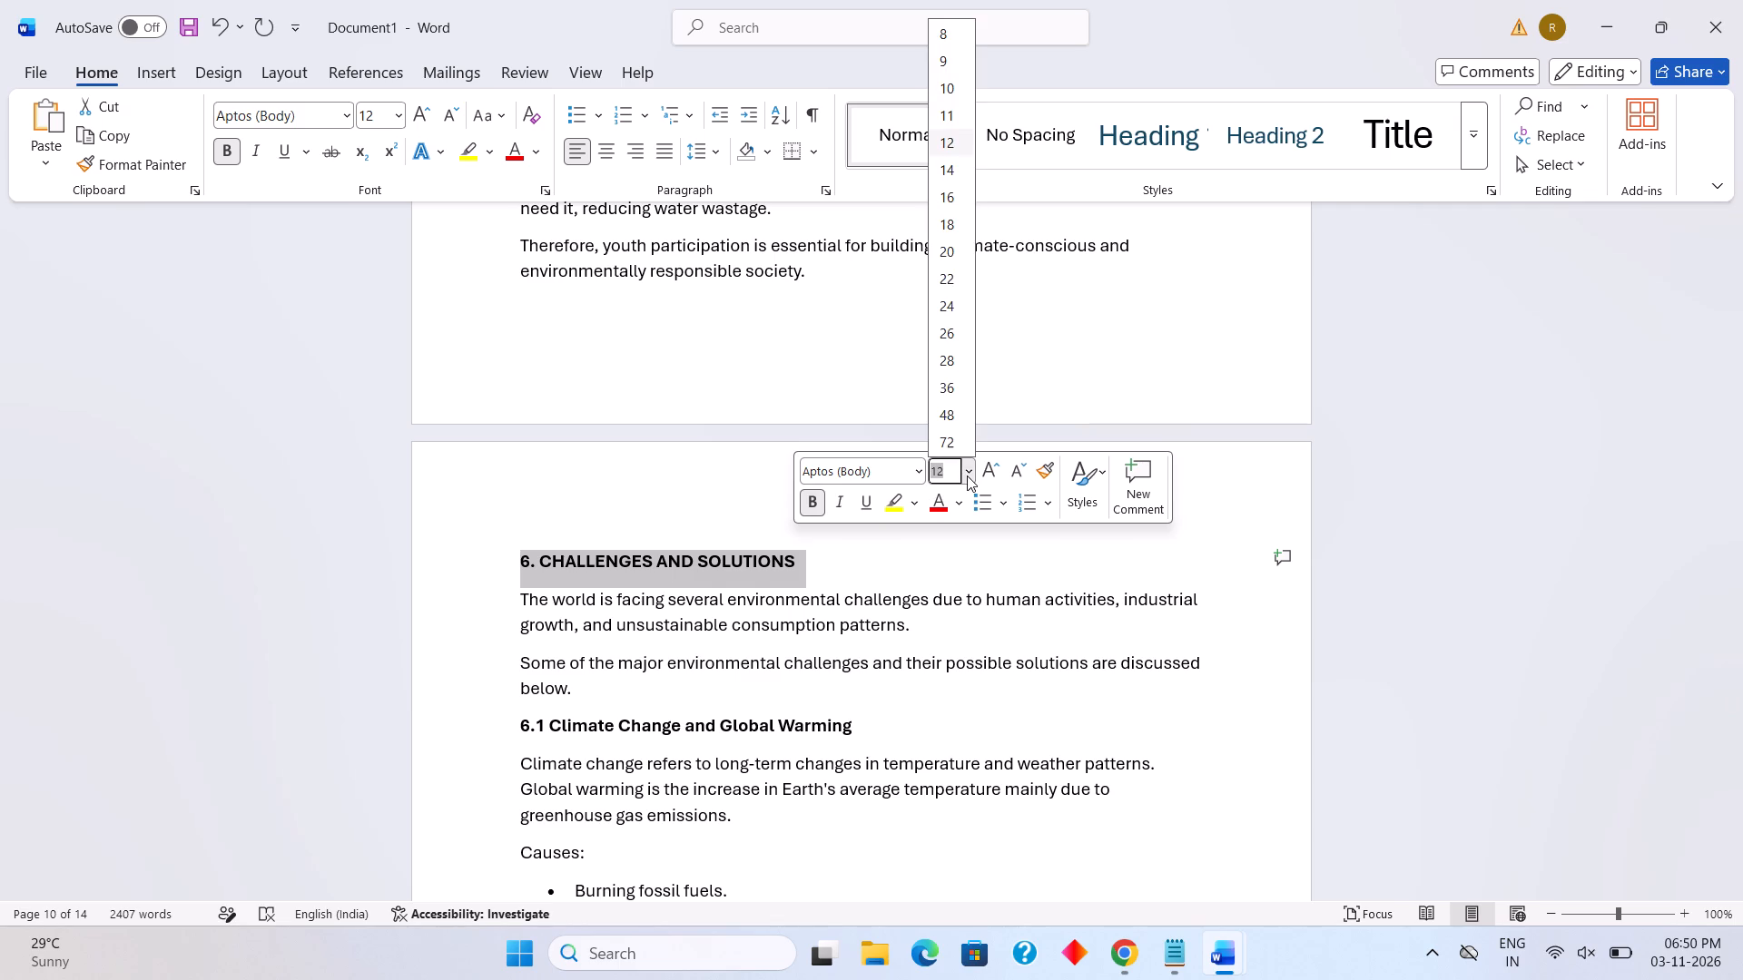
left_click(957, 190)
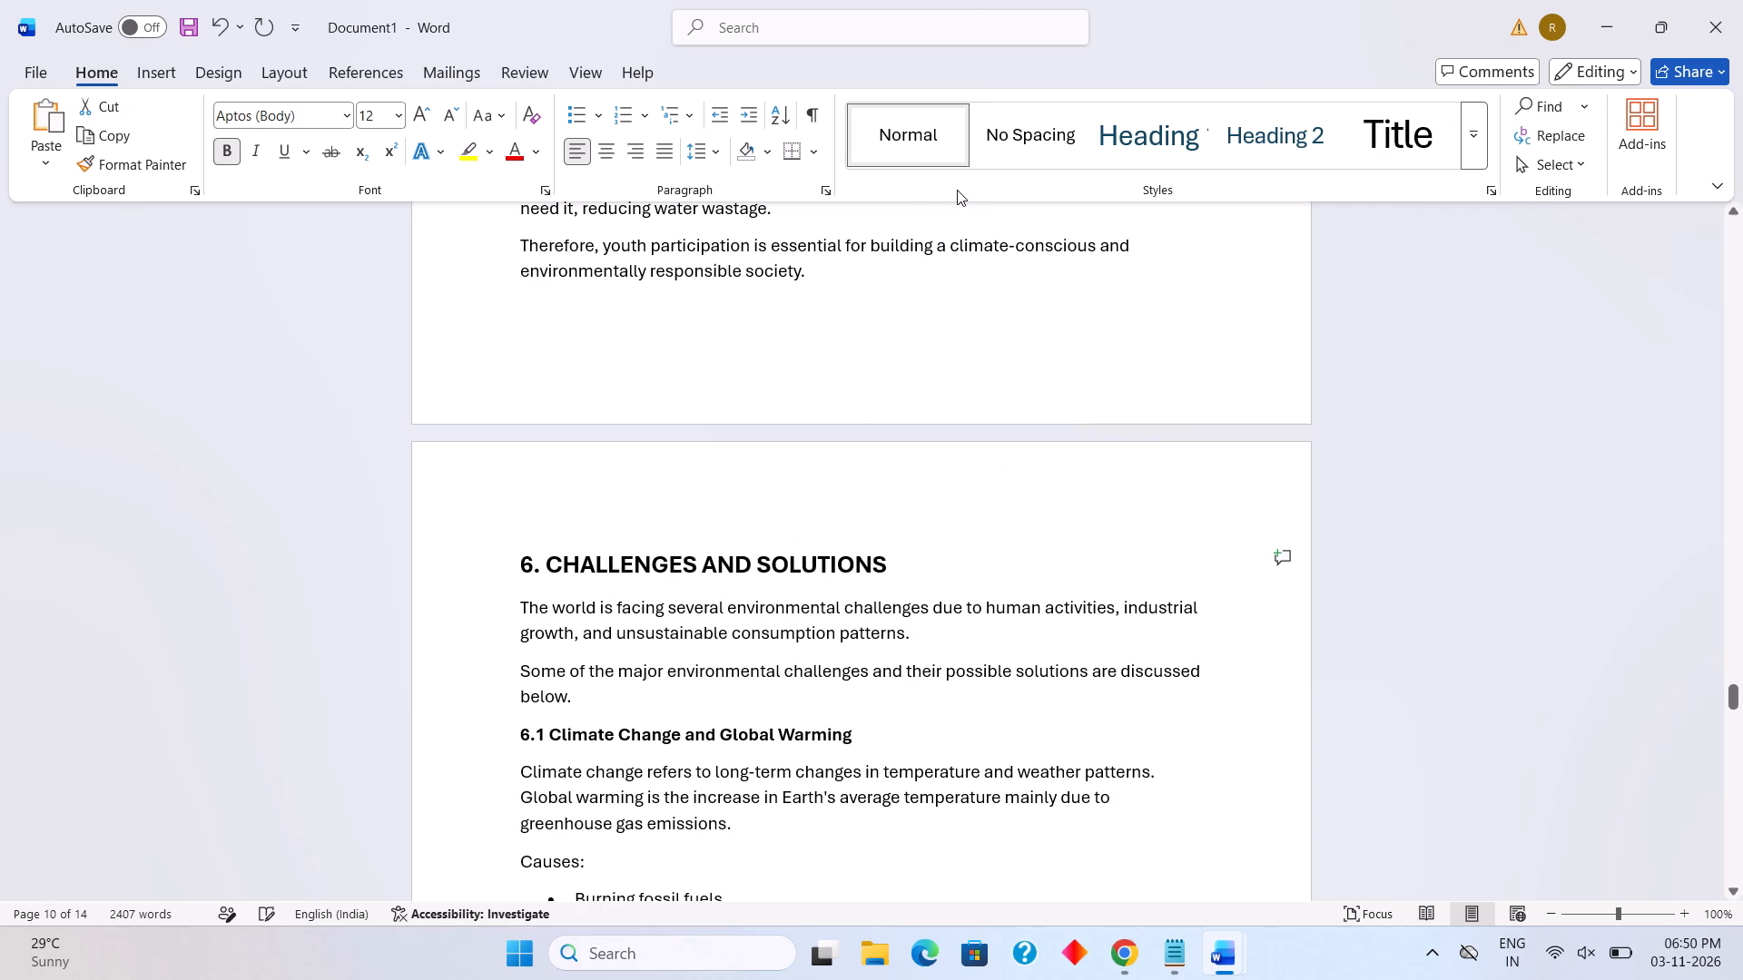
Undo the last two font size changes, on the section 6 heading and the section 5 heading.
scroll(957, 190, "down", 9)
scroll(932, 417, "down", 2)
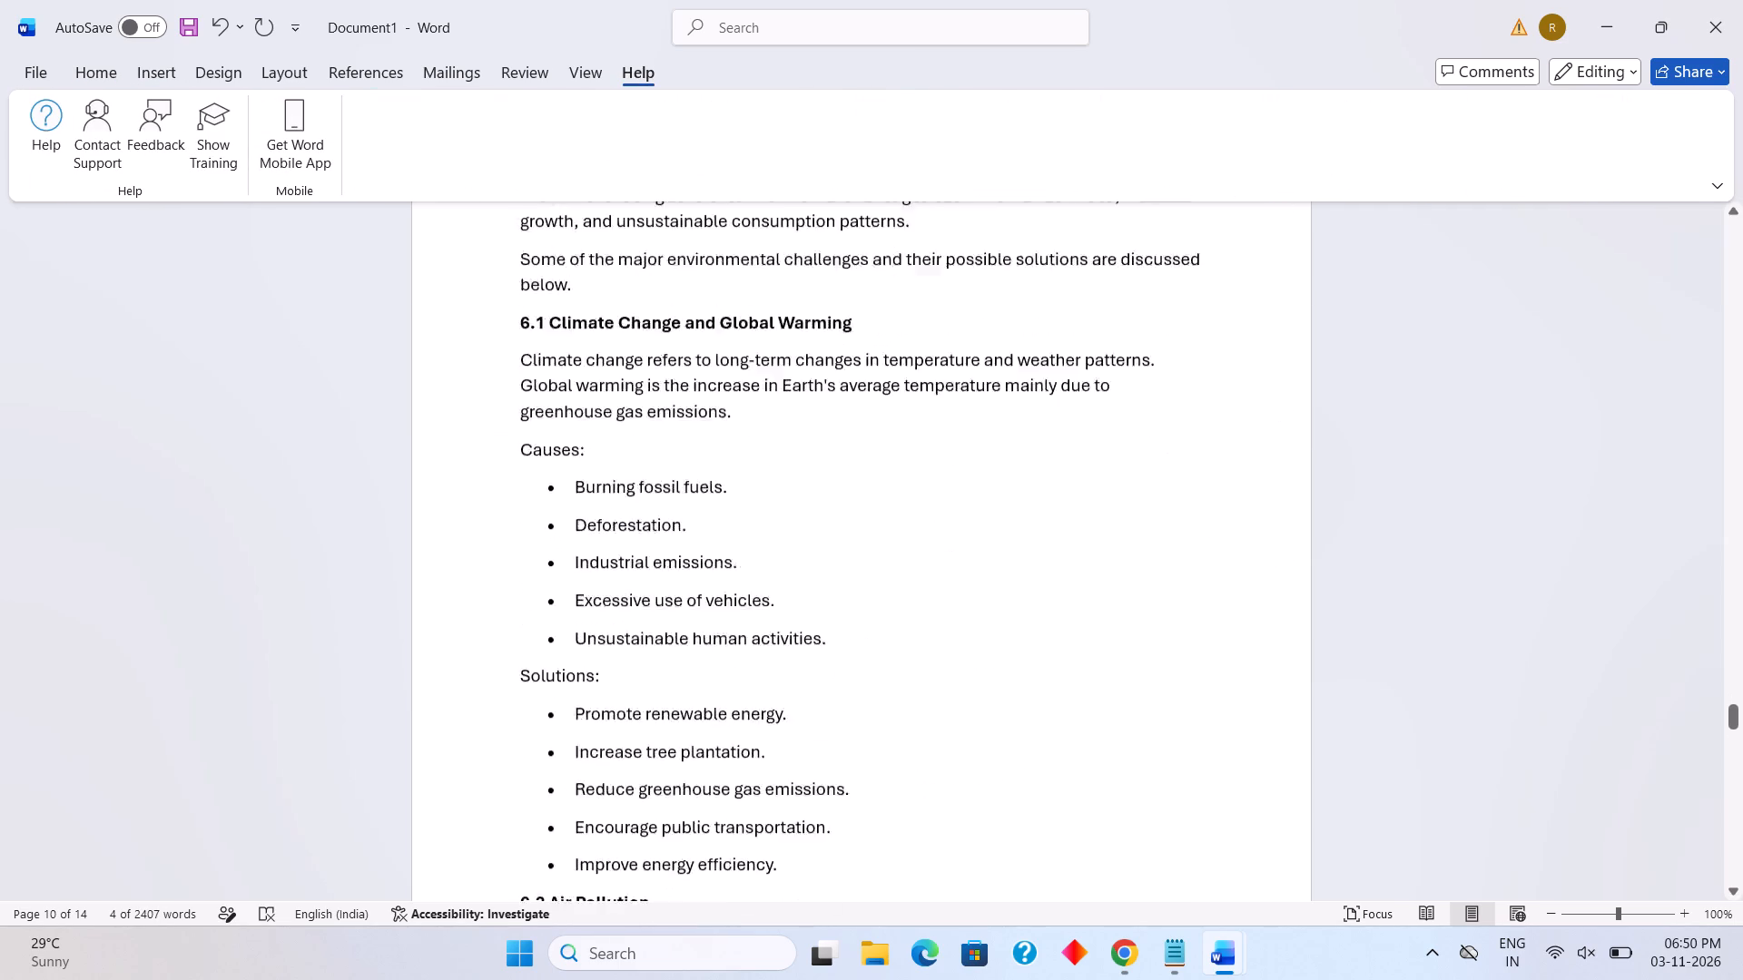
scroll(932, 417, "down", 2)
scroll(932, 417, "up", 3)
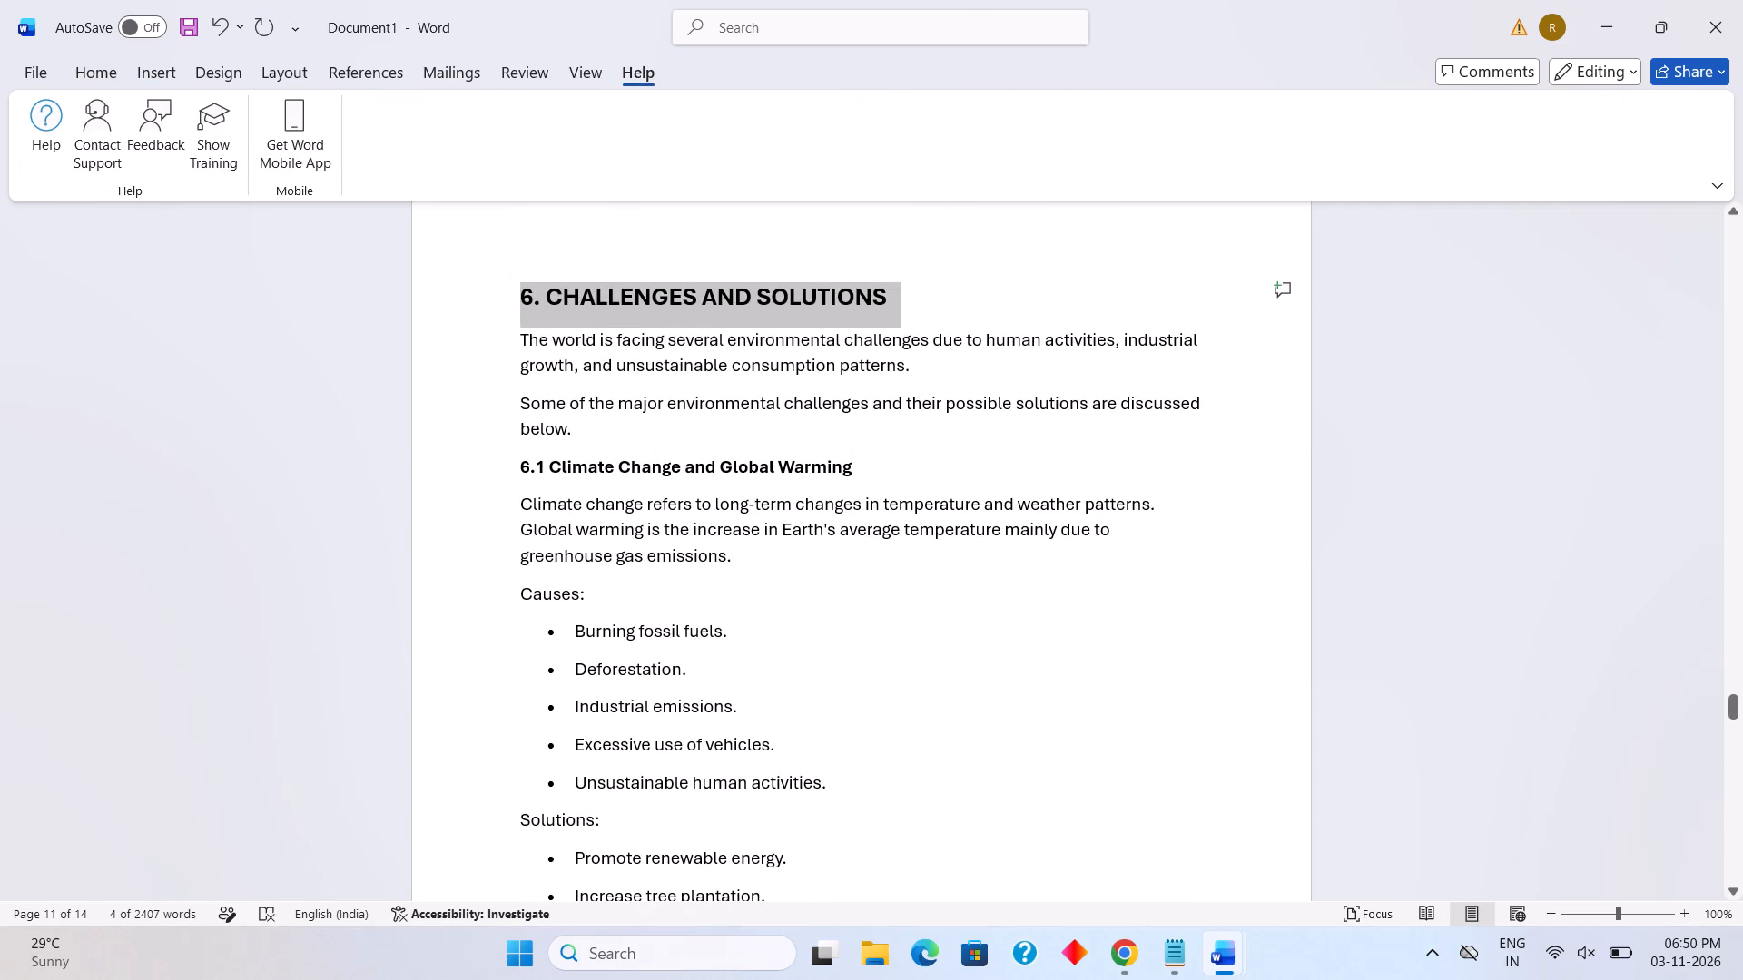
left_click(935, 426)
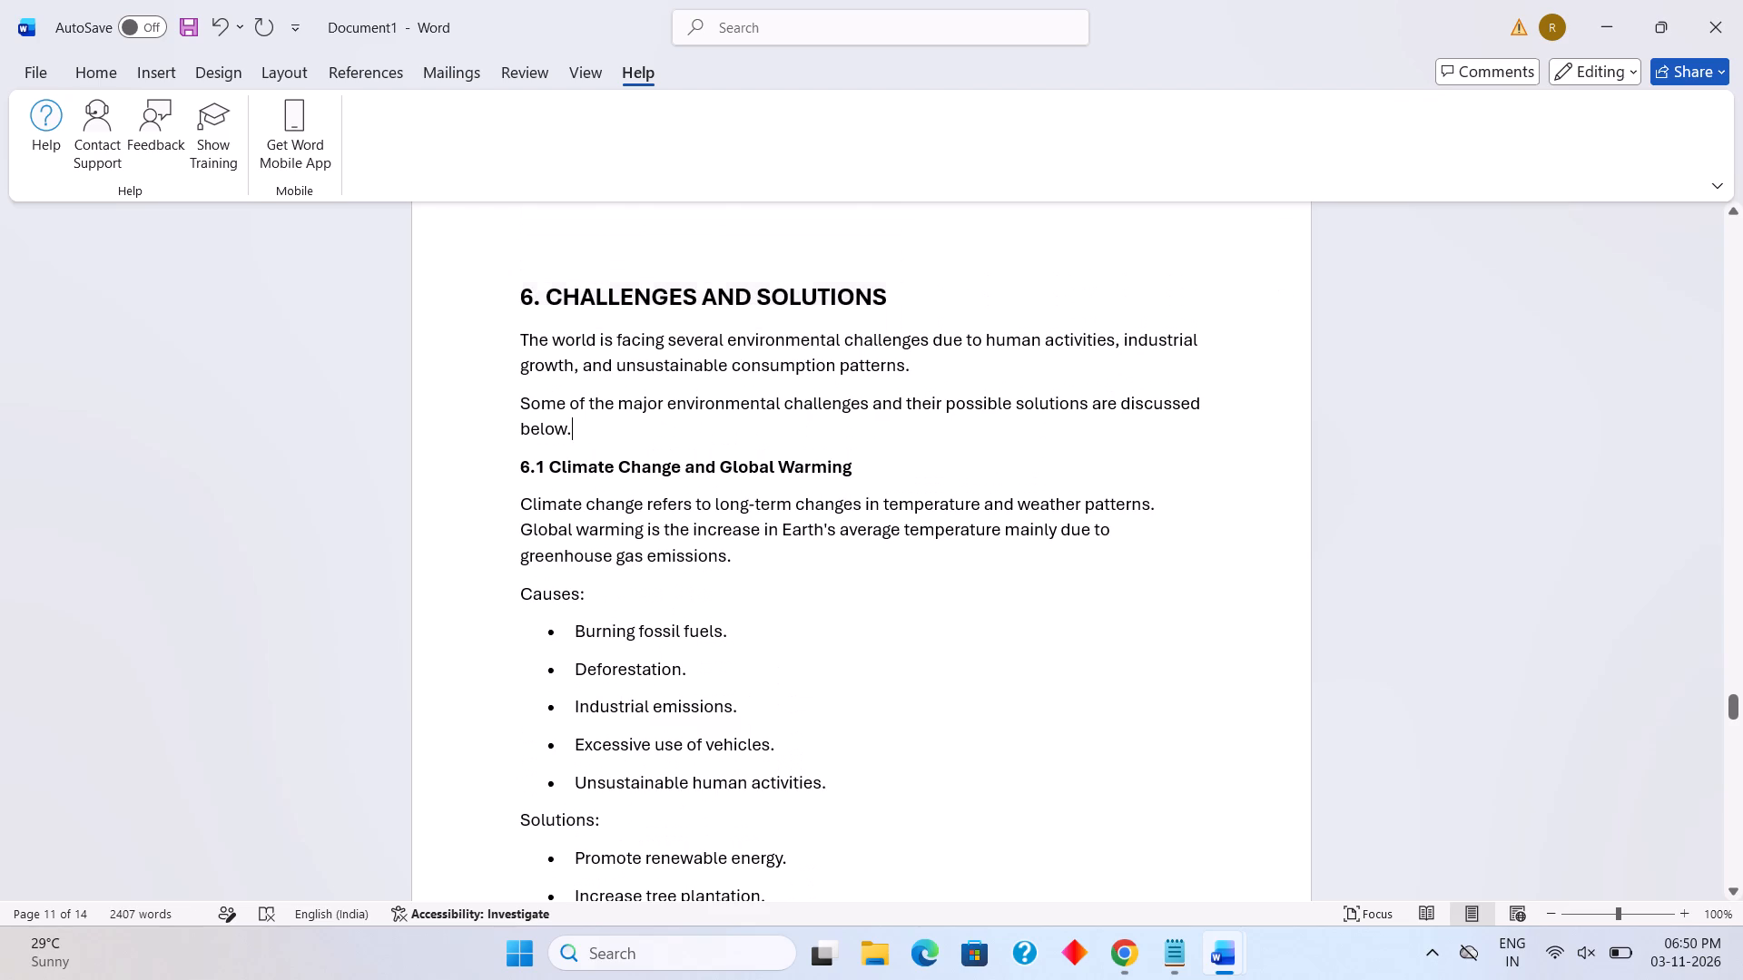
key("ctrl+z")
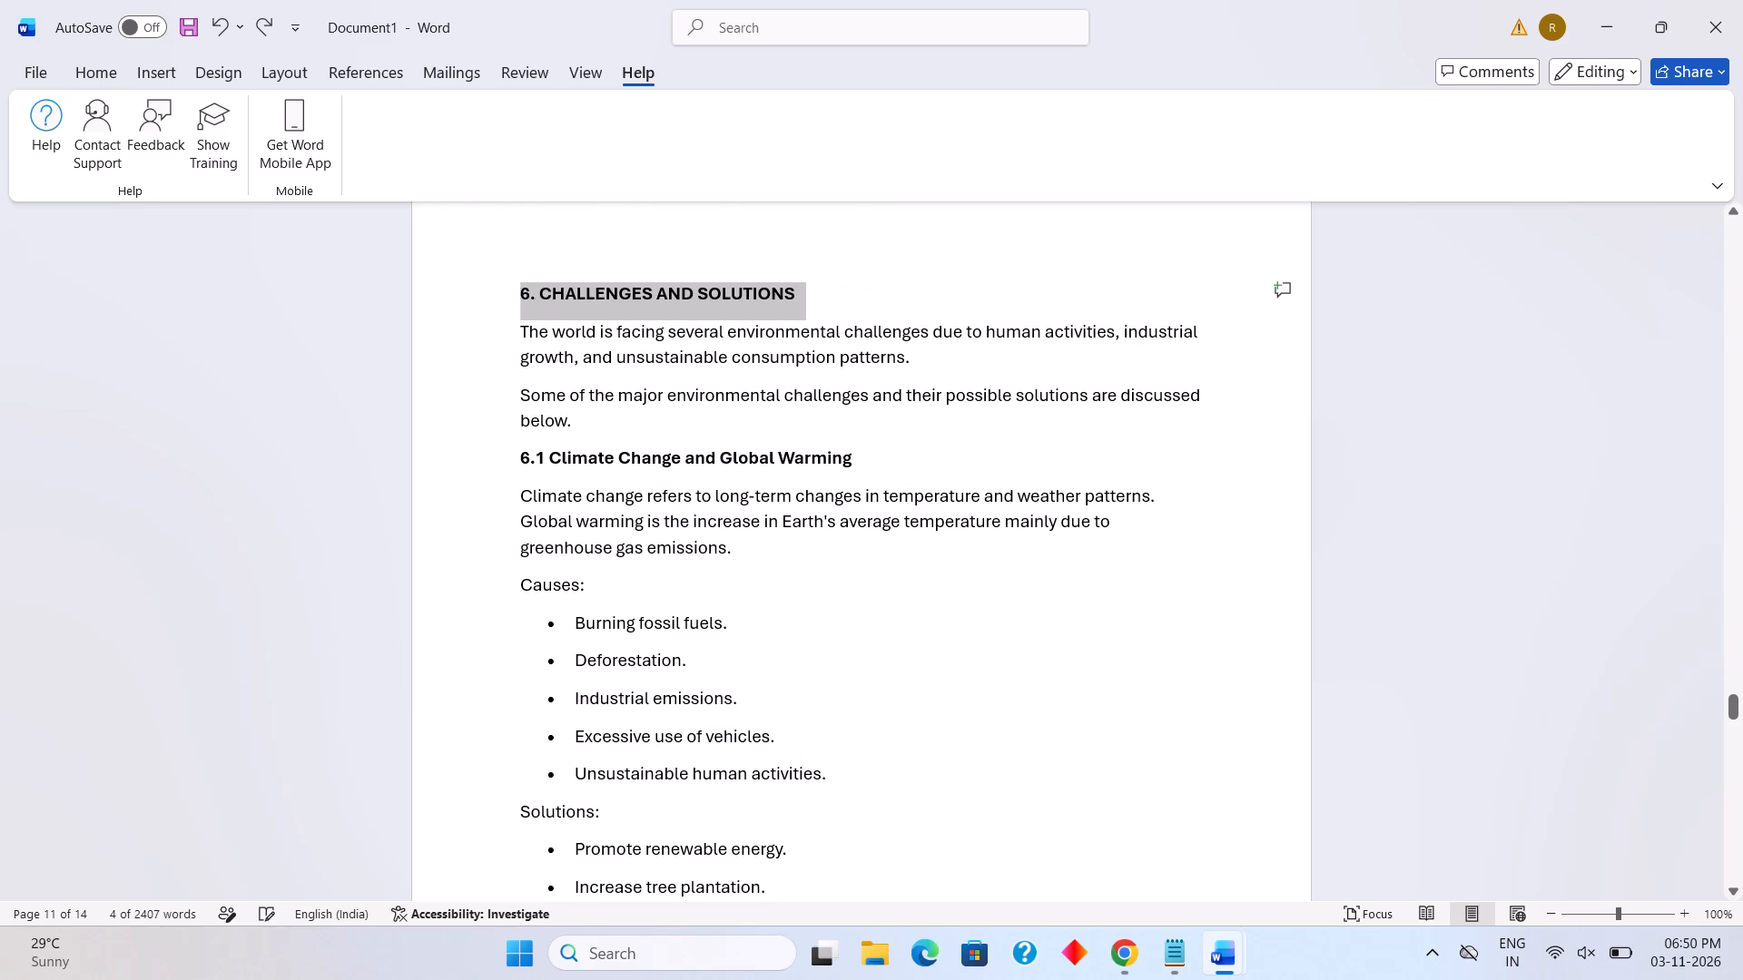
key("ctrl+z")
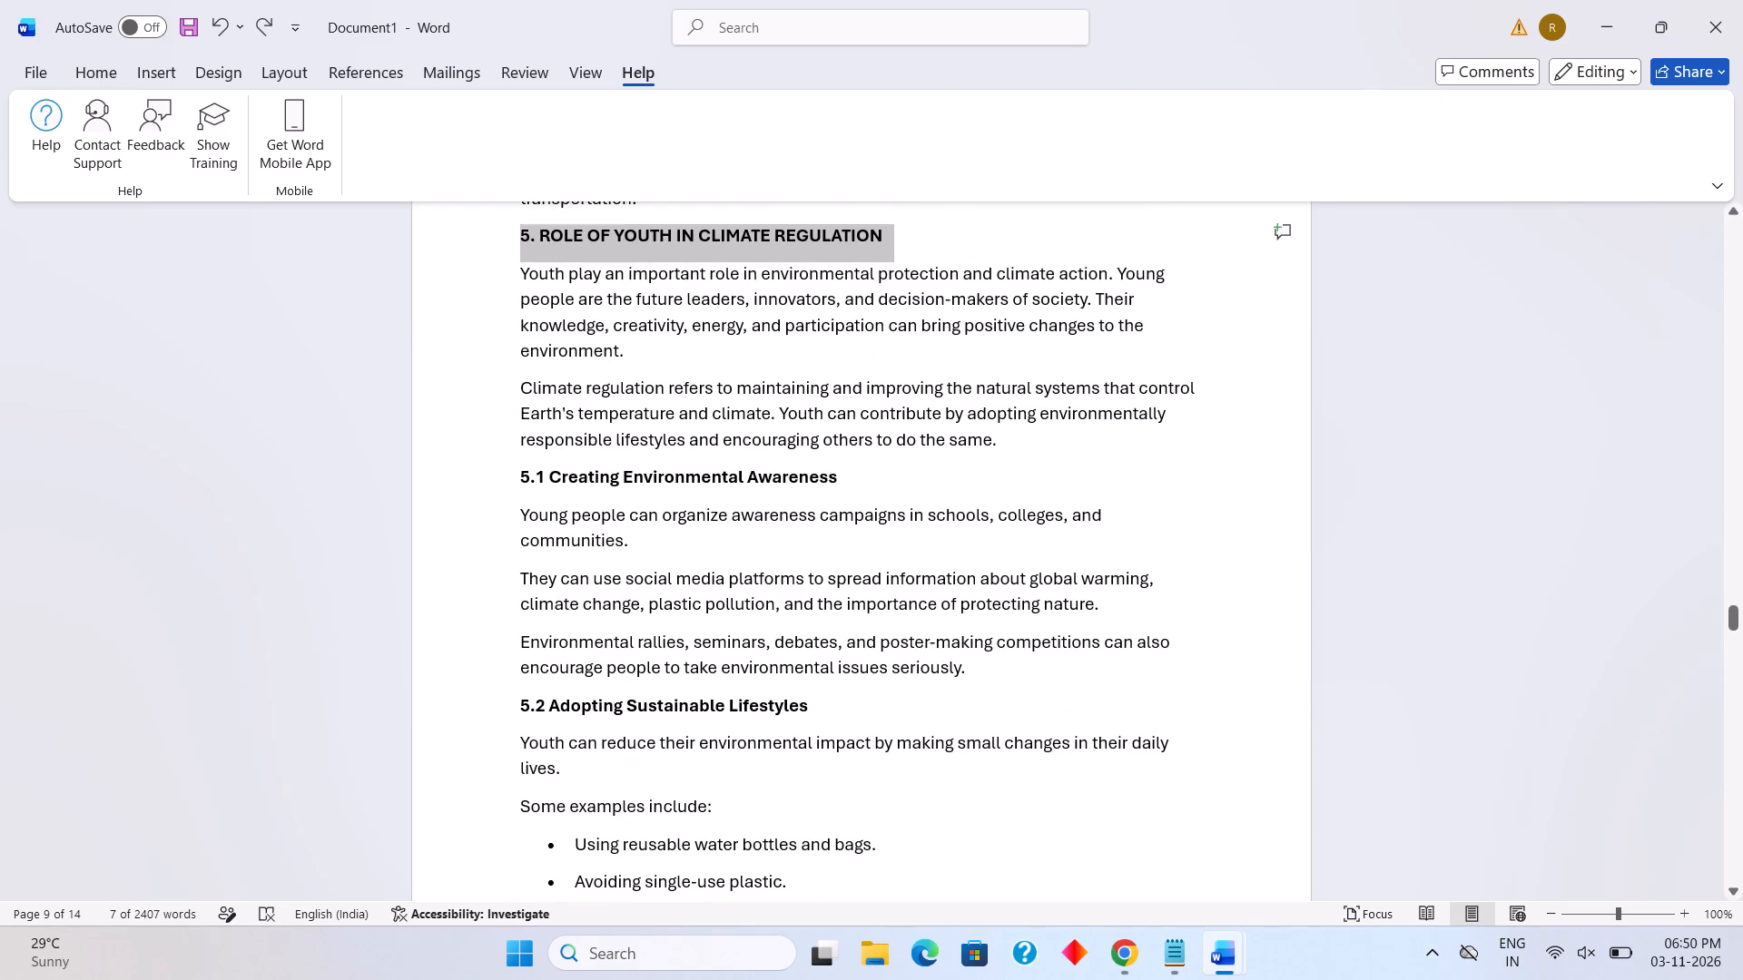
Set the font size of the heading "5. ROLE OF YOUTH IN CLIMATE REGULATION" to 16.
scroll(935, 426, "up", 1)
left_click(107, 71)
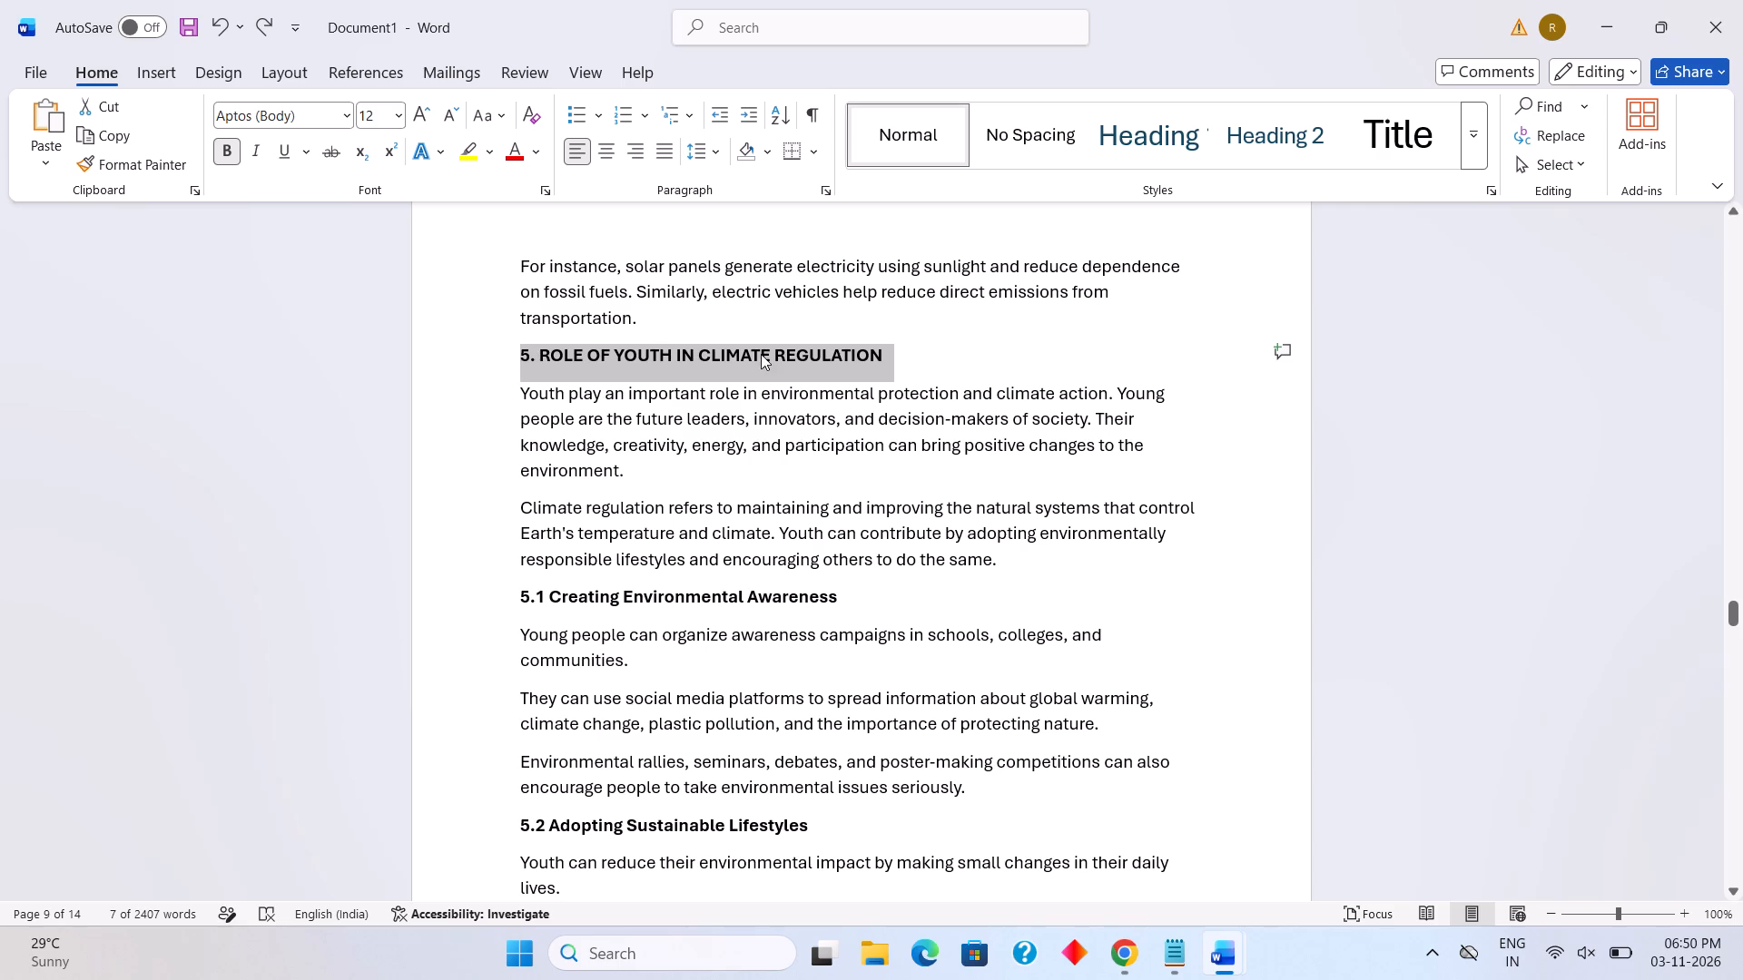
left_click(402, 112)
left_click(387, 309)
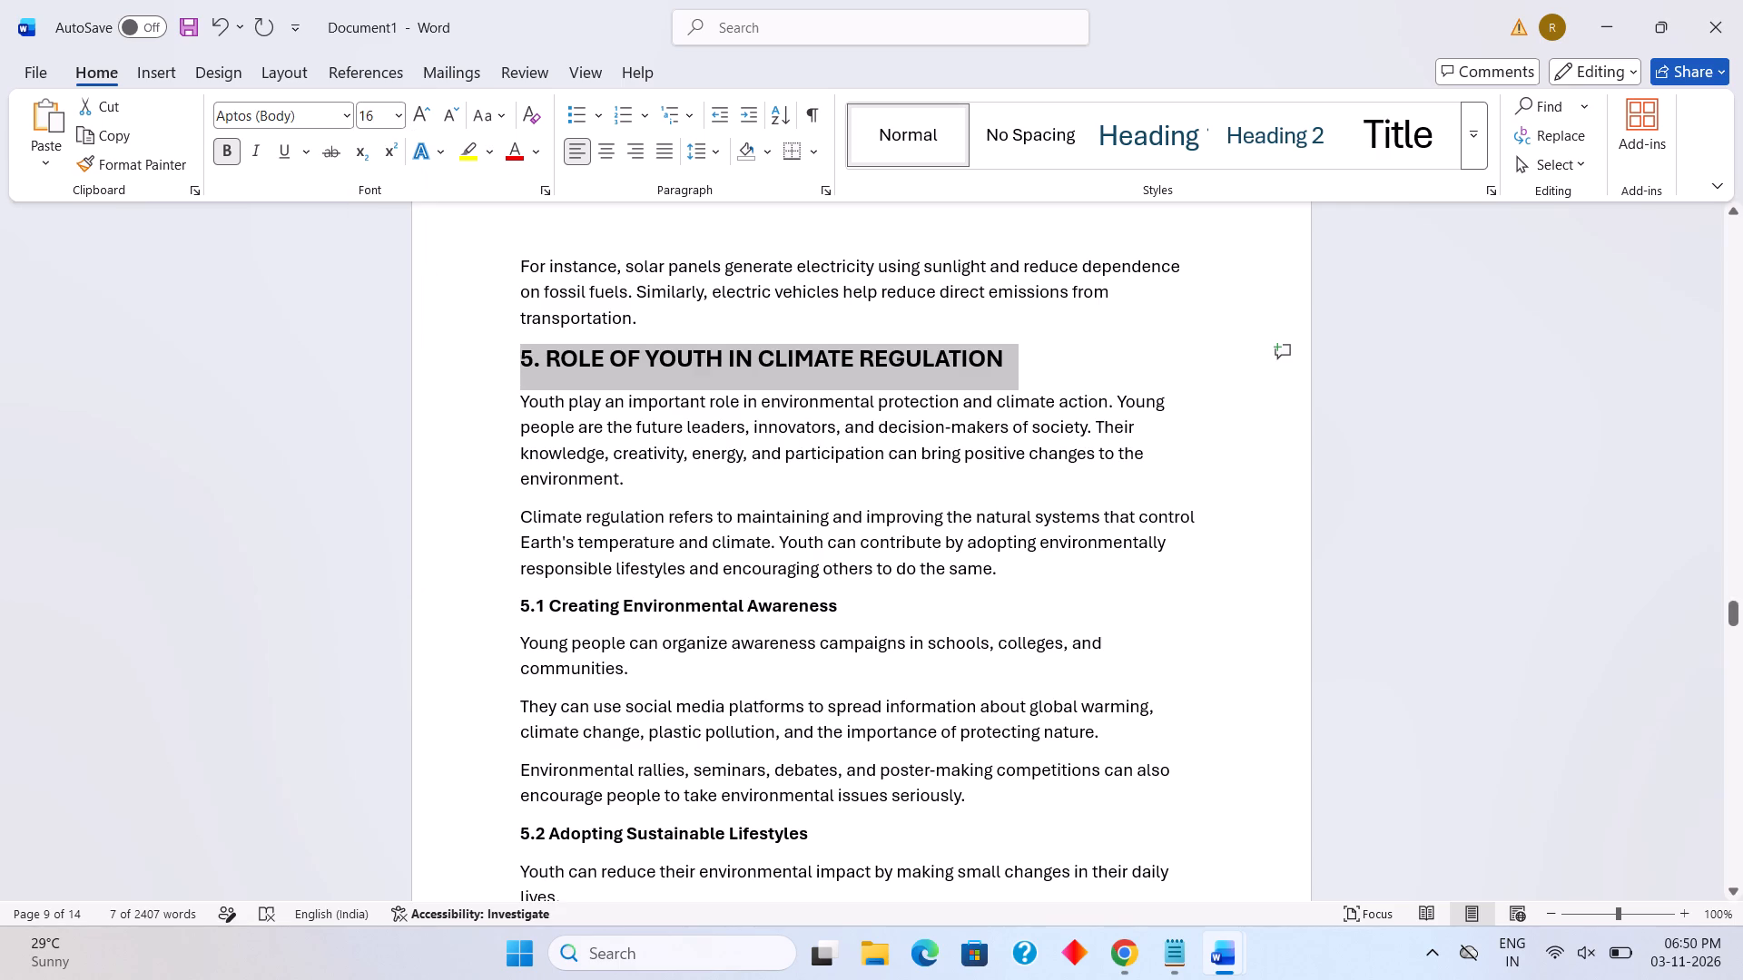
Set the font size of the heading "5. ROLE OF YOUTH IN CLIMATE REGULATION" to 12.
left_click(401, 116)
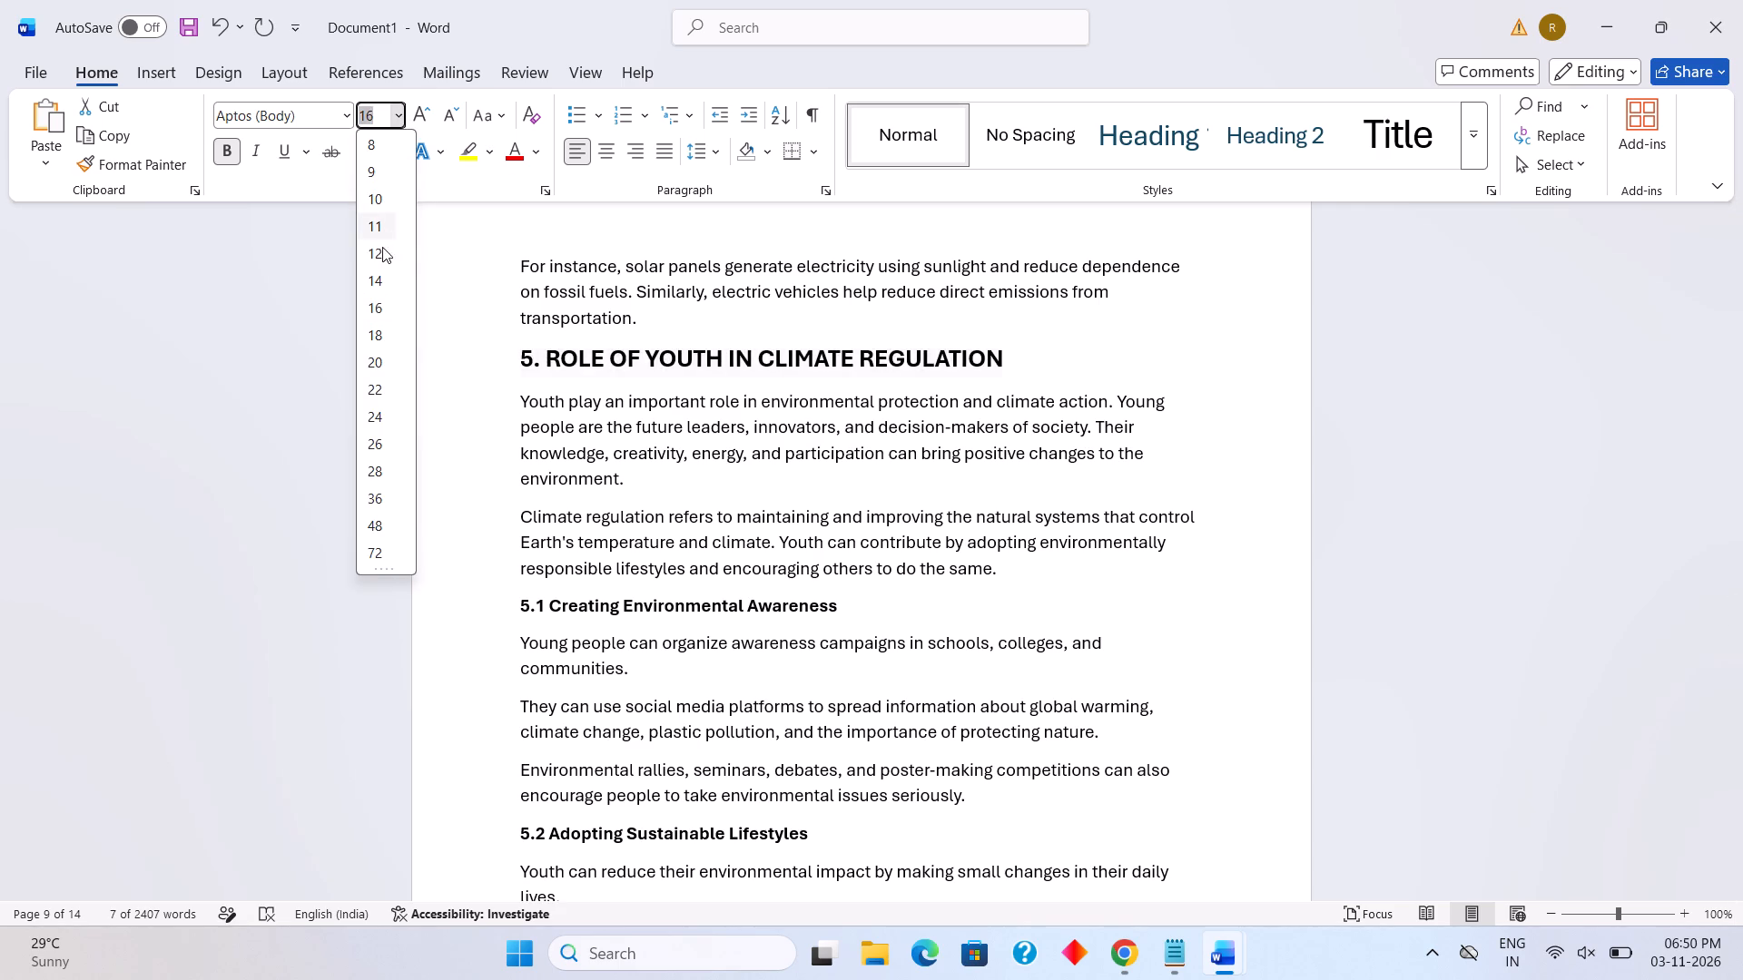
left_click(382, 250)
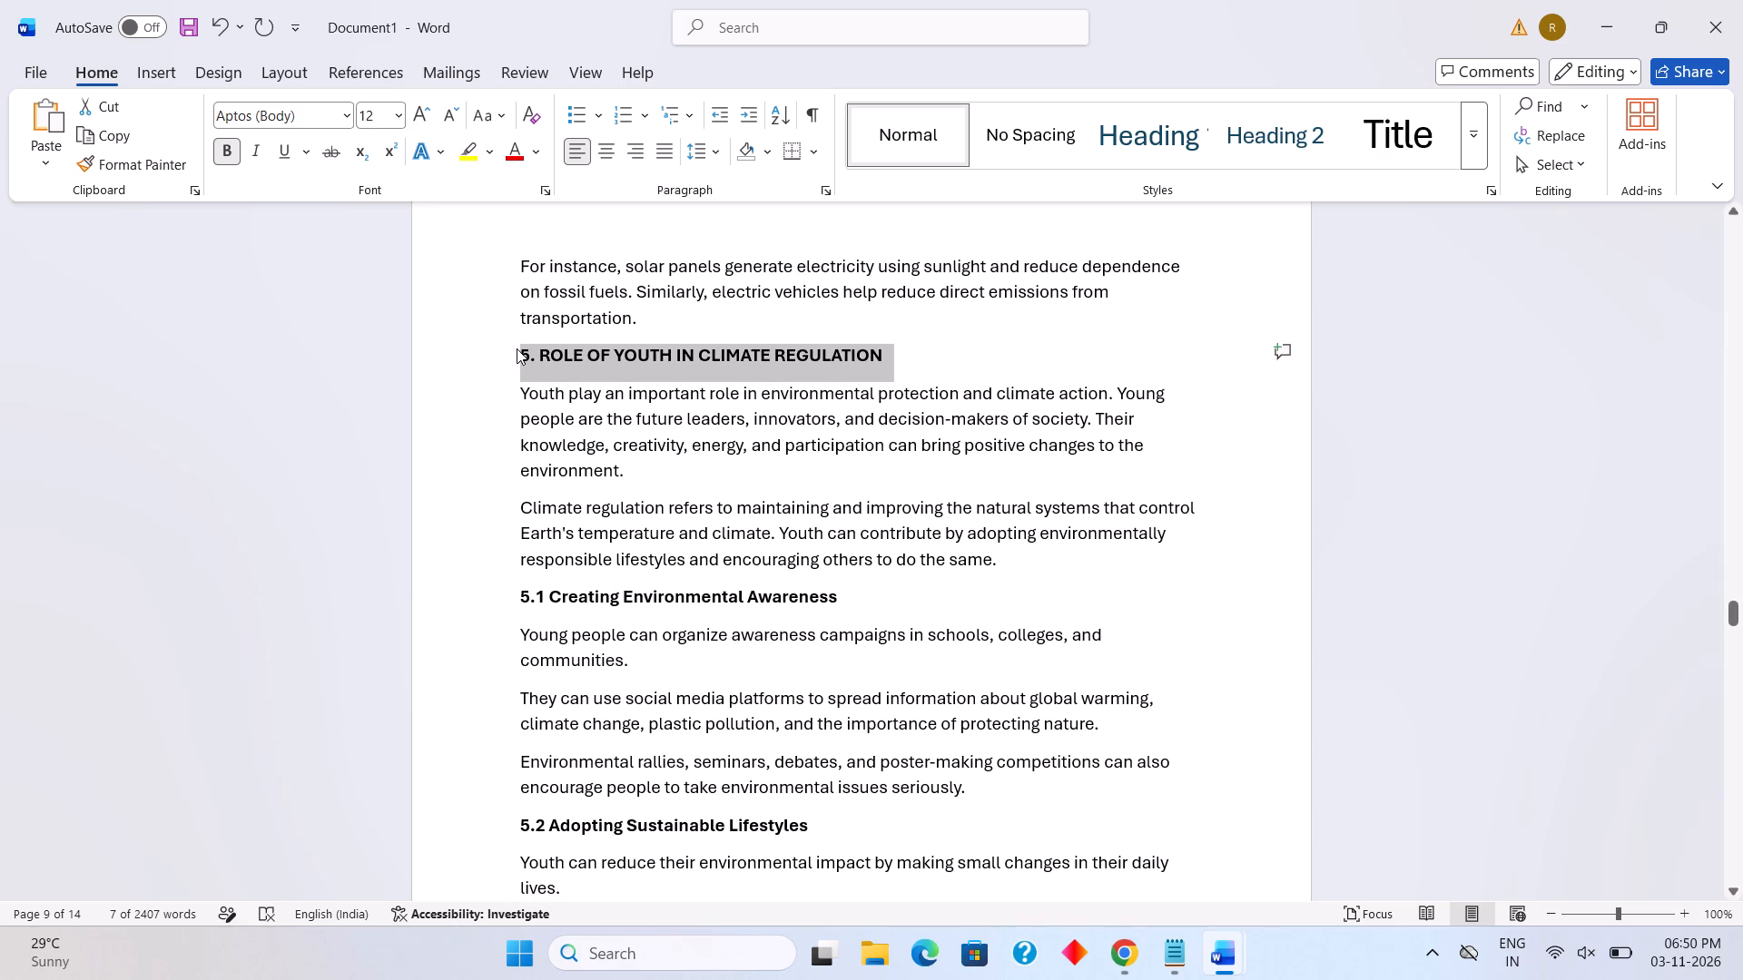
Reselect the heading "5. ROLE OF YOUTH IN CLIMATE REGULATION" and set its font size to 16.
left_click(517, 348)
left_click_drag(522, 348, 837, 362)
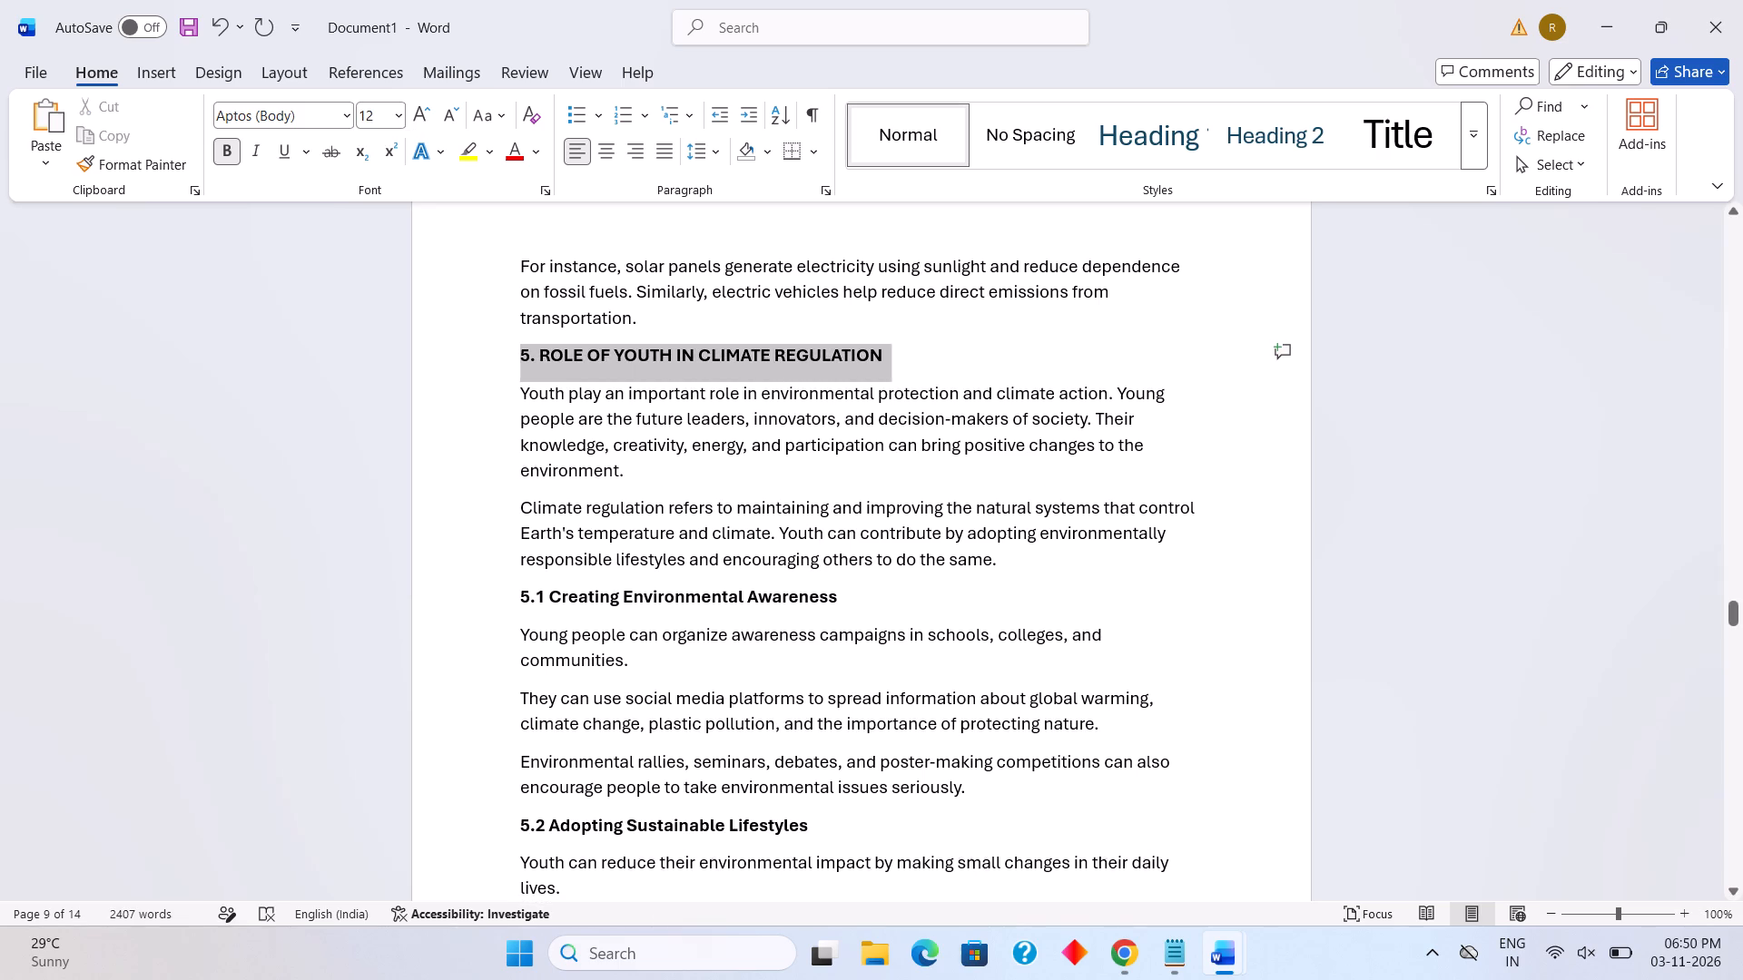
left_click_drag(837, 362, 867, 357)
left_click(1043, 291)
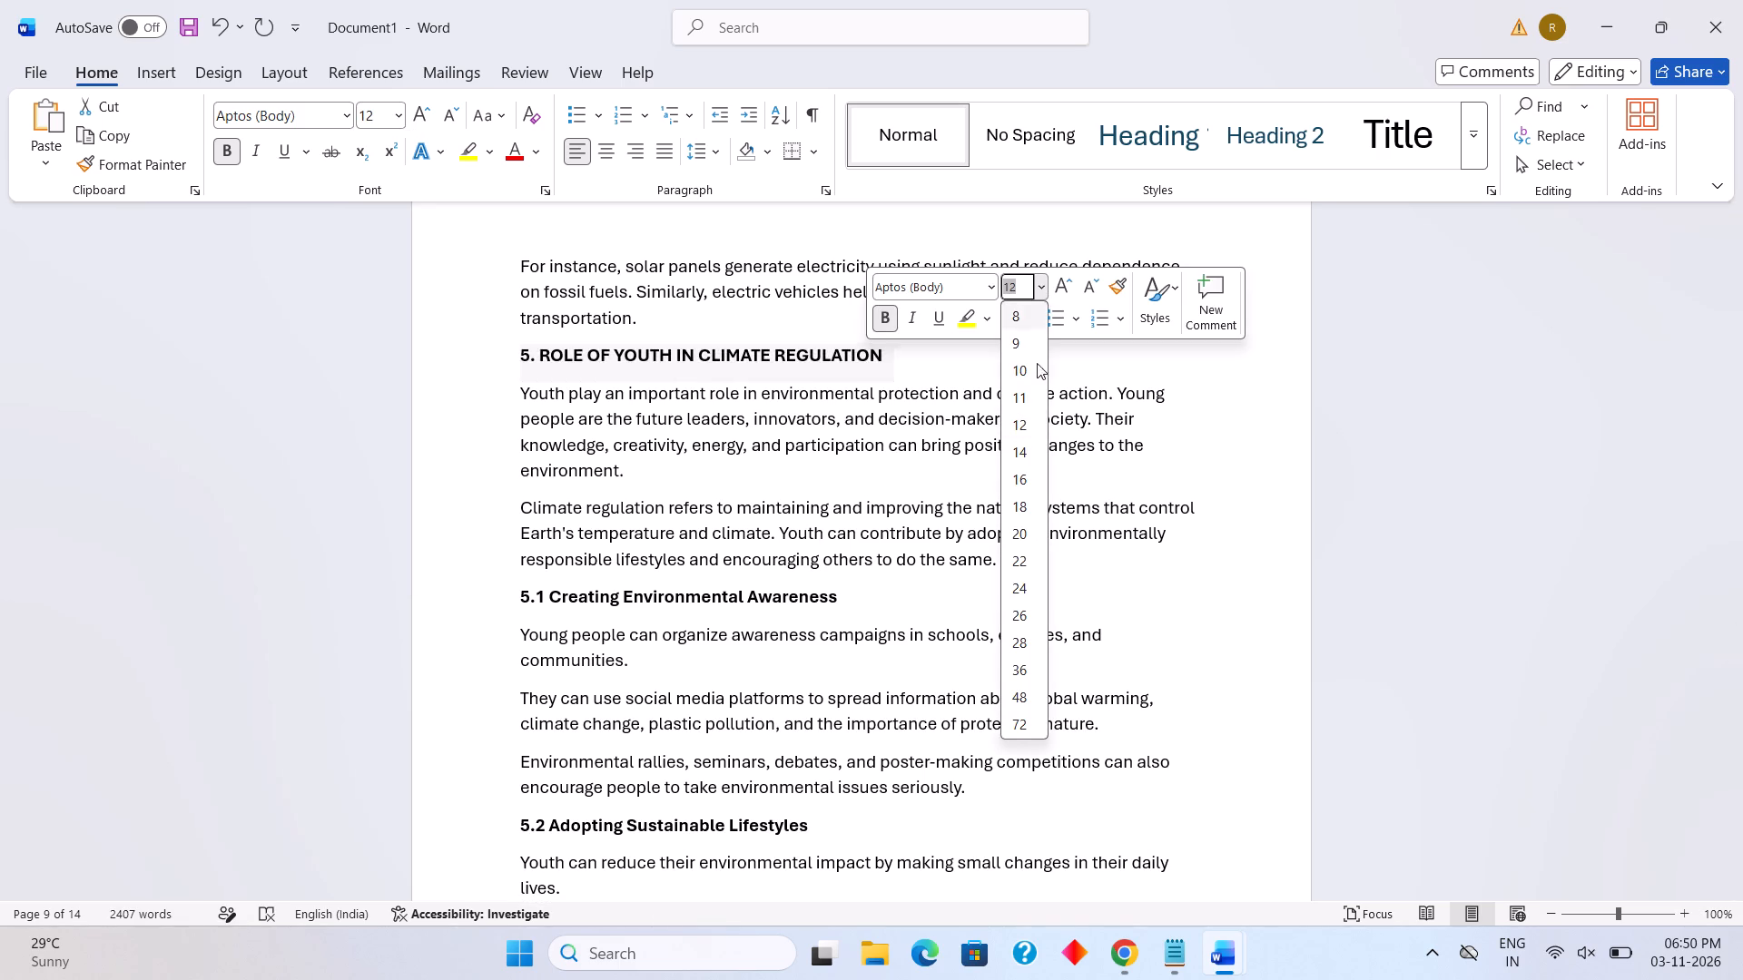
left_click(1032, 469)
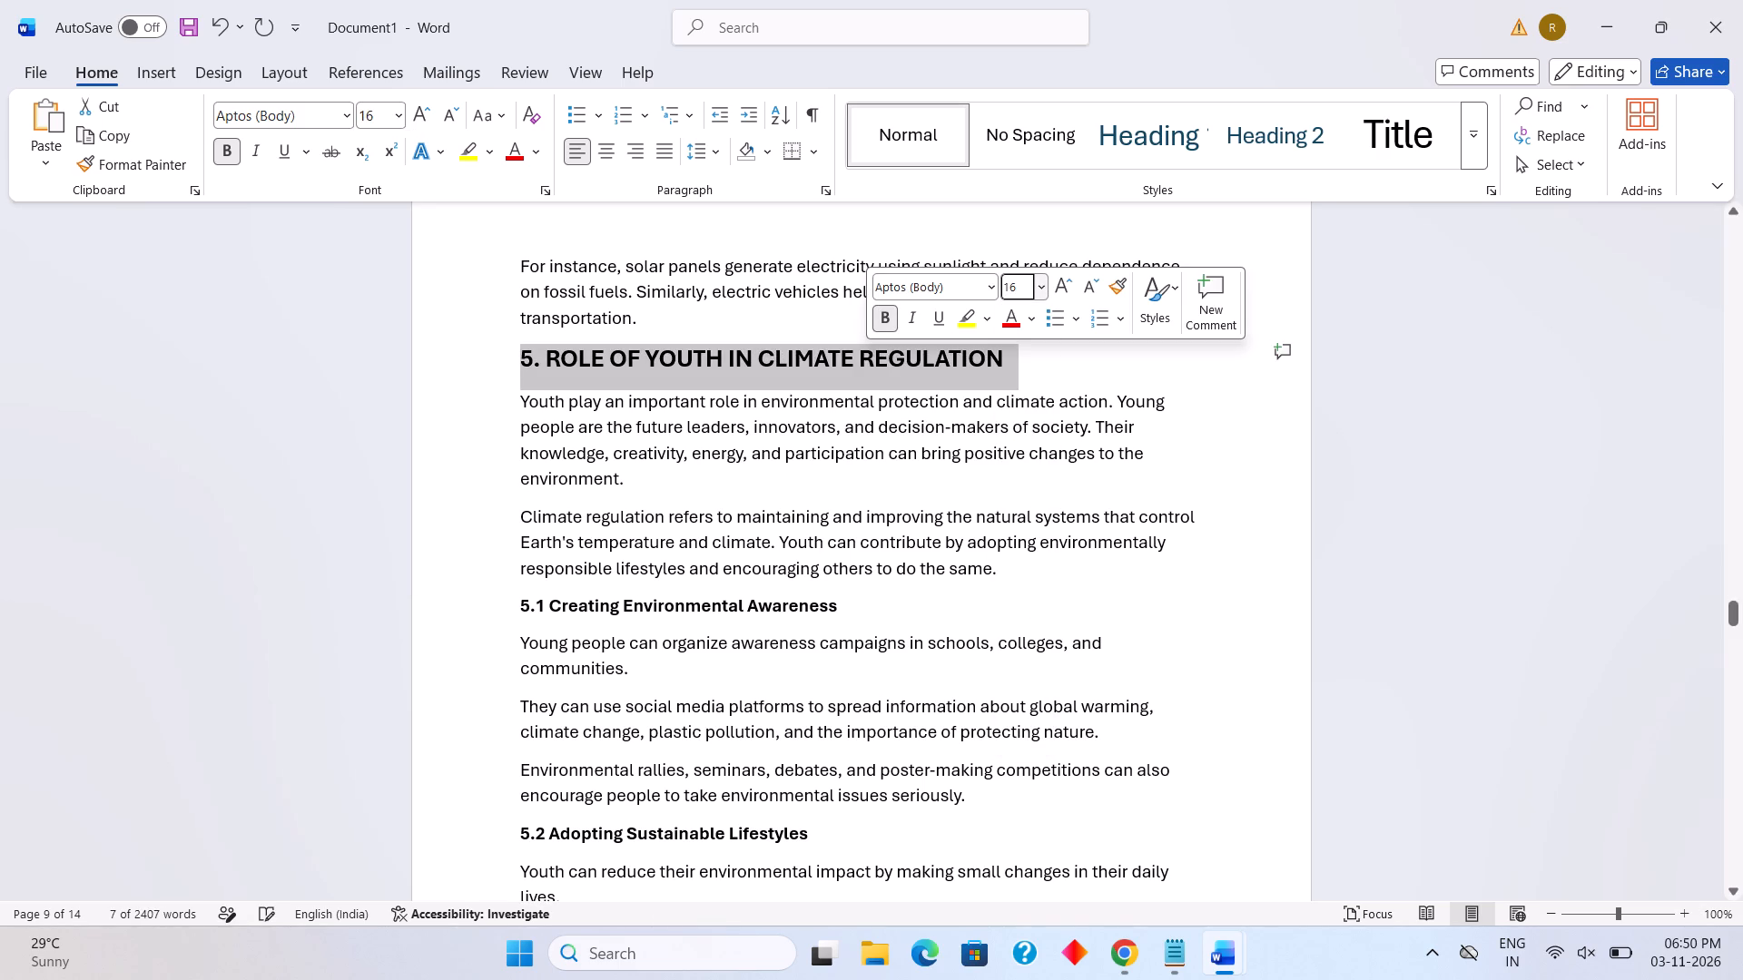
Set the font size of the heading "6. CHALLENGES AND SOLUTIONS" to 16.
scroll(1032, 469, "down", 7)
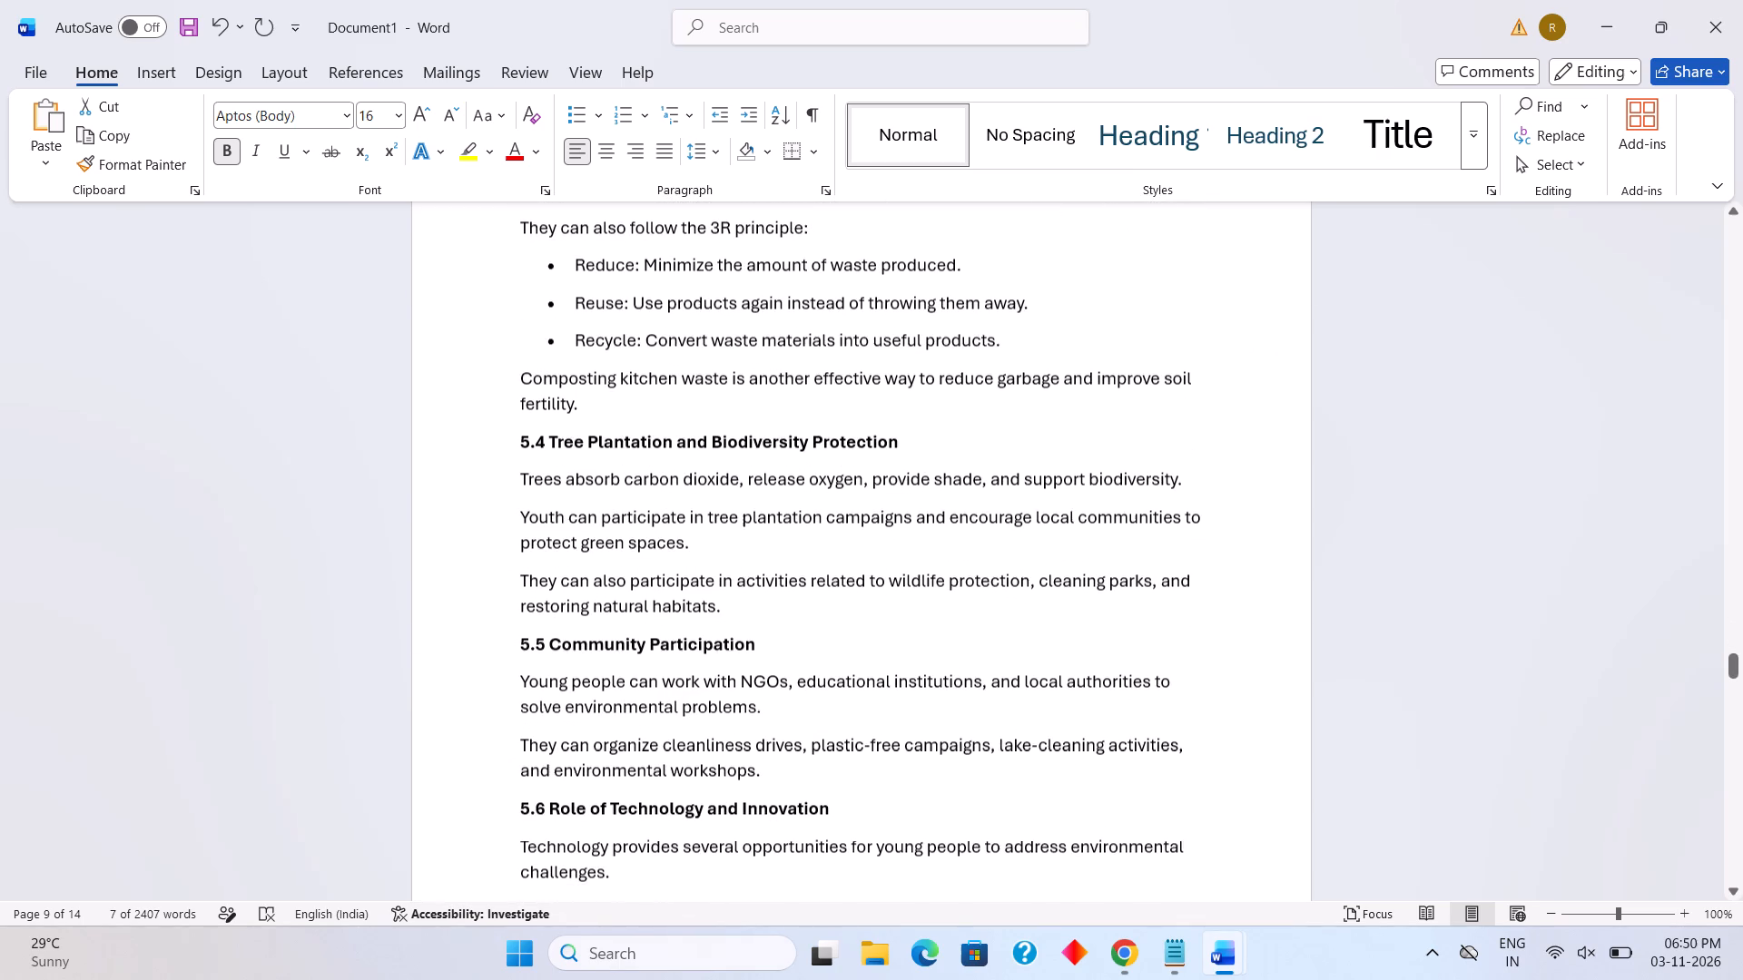
scroll(1032, 469, "down", 2)
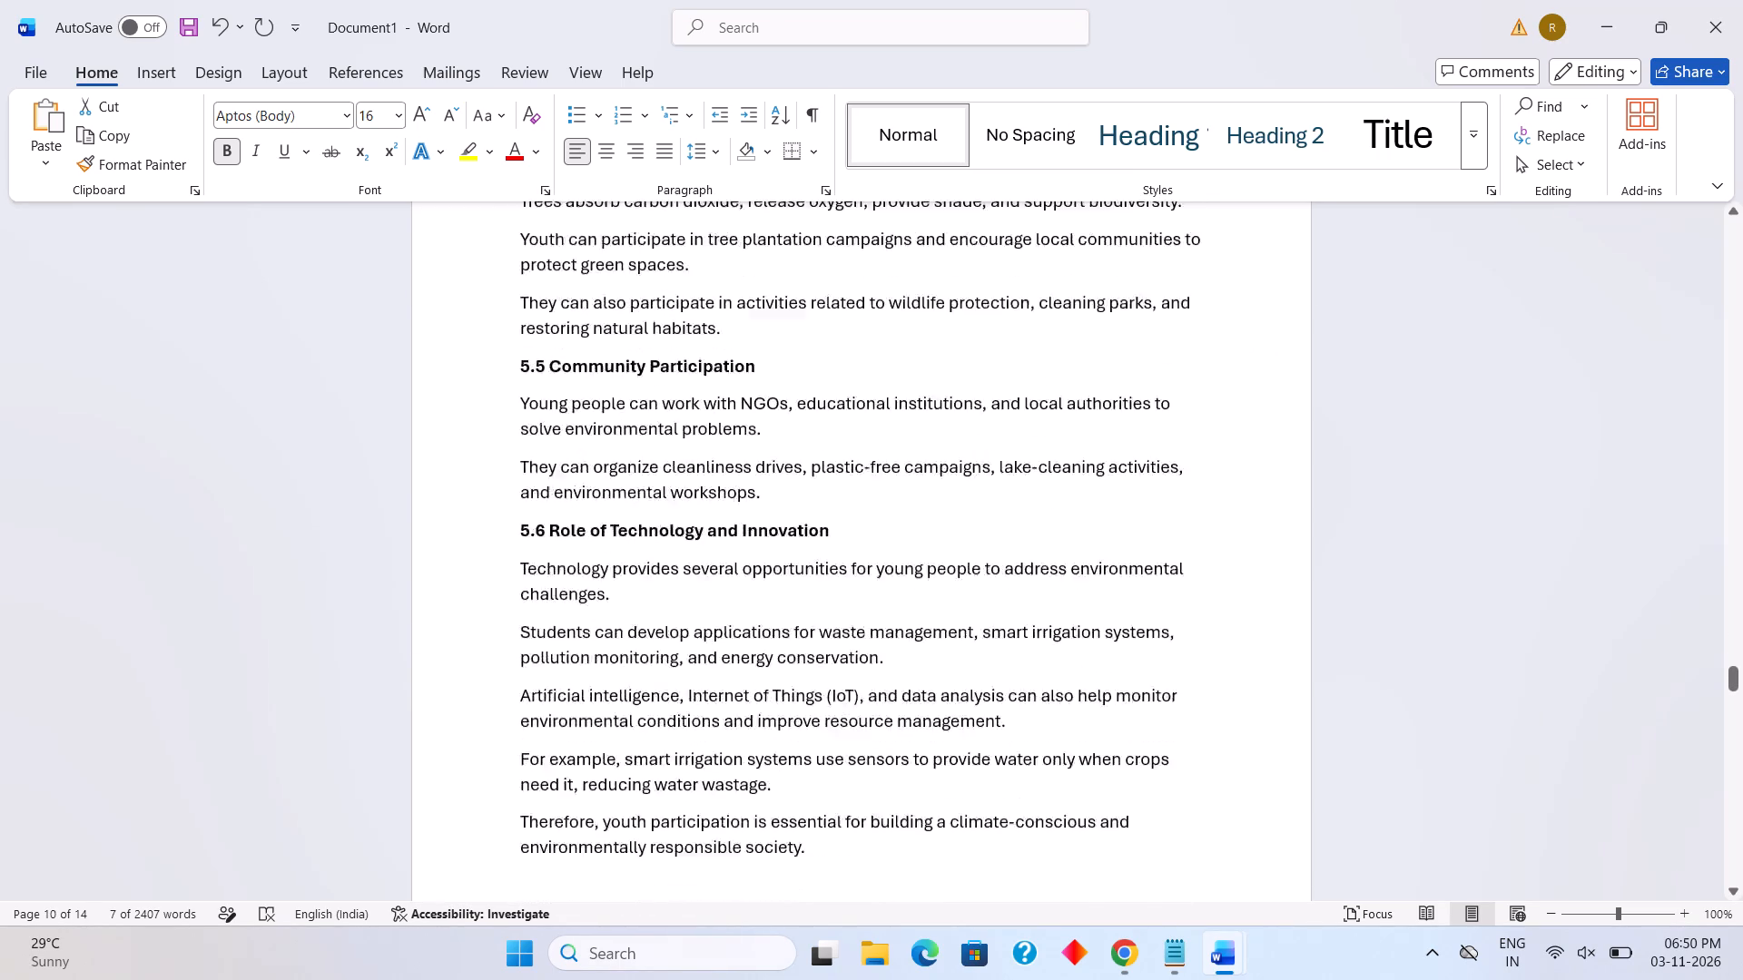
scroll(1032, 469, "down", 2)
scroll(897, 496, "up", 4)
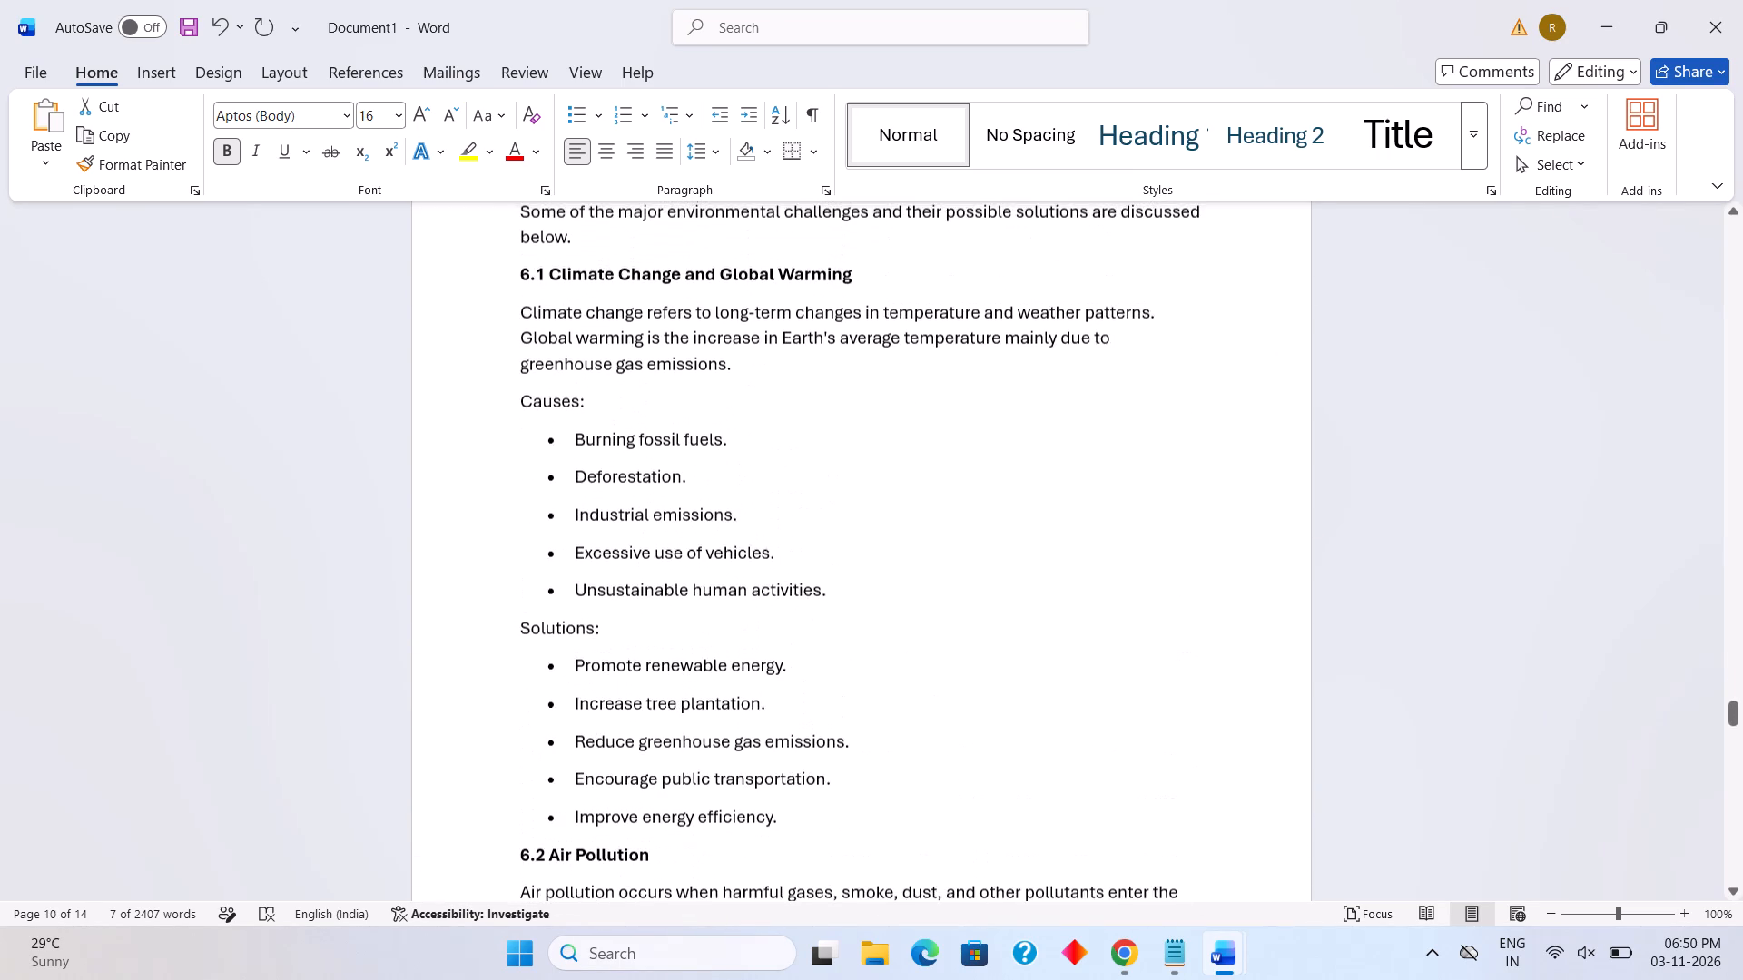
scroll(910, 549, "up", 3)
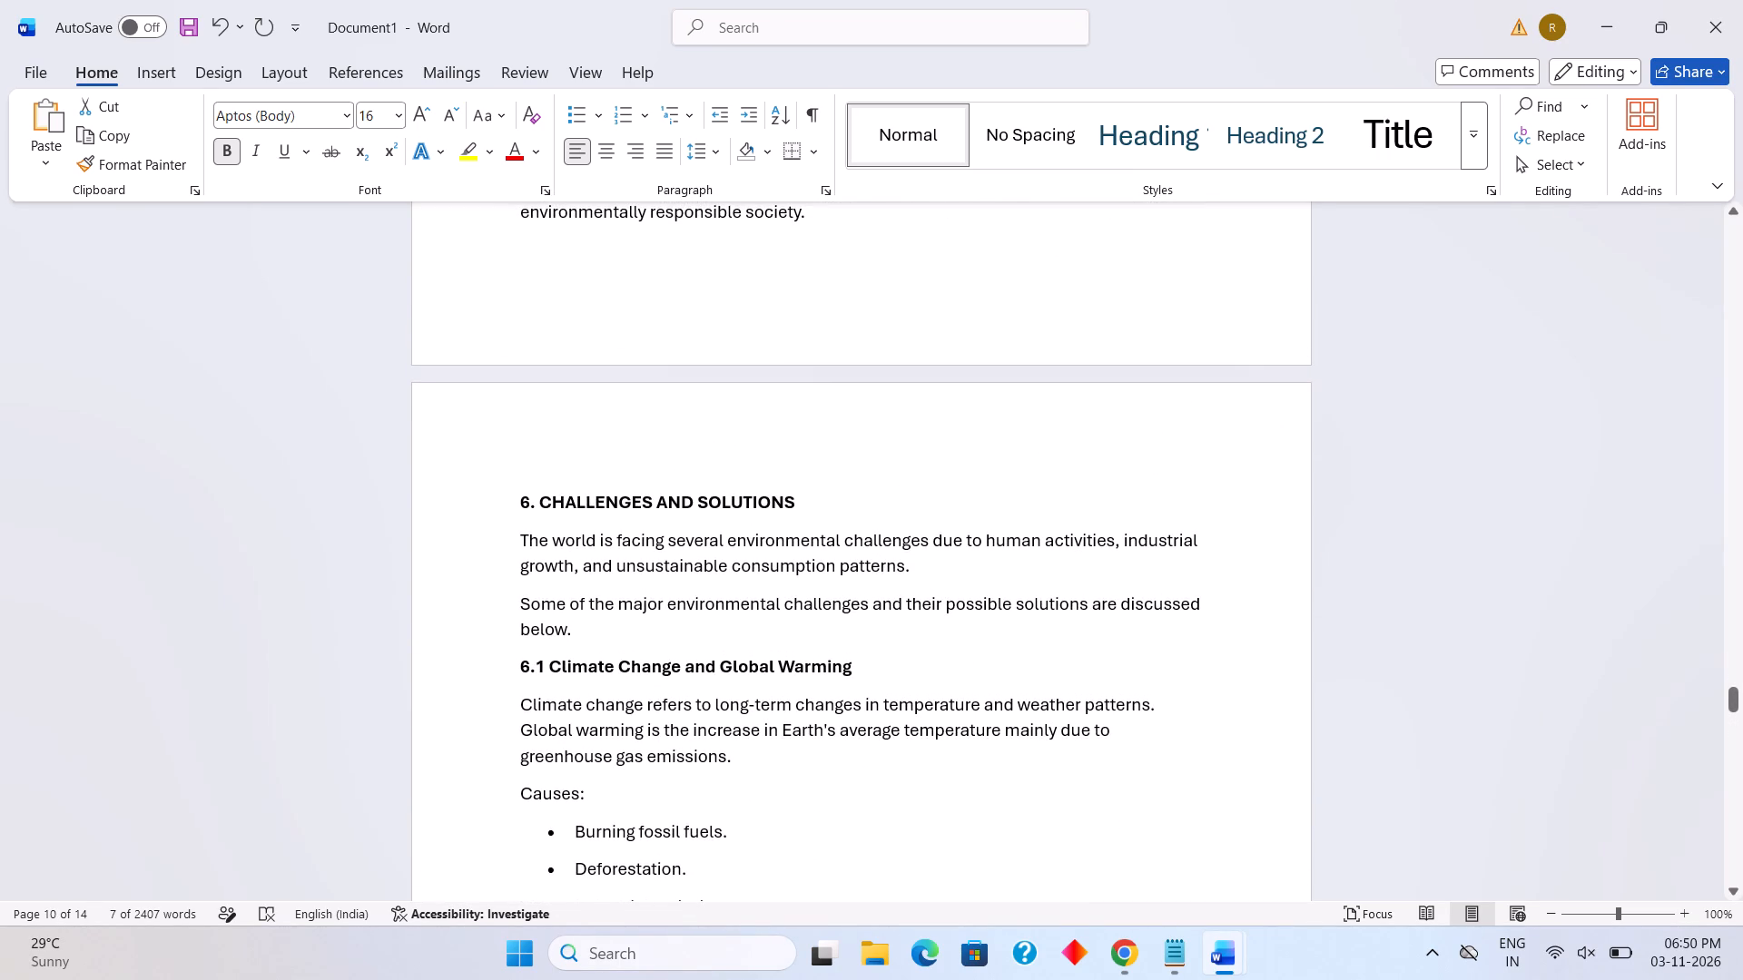
left_click(517, 491)
left_click_drag(517, 491, 766, 491)
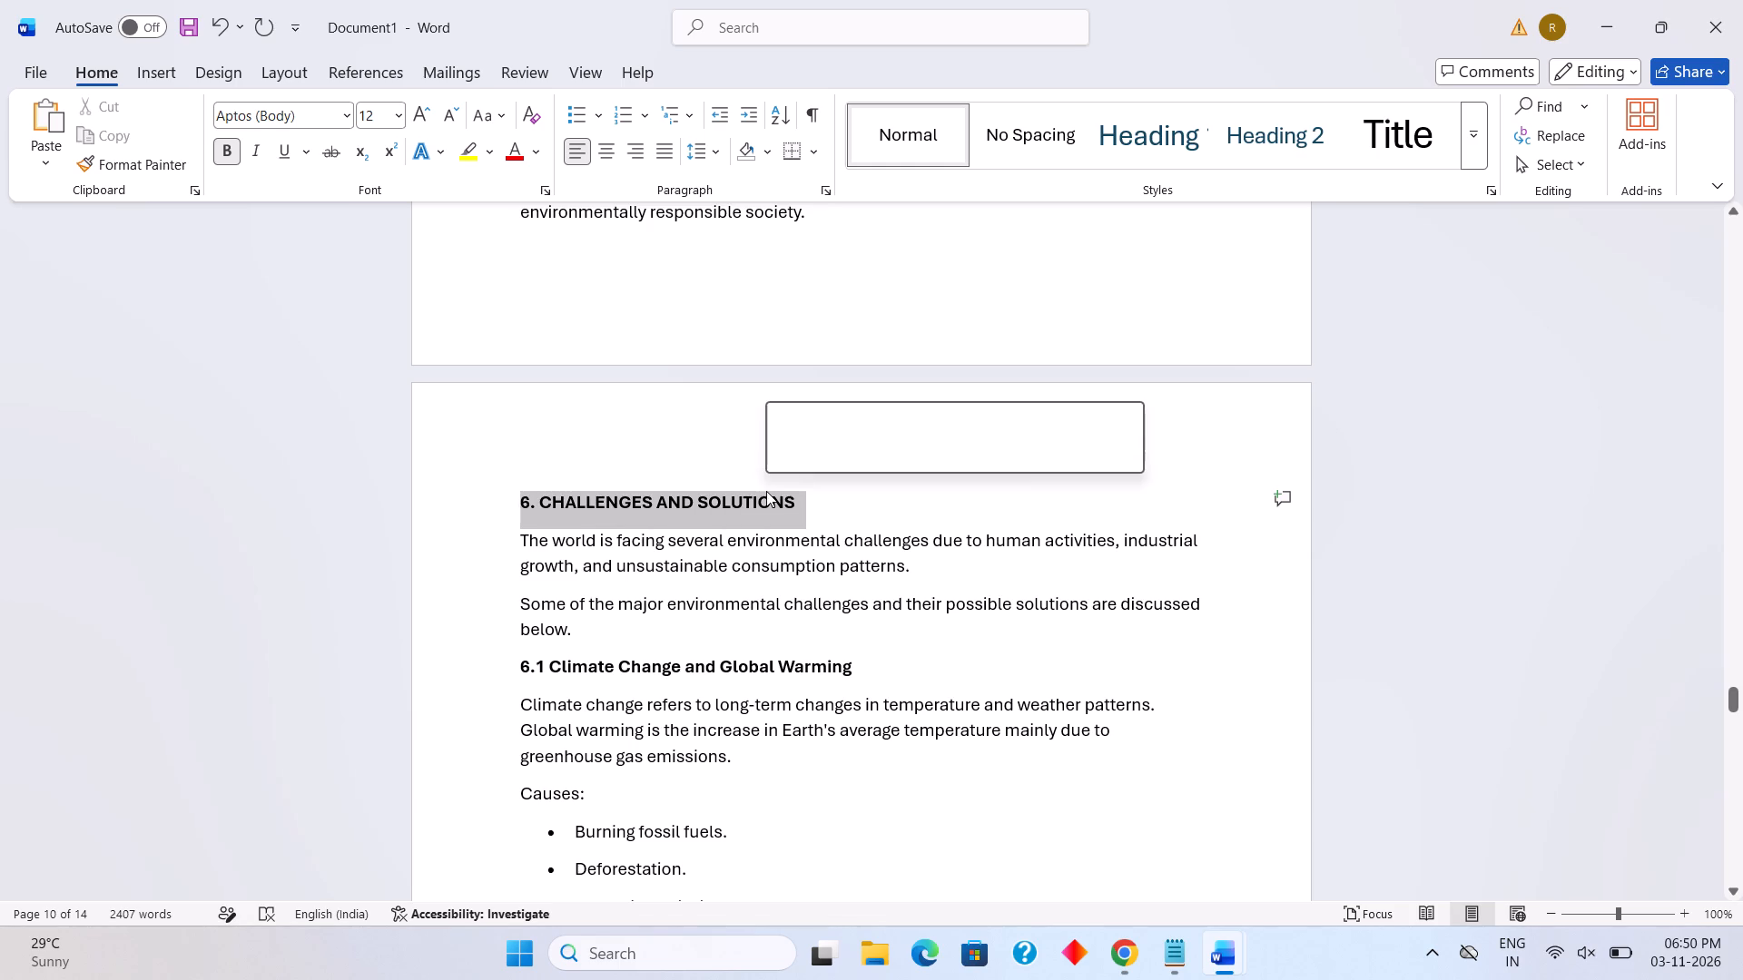
left_click(938, 427)
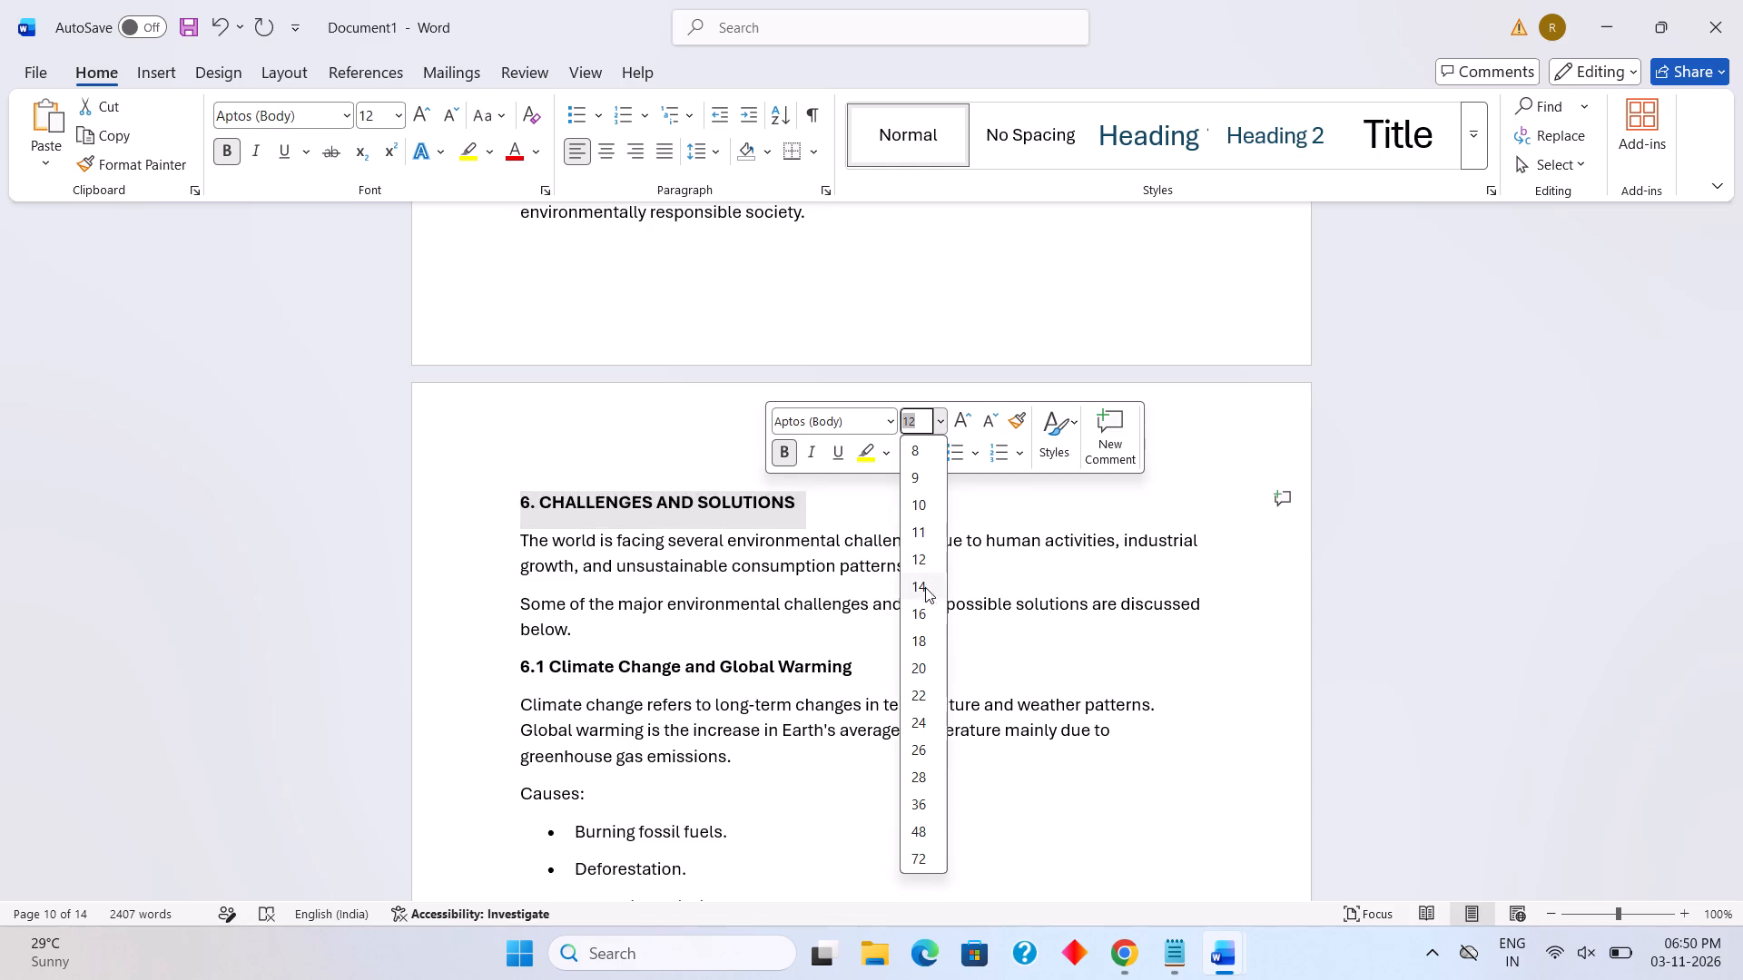
left_click(932, 611)
Set the font size of the subheading "6.6 Loss of Biodiversity" to 16.
scroll(932, 611, "down", 6)
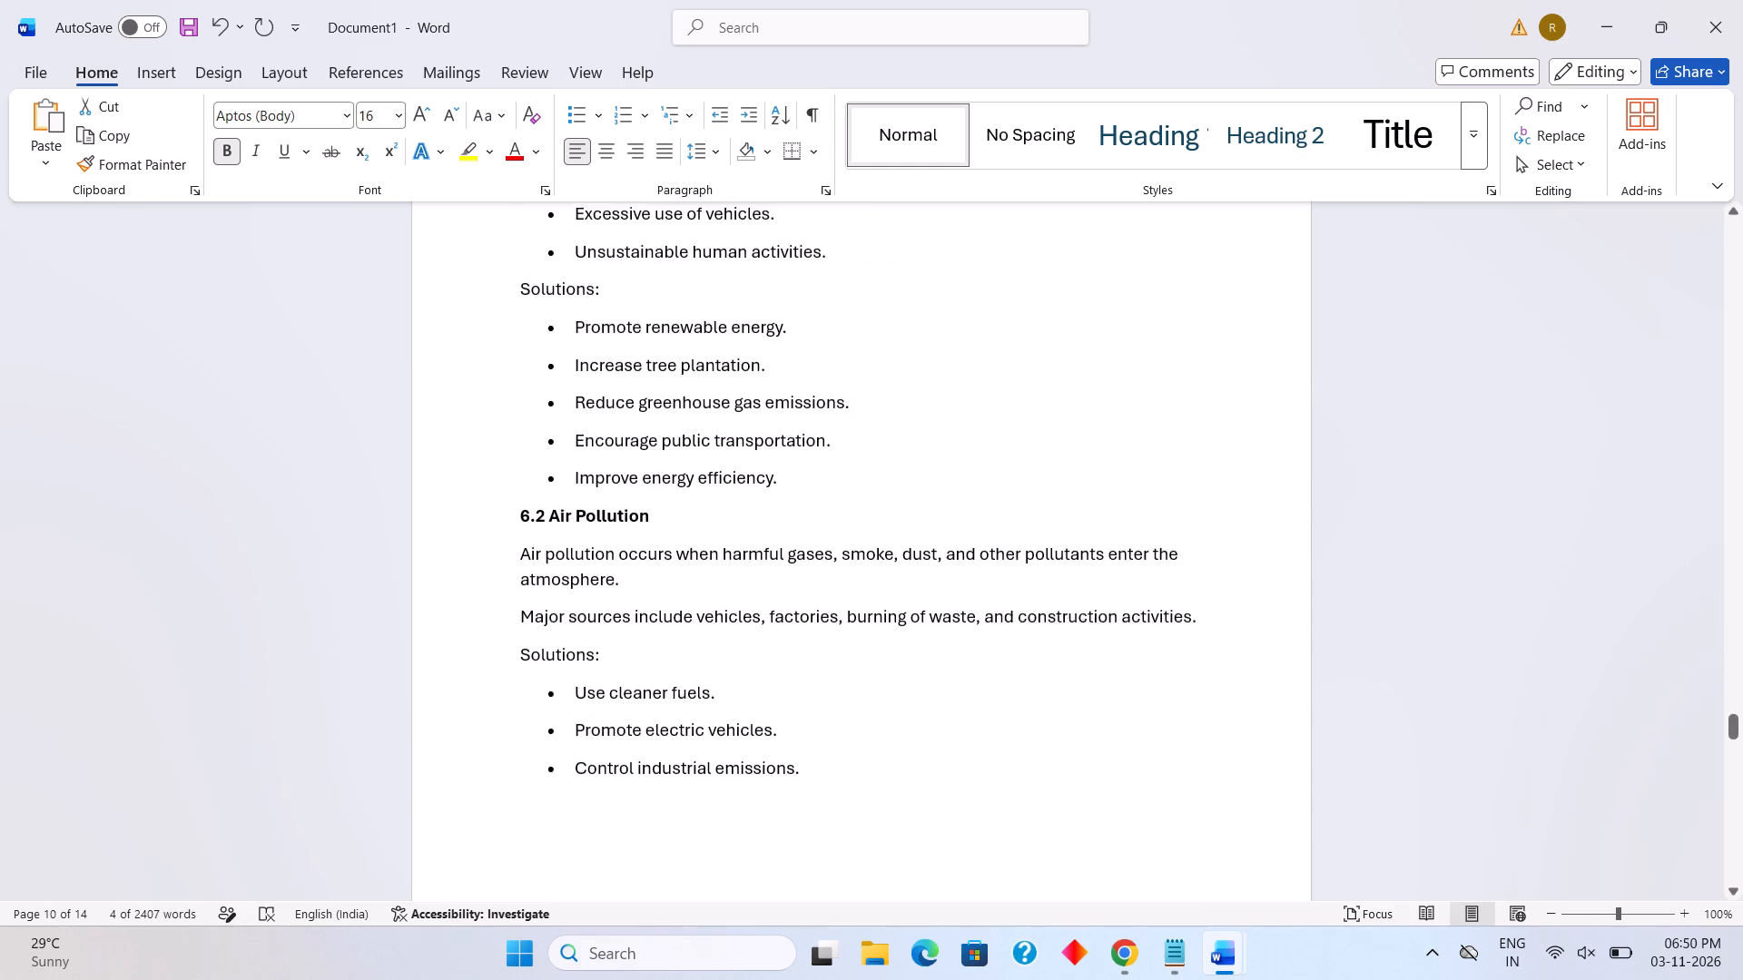
scroll(932, 611, "down", 6)
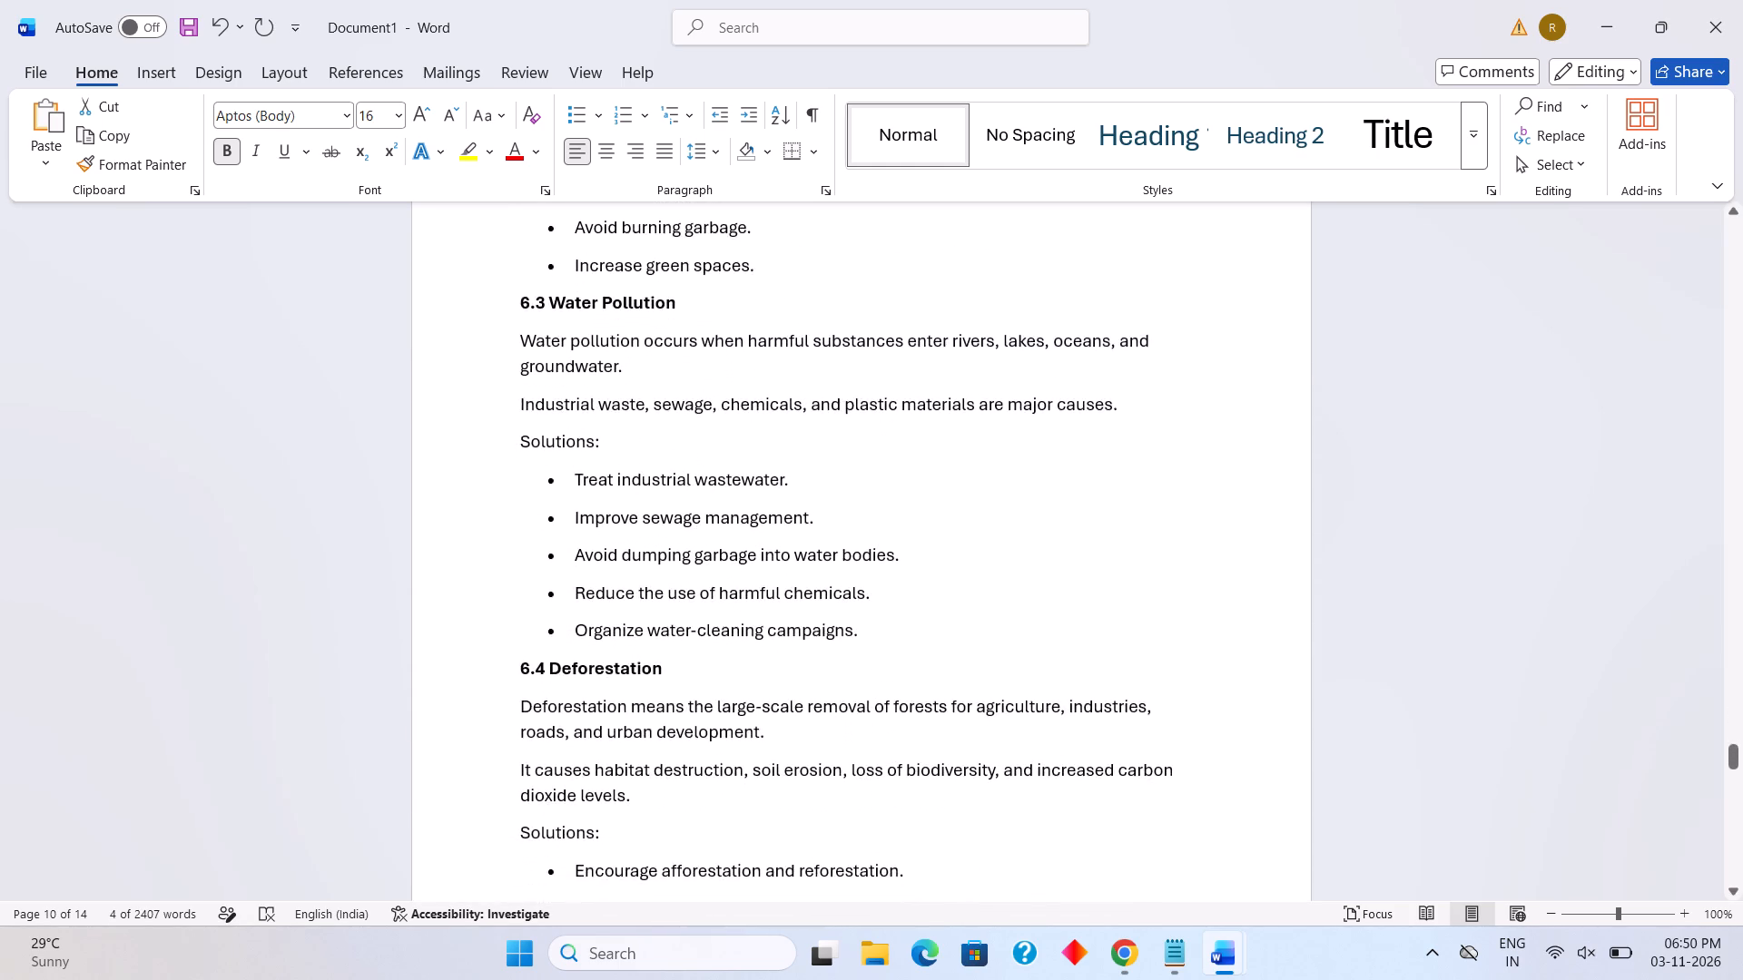
scroll(932, 611, "down", 10)
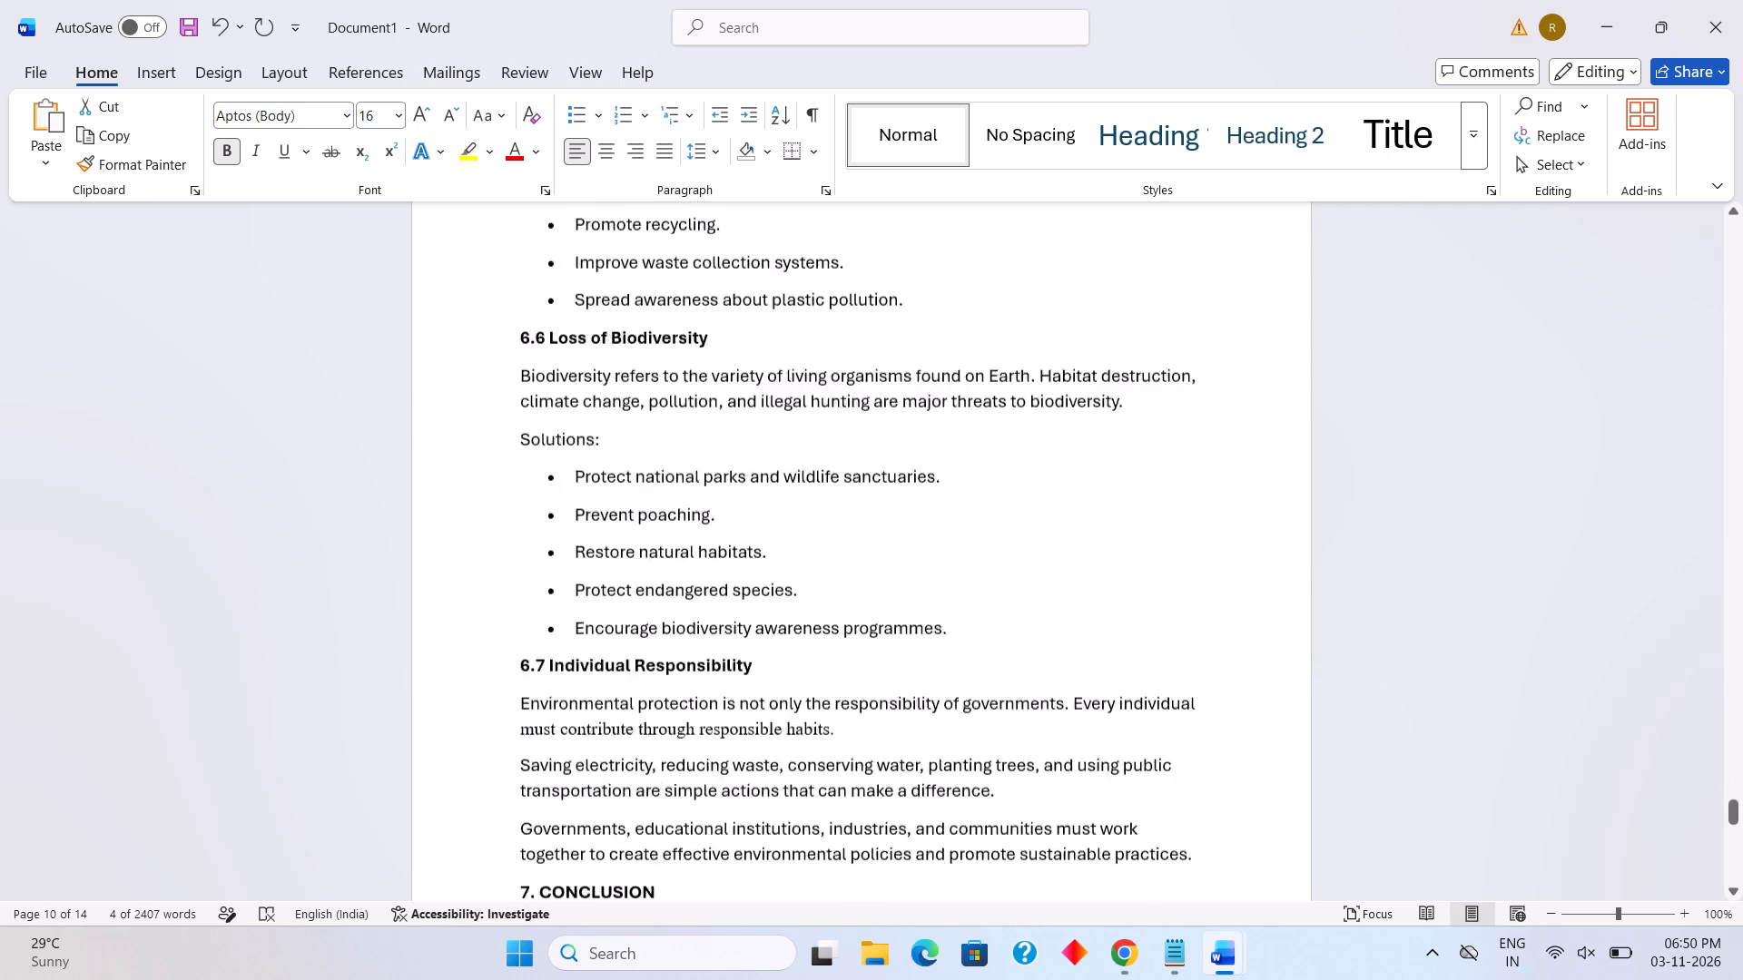
scroll(932, 611, "up", 2)
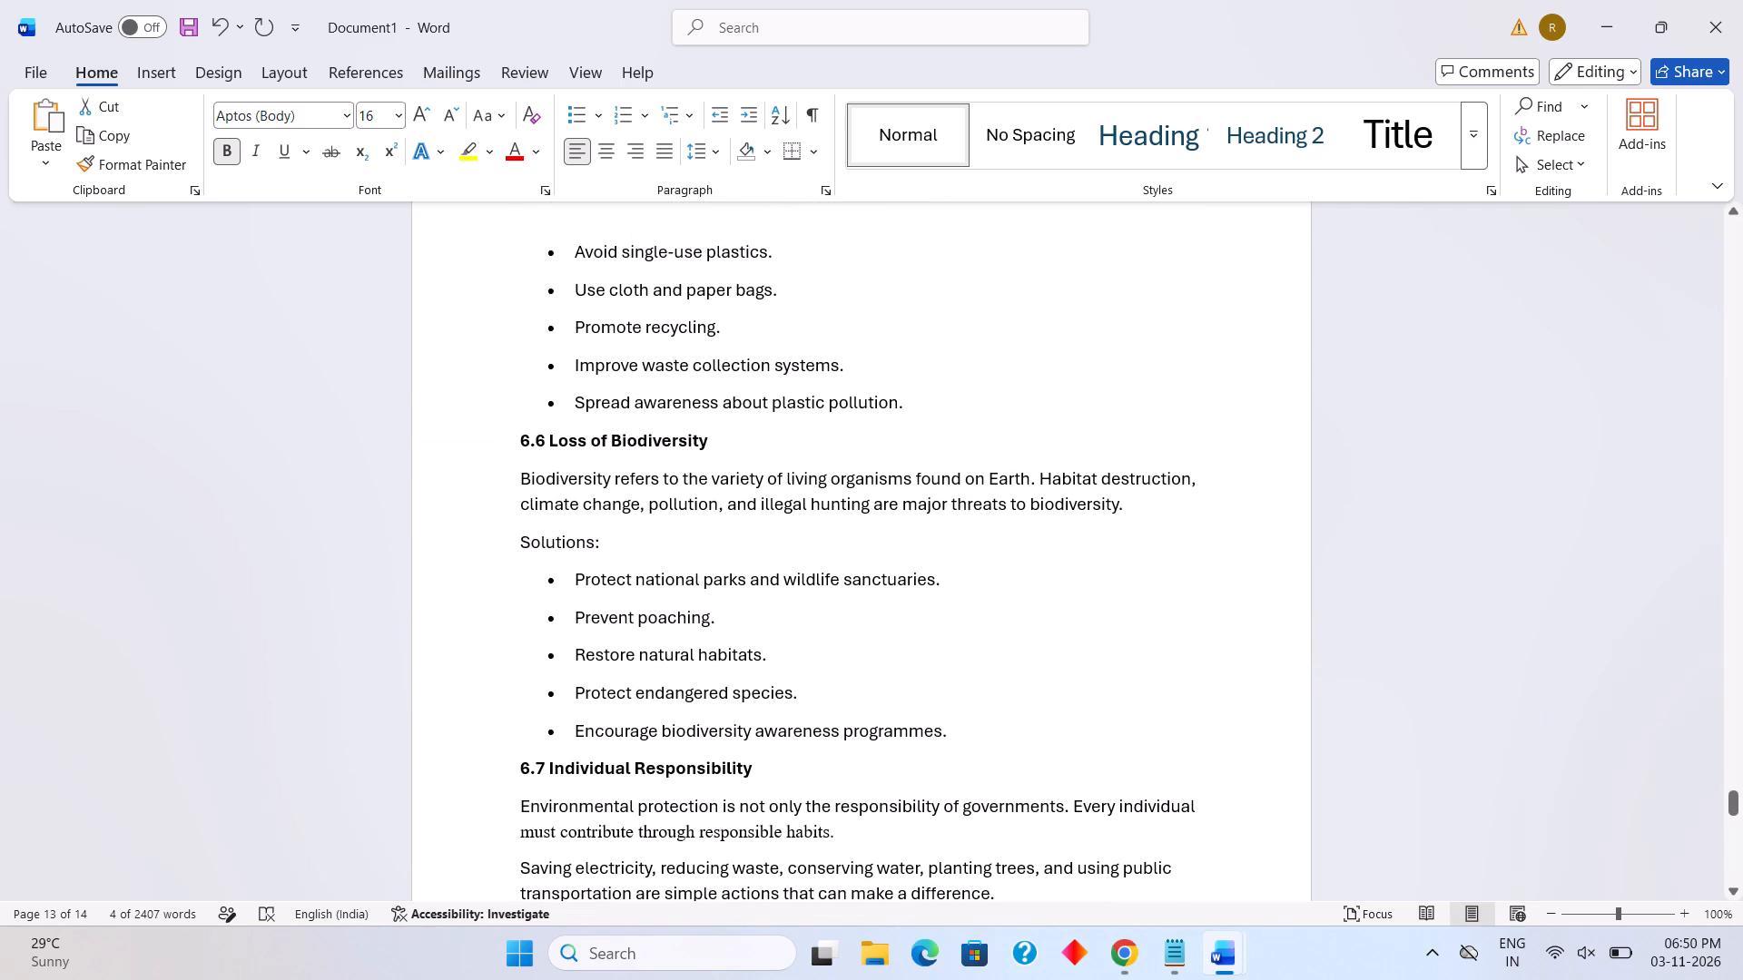
left_click(520, 436)
left_click_drag(520, 436, 708, 444)
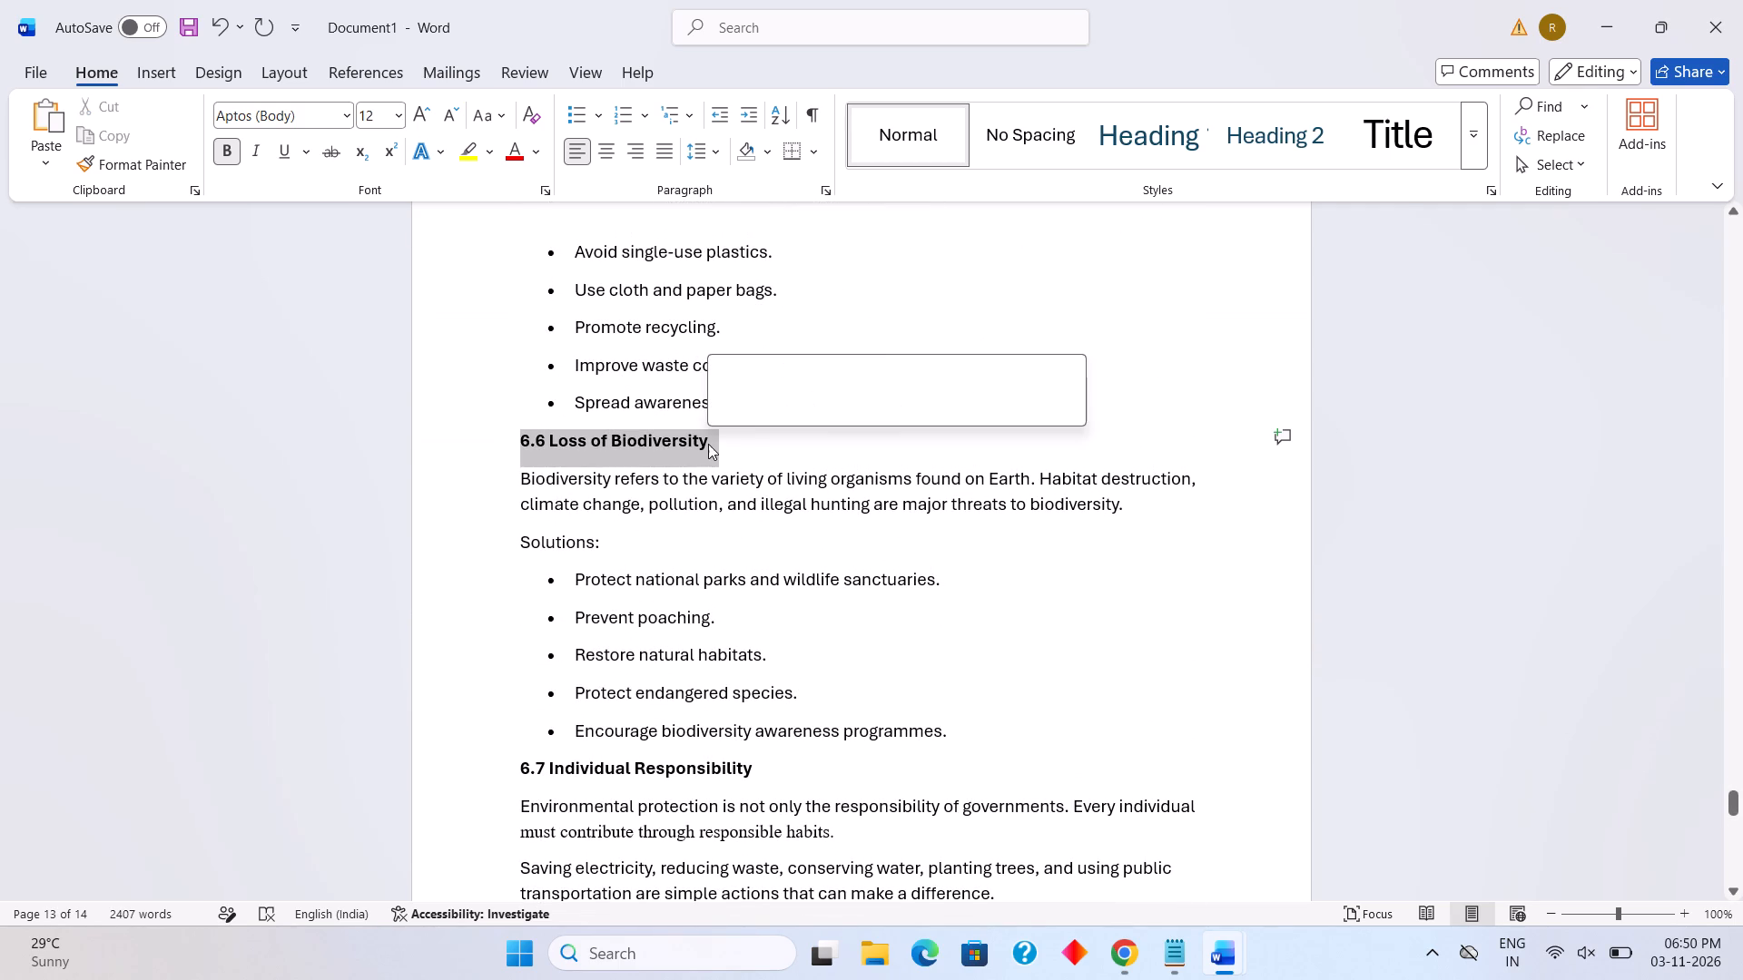
left_click(884, 380)
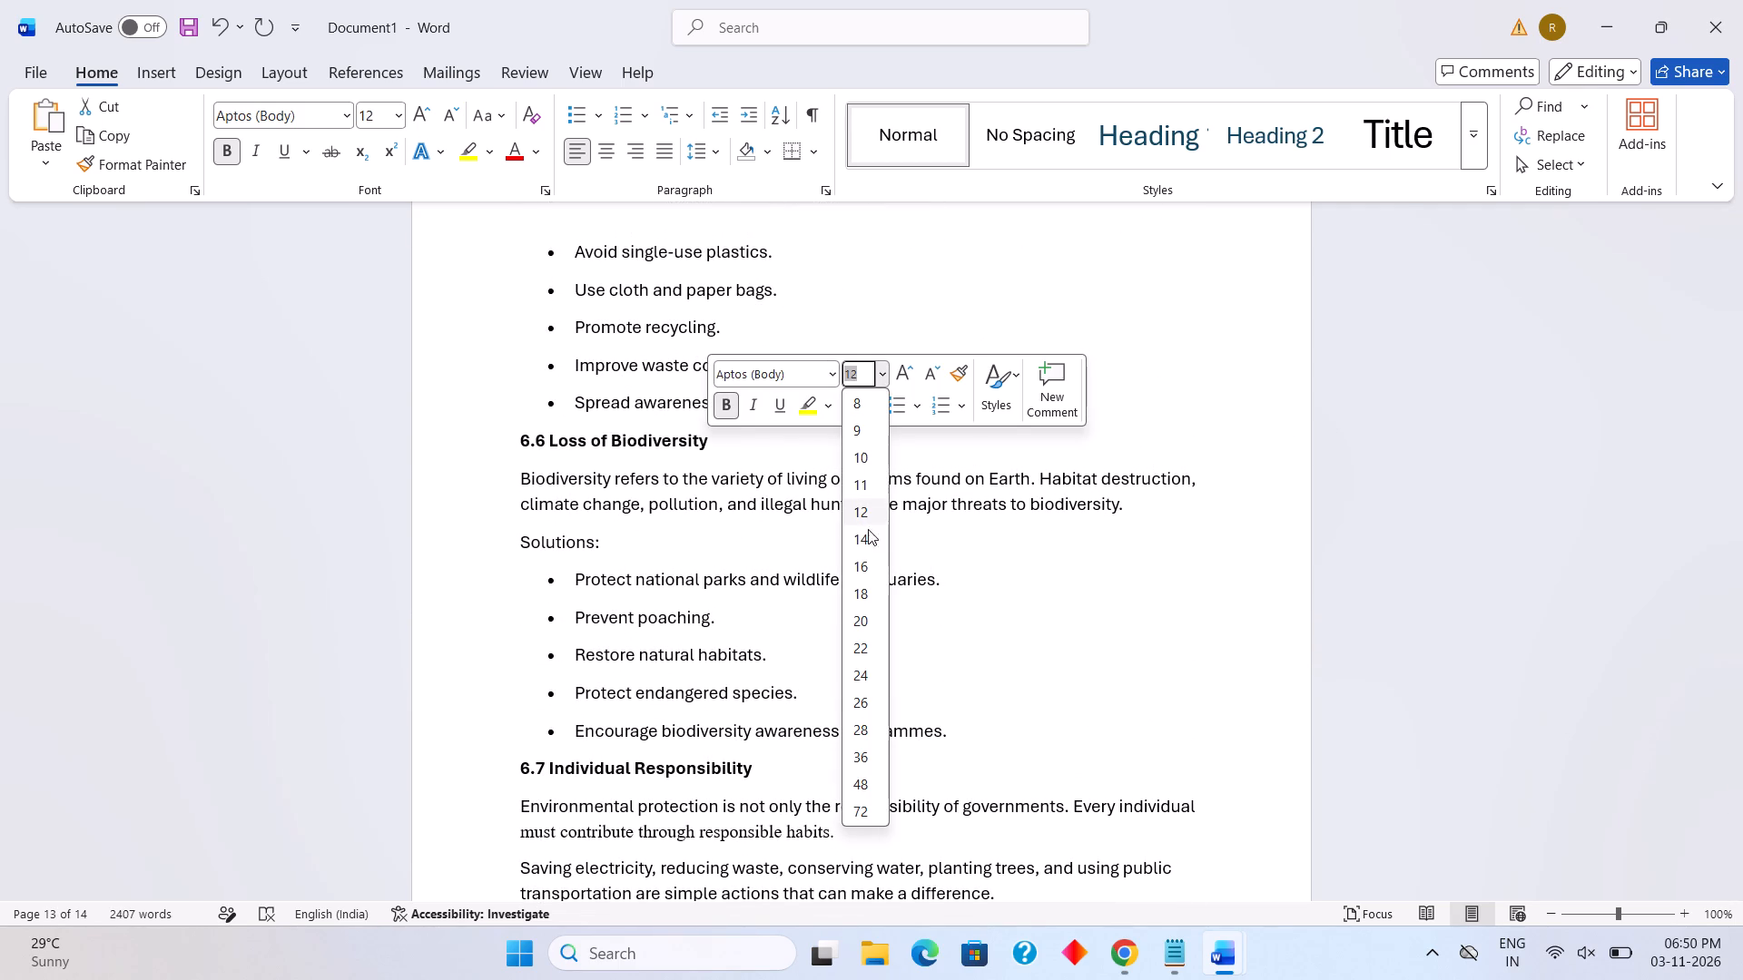
left_click(866, 561)
Set the font size of the heading "7. CONCLUSION" to 16.
scroll(866, 561, "down", 2)
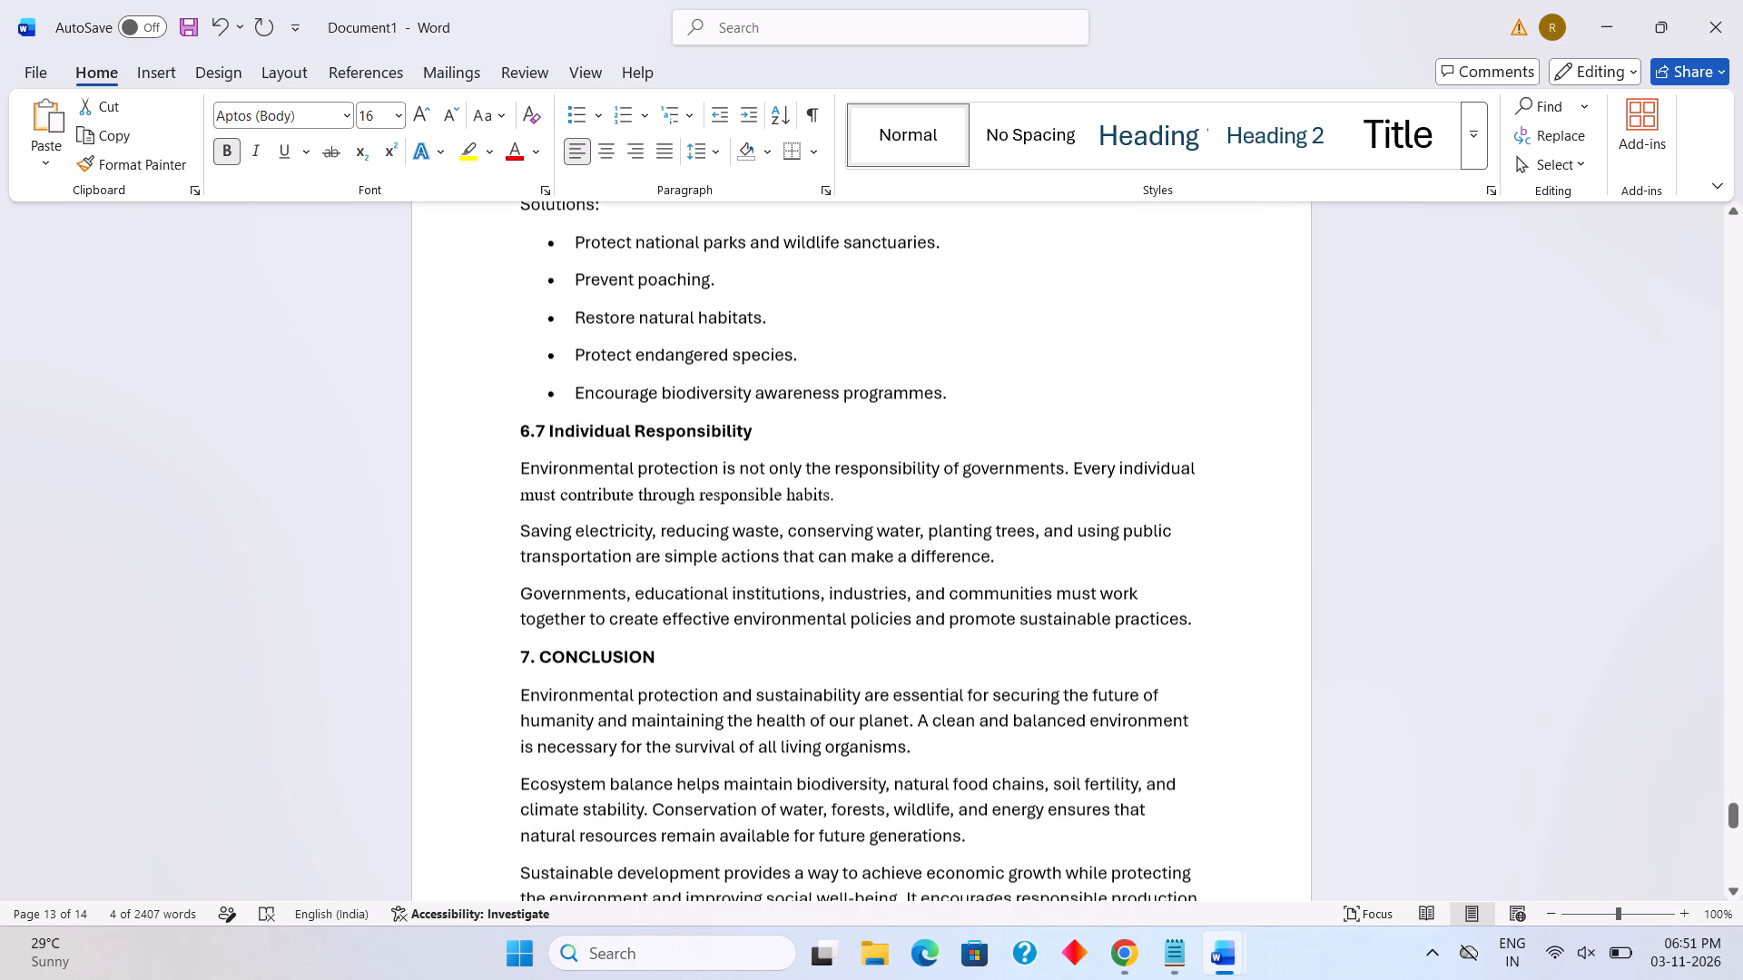
scroll(866, 561, "down", 1)
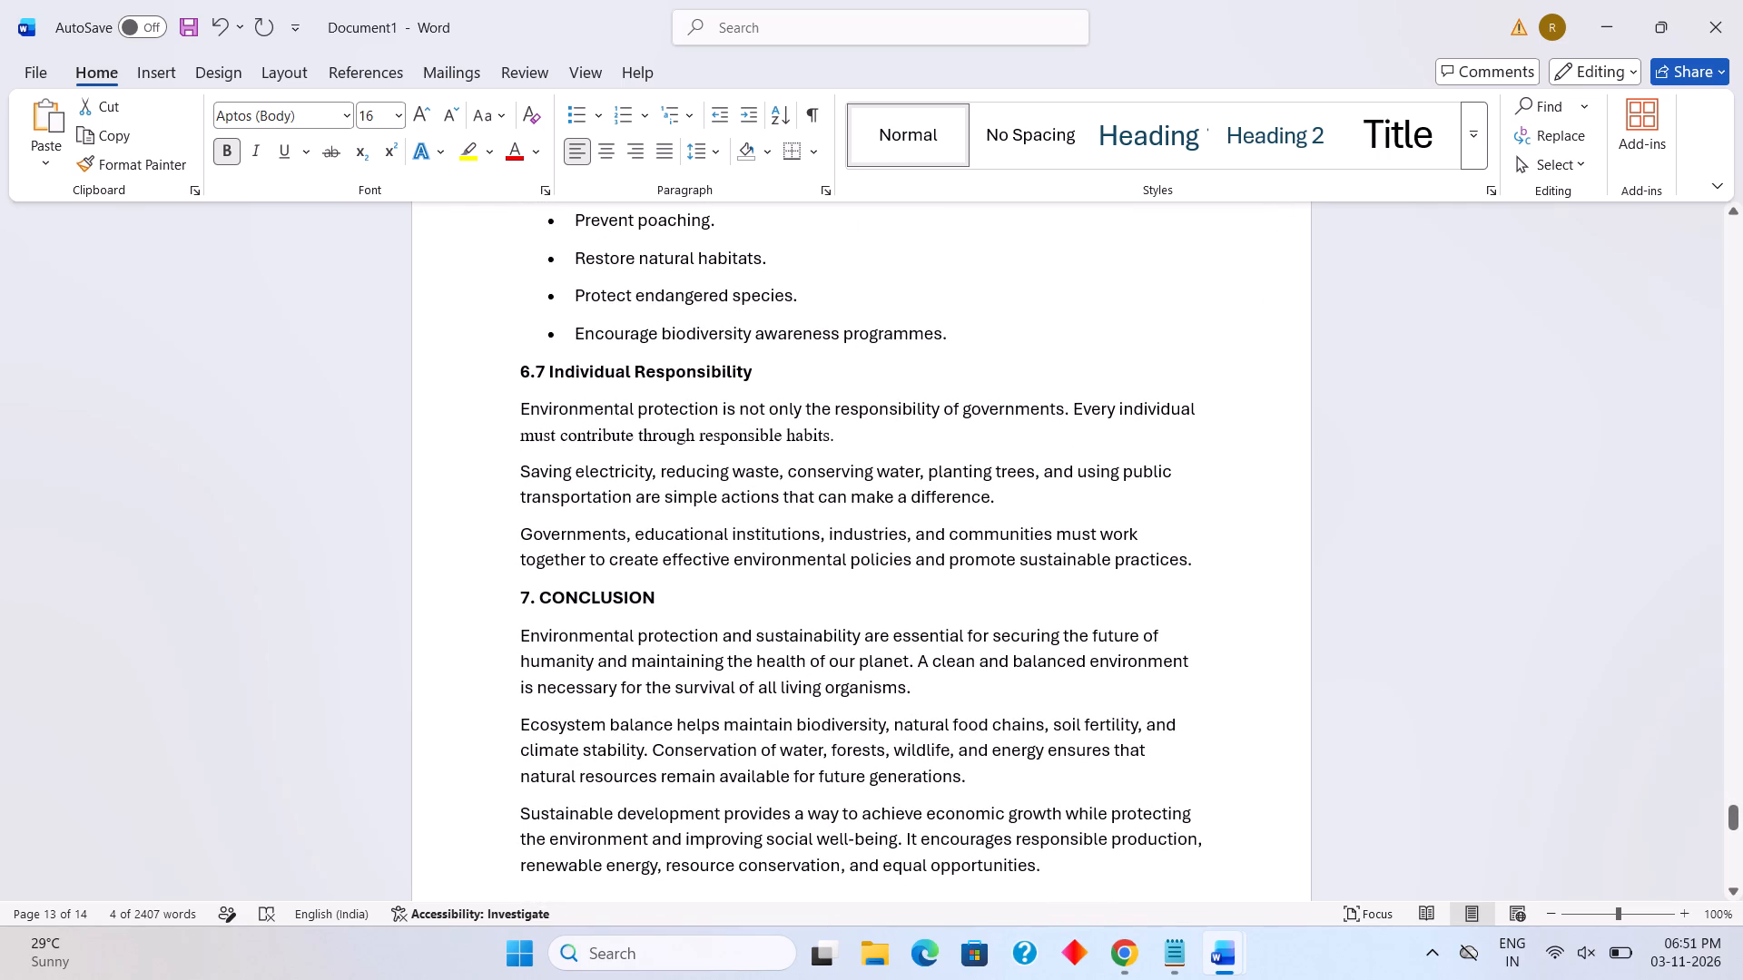
left_click(524, 594)
left_click_drag(524, 594, 620, 596)
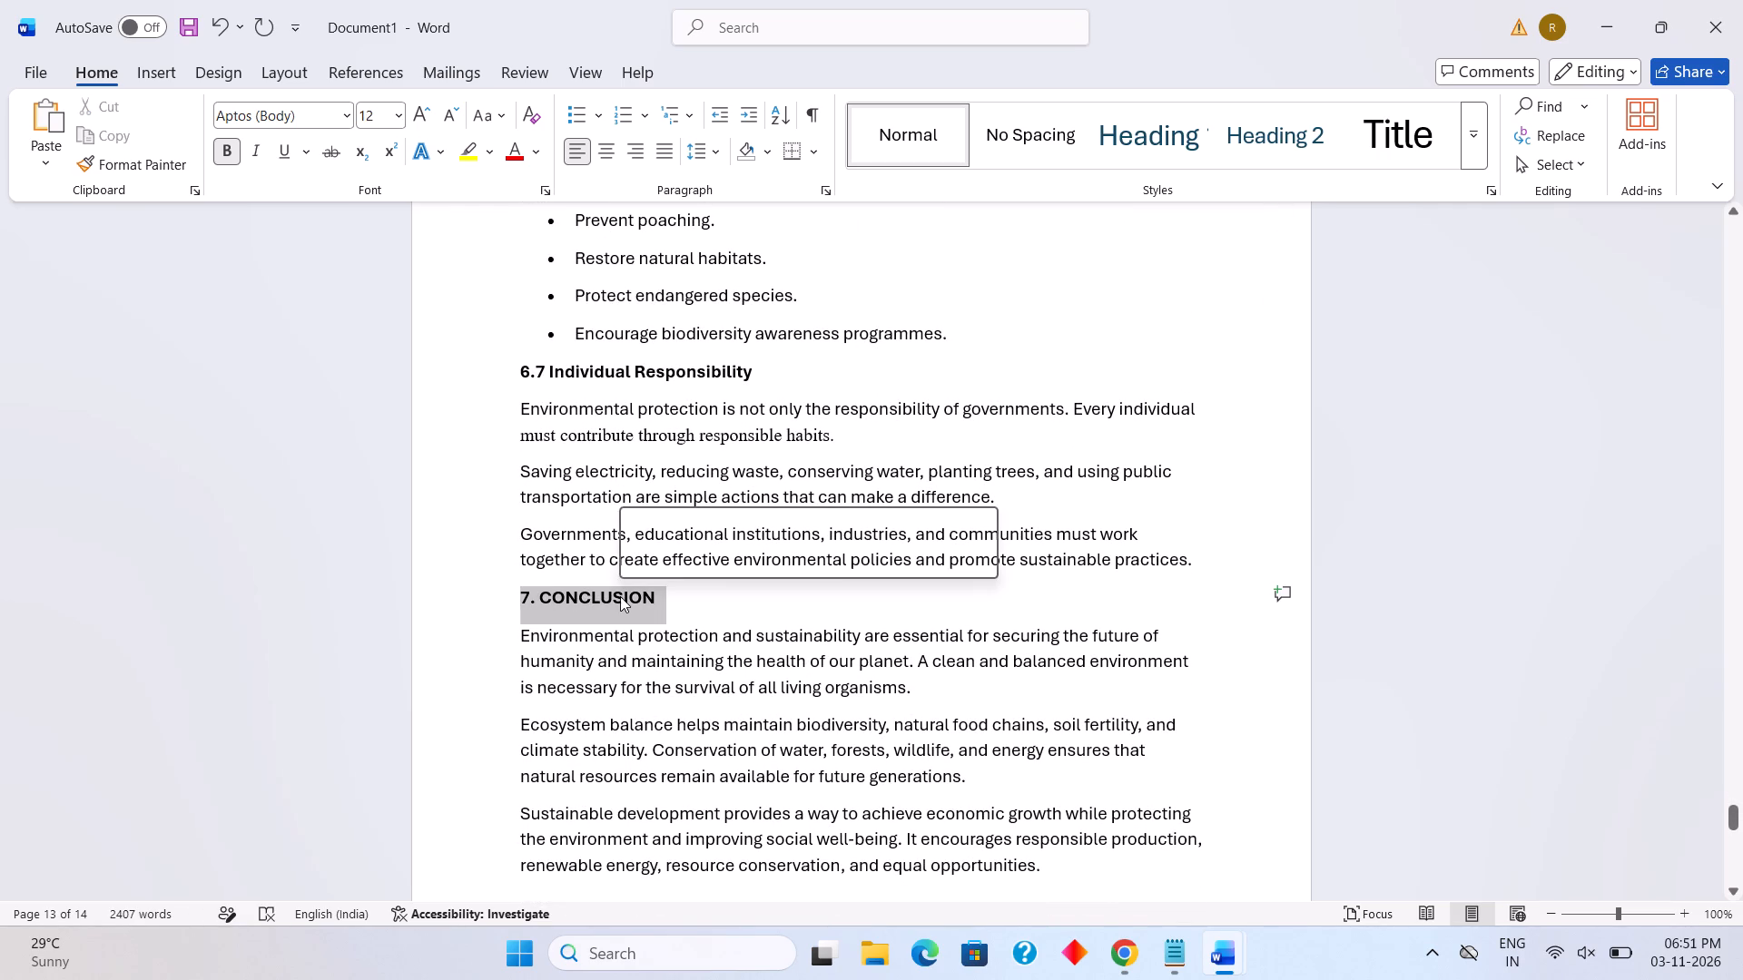
left_click(797, 533)
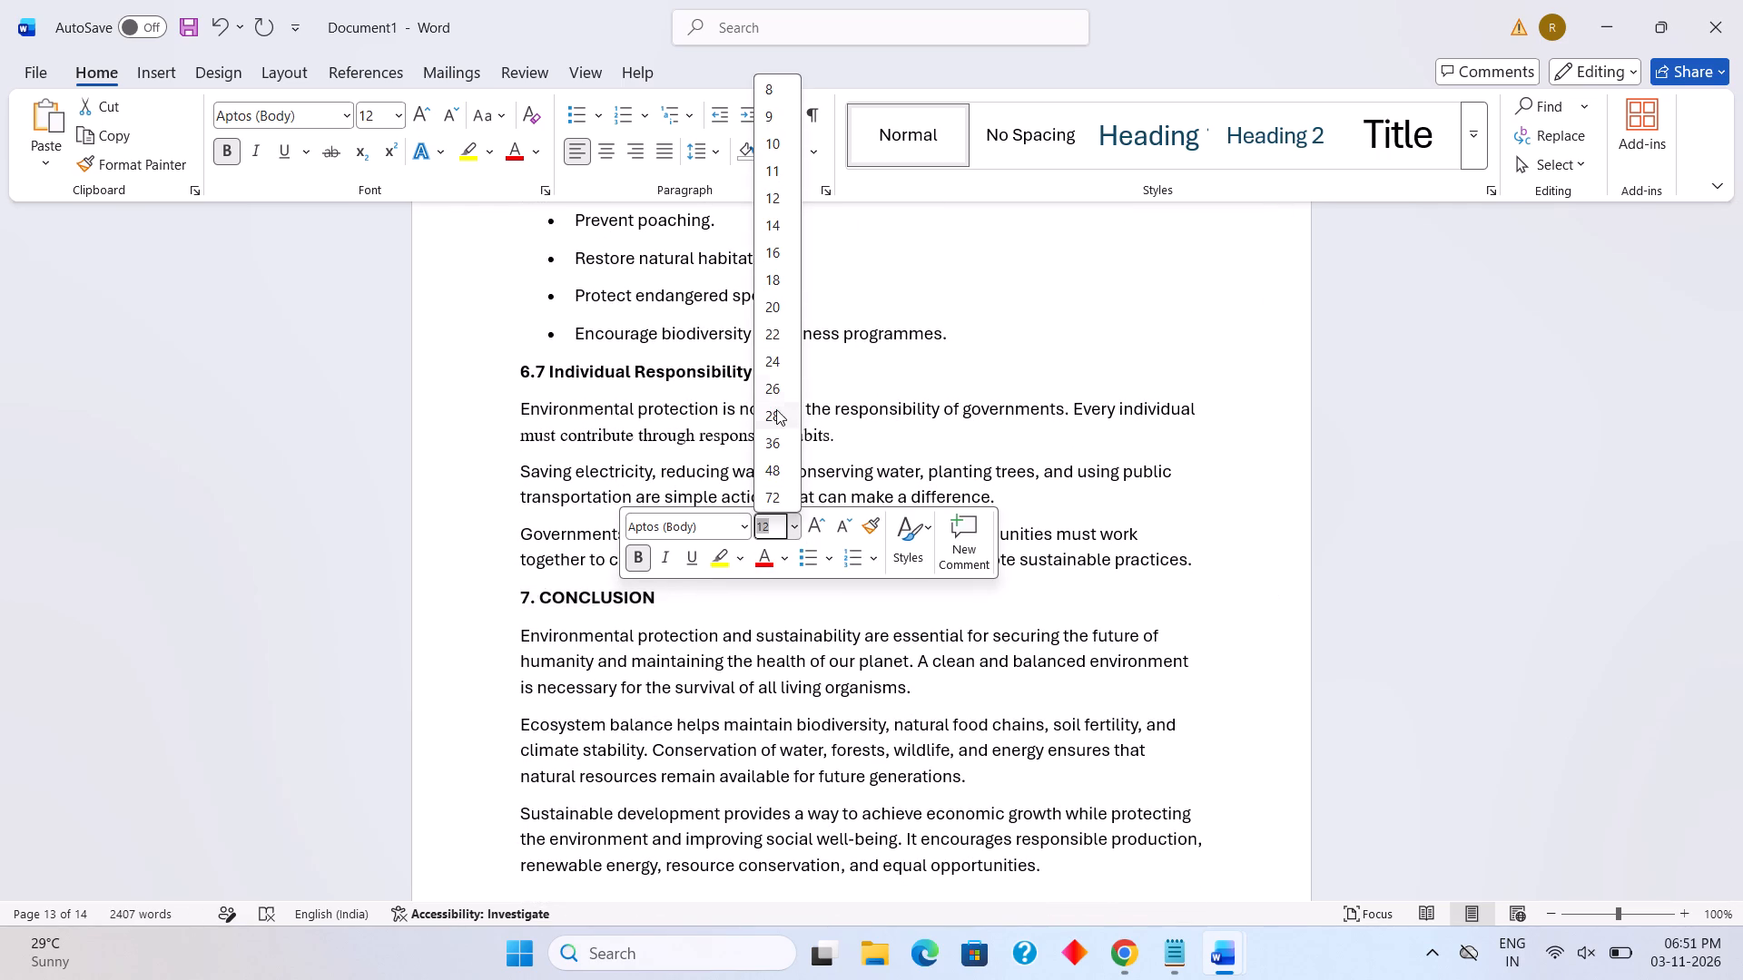
left_click(786, 260)
scroll(786, 260, "down", 2)
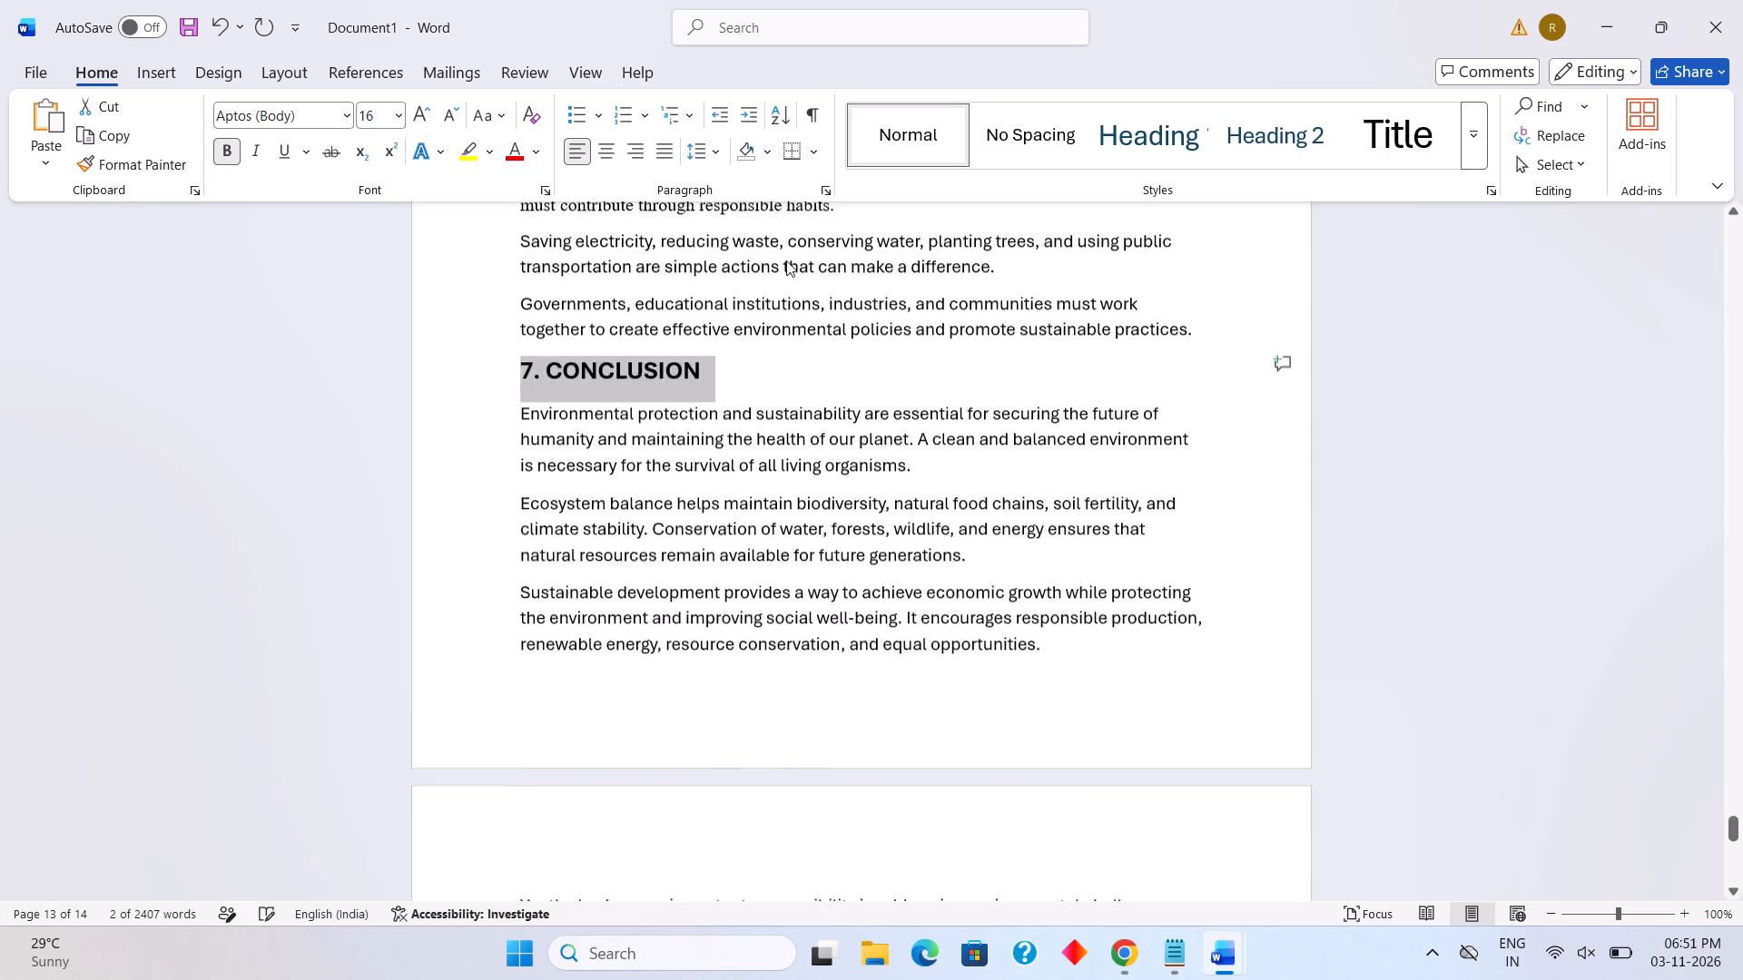
Set the font size of the INDEX heading on the contents page to 16.
scroll(786, 260, "down", 2)
scroll(786, 260, "up", 2)
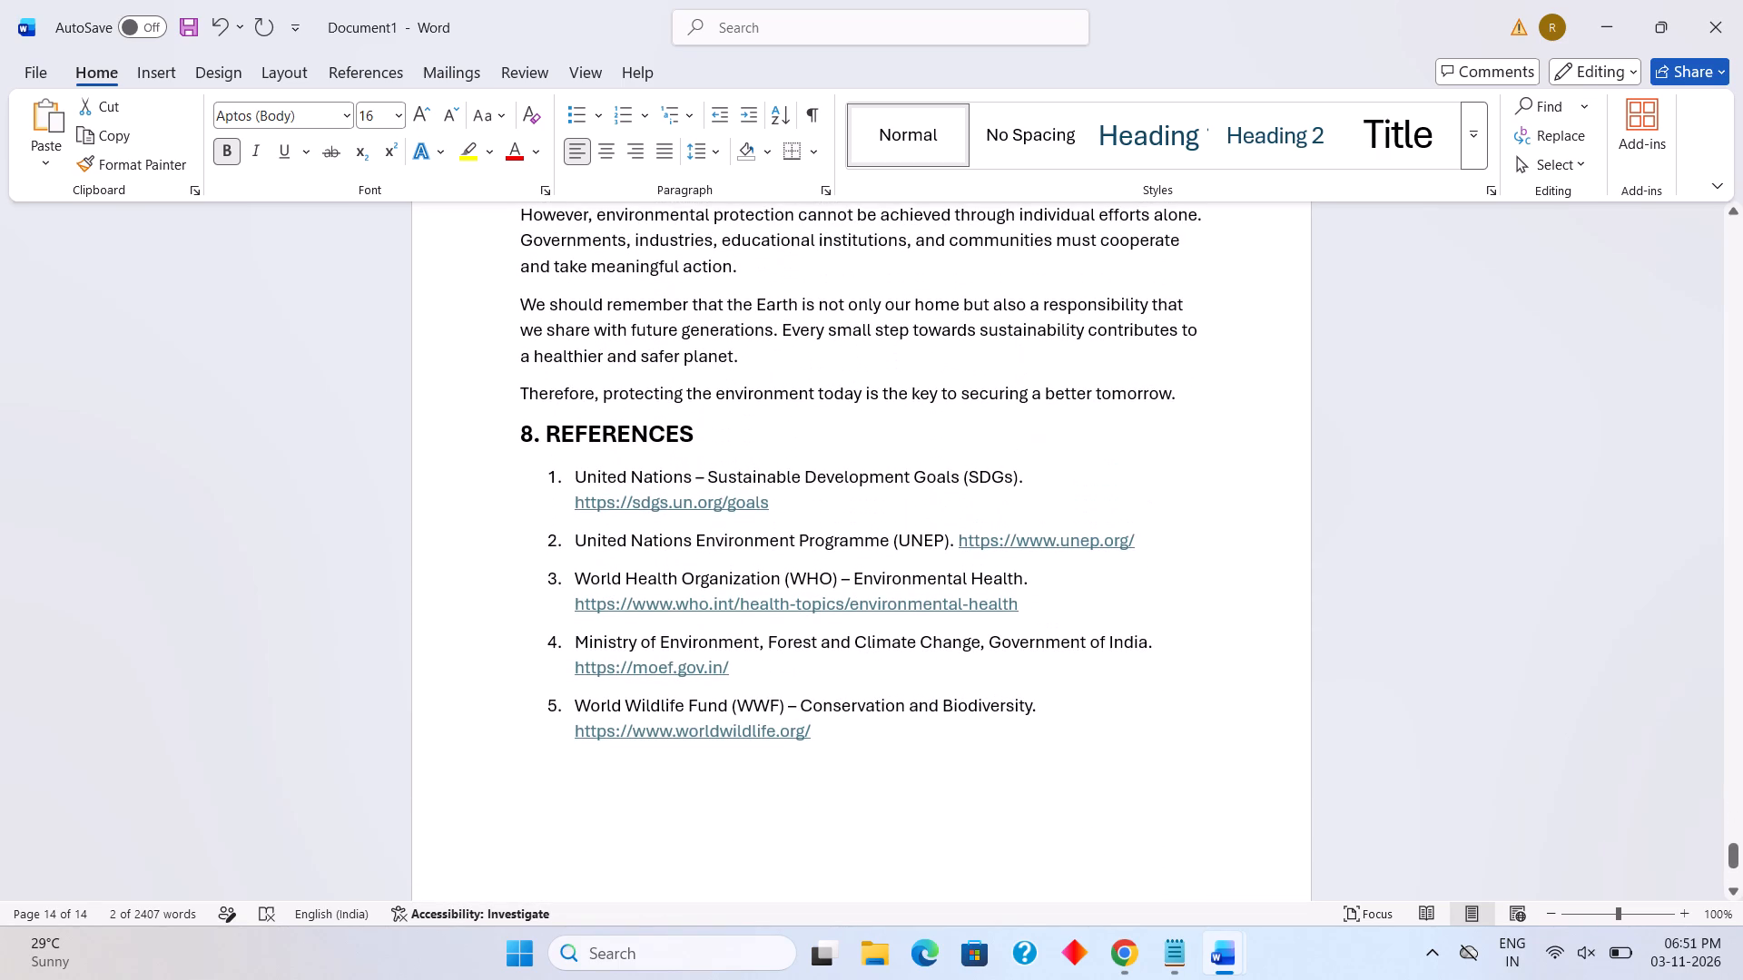
scroll(786, 260, "down", 8)
scroll(786, 260, "up", 14)
scroll(786, 260, "up", 8)
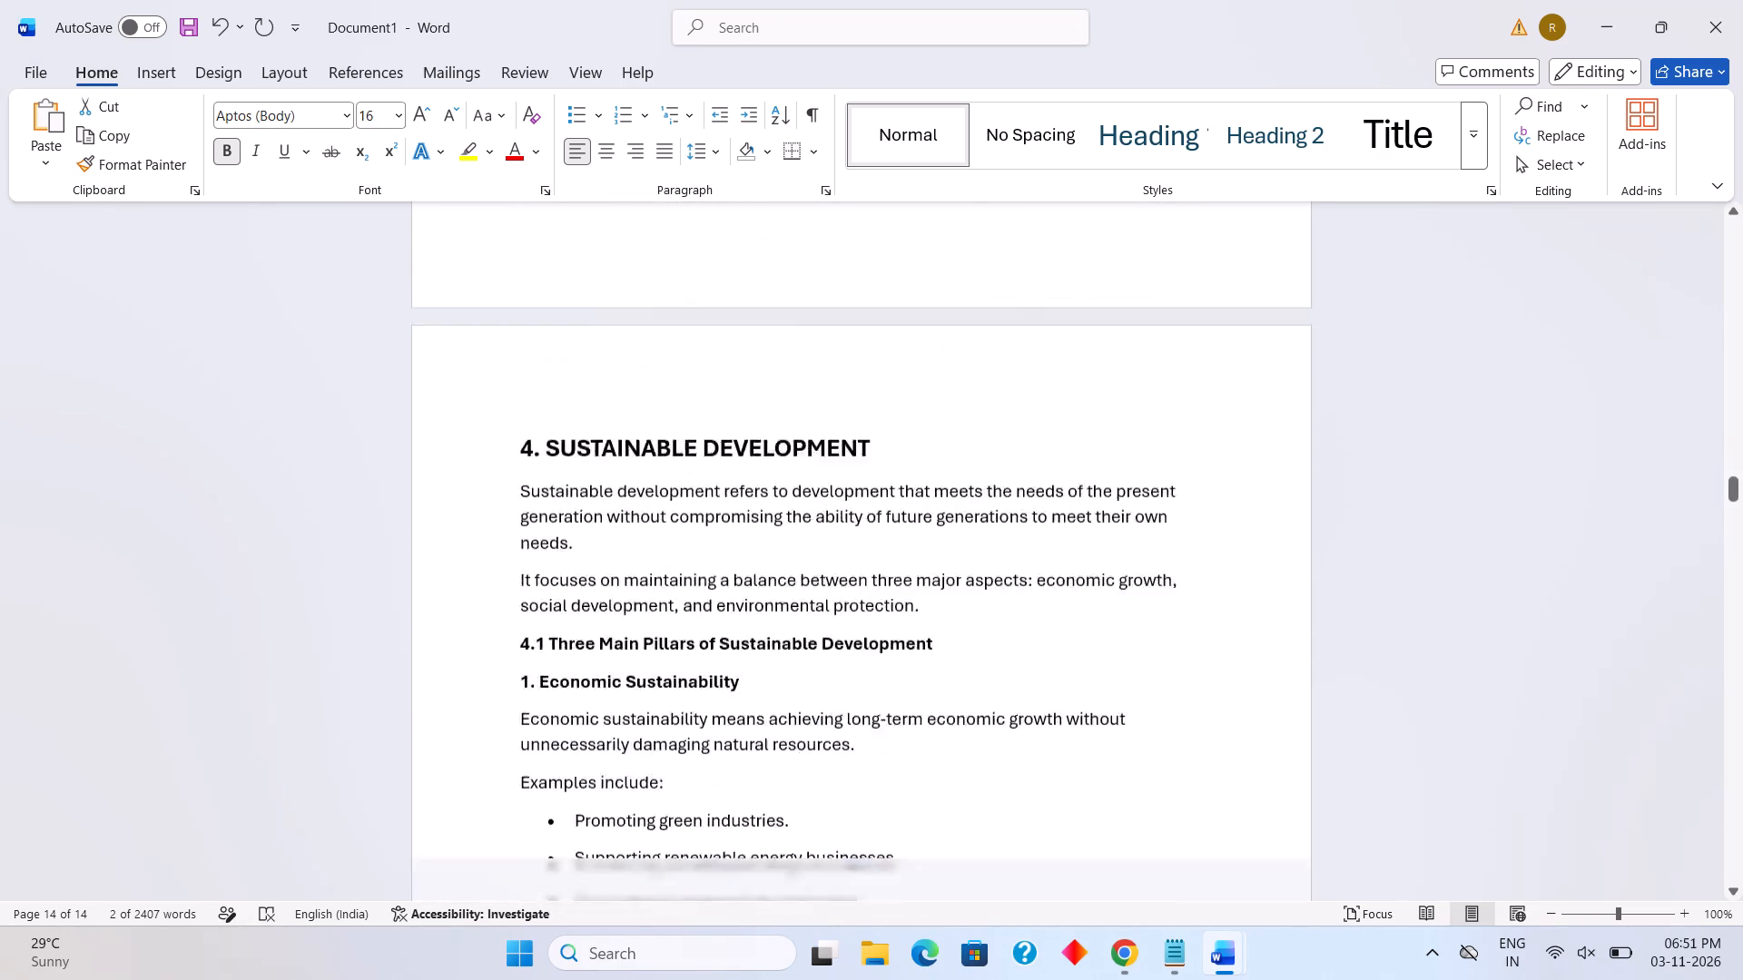
scroll(786, 260, "up", 15)
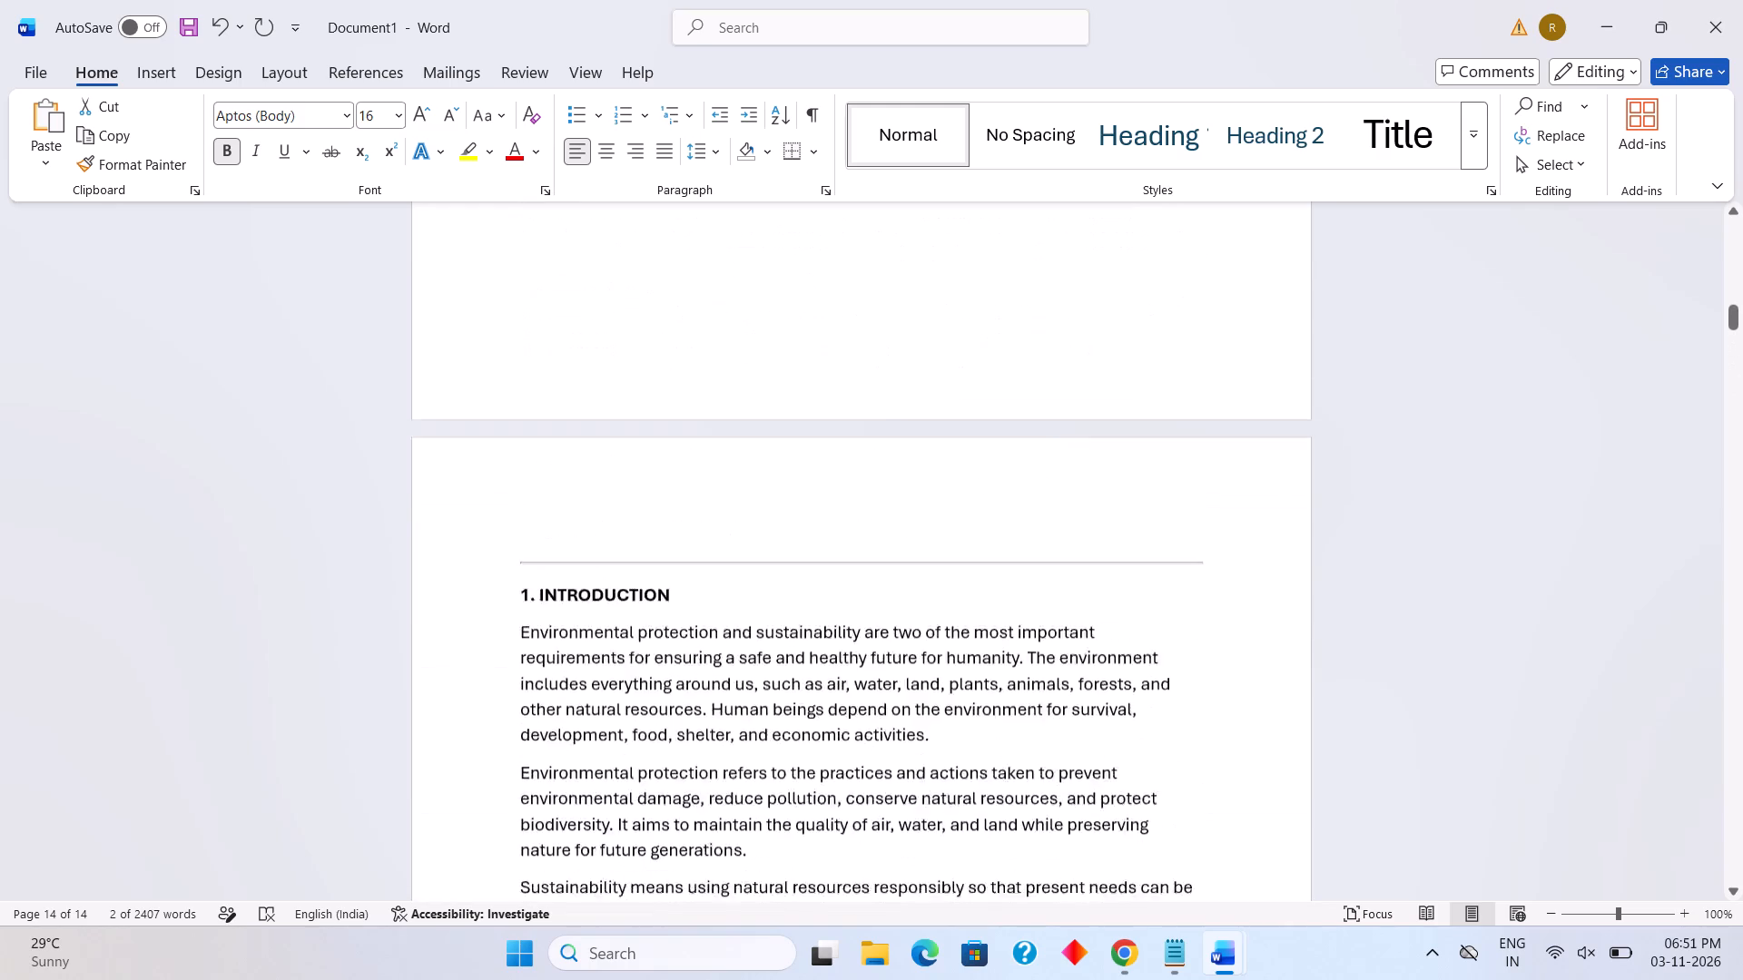
scroll(786, 260, "up", 5)
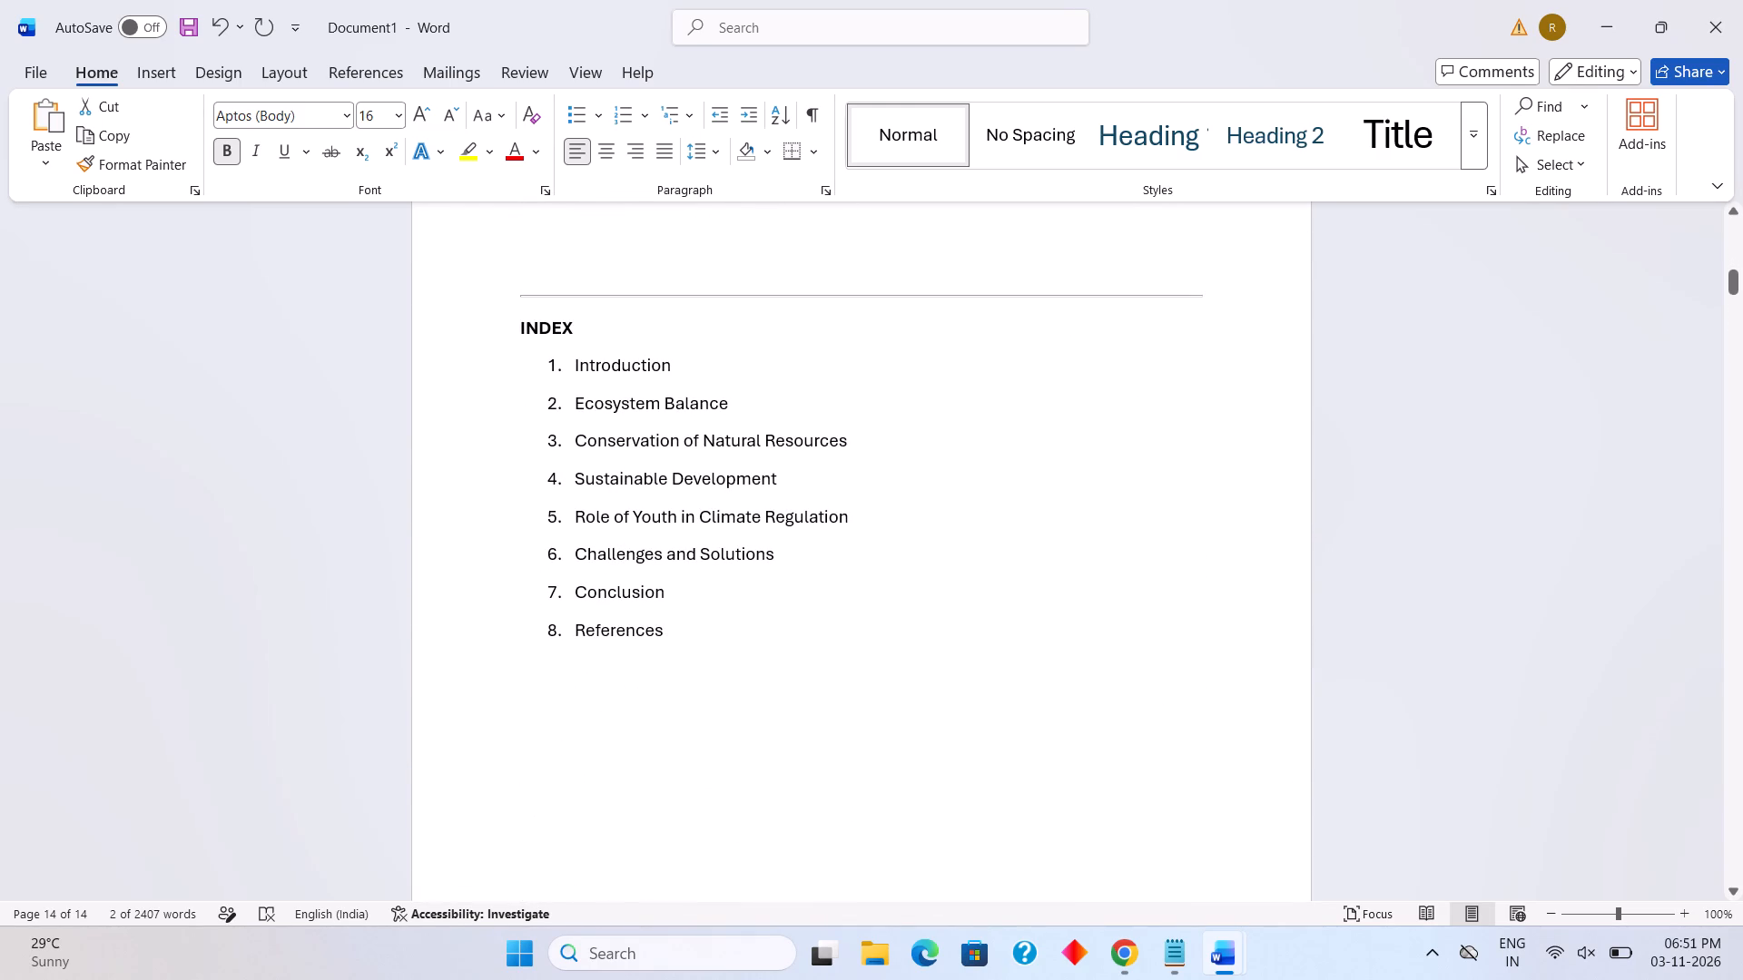
left_click(517, 321)
left_click_drag(517, 321, 589, 336)
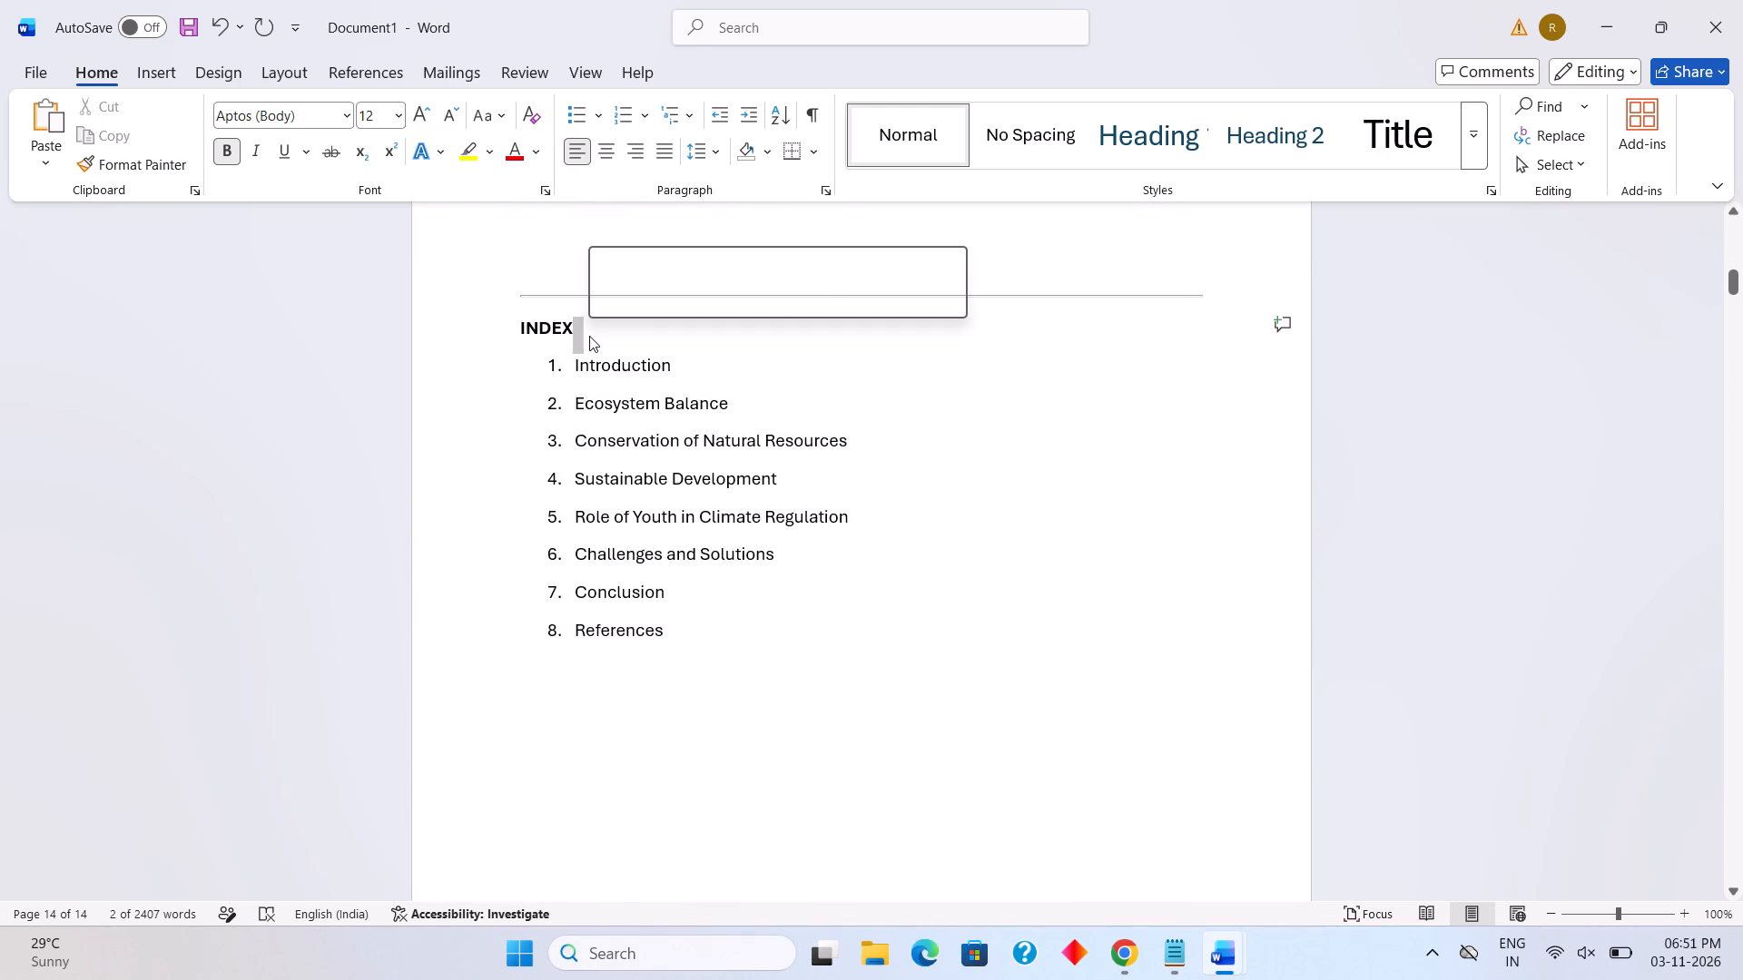
scroll(550, 327, "left", 1)
left_click(516, 325)
left_click_drag(516, 325, 556, 325)
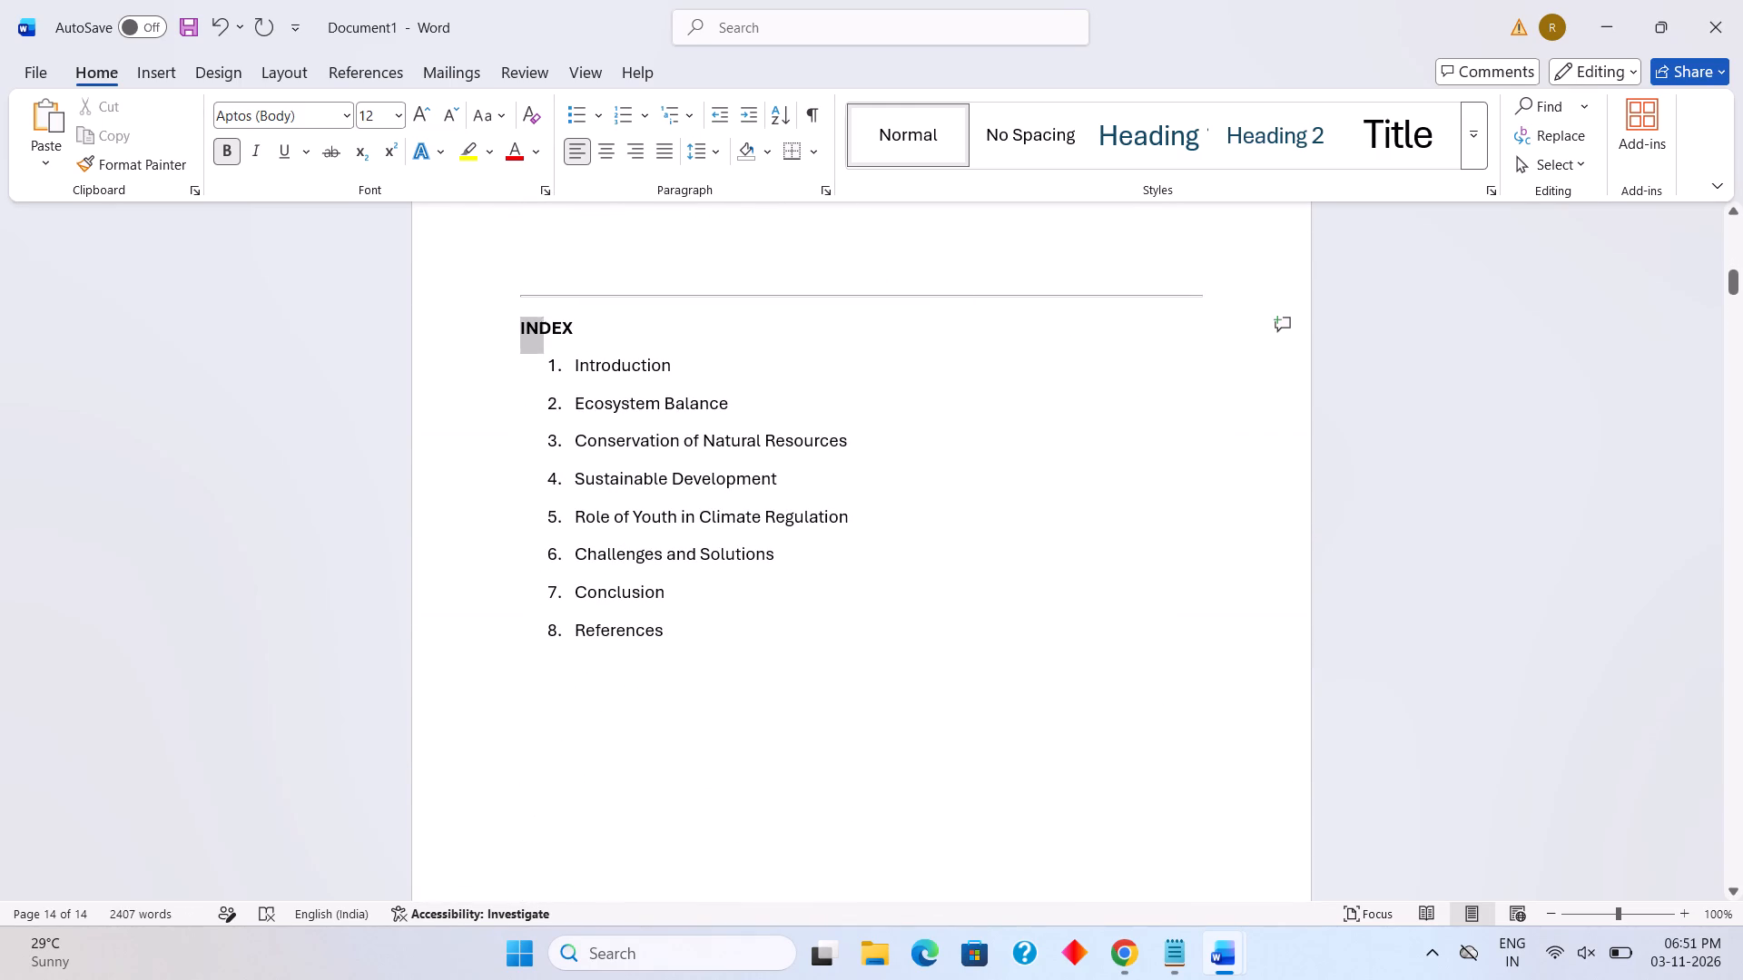
left_click_drag(556, 325, 586, 327)
left_click(752, 259)
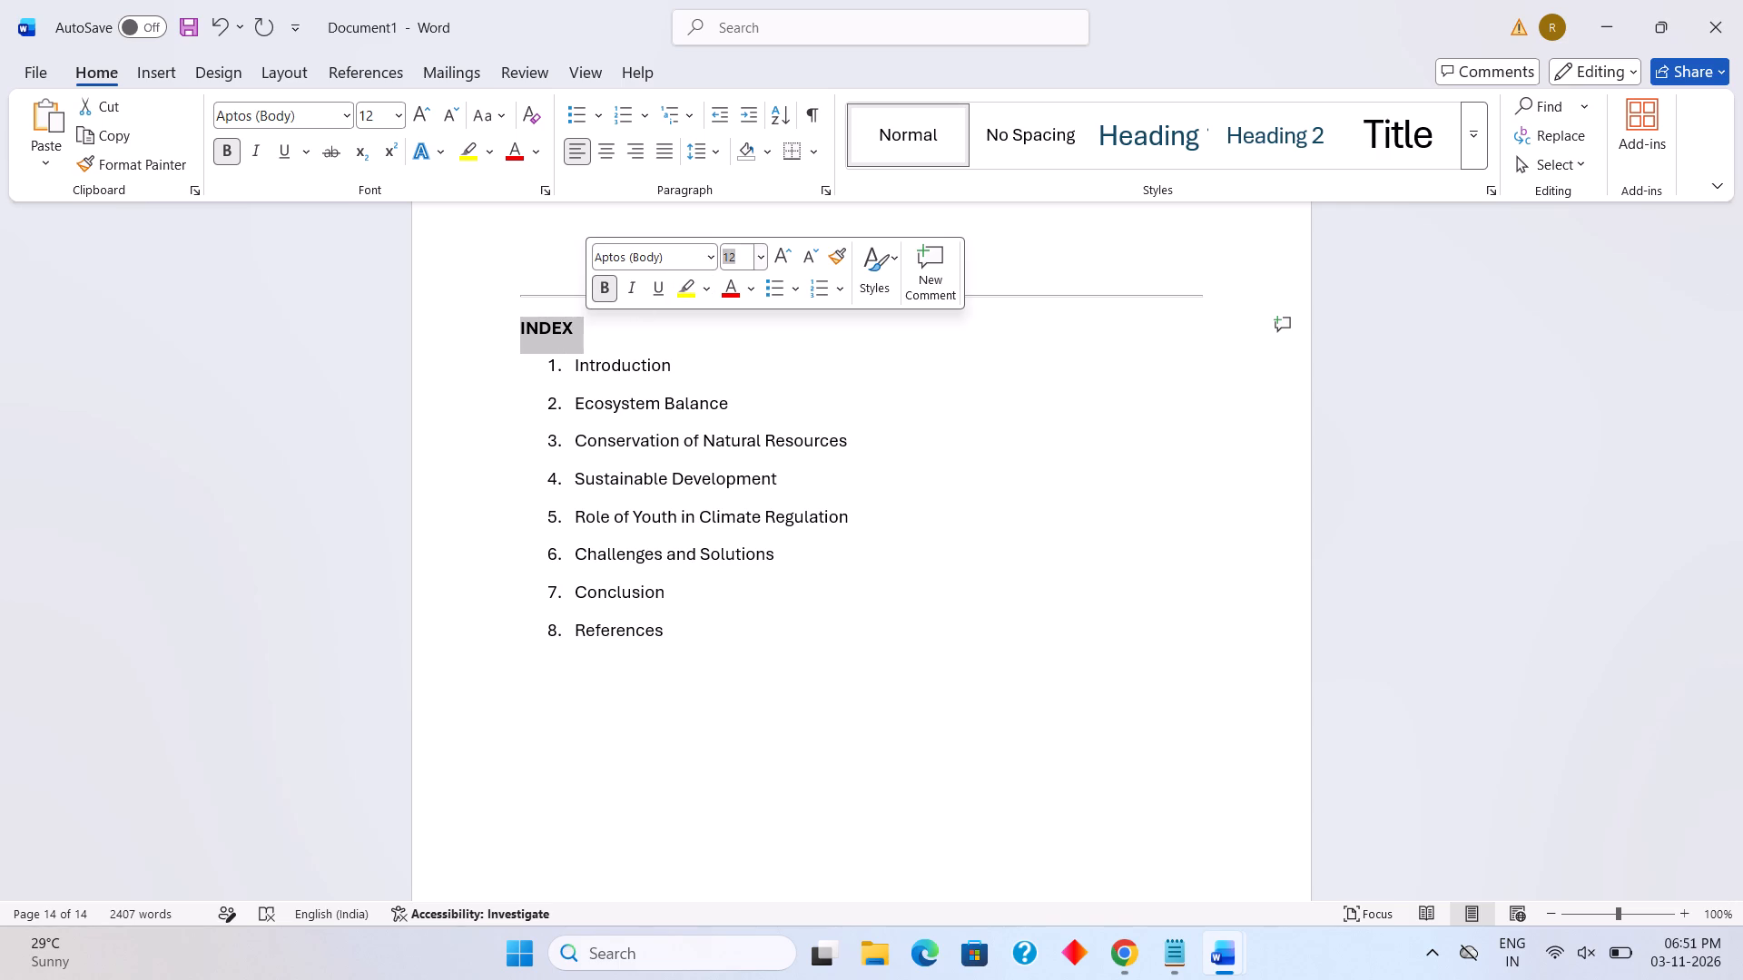
left_click(763, 259)
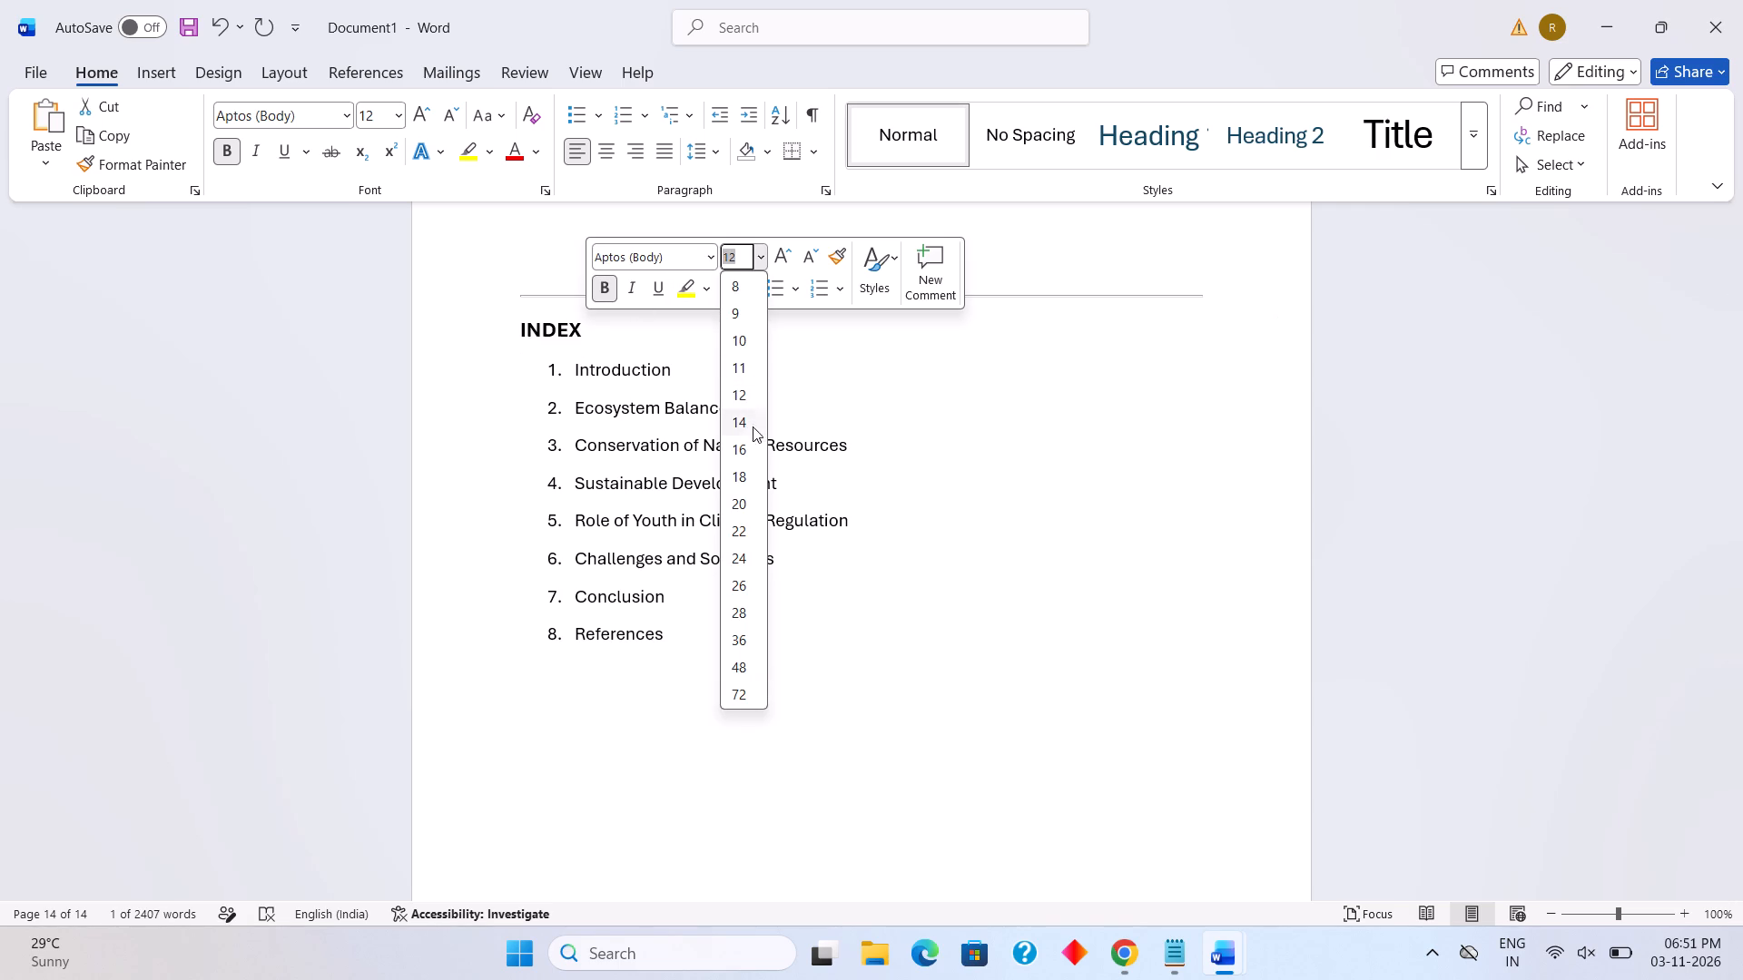
left_click(752, 445)
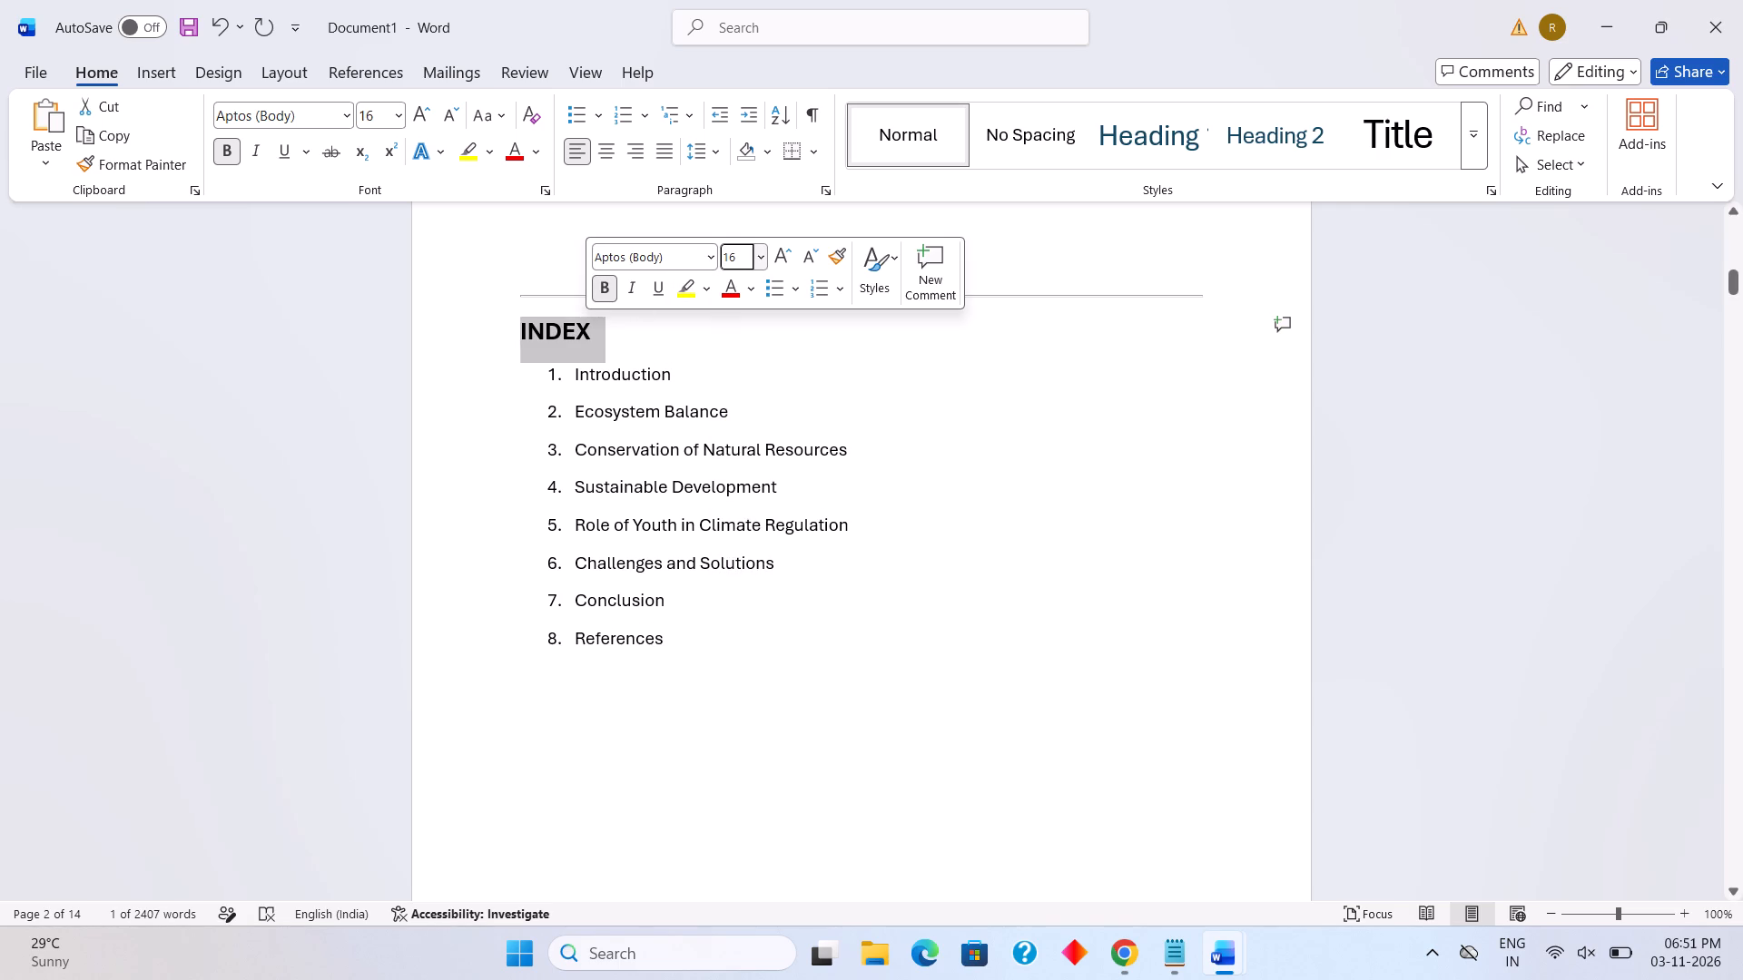
left_click(801, 417)
Centre all the cover page text, from "ASSIGNMENT – 3" through the university name line.
scroll(801, 417, "right", 1)
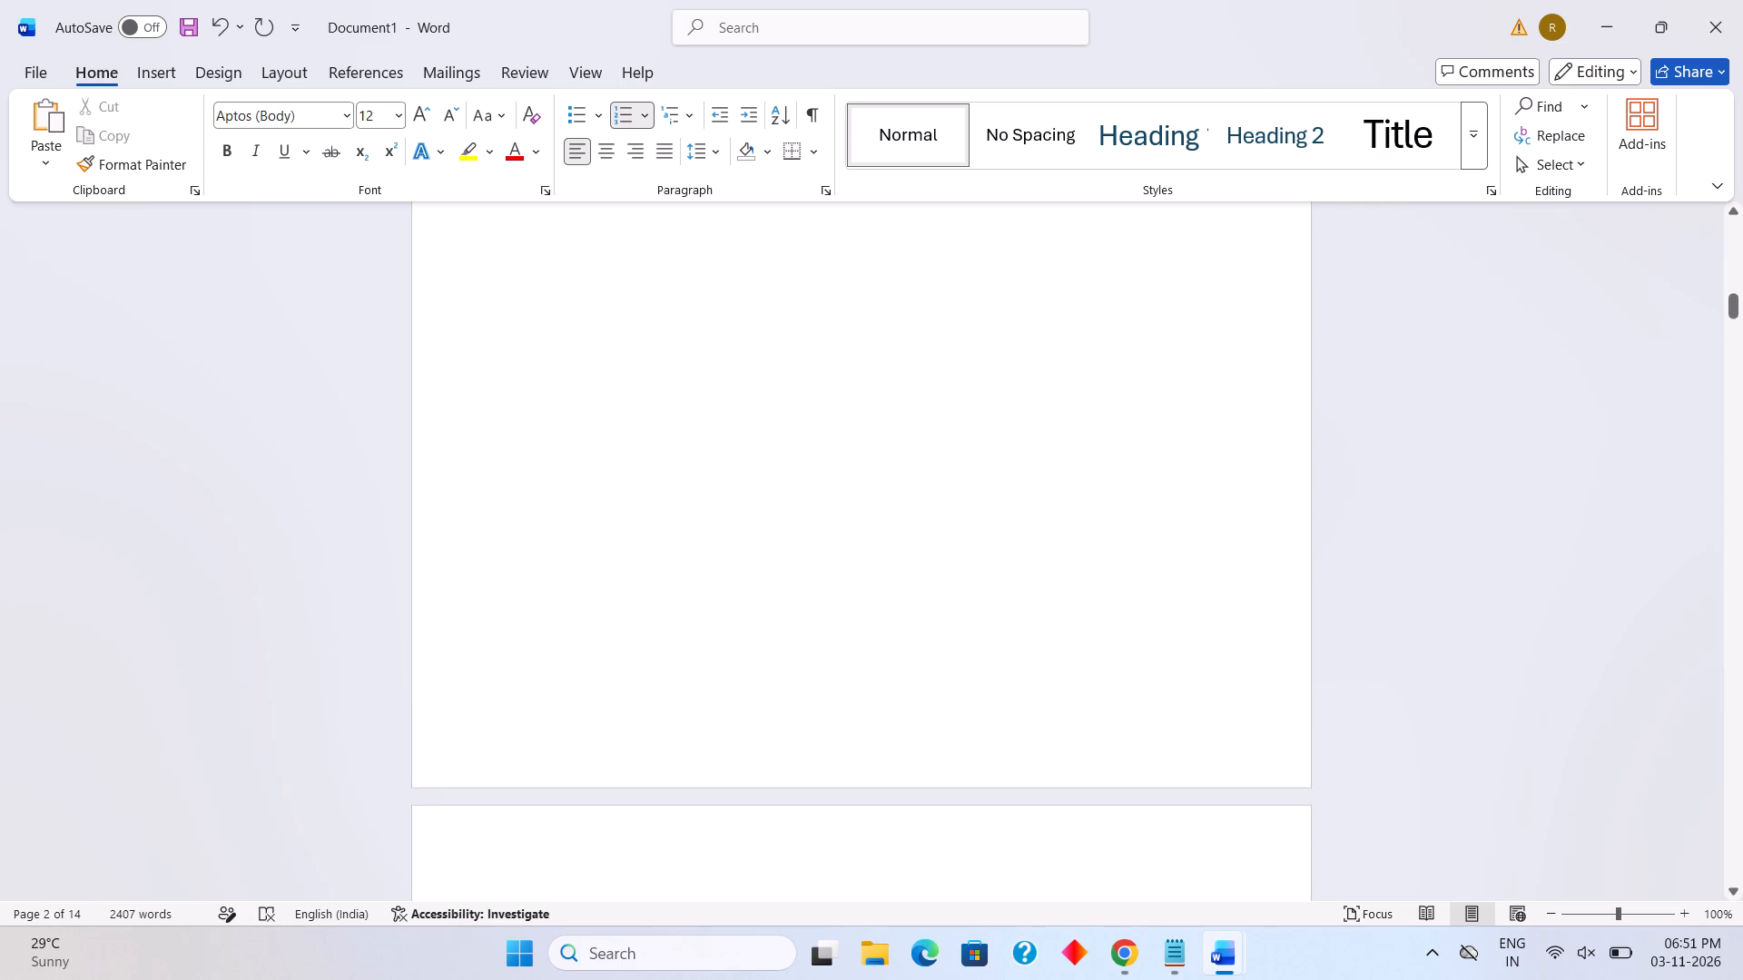
scroll(801, 417, "right", 1)
scroll(801, 417, "up", 1)
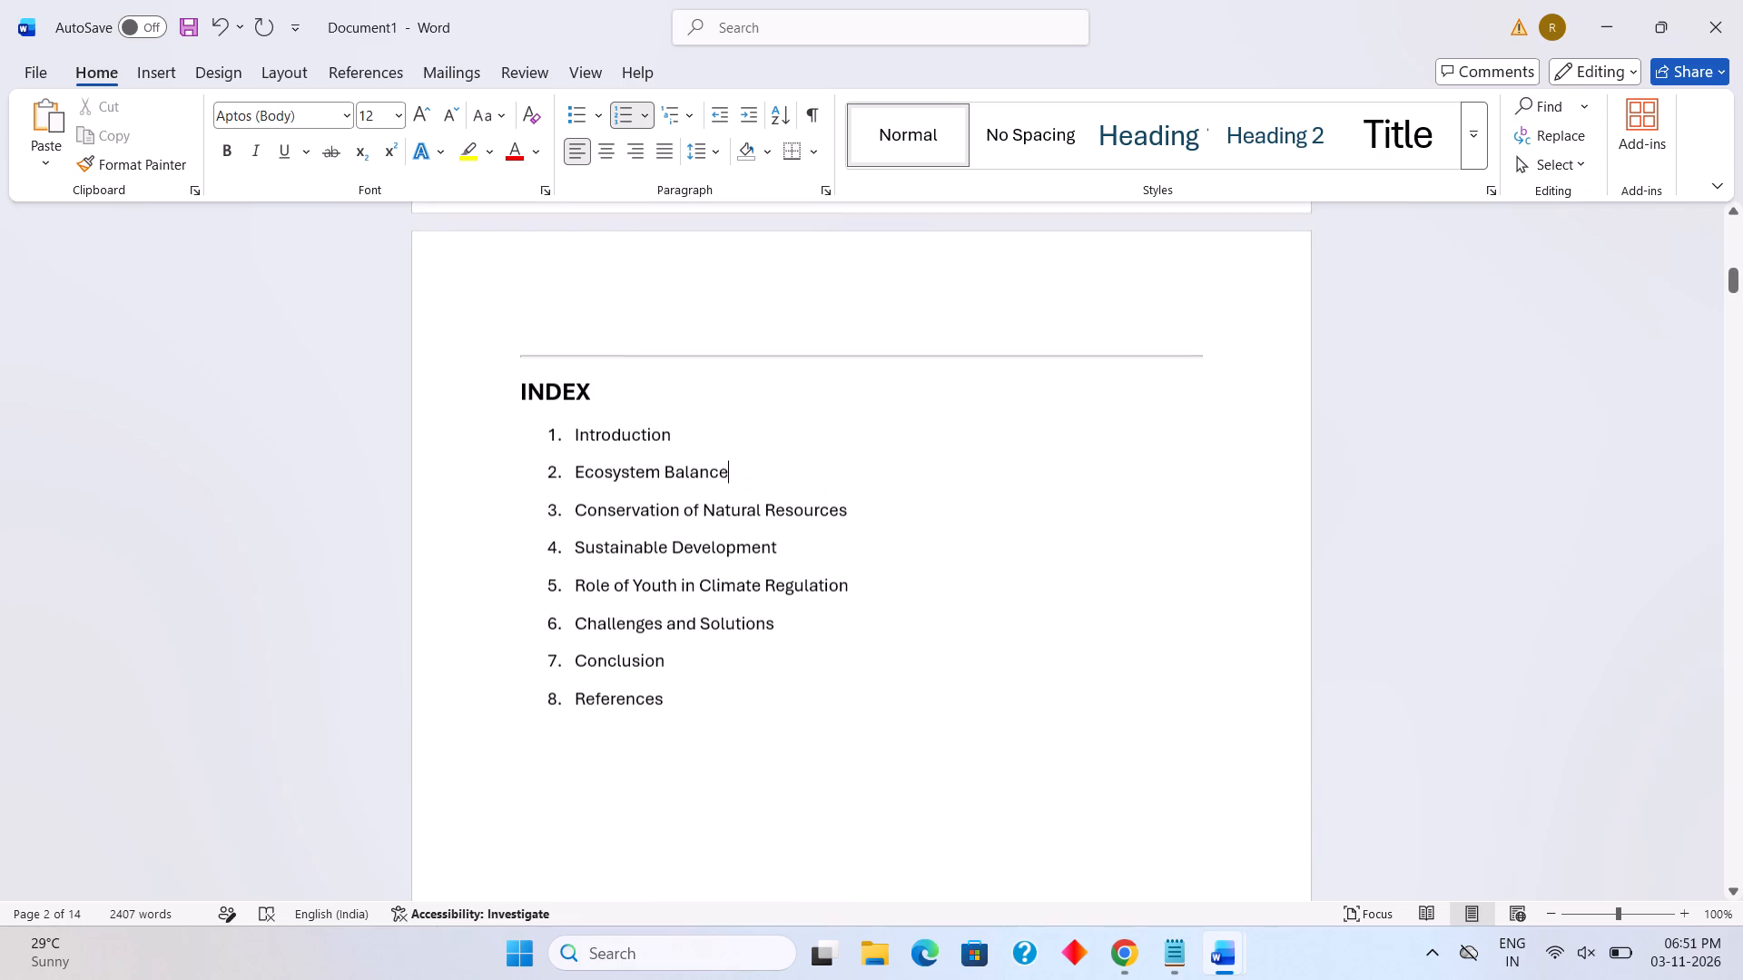
scroll(801, 417, "up", 7)
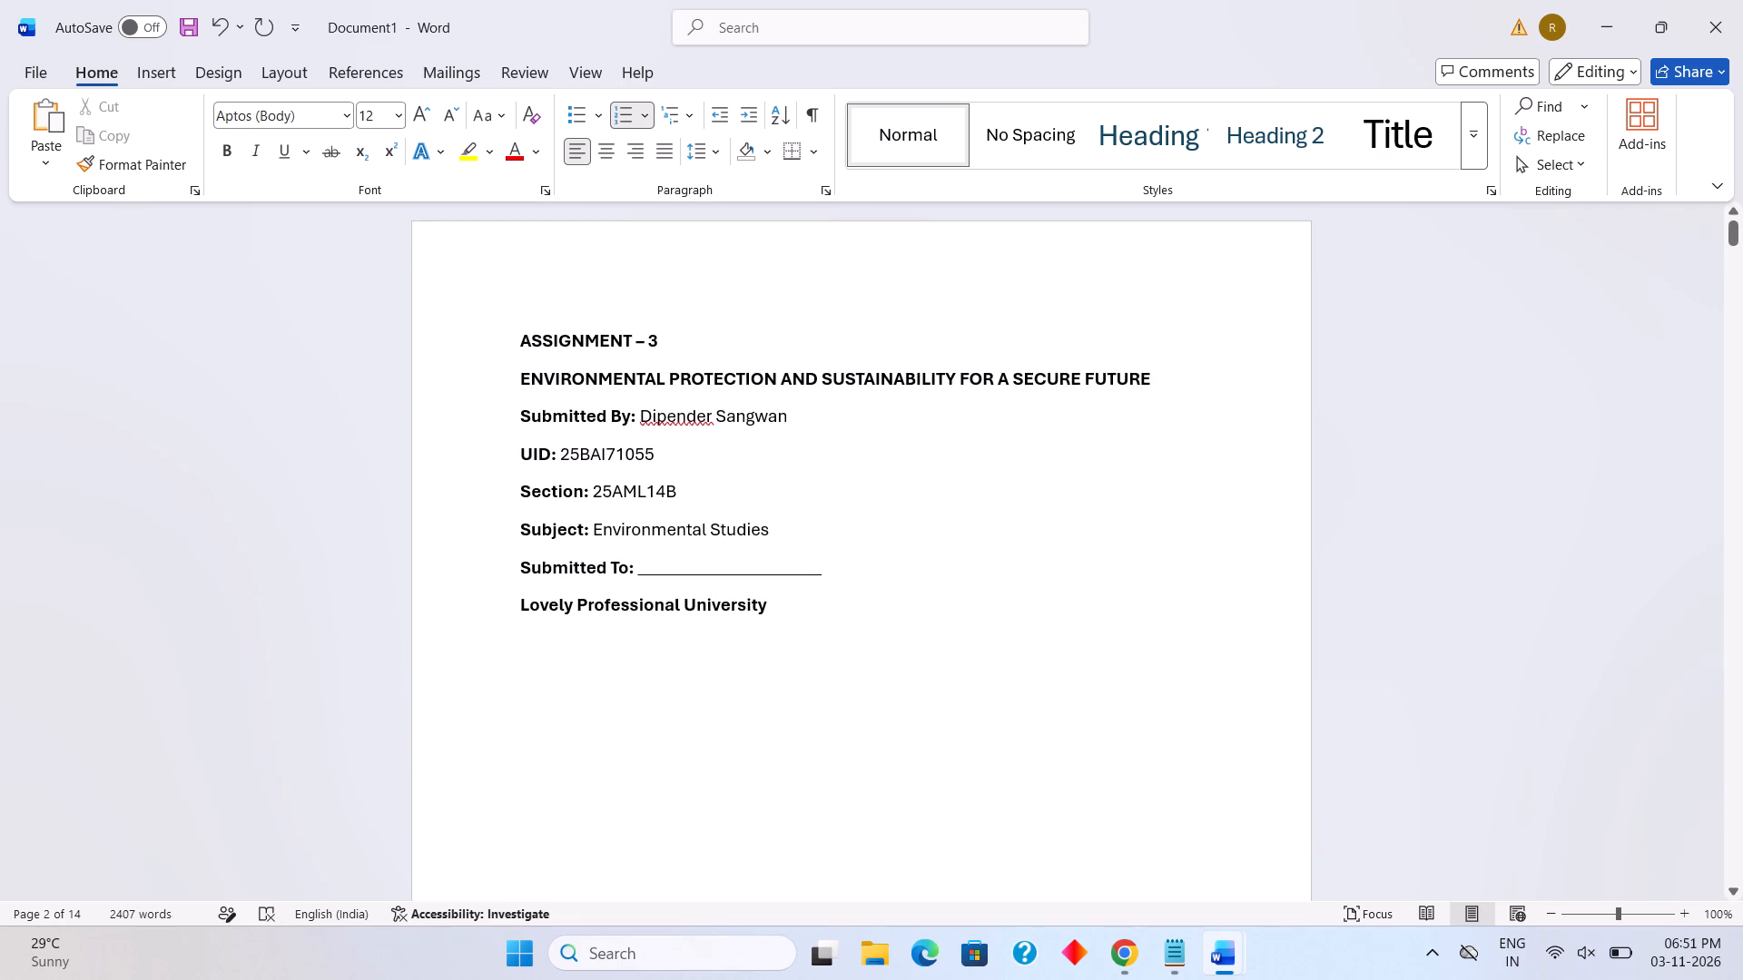
left_click(511, 324)
left_click_drag(511, 324, 688, 429)
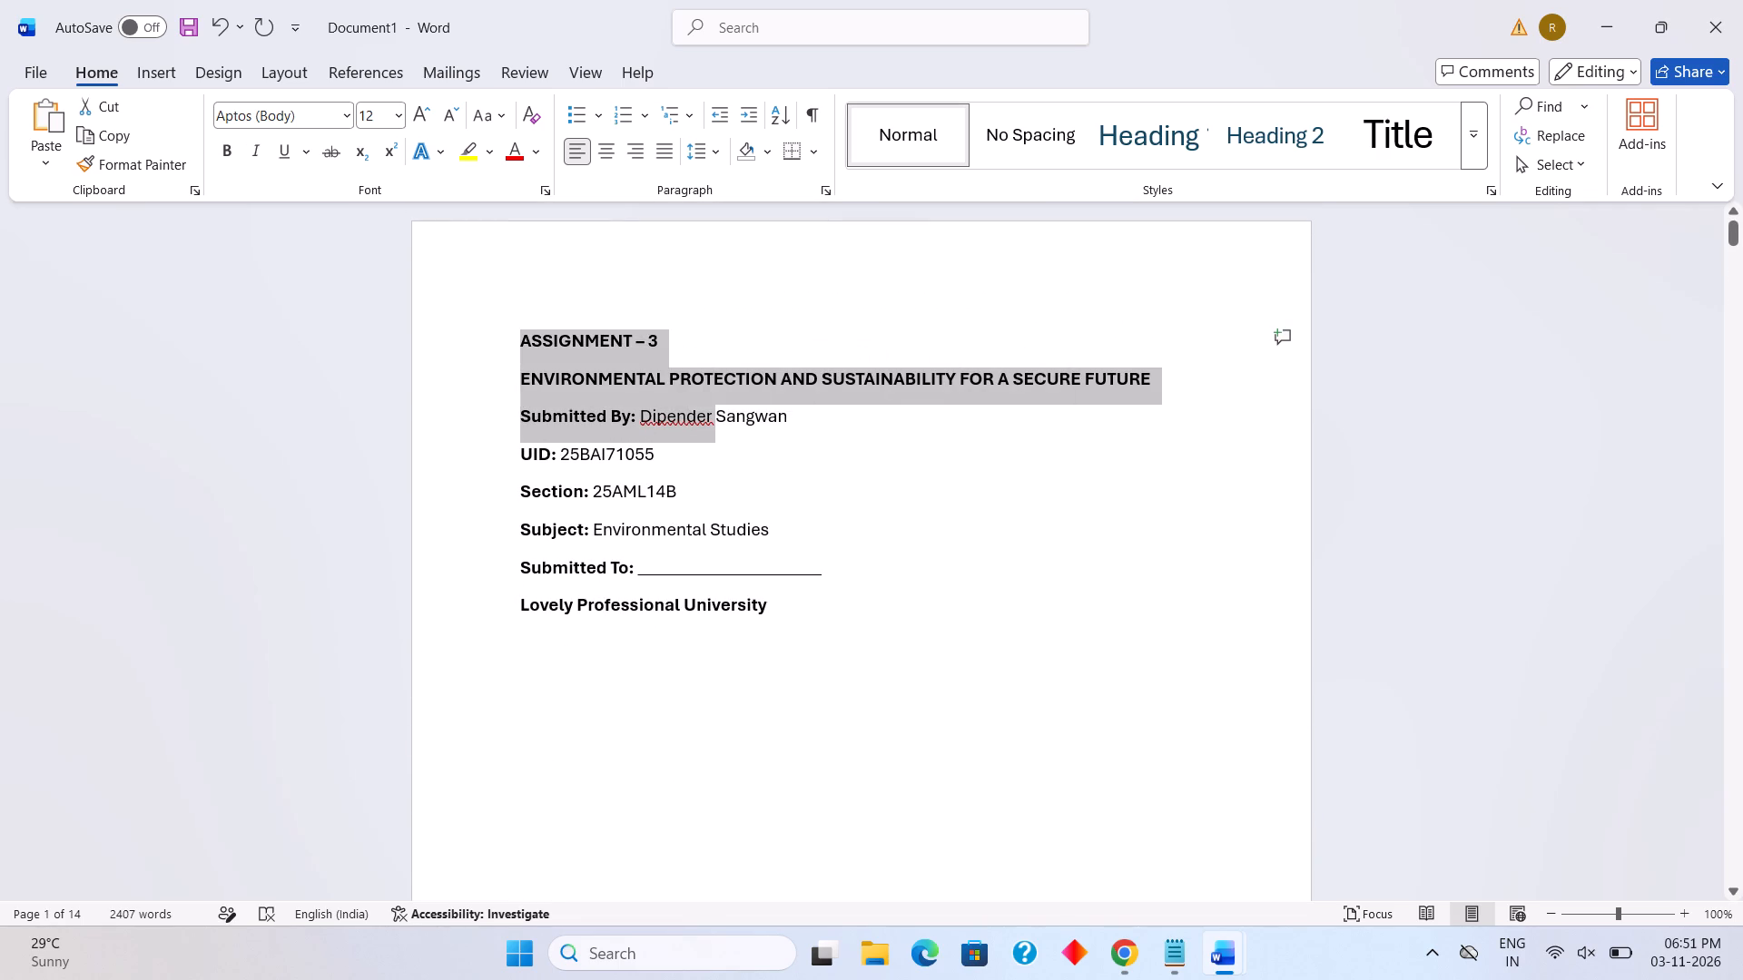
left_click(522, 331)
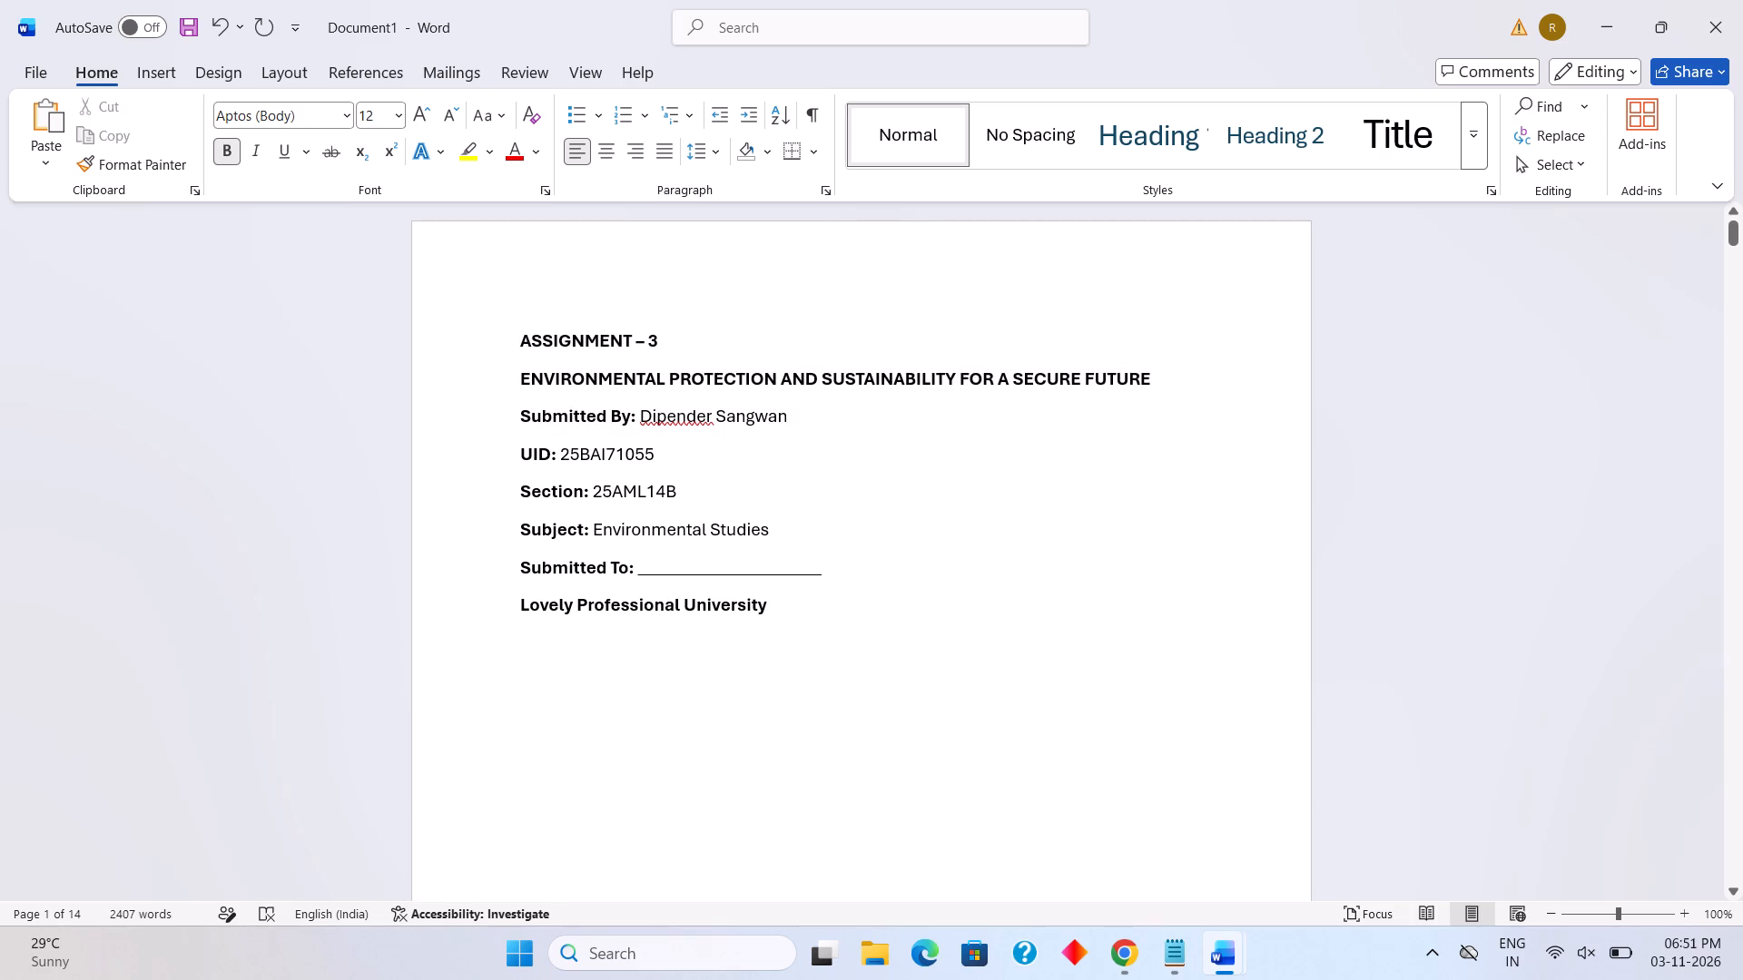
left_click_drag(520, 328, 835, 617)
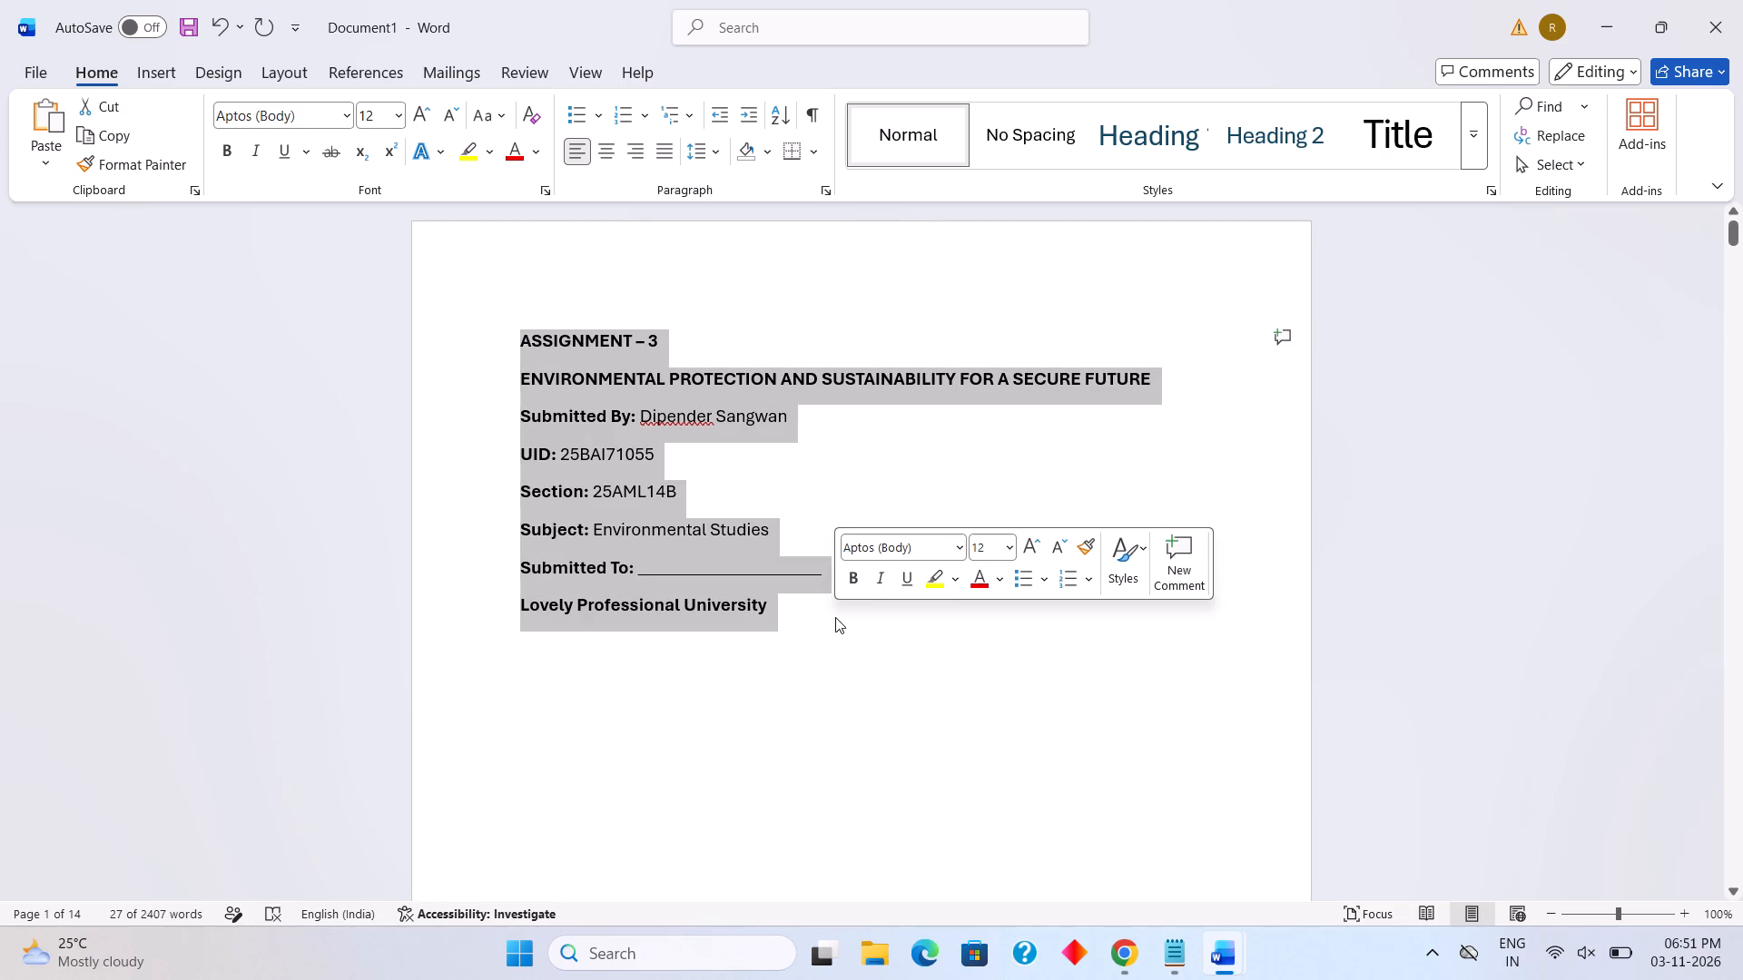
left_click(608, 144)
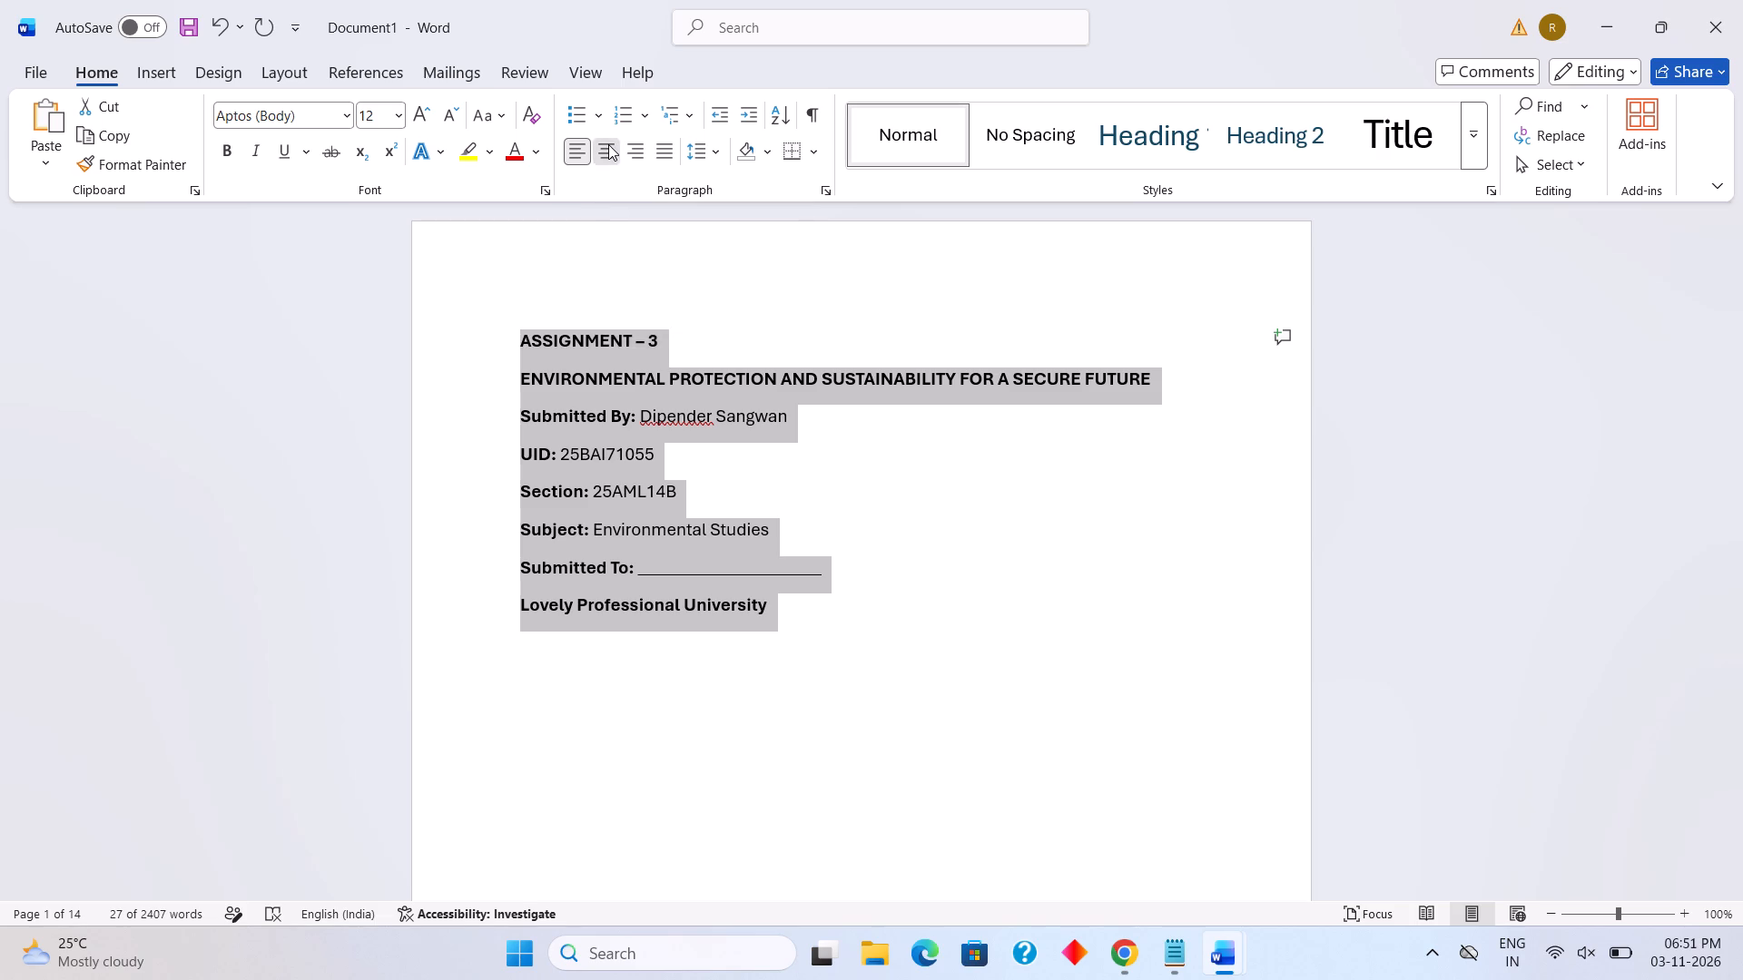
left_click(608, 534)
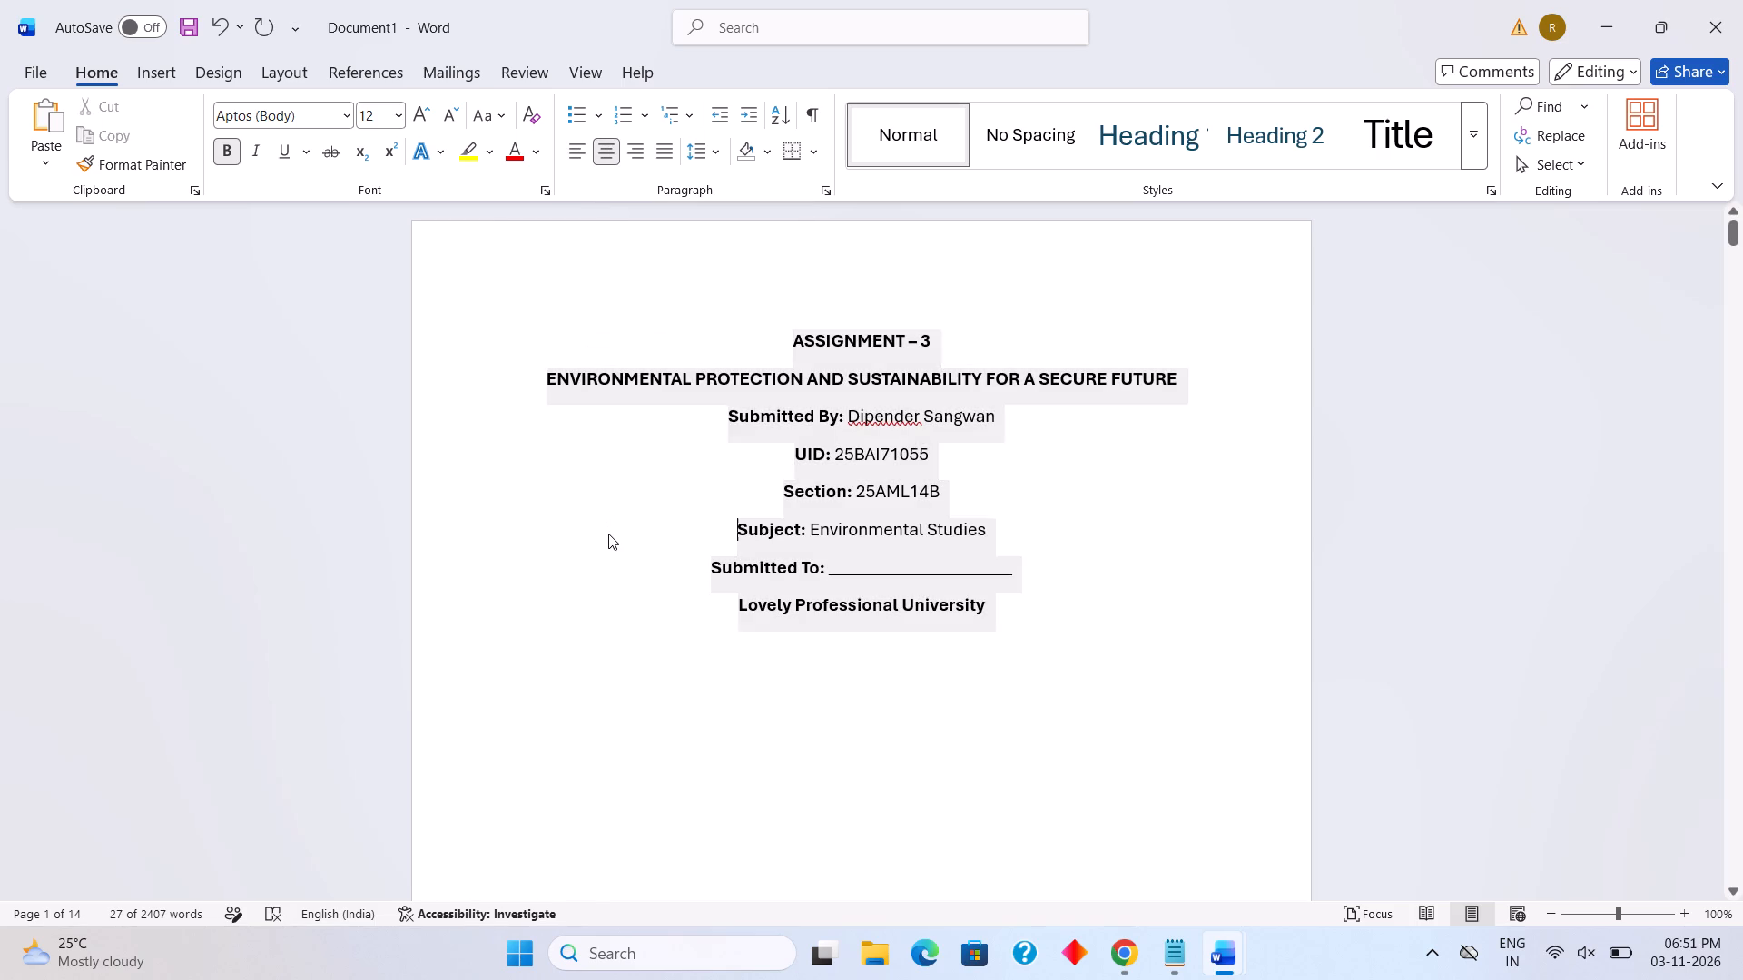
Set the font size of the cover page line "ASSIGNMENT – 3" to 16.
left_click(780, 333)
left_click_drag(780, 333, 949, 339)
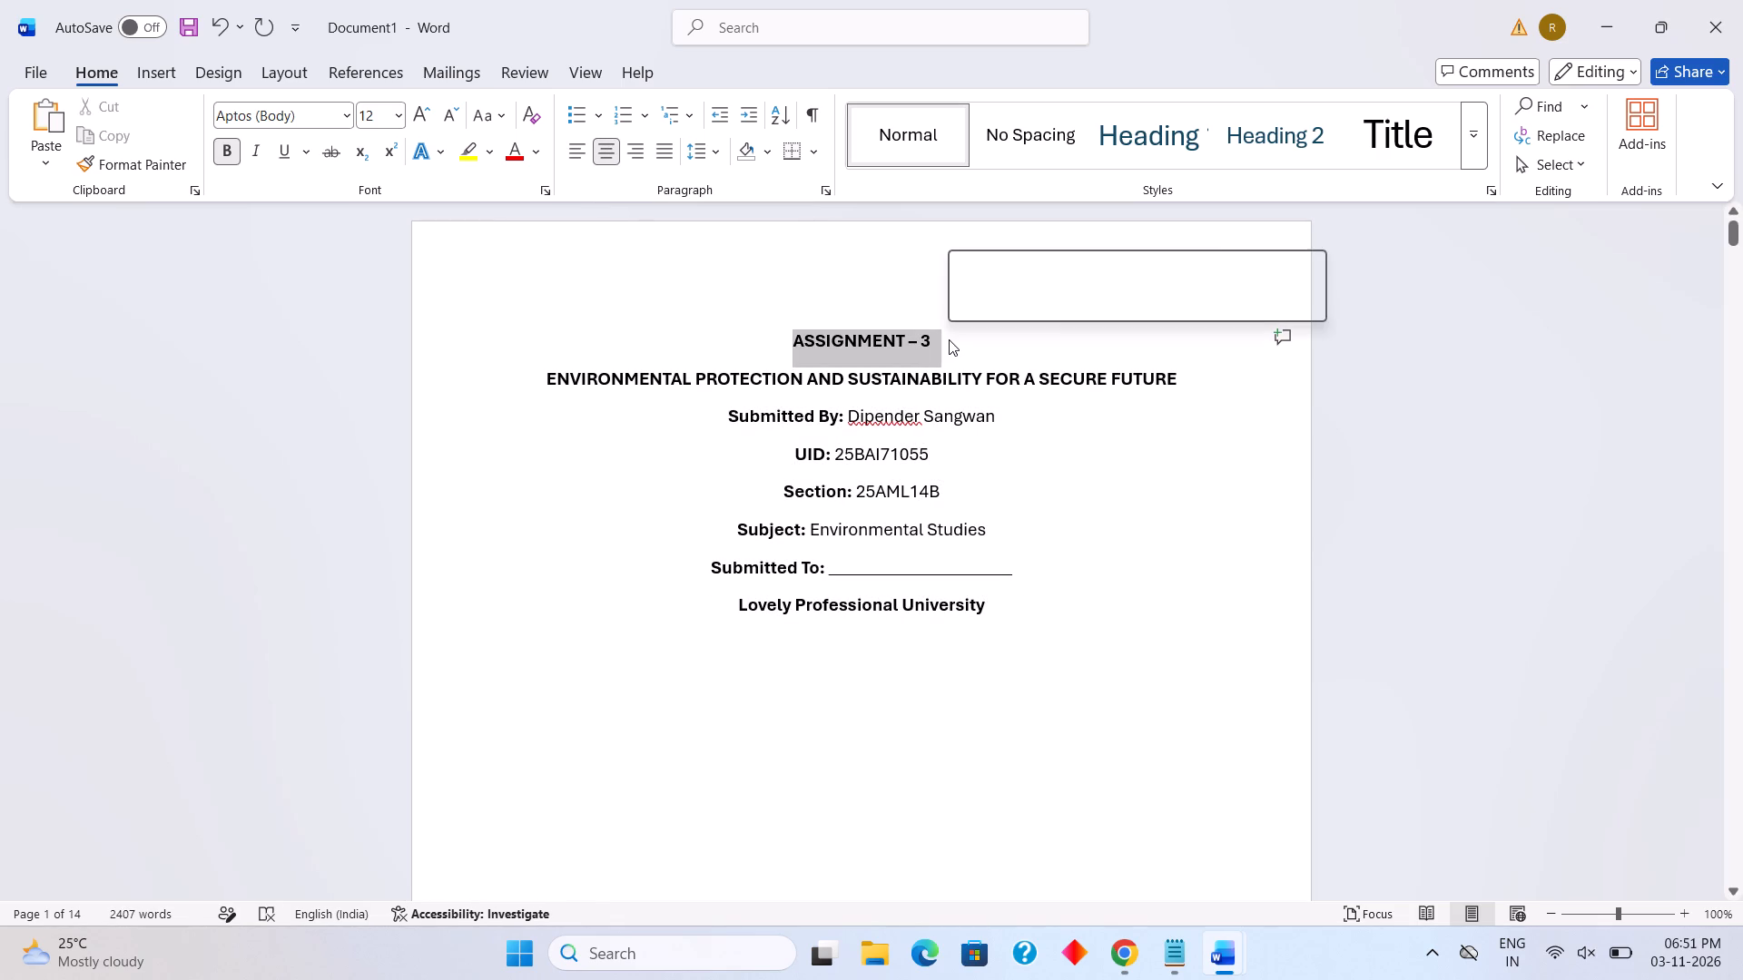
left_click(1126, 279)
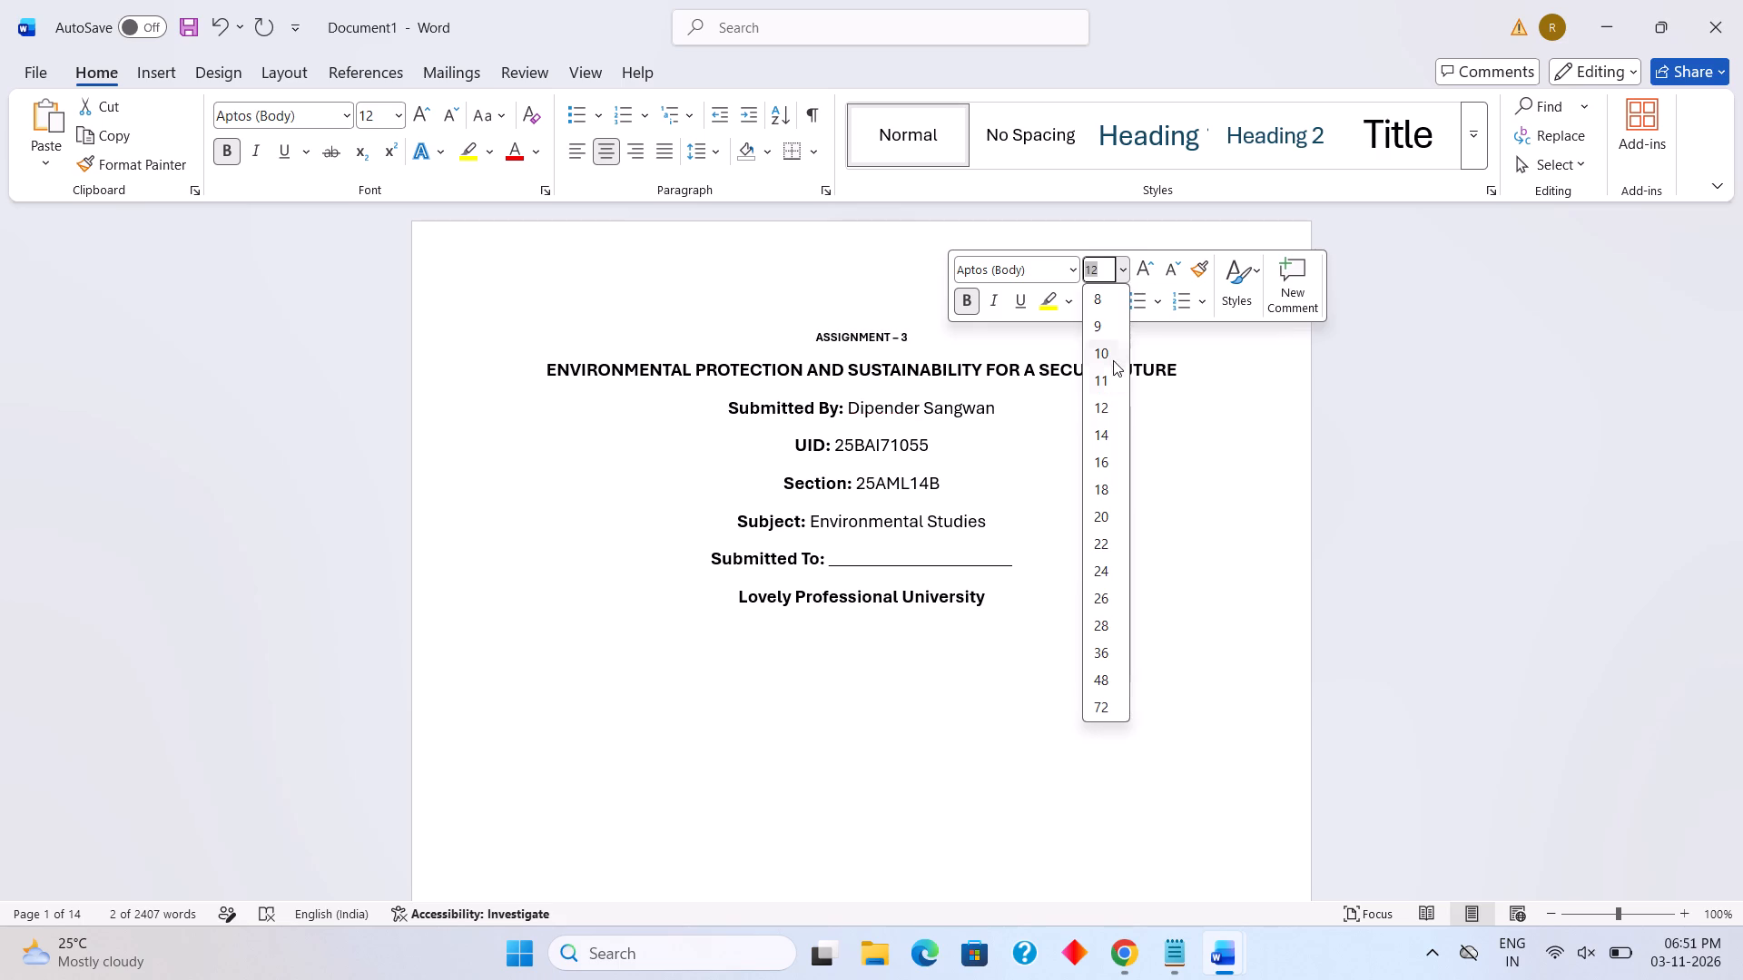
left_click(1104, 457)
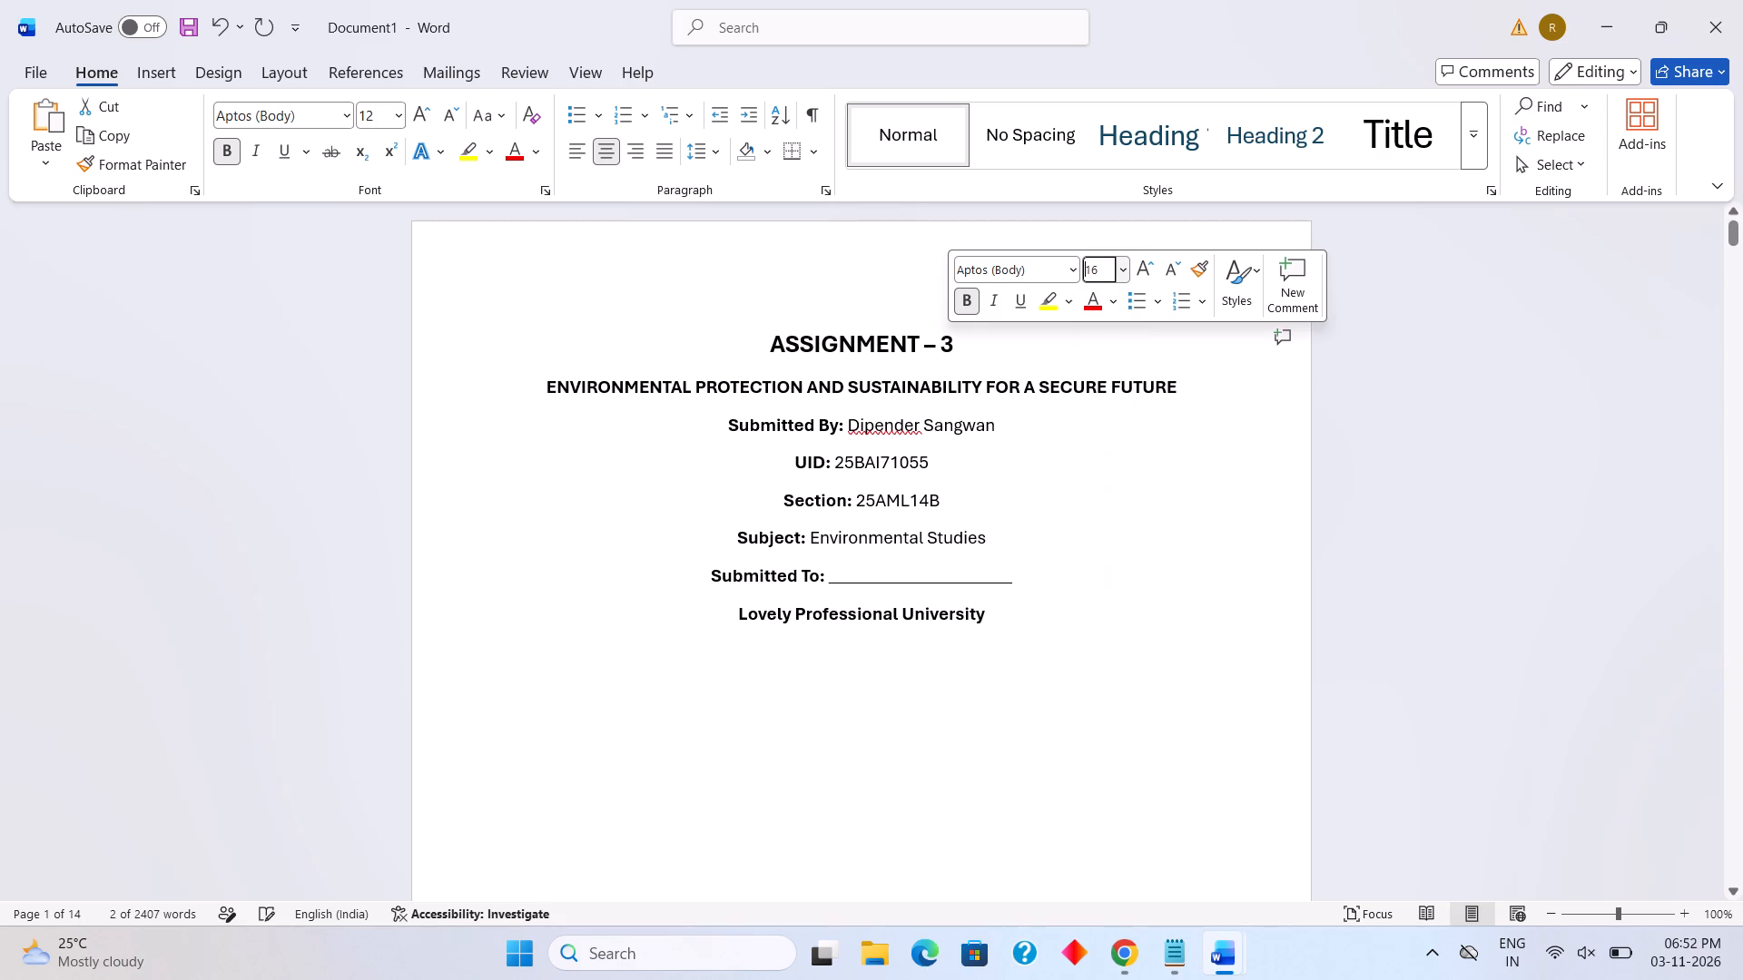
Set the font size of the cover title "ENVIRONMENTAL PROTECTION AND SUSTAINABILITY FOR A SECURE FUTURE" to 16.
left_click(546, 385)
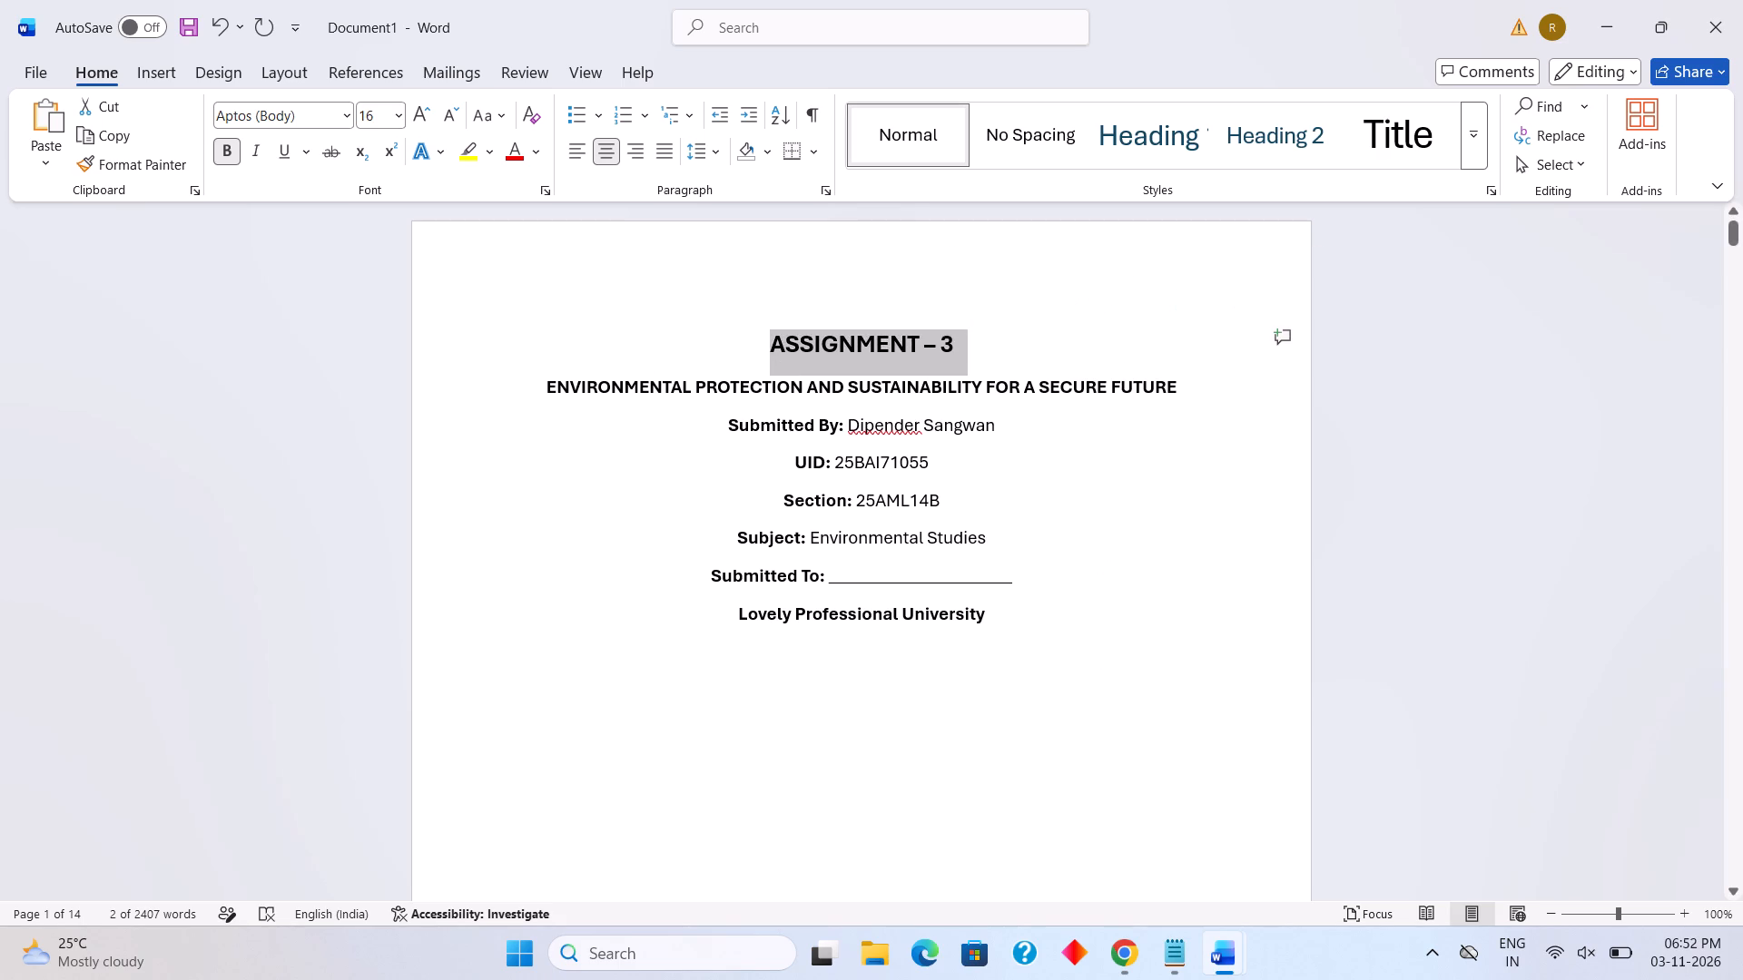
left_click_drag(546, 385, 1143, 380)
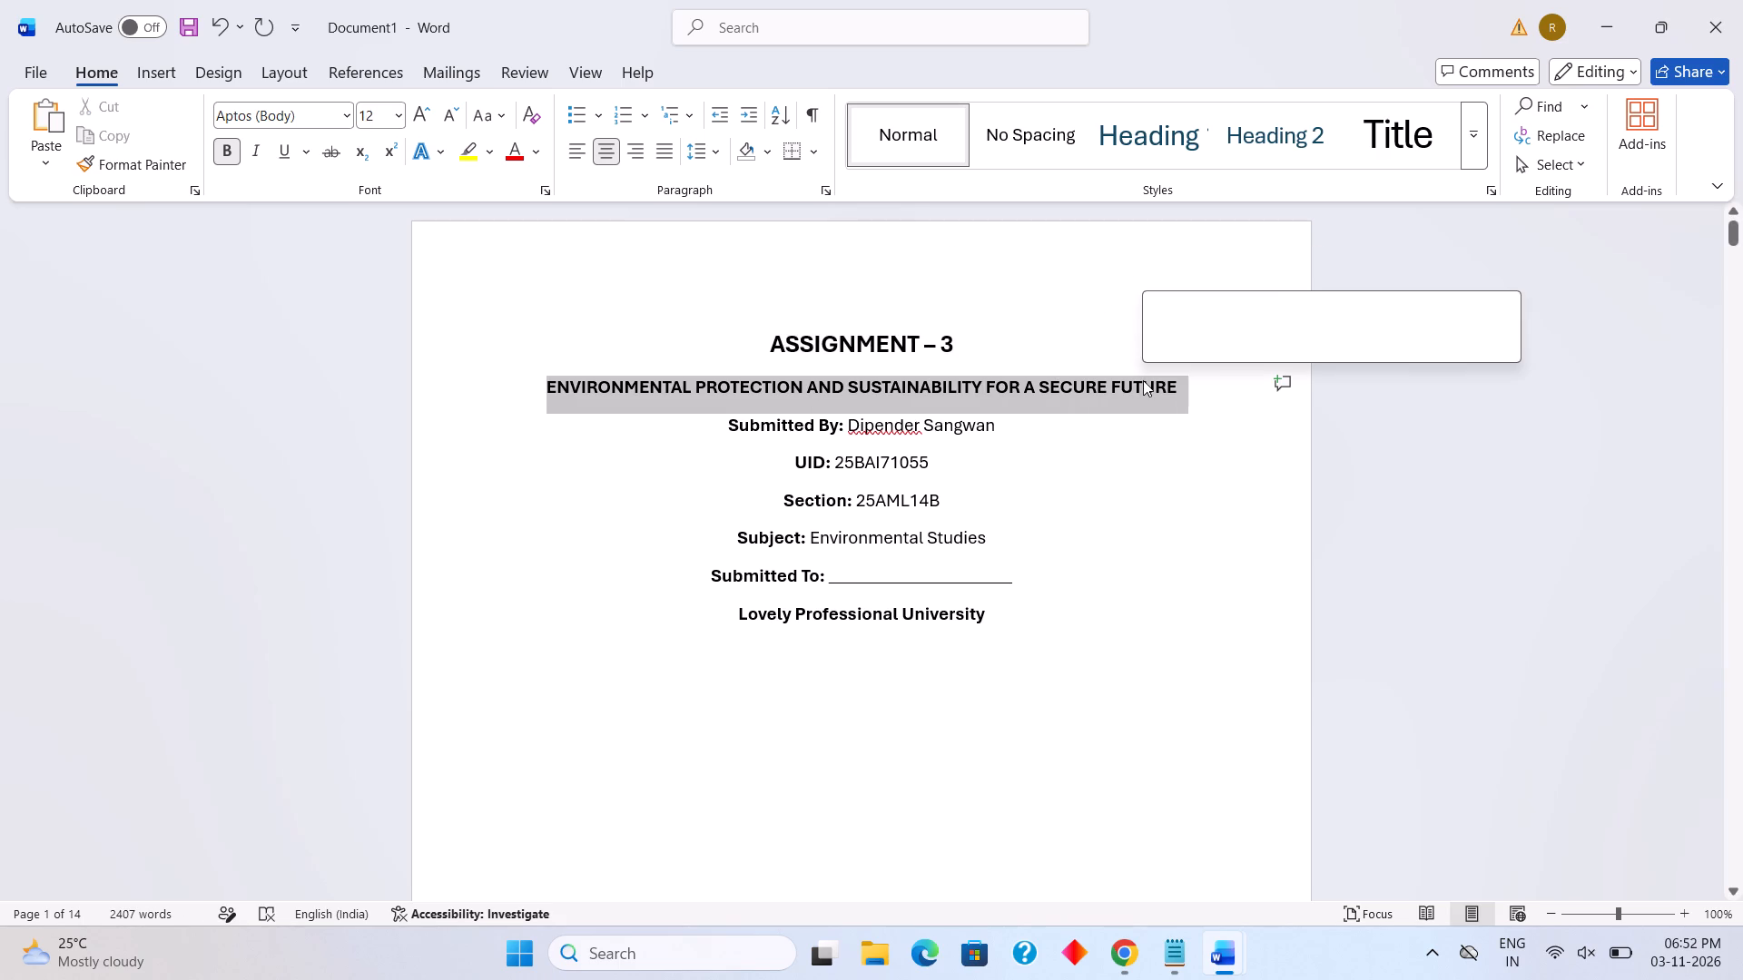
left_click(1322, 309)
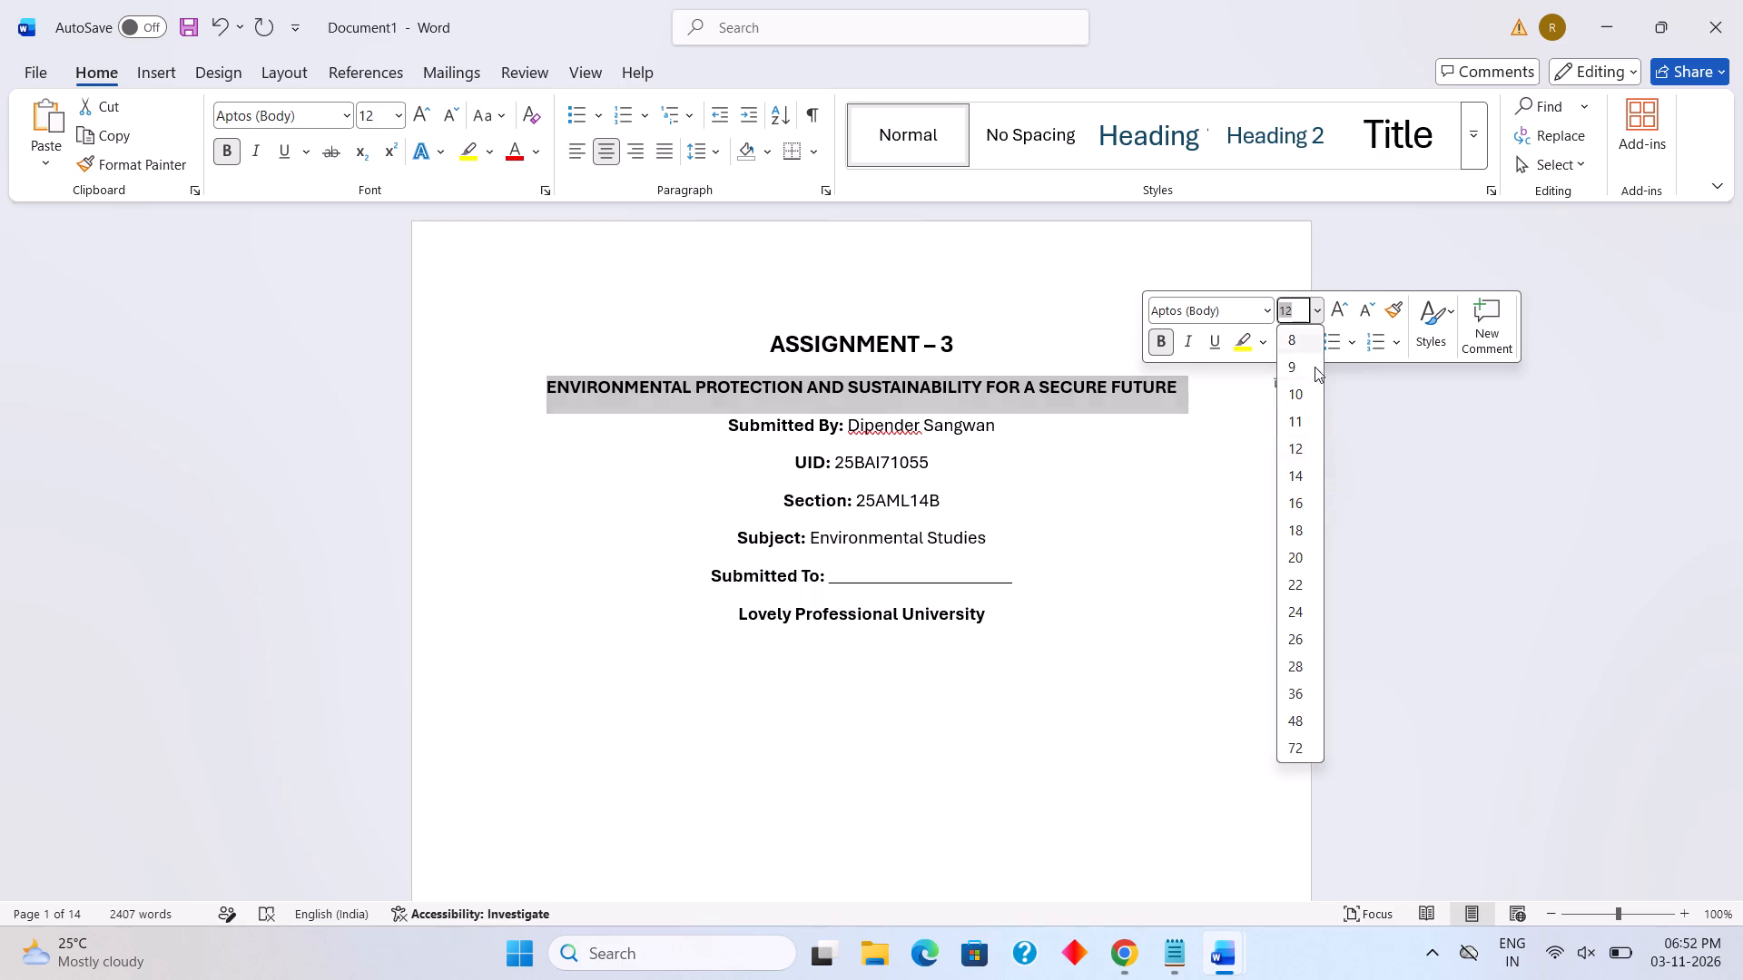
left_click(1306, 491)
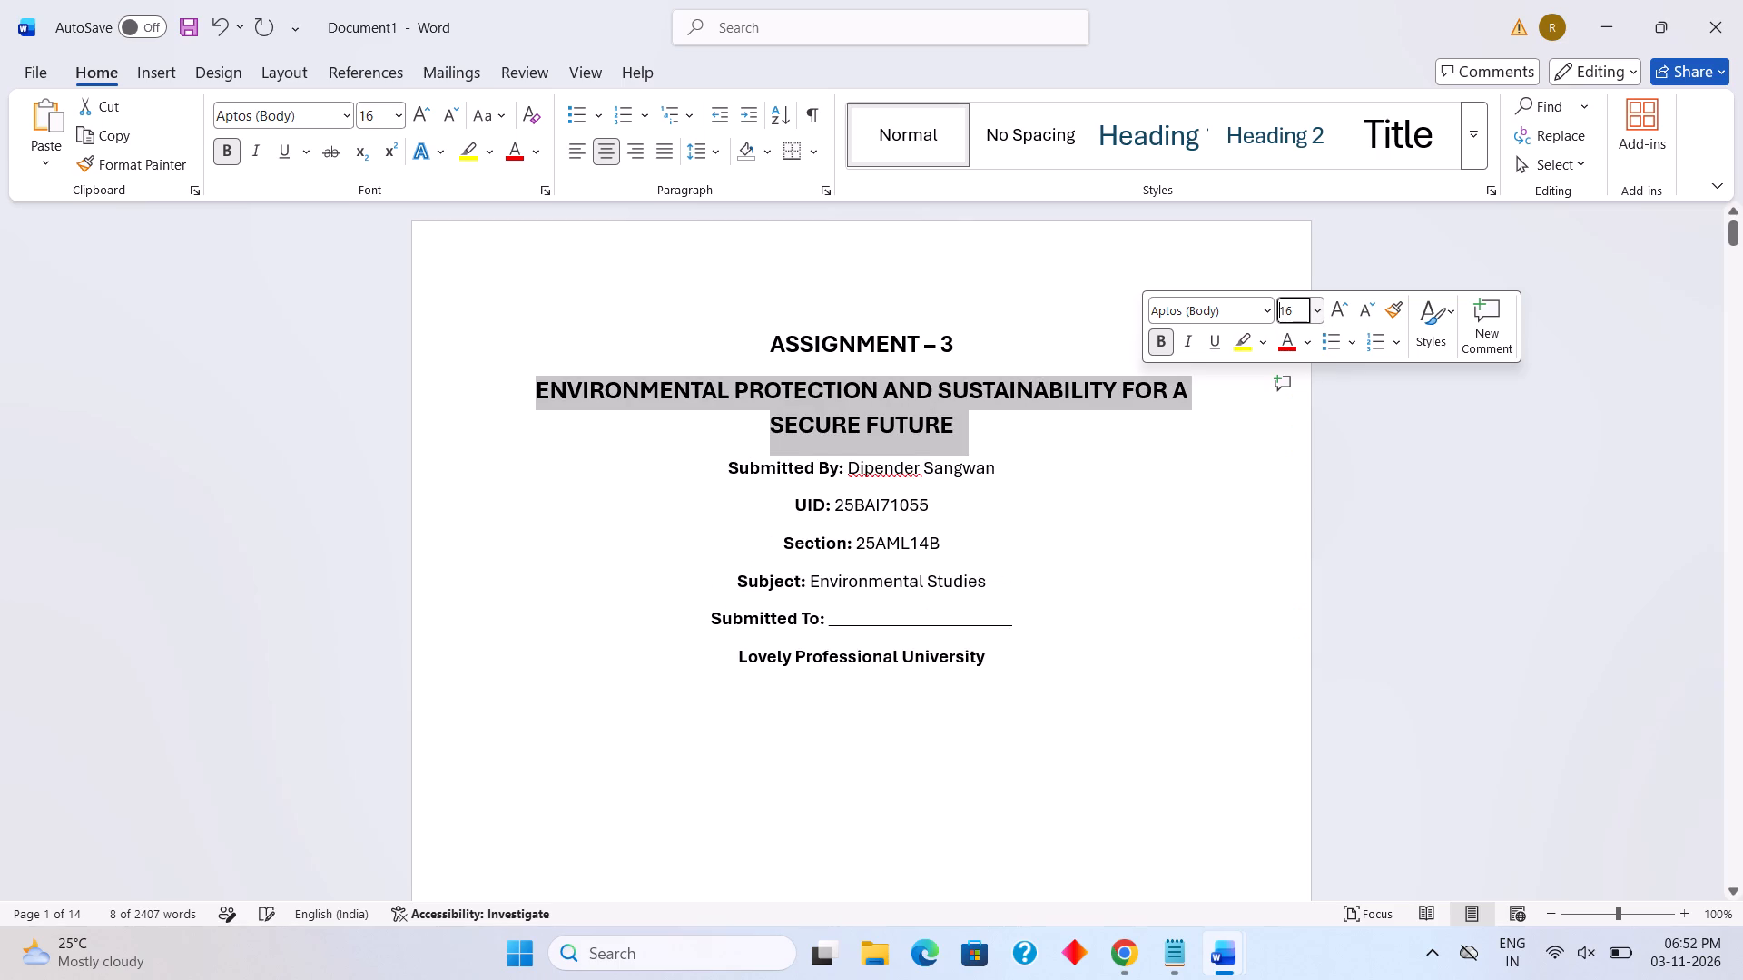
left_click(748, 455)
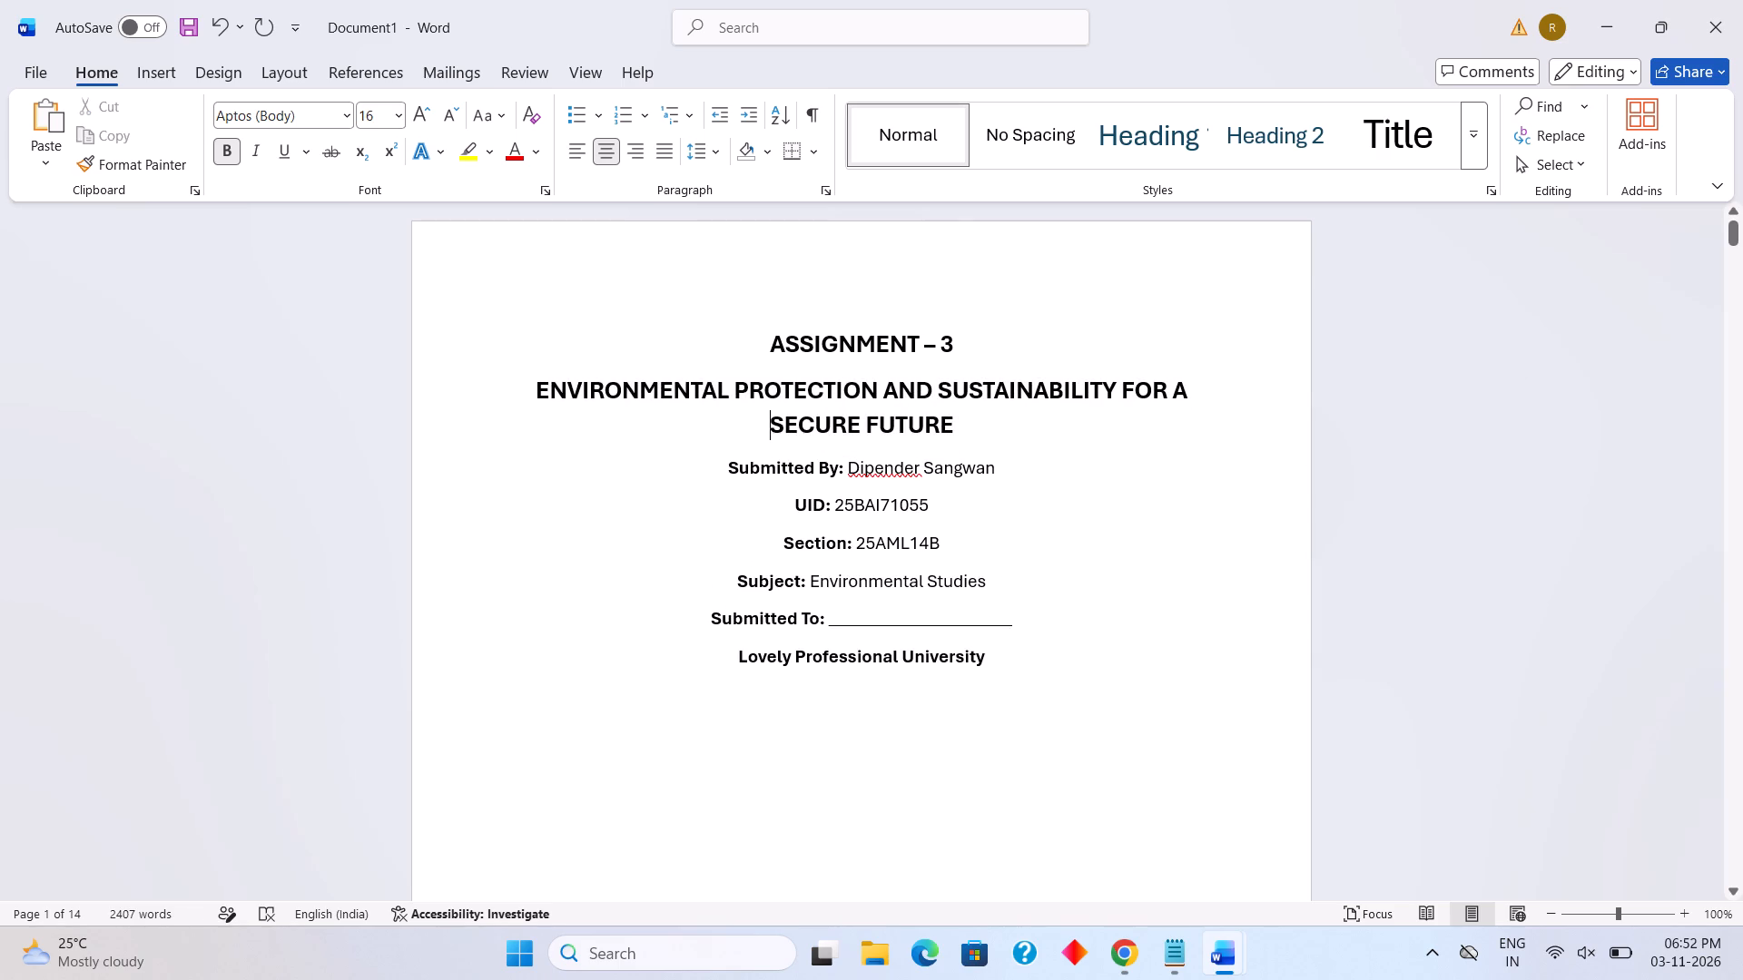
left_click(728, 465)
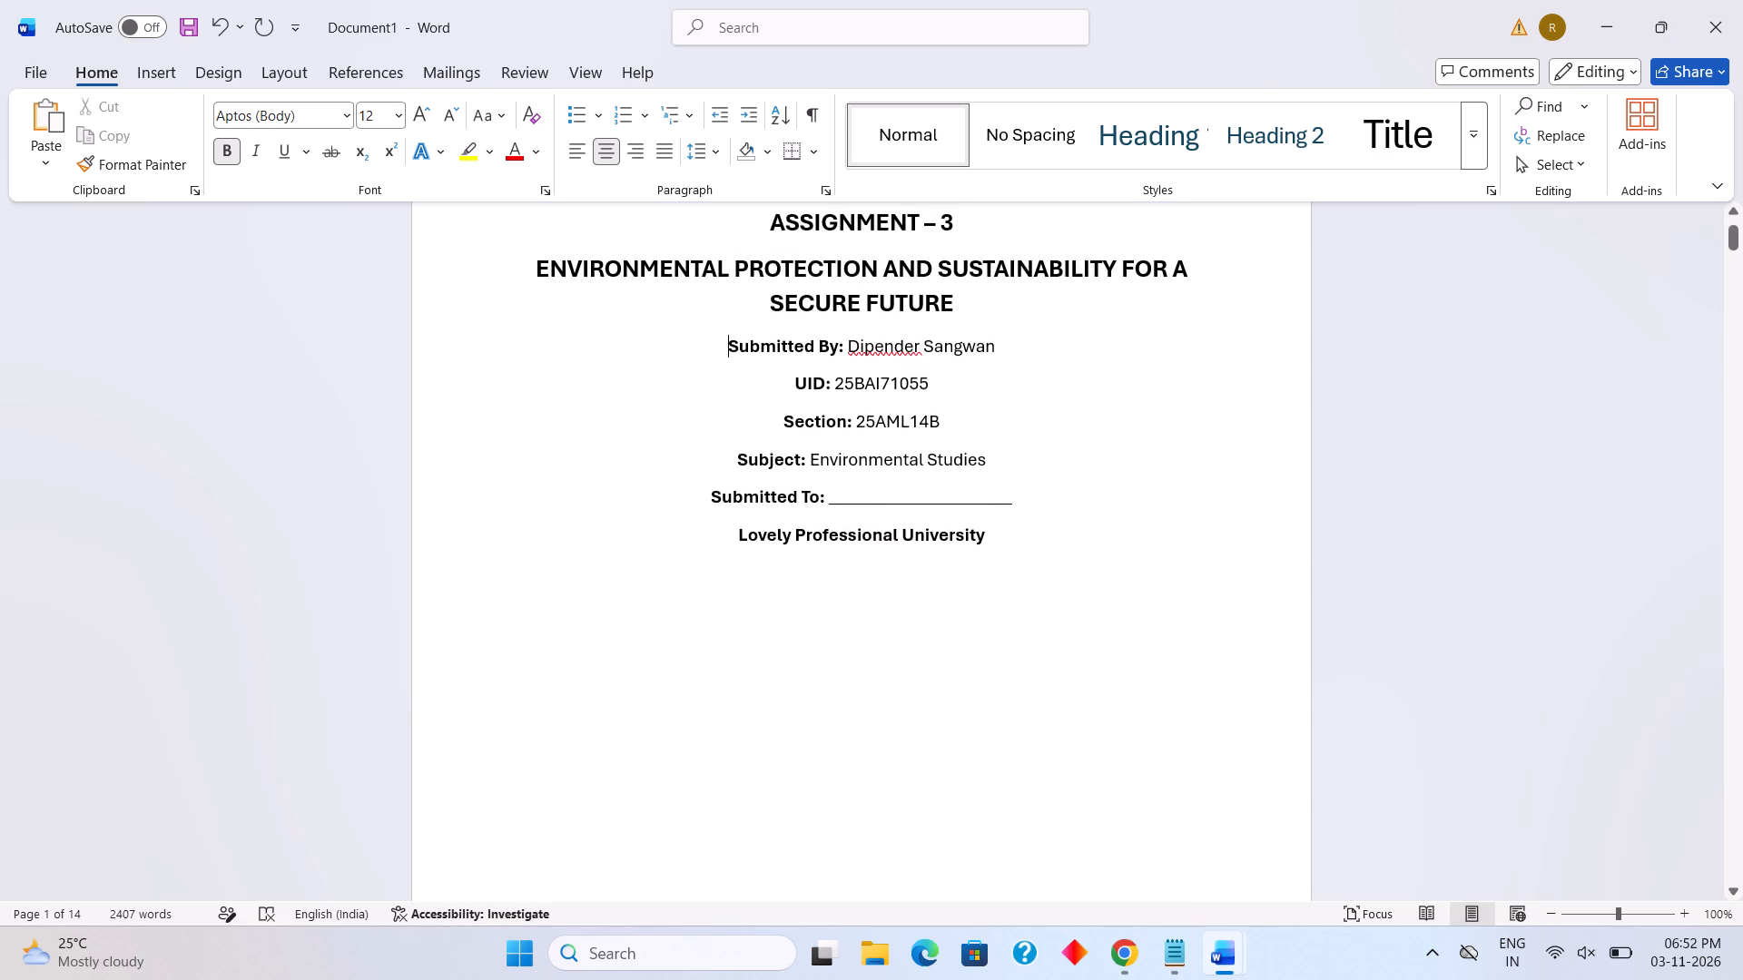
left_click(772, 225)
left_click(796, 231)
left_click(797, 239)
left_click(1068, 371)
Replace the university name at the bottom of the cover page text with "CHANDIGARH UNIVERSITY".
scroll(1068, 371, "down", 1)
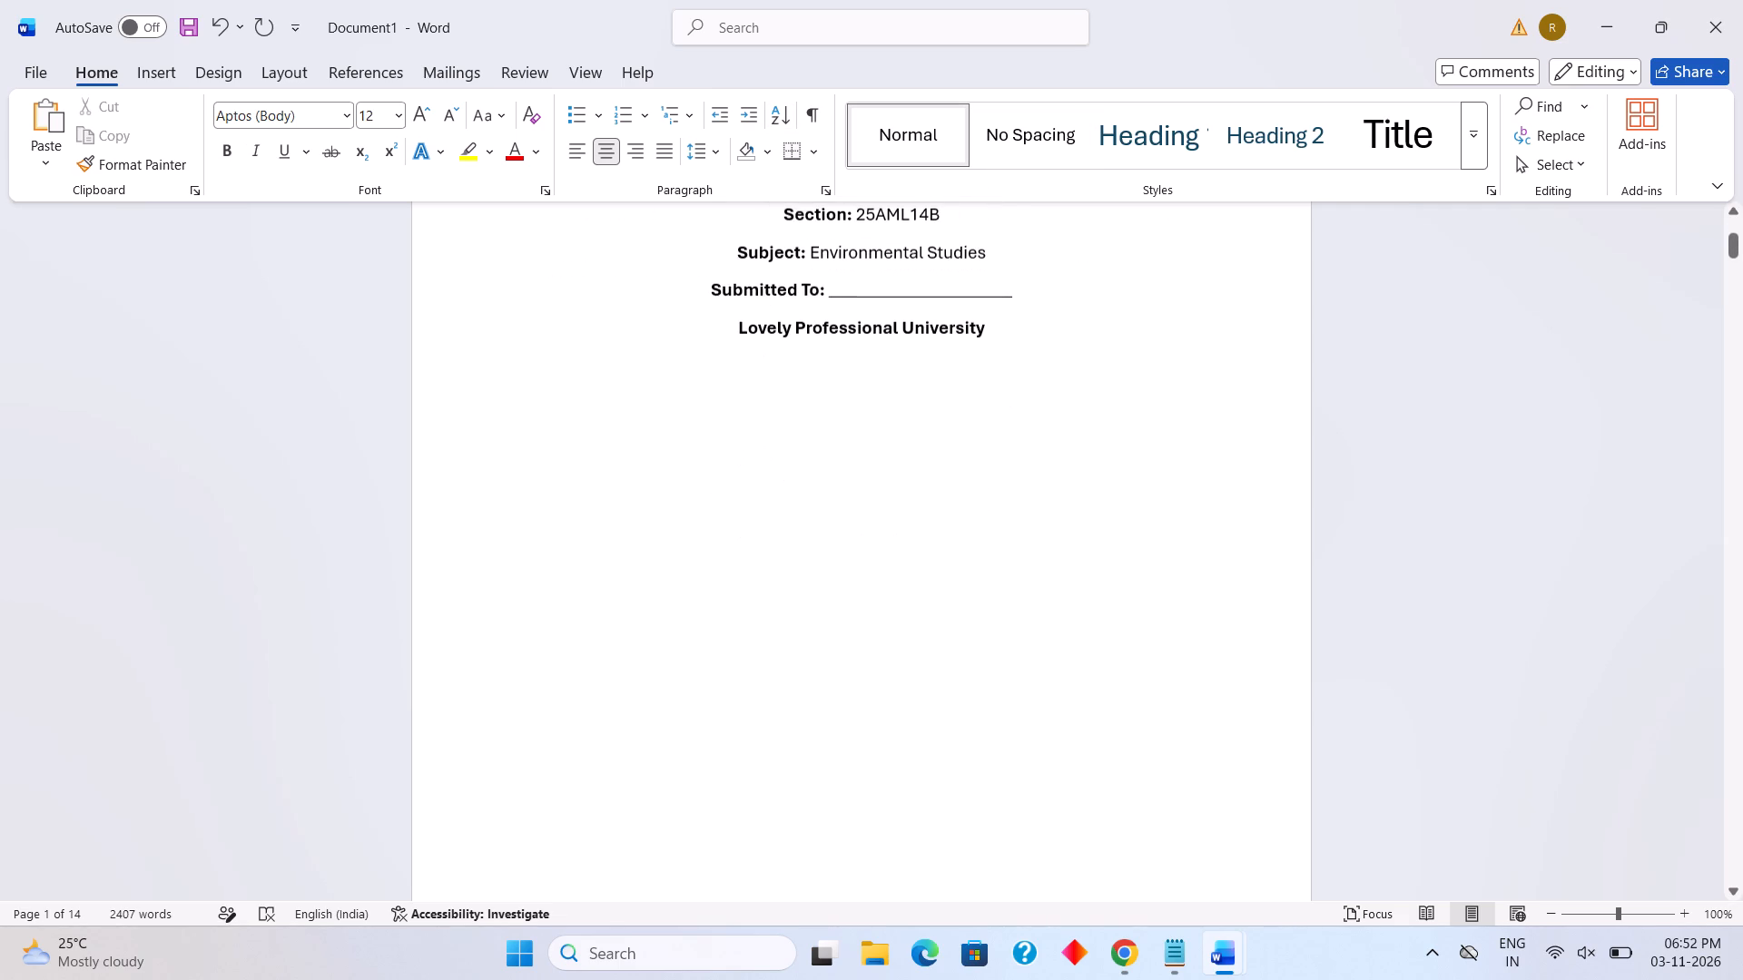
left_click(1021, 326)
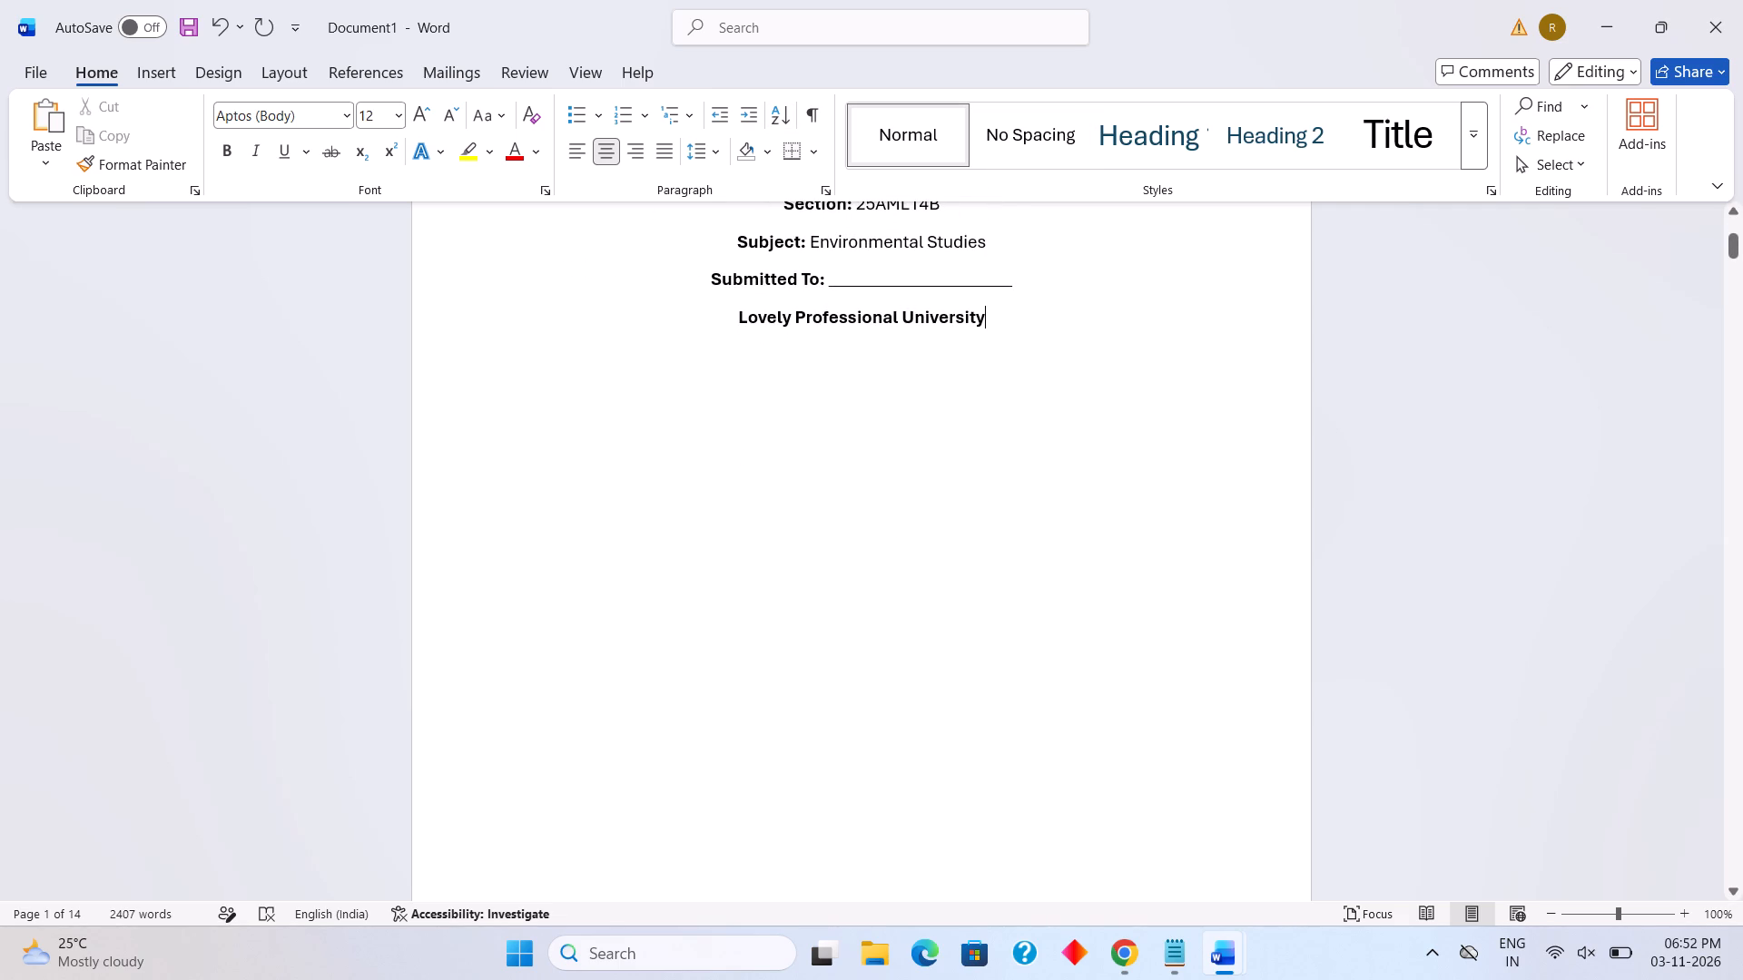
key("BackSpace")
key("BackSpace")
key("BackSpace")
key("BackSpace")
key("BackSpace")
key("BackSpace")
key("BackSpace")
key("BackSpace")
key("BackSpace")
key("BackSpace")
key("BackSpace")
key("BackSpace")
key("BackSpace")
key("BackSpace")
key("BackSpace")
key("BackSpace")
key("BackSpace")
key("BackSpace")
key("BackSpace")
key("BackSpace")
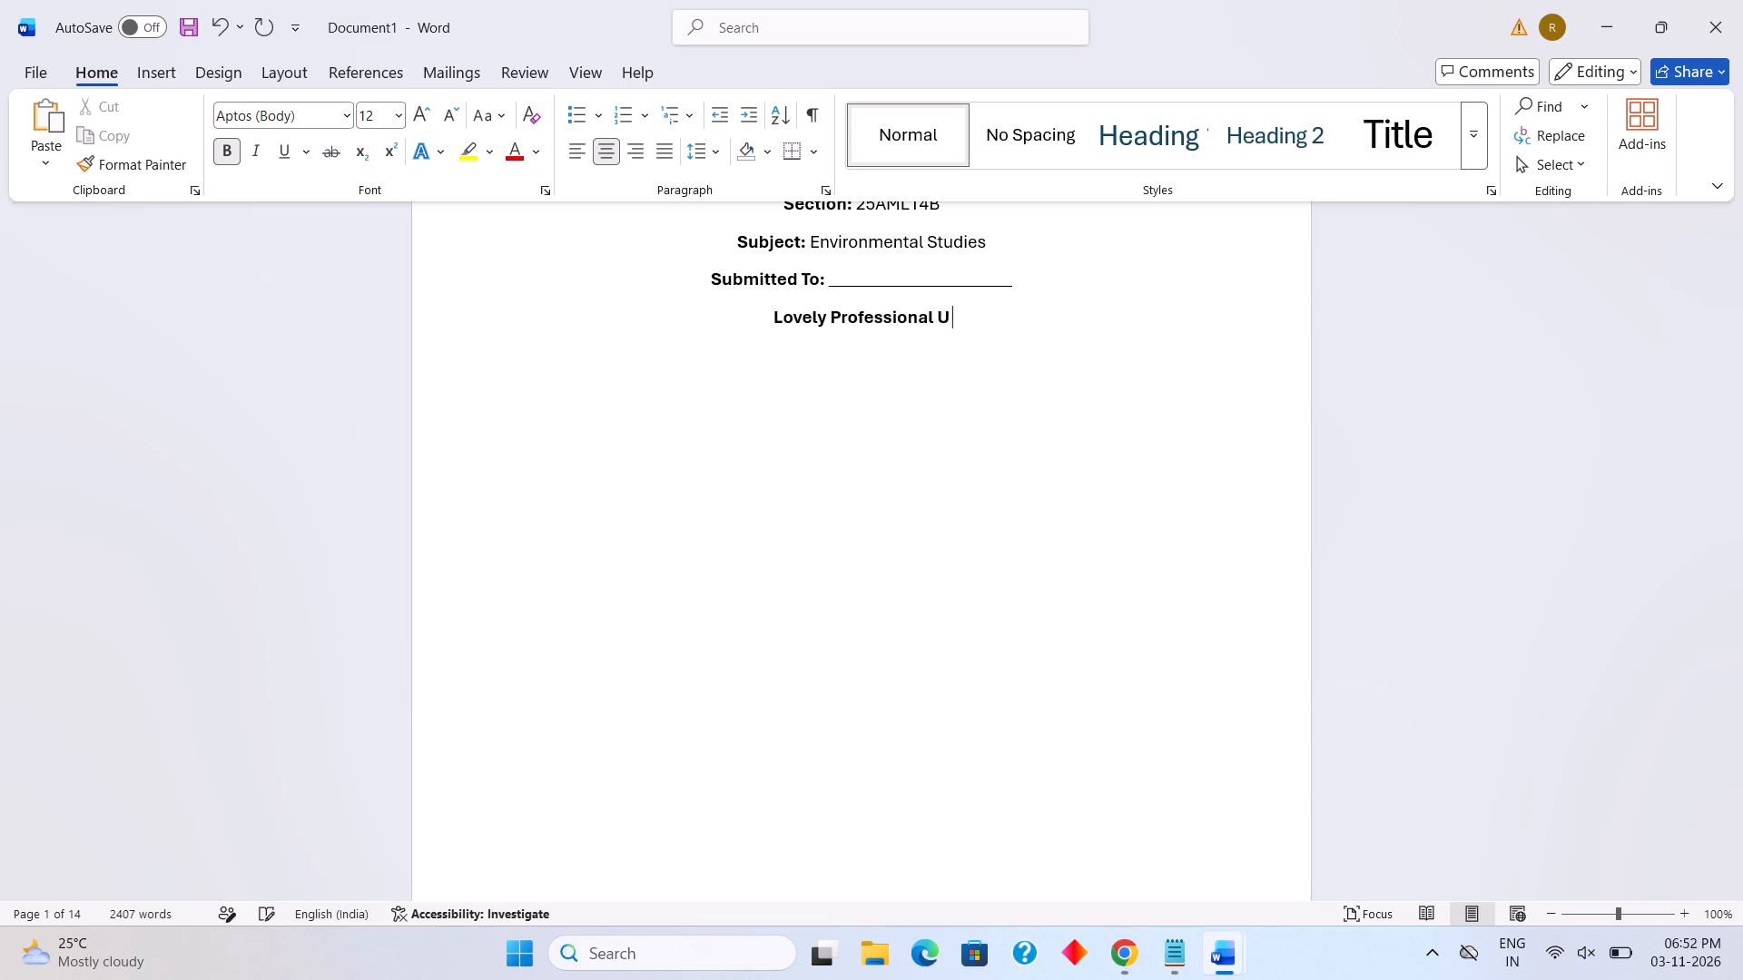
key("BackSpace")
key("BackSpace")
key("BackSpace")
key("BackSpace")
key("BackSpace")
key("BackSpace")
key("BackSpace")
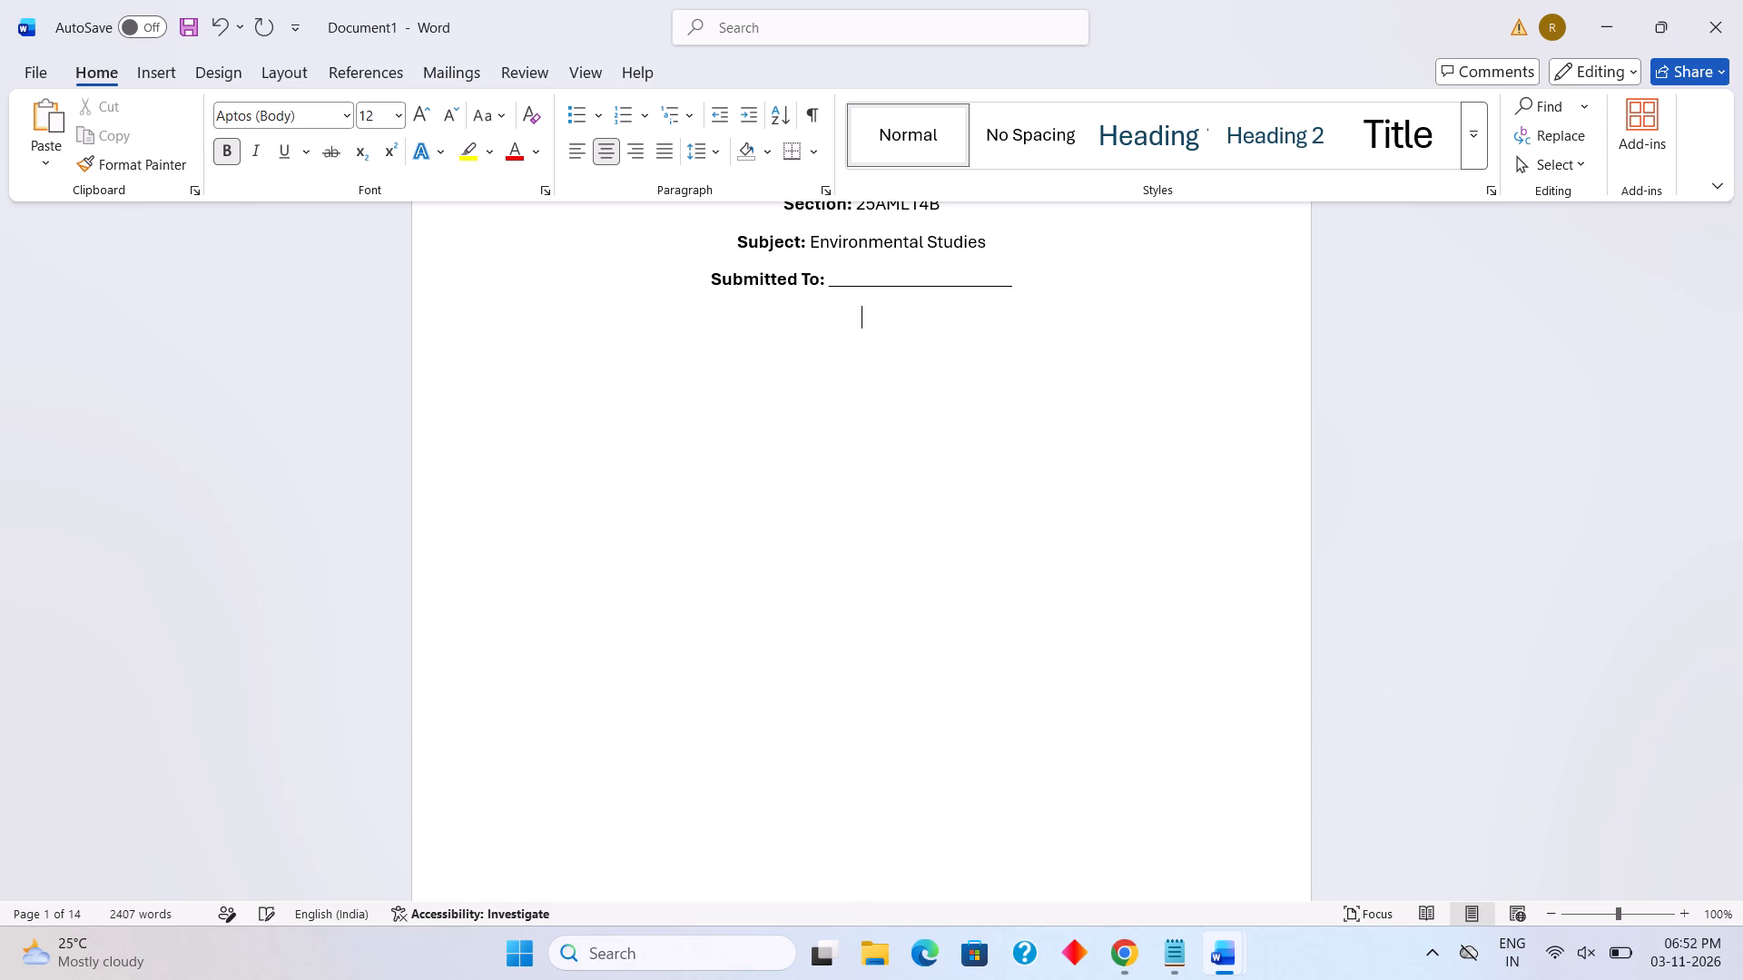
type("CH")
key("BackSpace")
type("HANDIGARH")
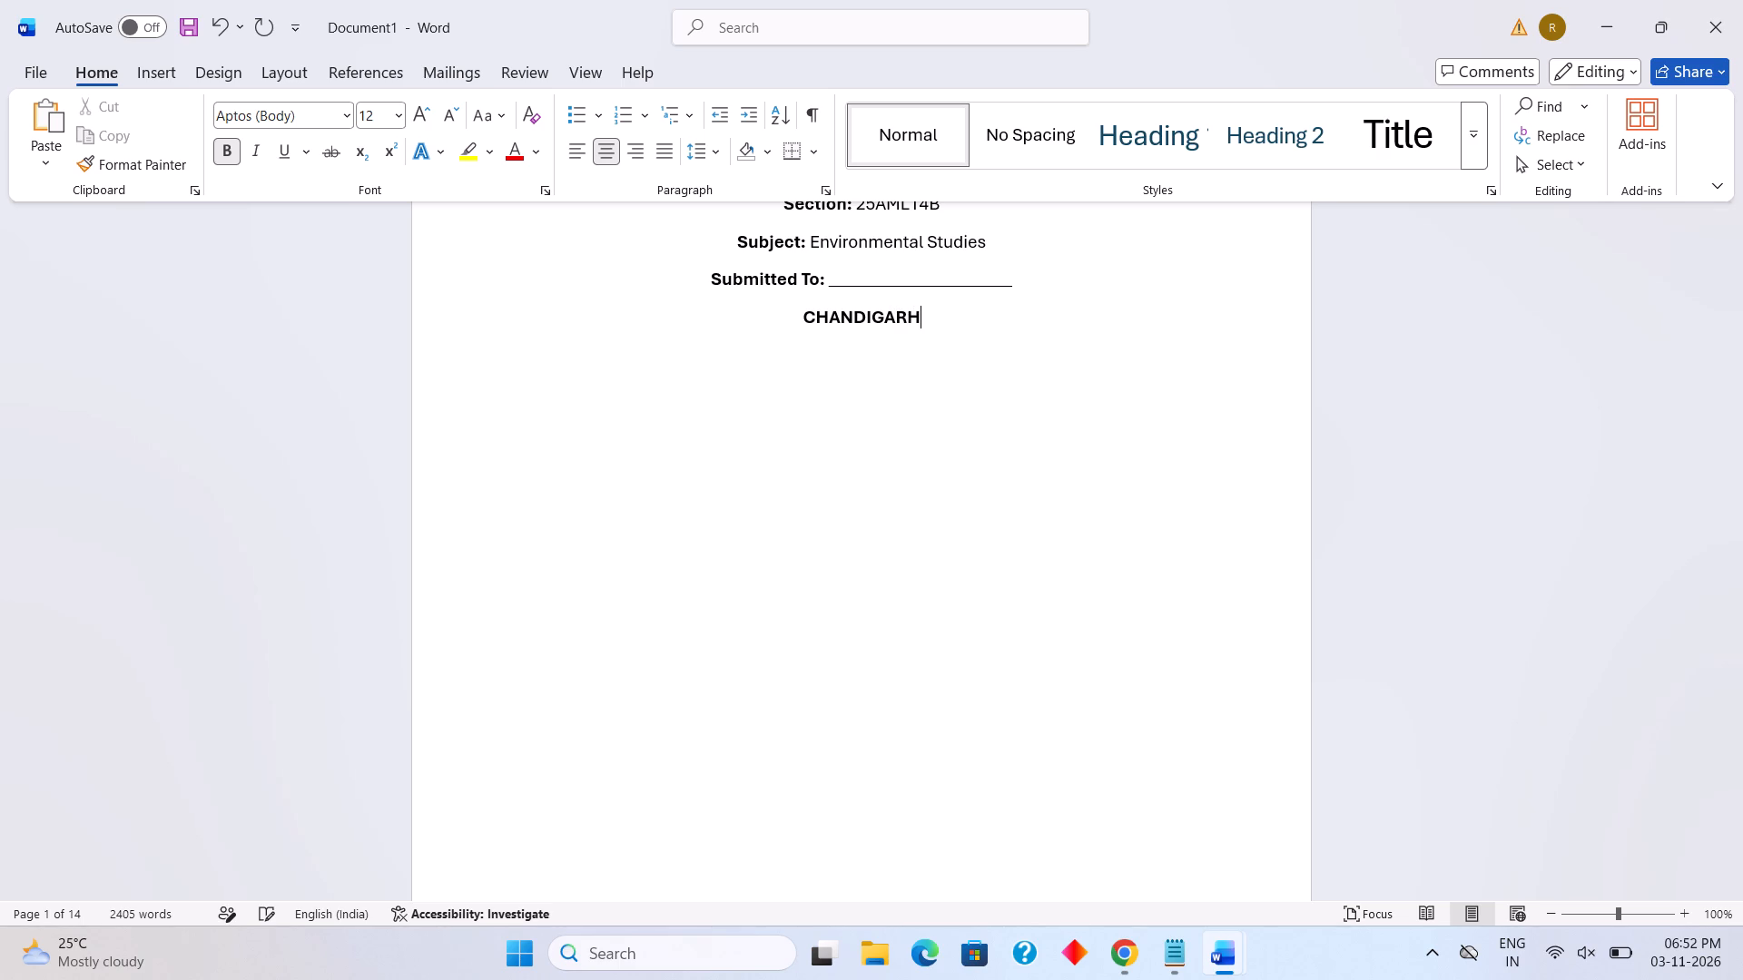
key("space")
type("UNIVERSITY")
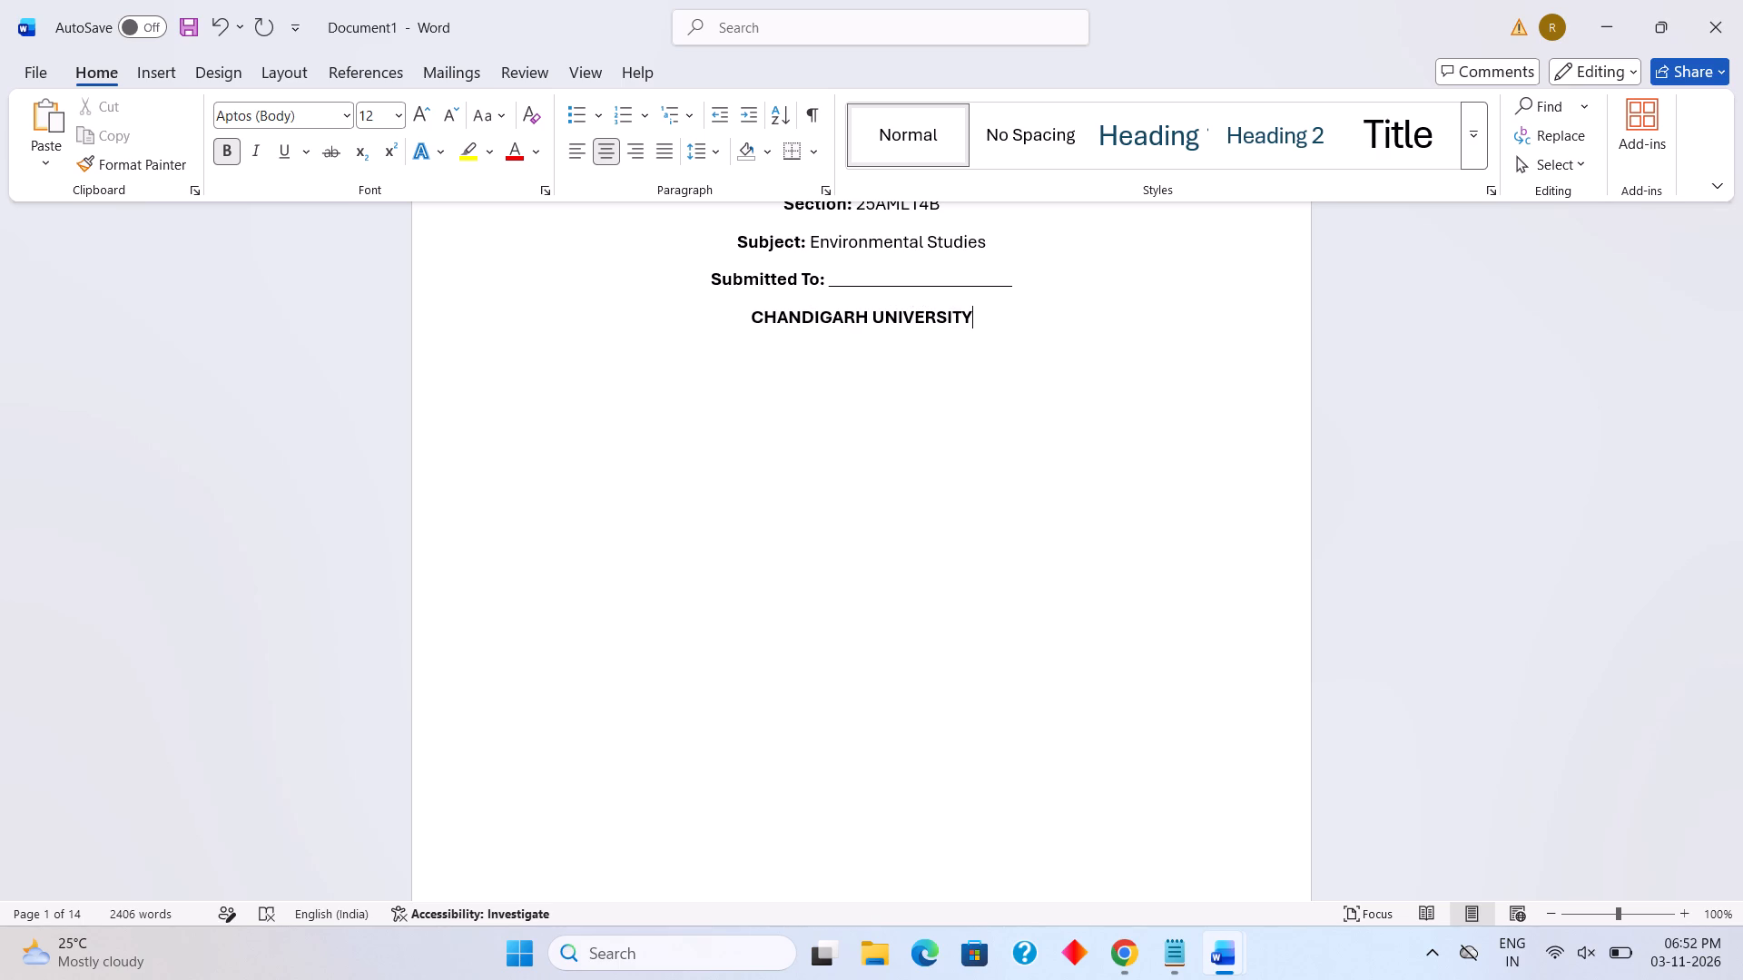
left_click(1021, 326)
Remove the horizontal line and extra blank lines above the "1. INTRODUCTION" heading, starting the heading at the top of page 3.
scroll(1021, 326, "up", 2)
scroll(1021, 326, "down", 6)
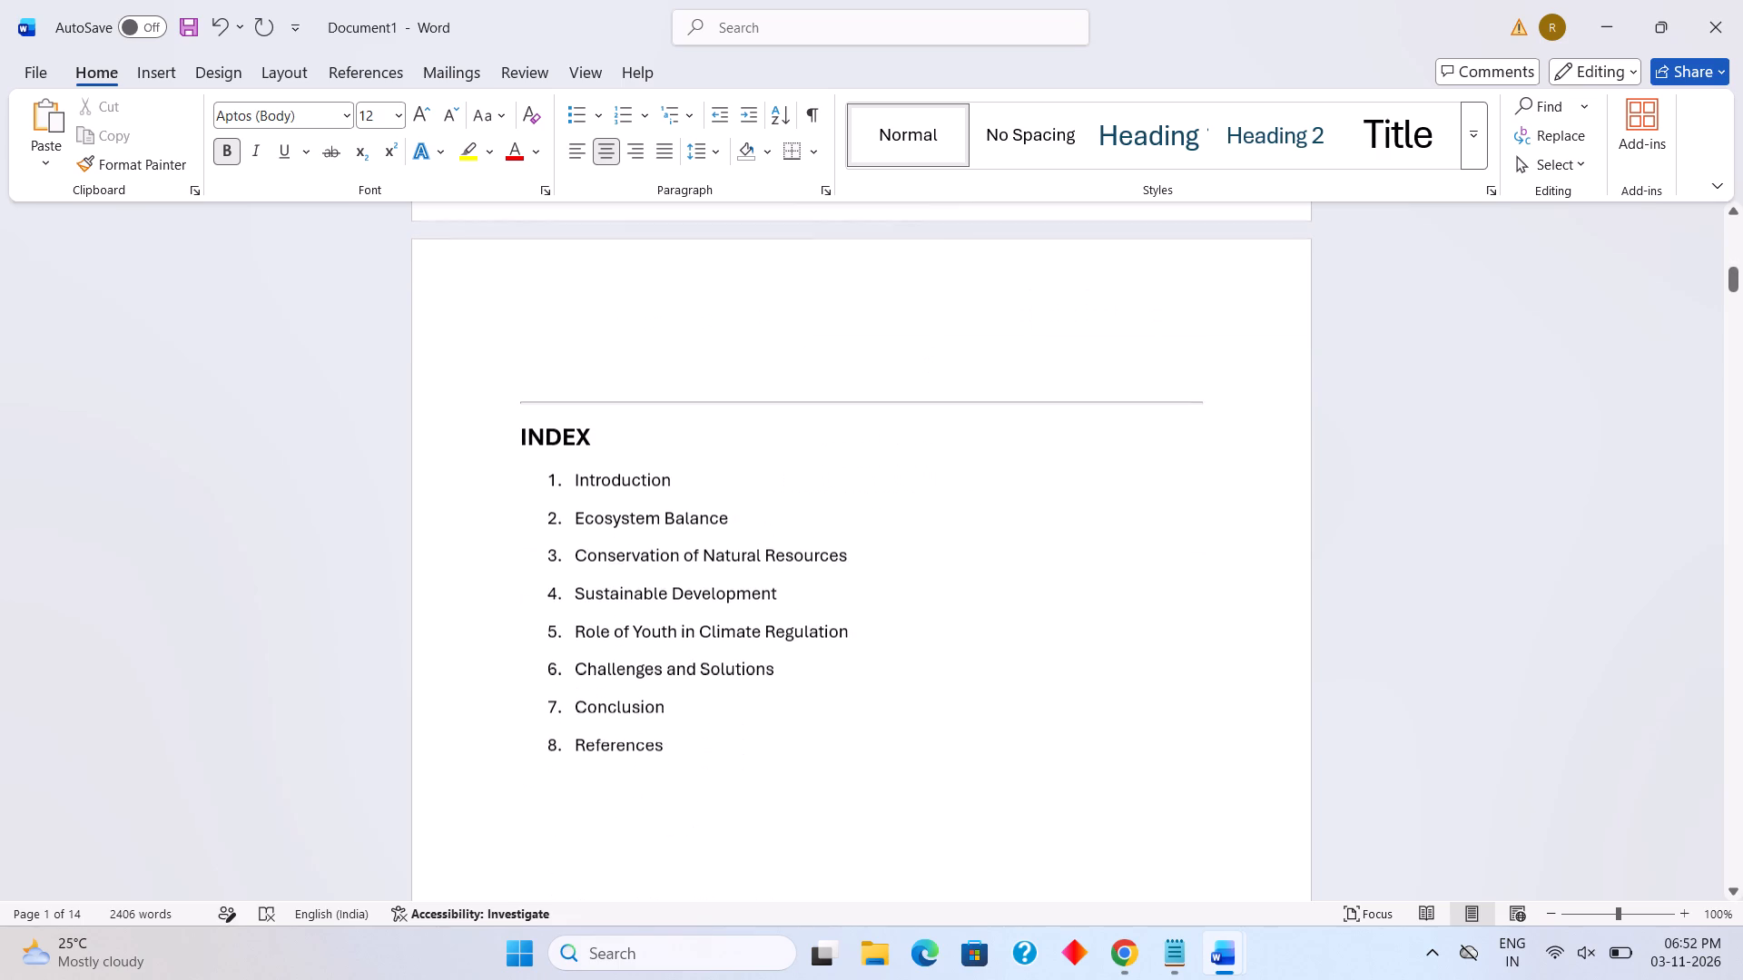
scroll(1021, 326, "down", 6)
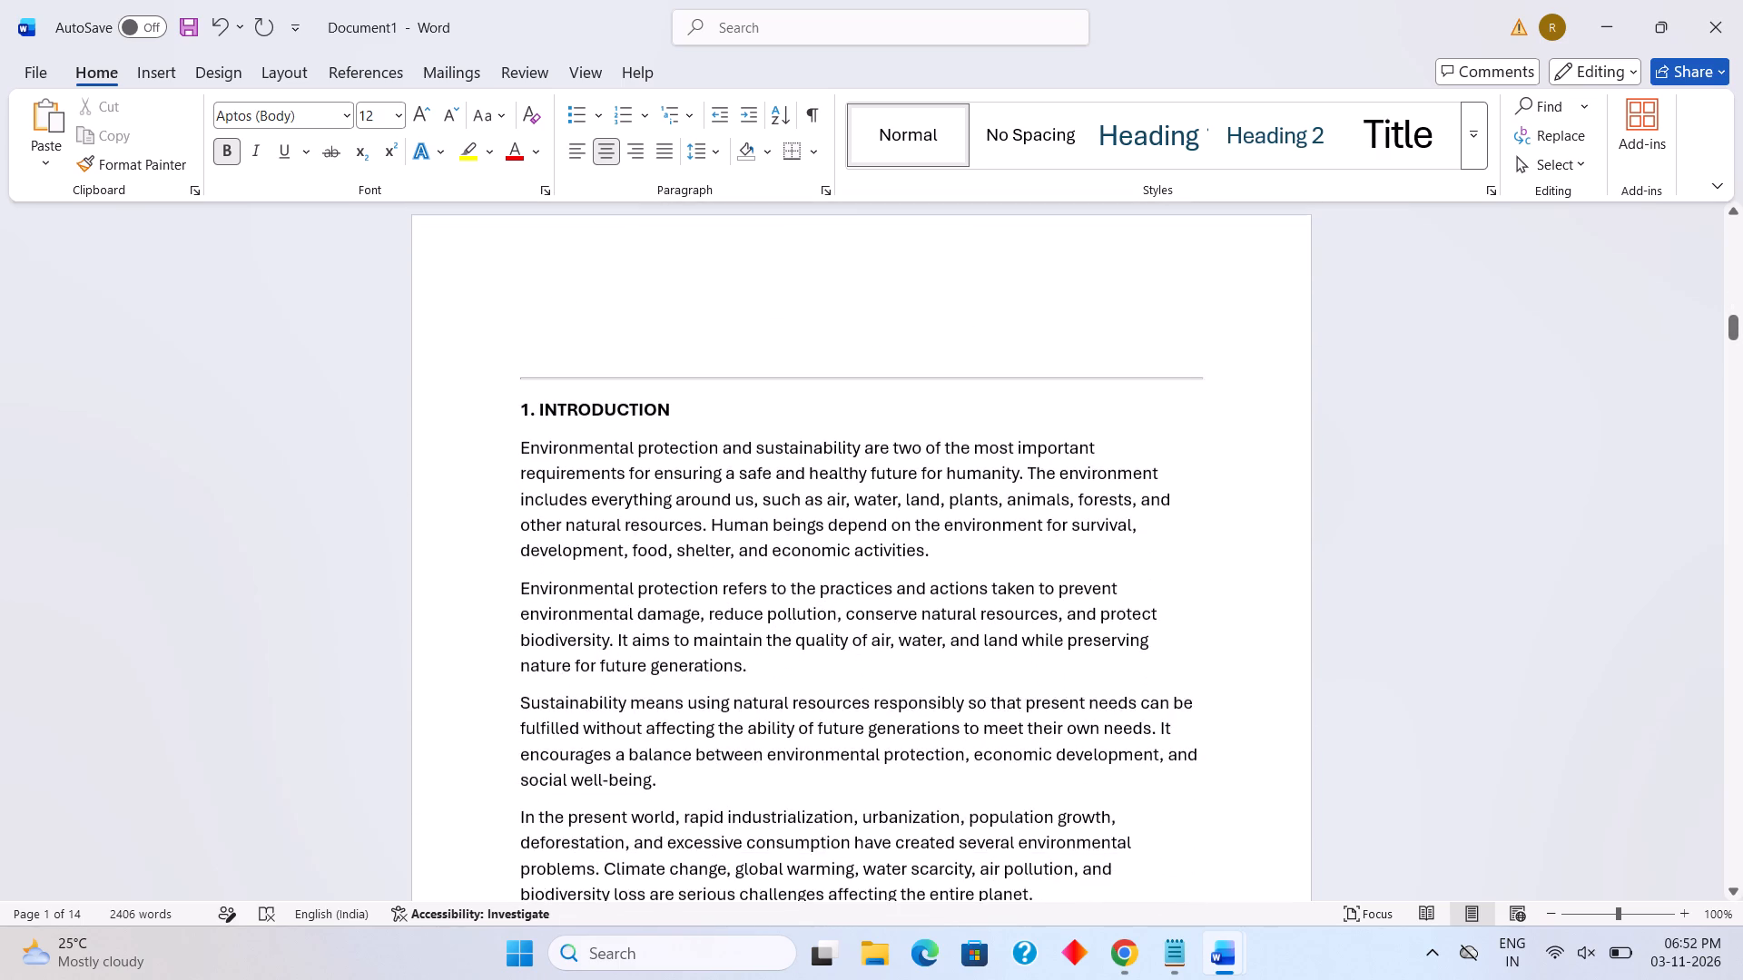
scroll(1021, 326, "down", 4)
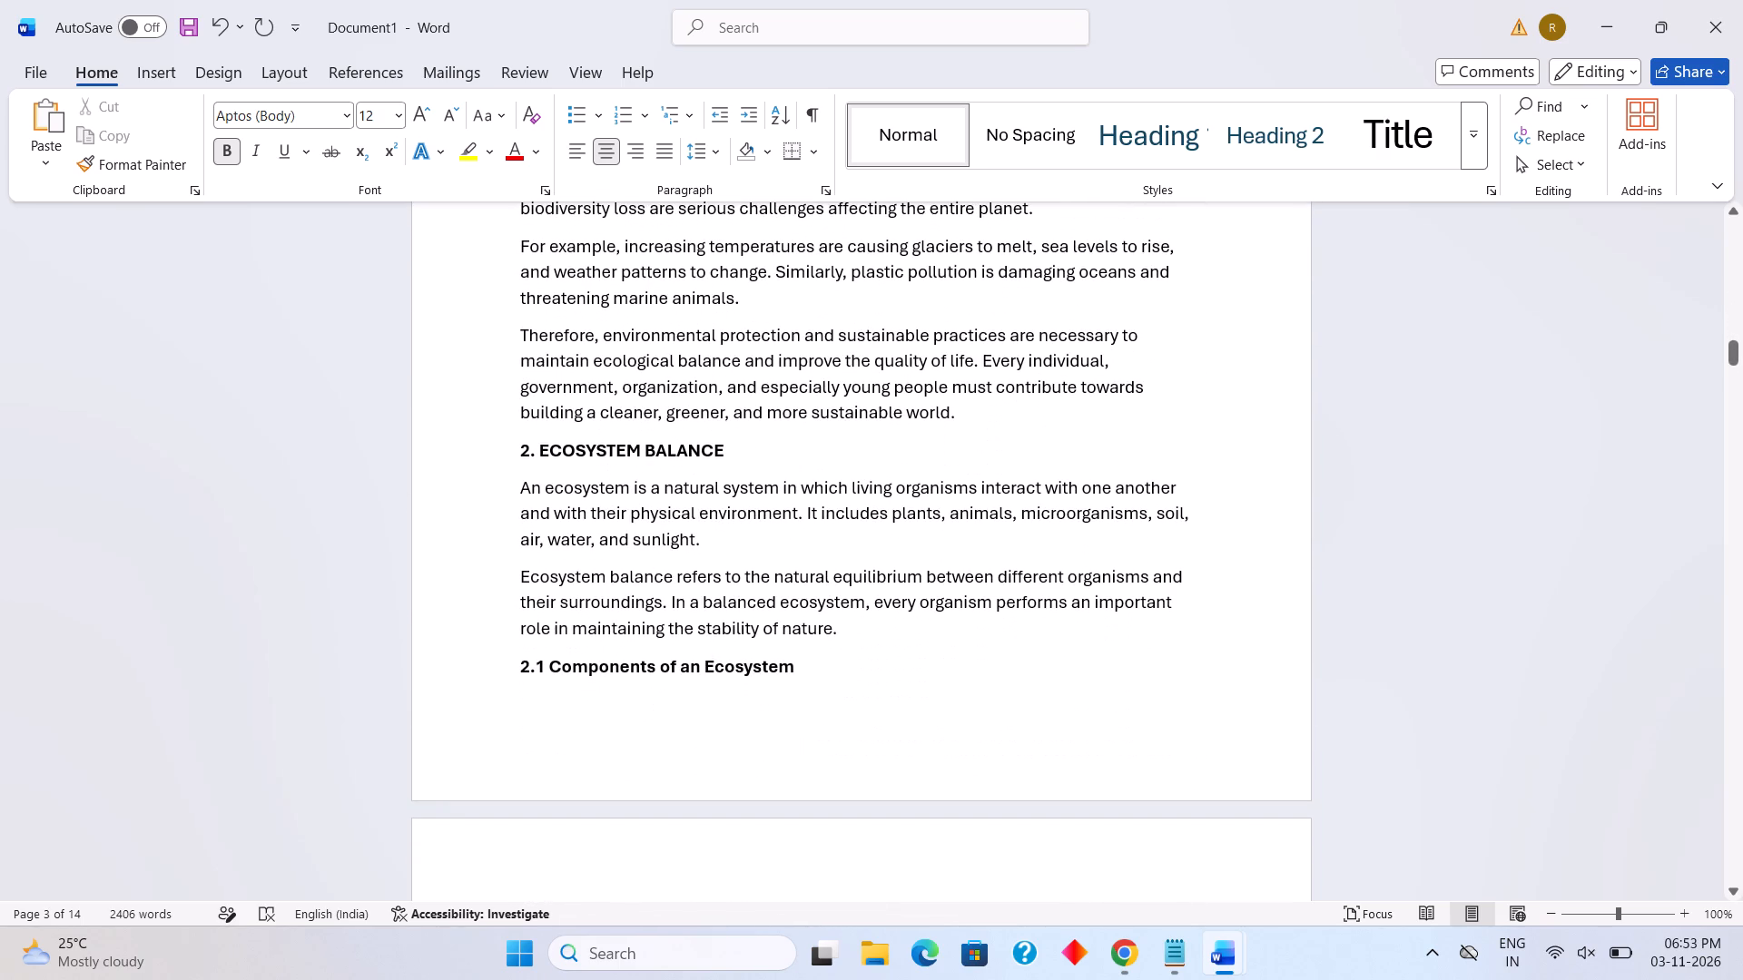
scroll(1021, 326, "down", 3)
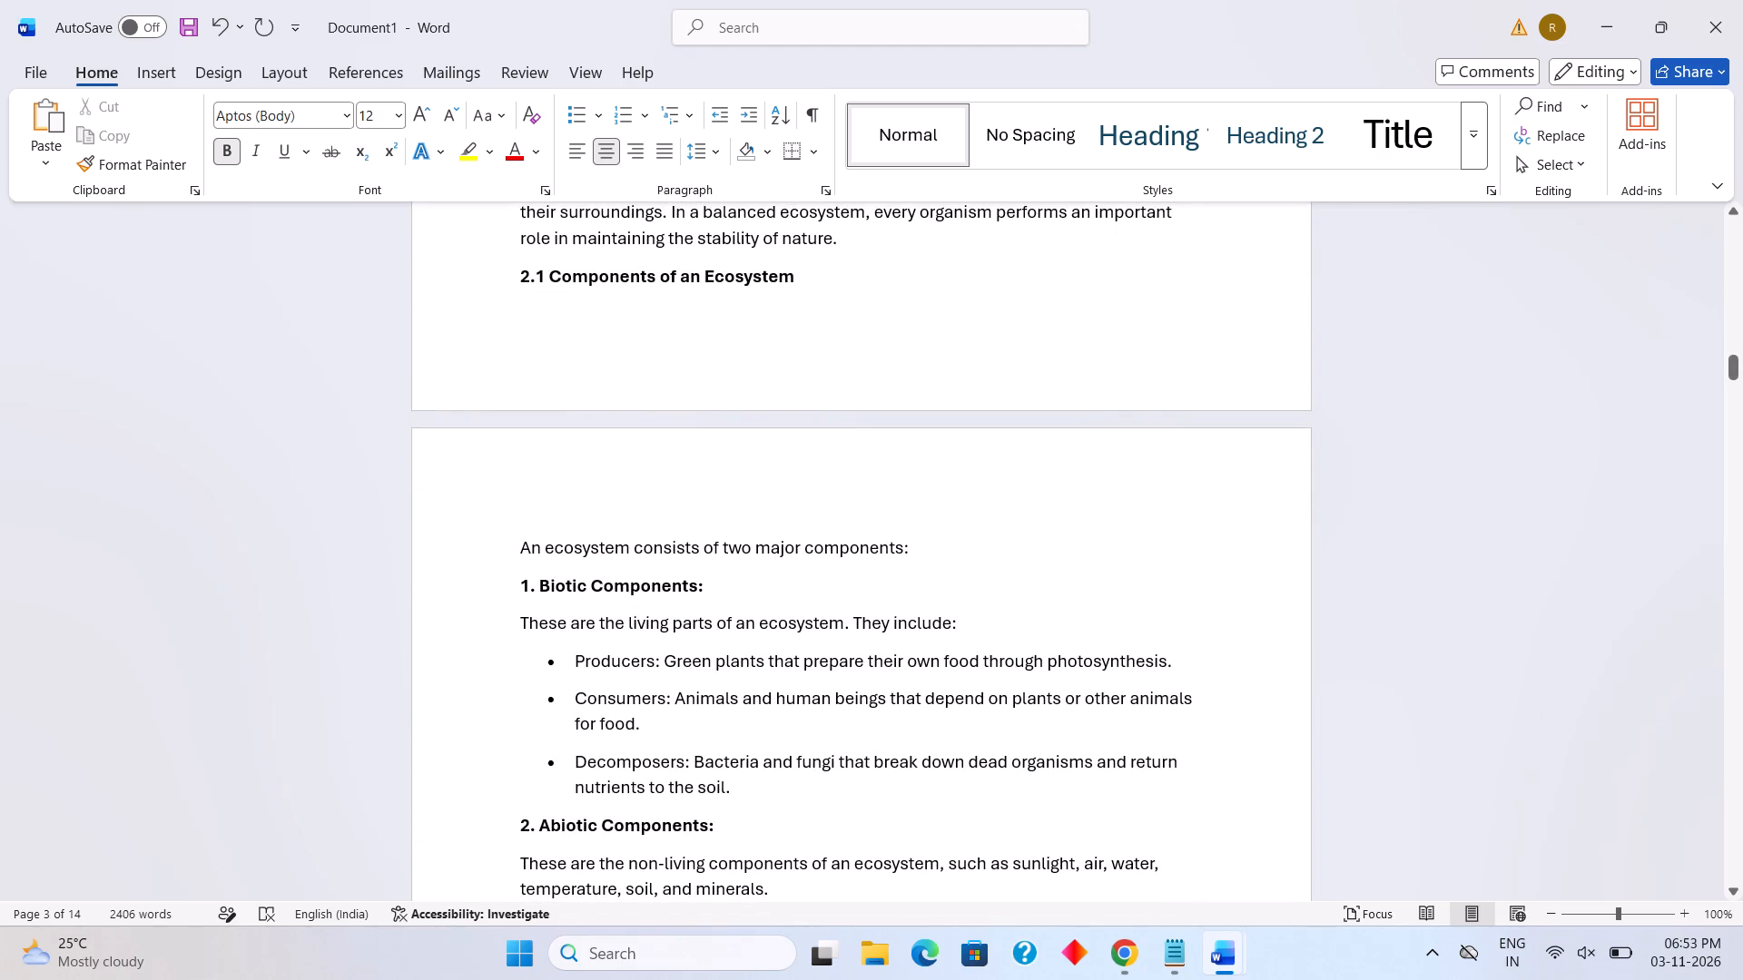
scroll(1021, 326, "up", 6)
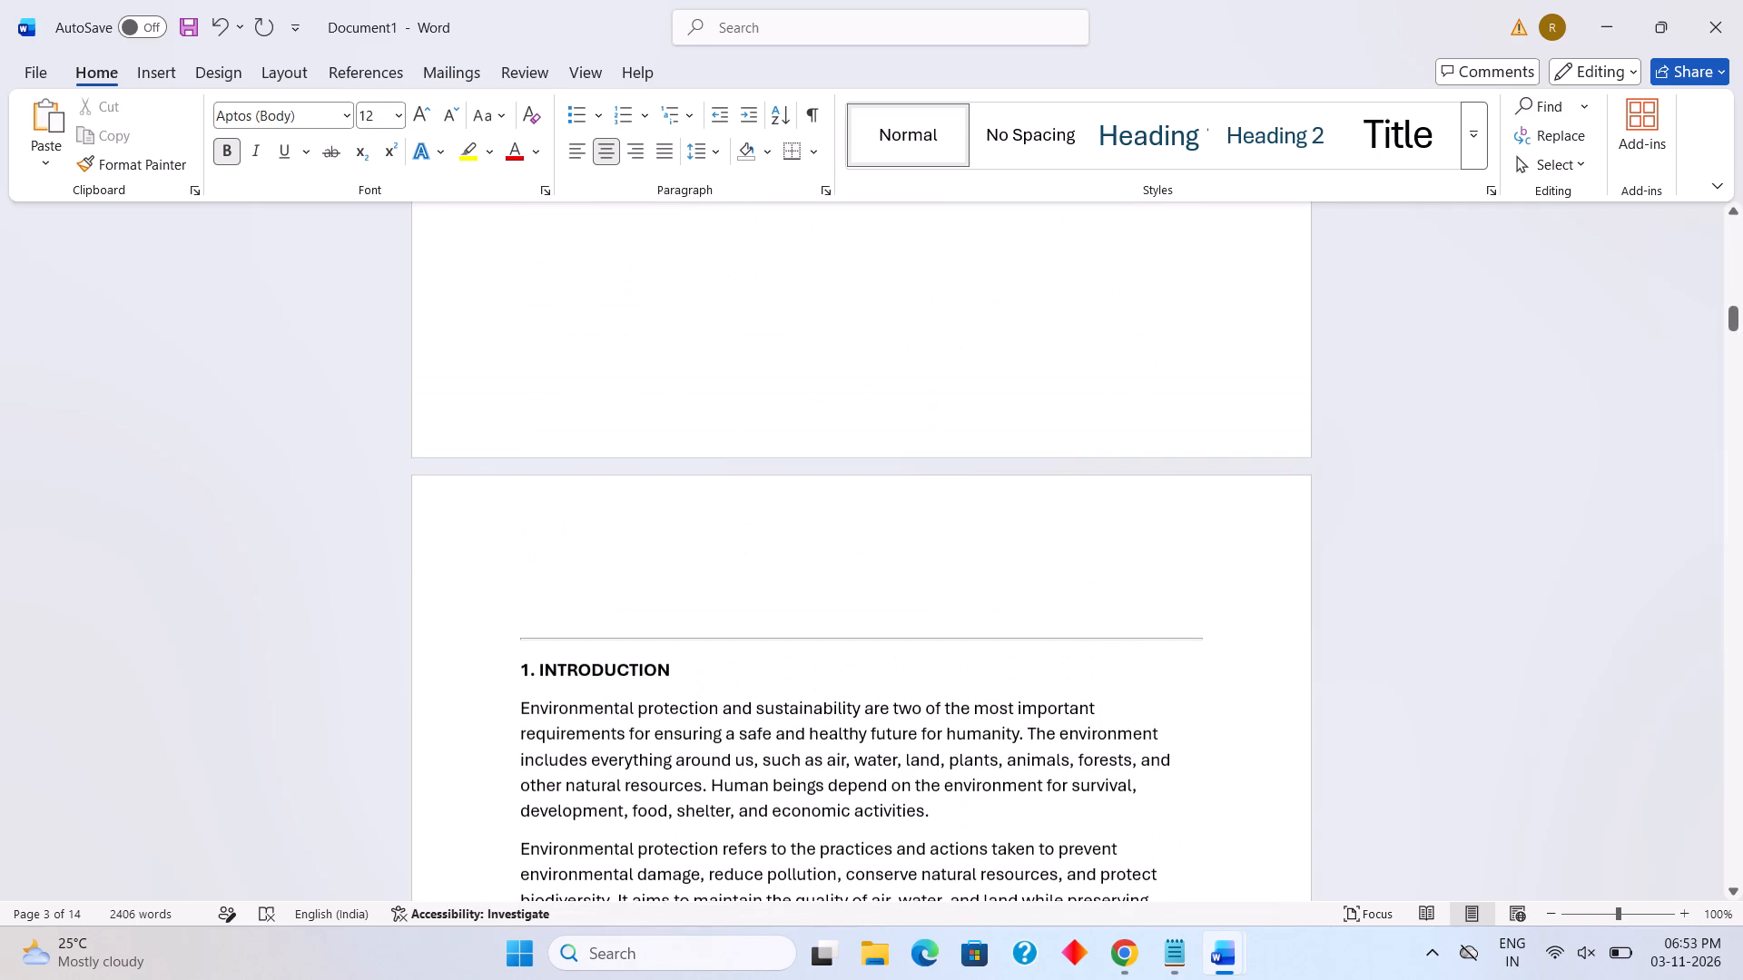
left_click(1214, 637)
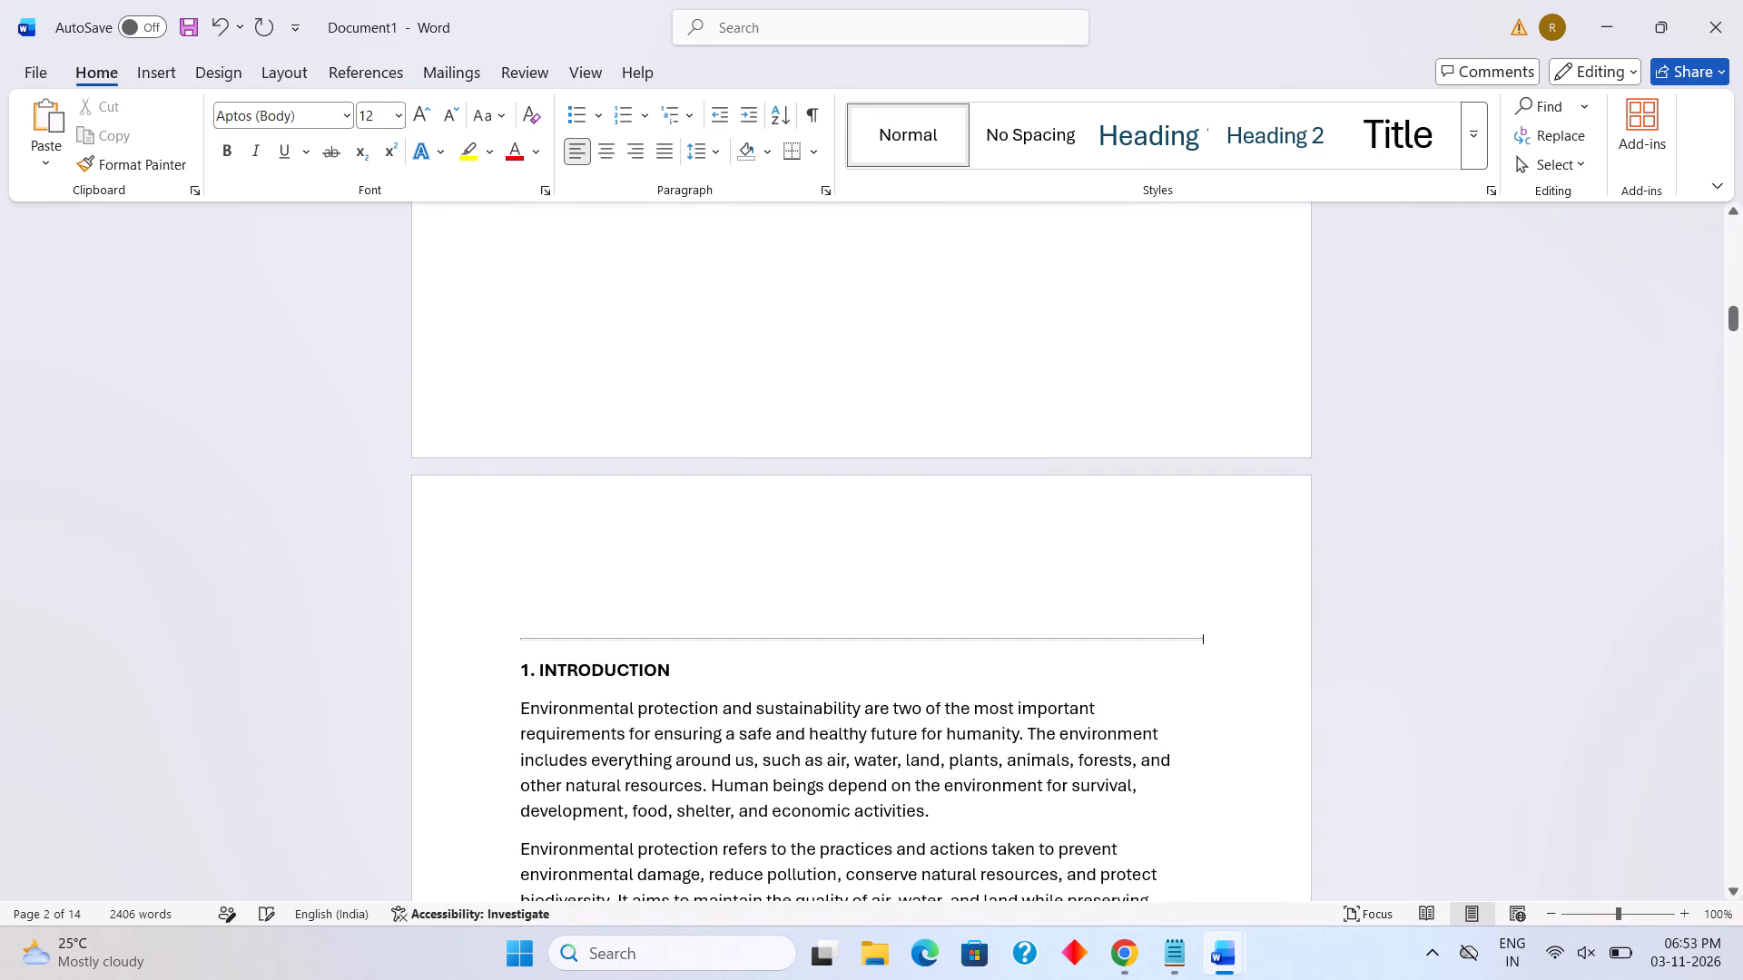
key("BackSpace")
key("BackSpace")
key("BackSpace")
key("BackSpace")
key("BackSpace")
key("BackSpace")
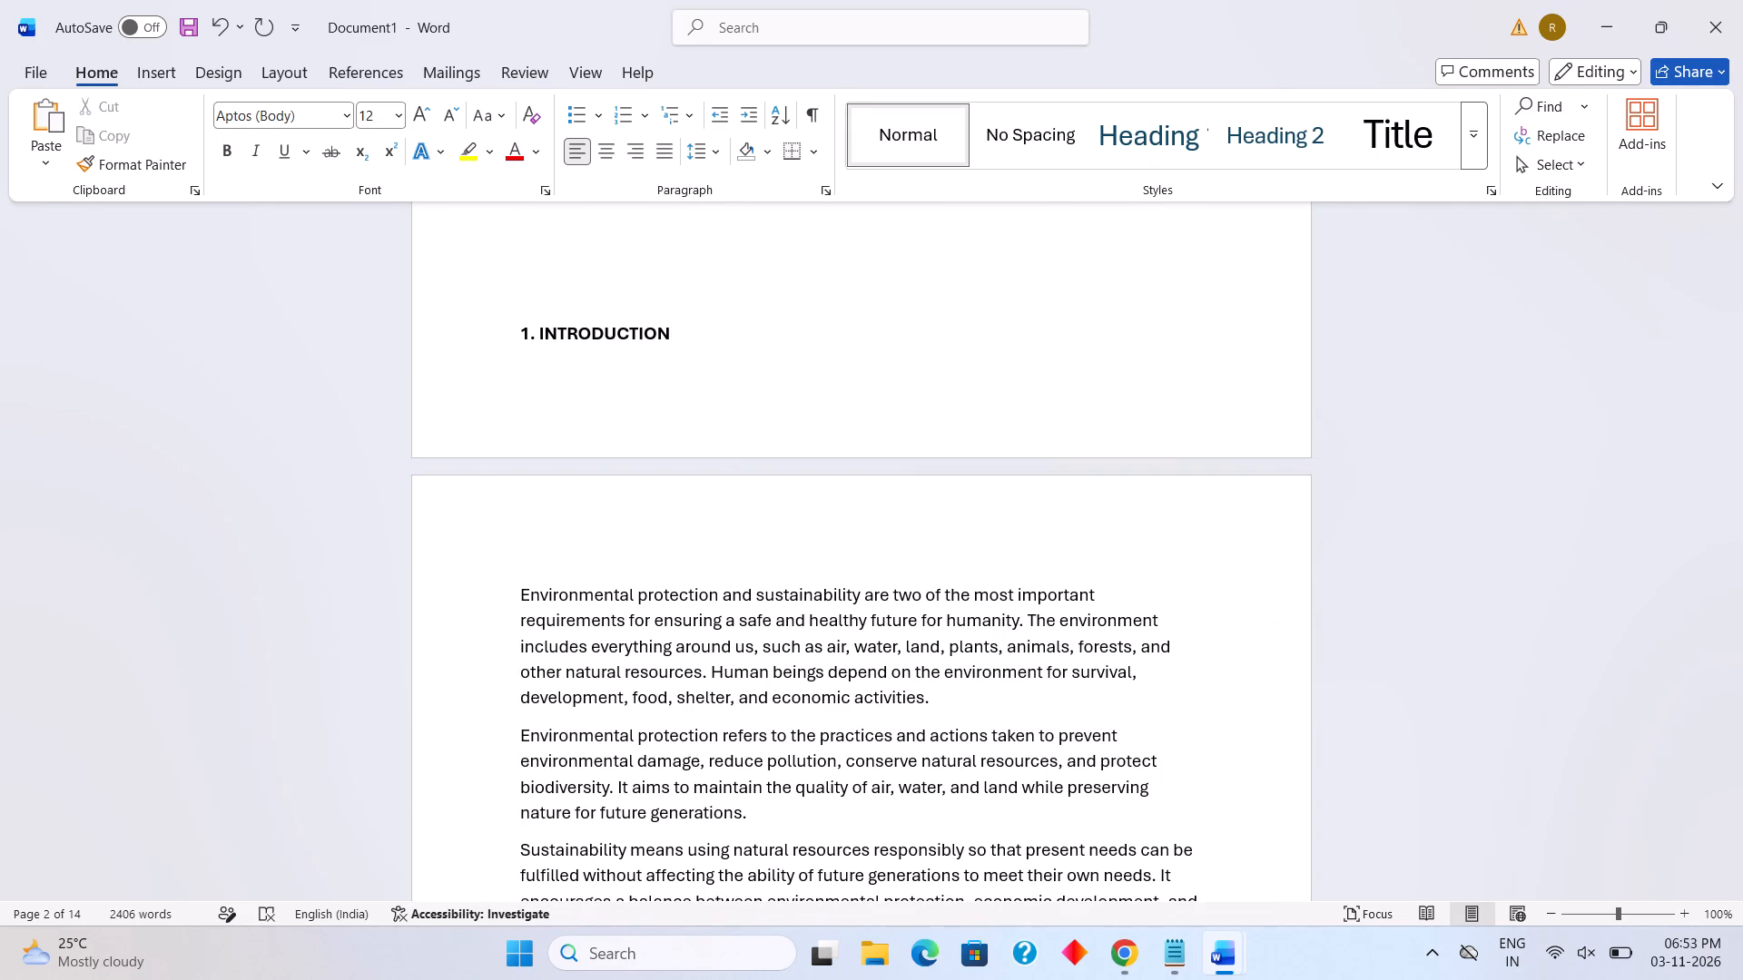
key("Return")
Review the layout and heading formatting from the Introduction through section 3, Conservation of Natural Resources.
scroll(1192, 774, "down", 2)
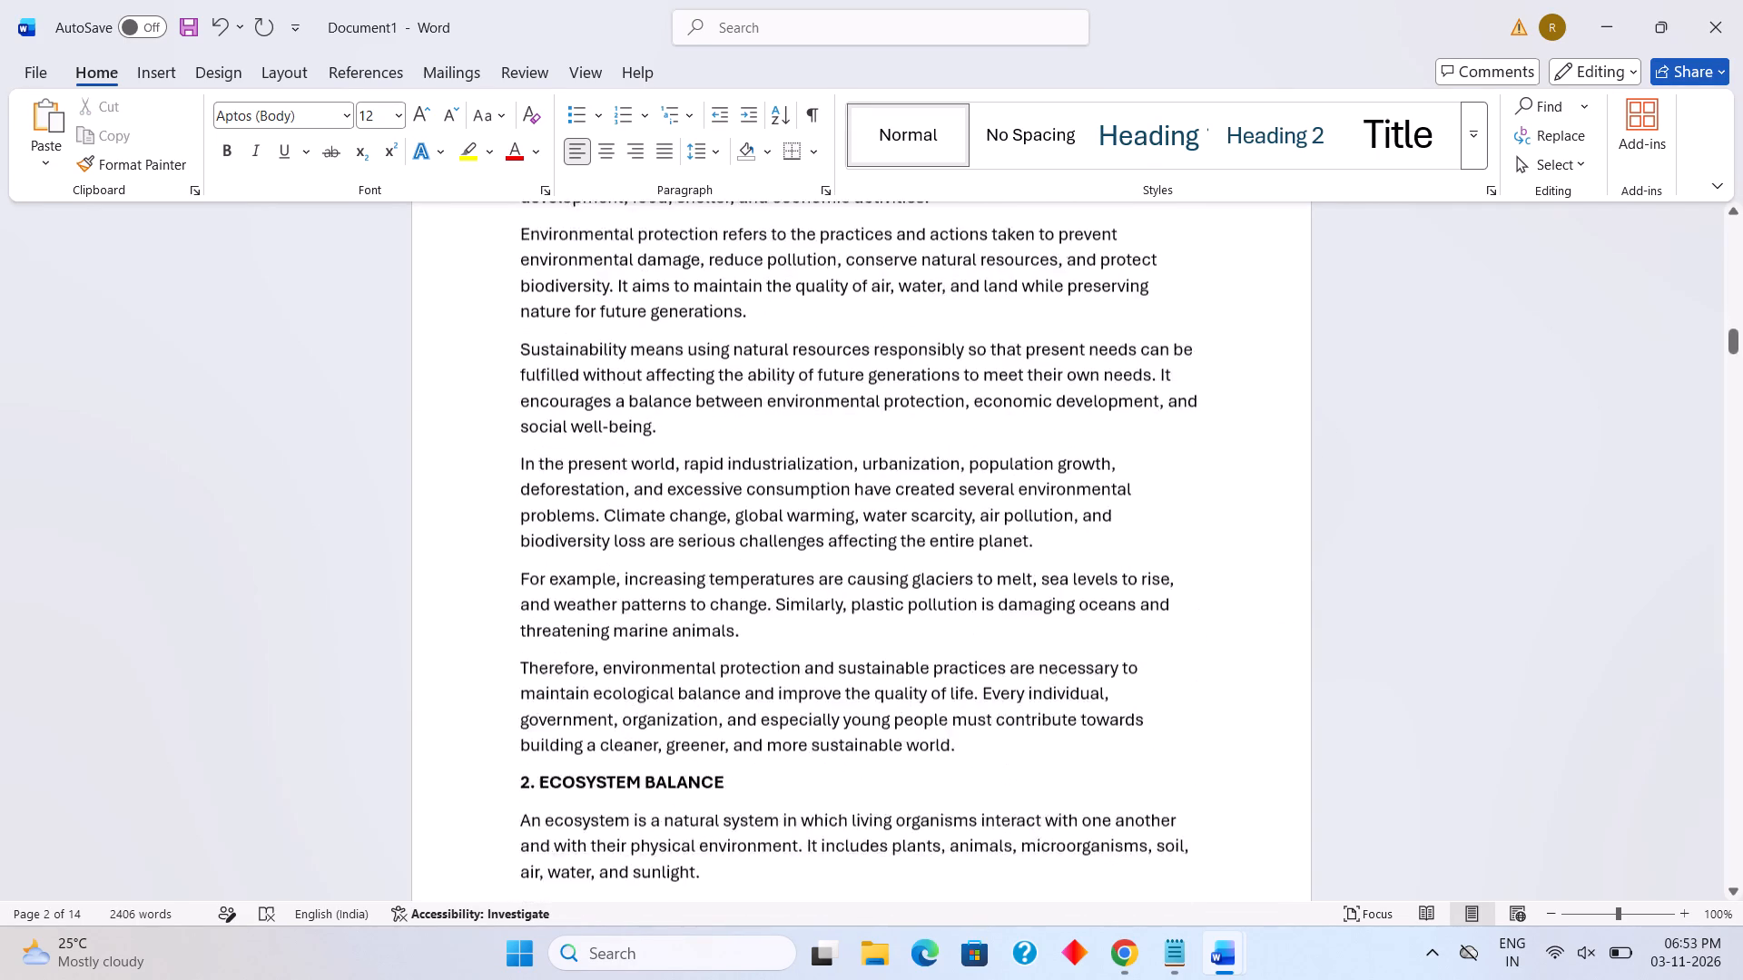
scroll(1192, 774, "down", 3)
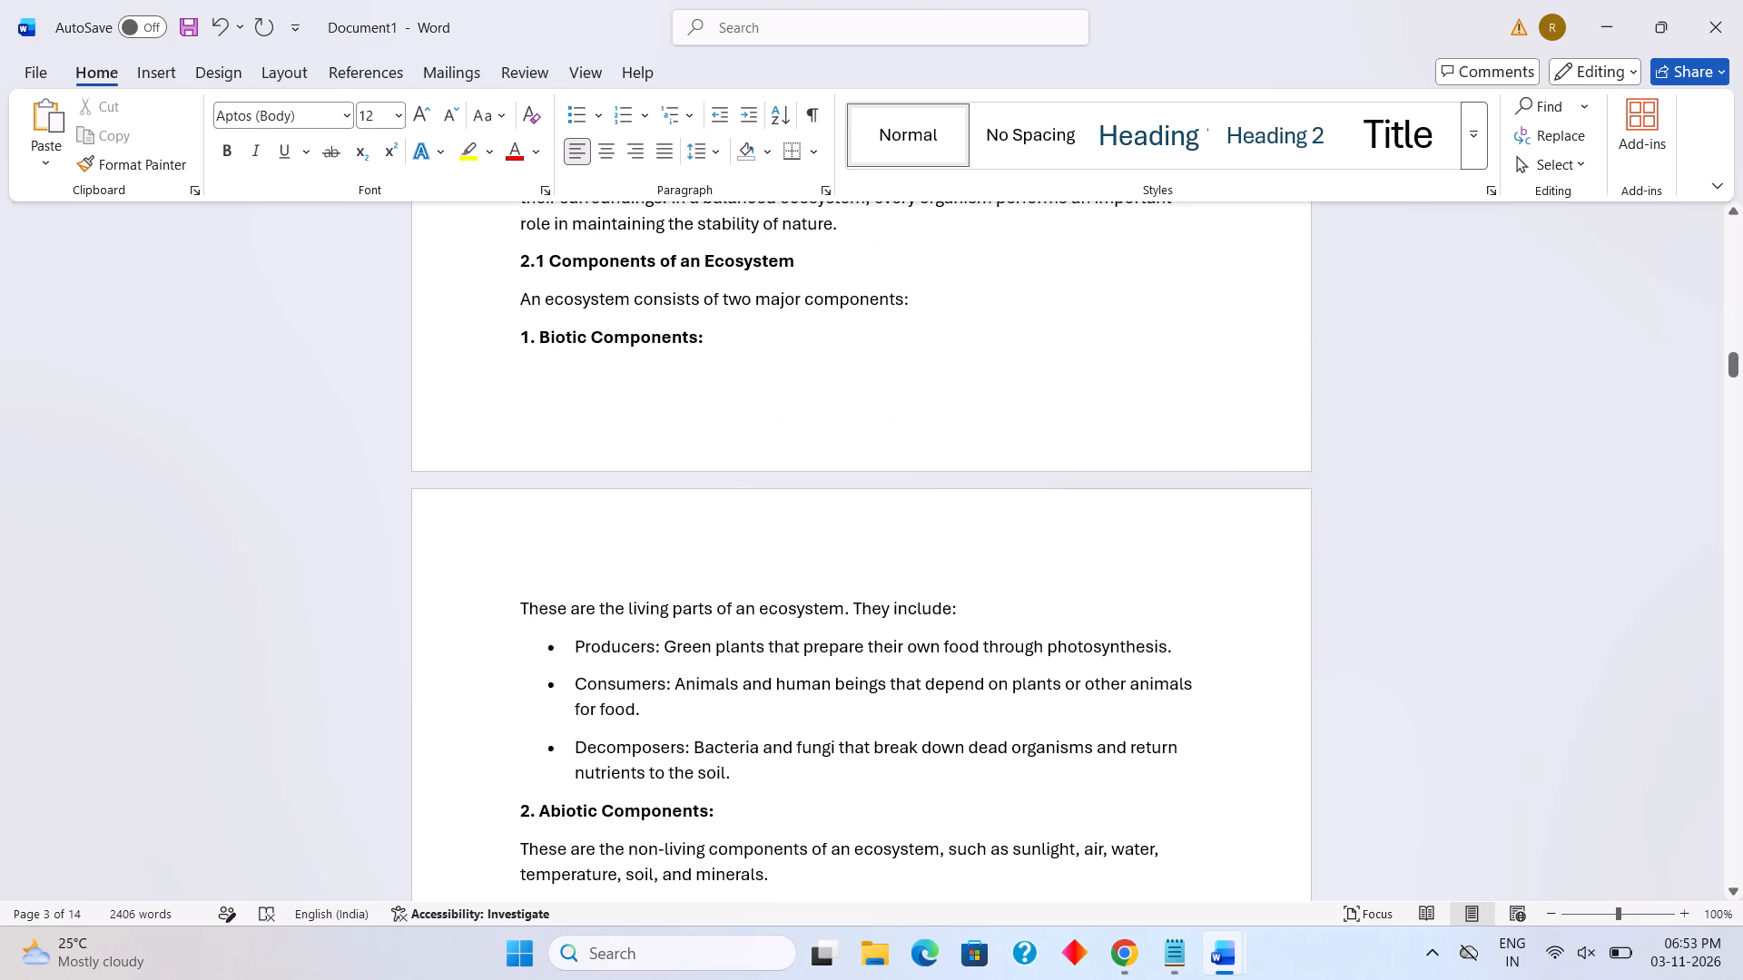
scroll(1192, 774, "up", 3)
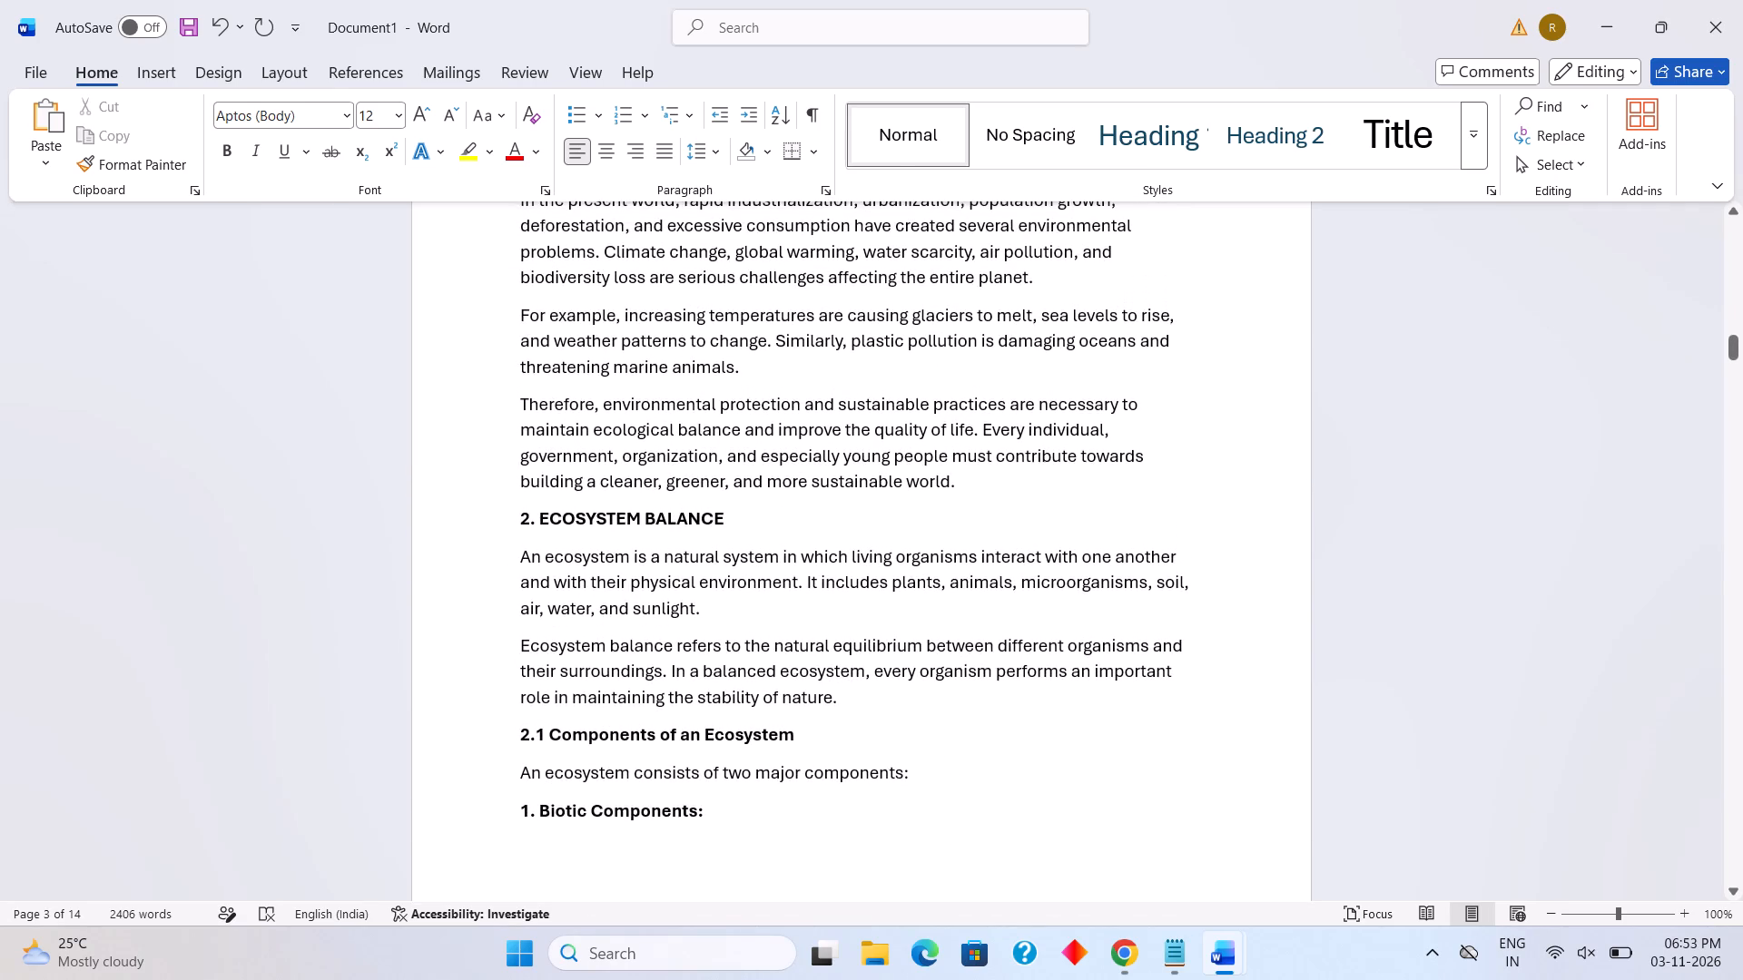
scroll(1192, 774, "right", 1)
scroll(1192, 774, "down", 2)
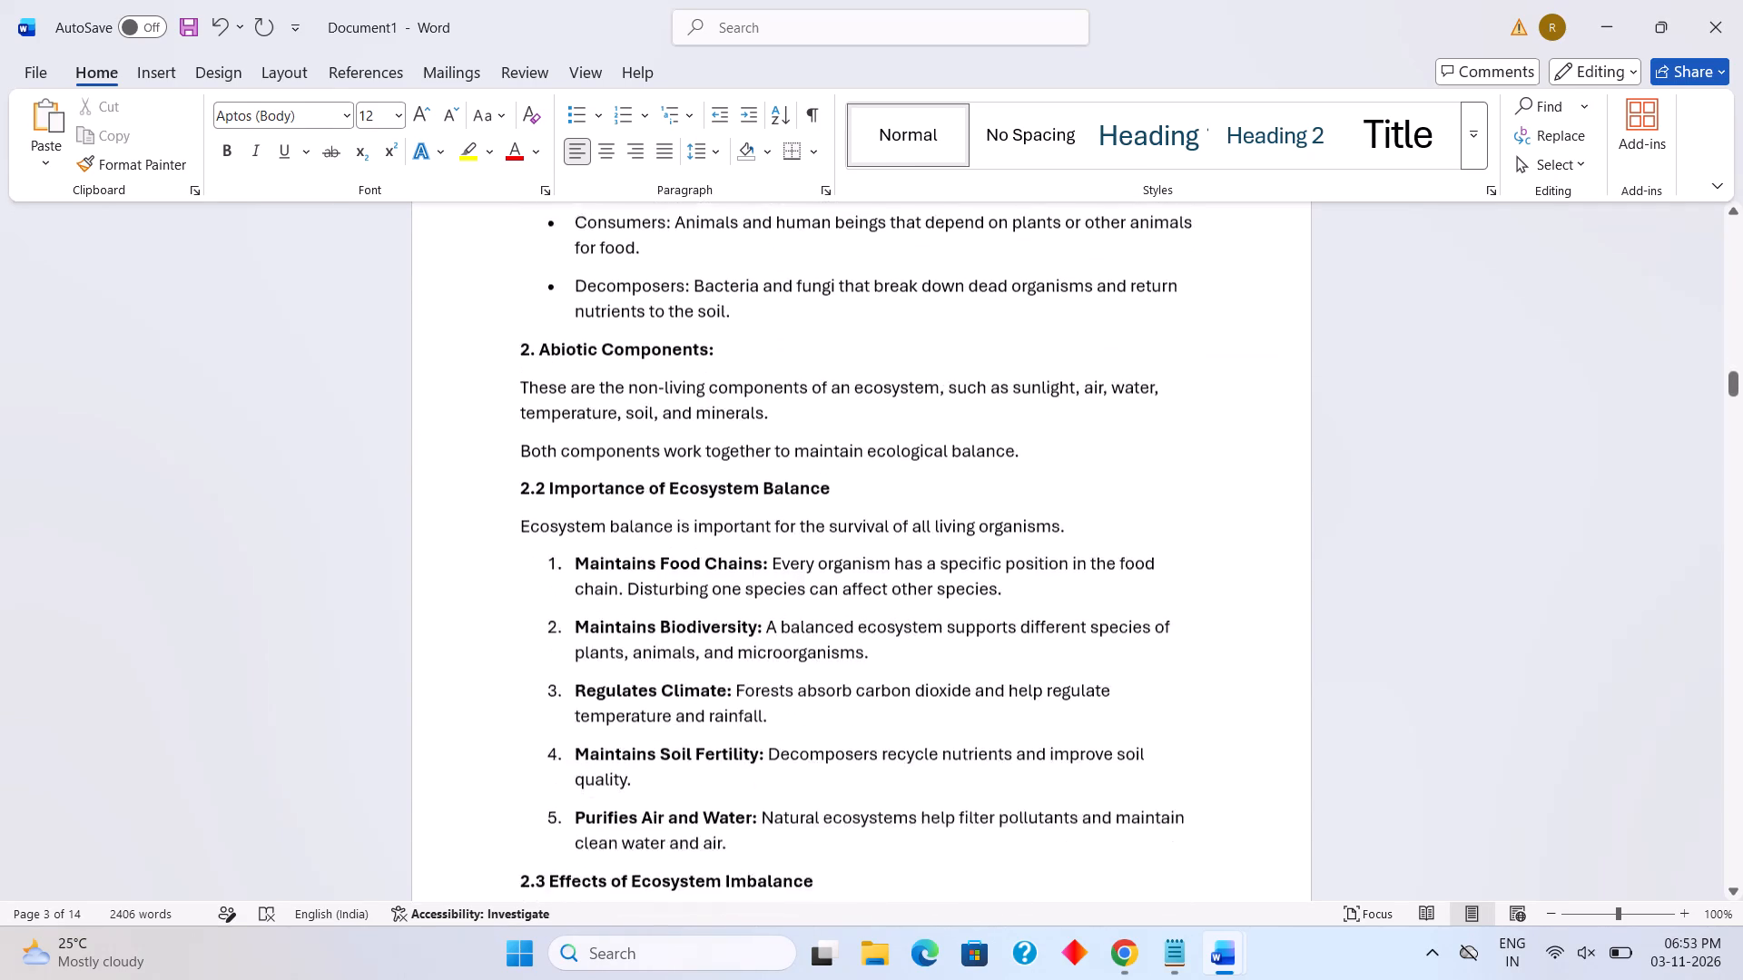
scroll(1192, 774, "down", 7)
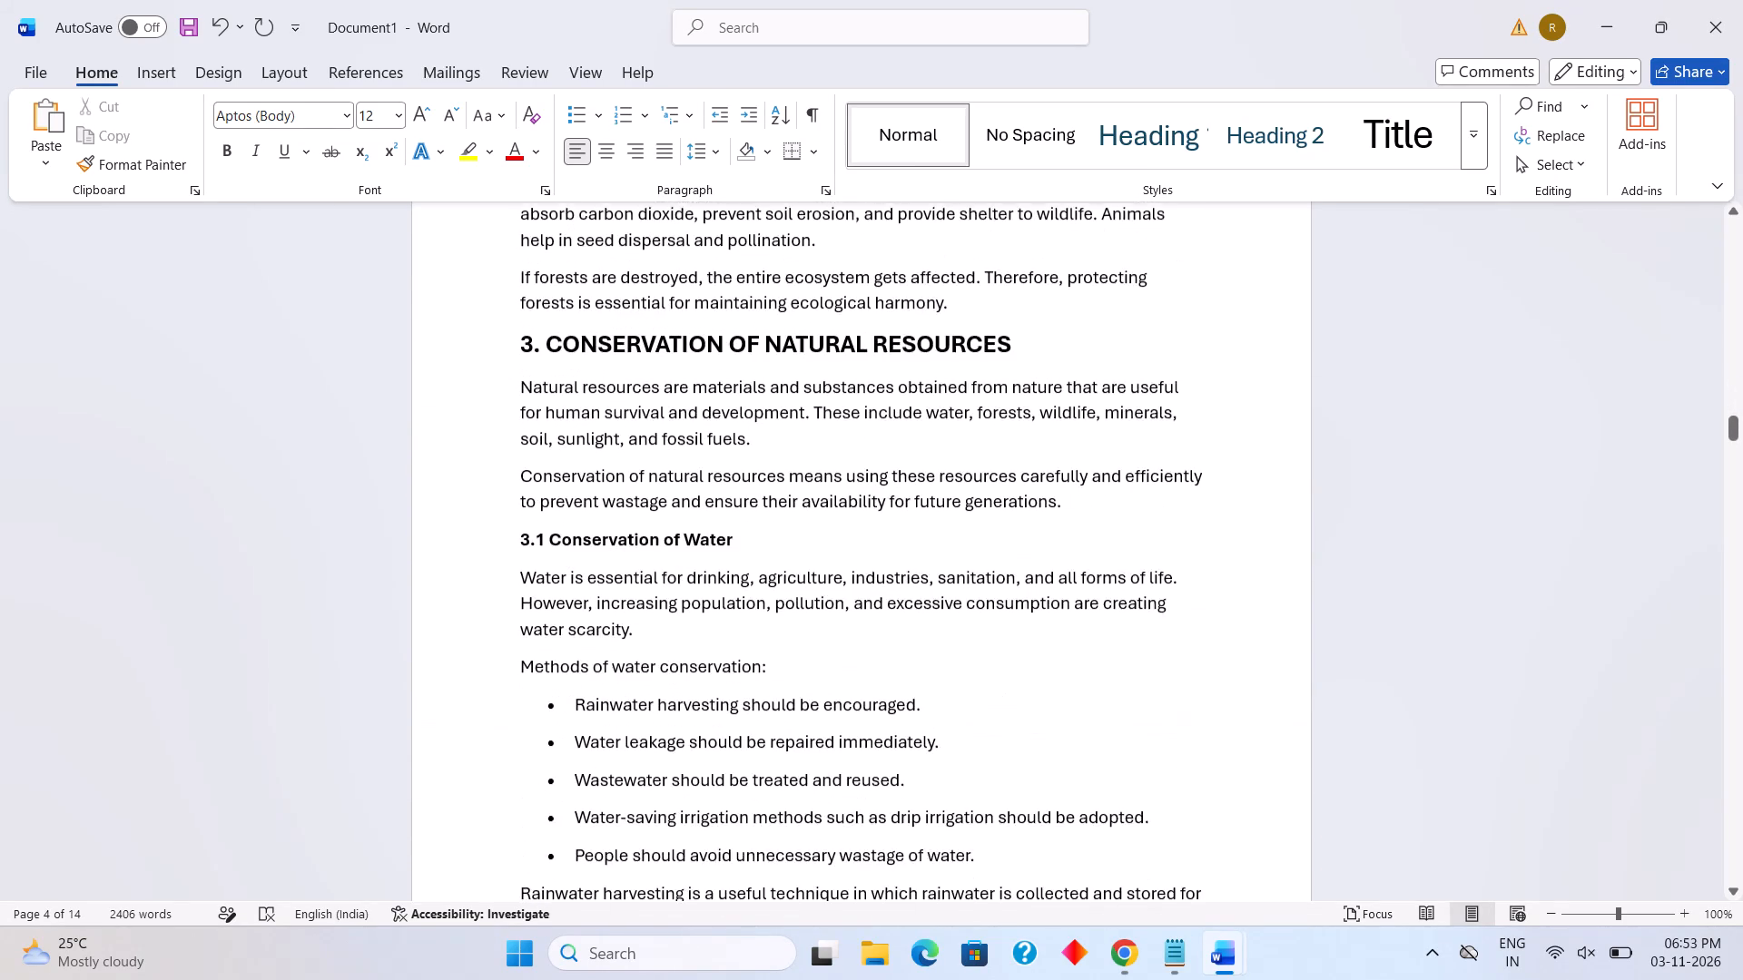
scroll(1192, 774, "down", 1)
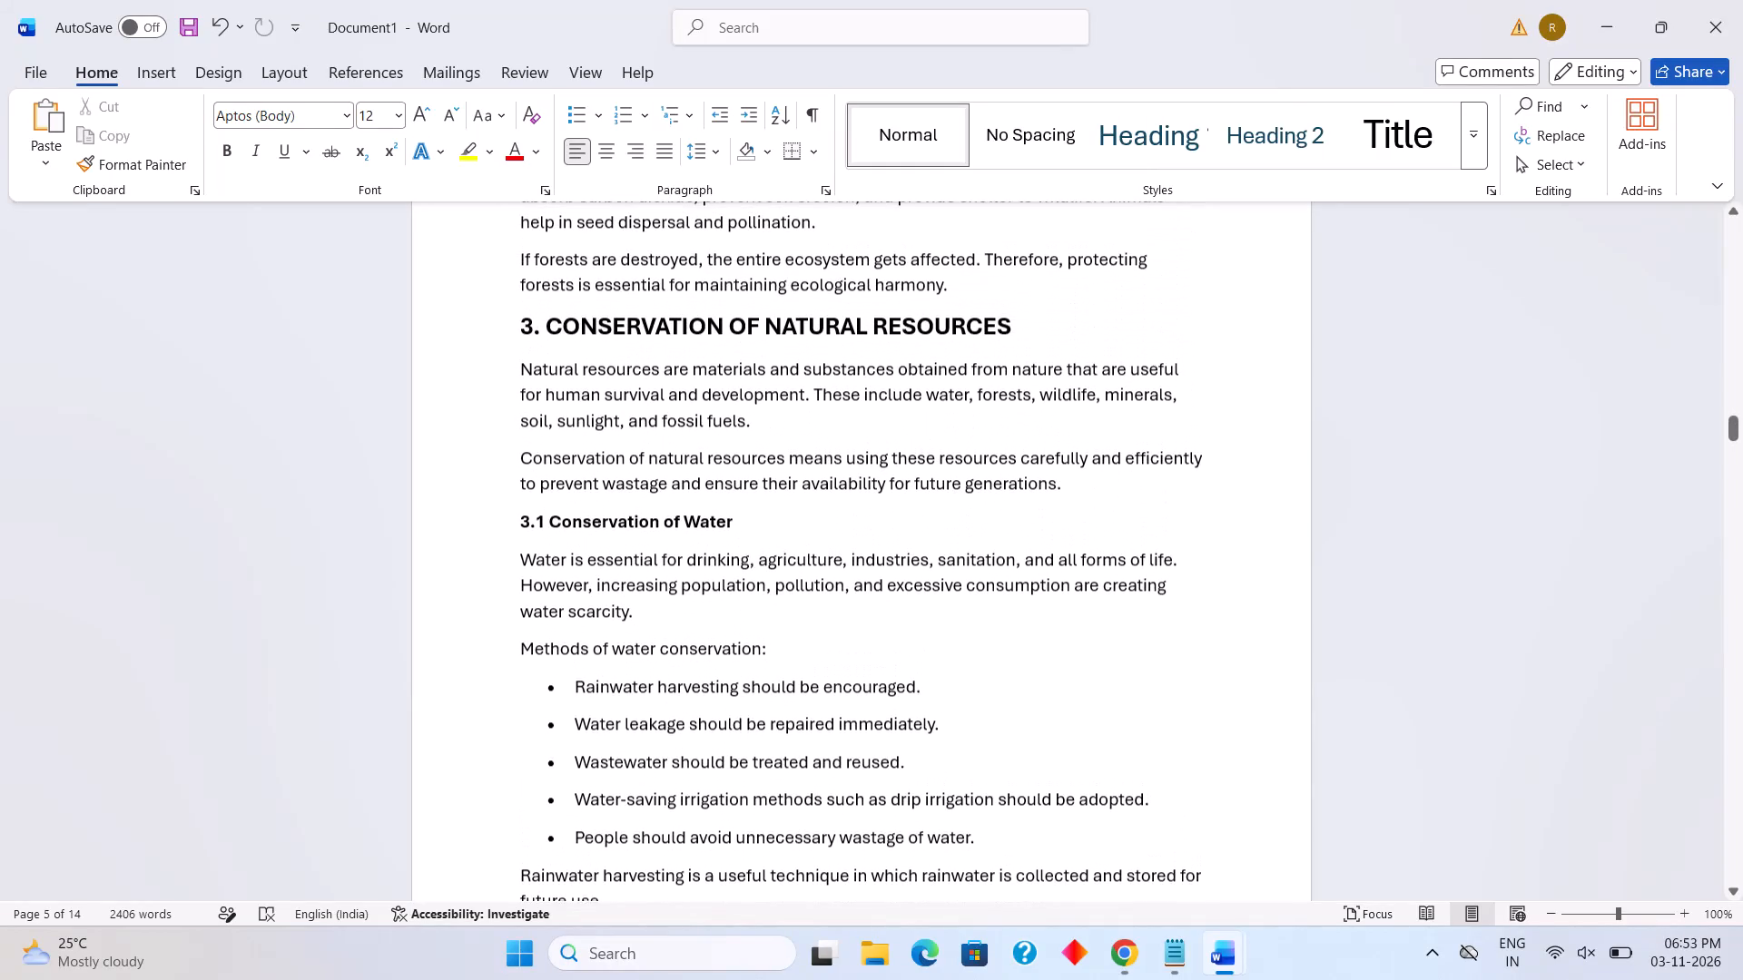
left_click_drag(519, 529, 669, 523)
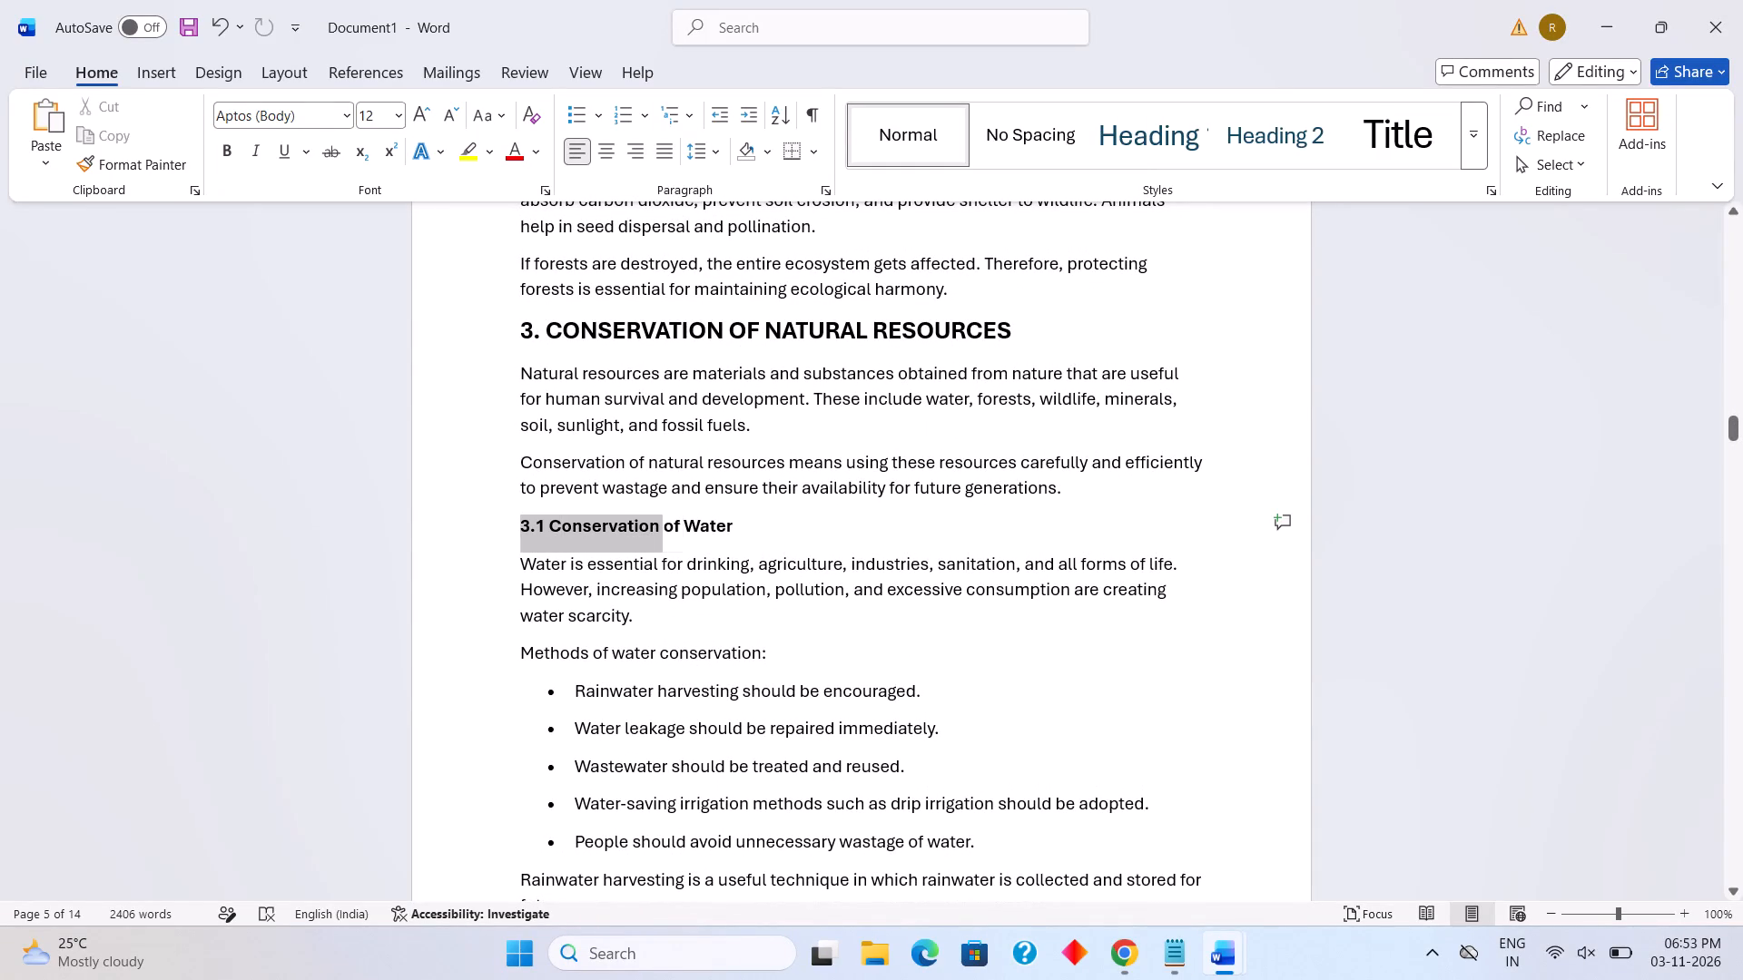
left_click_drag(669, 523, 705, 525)
left_click(771, 531)
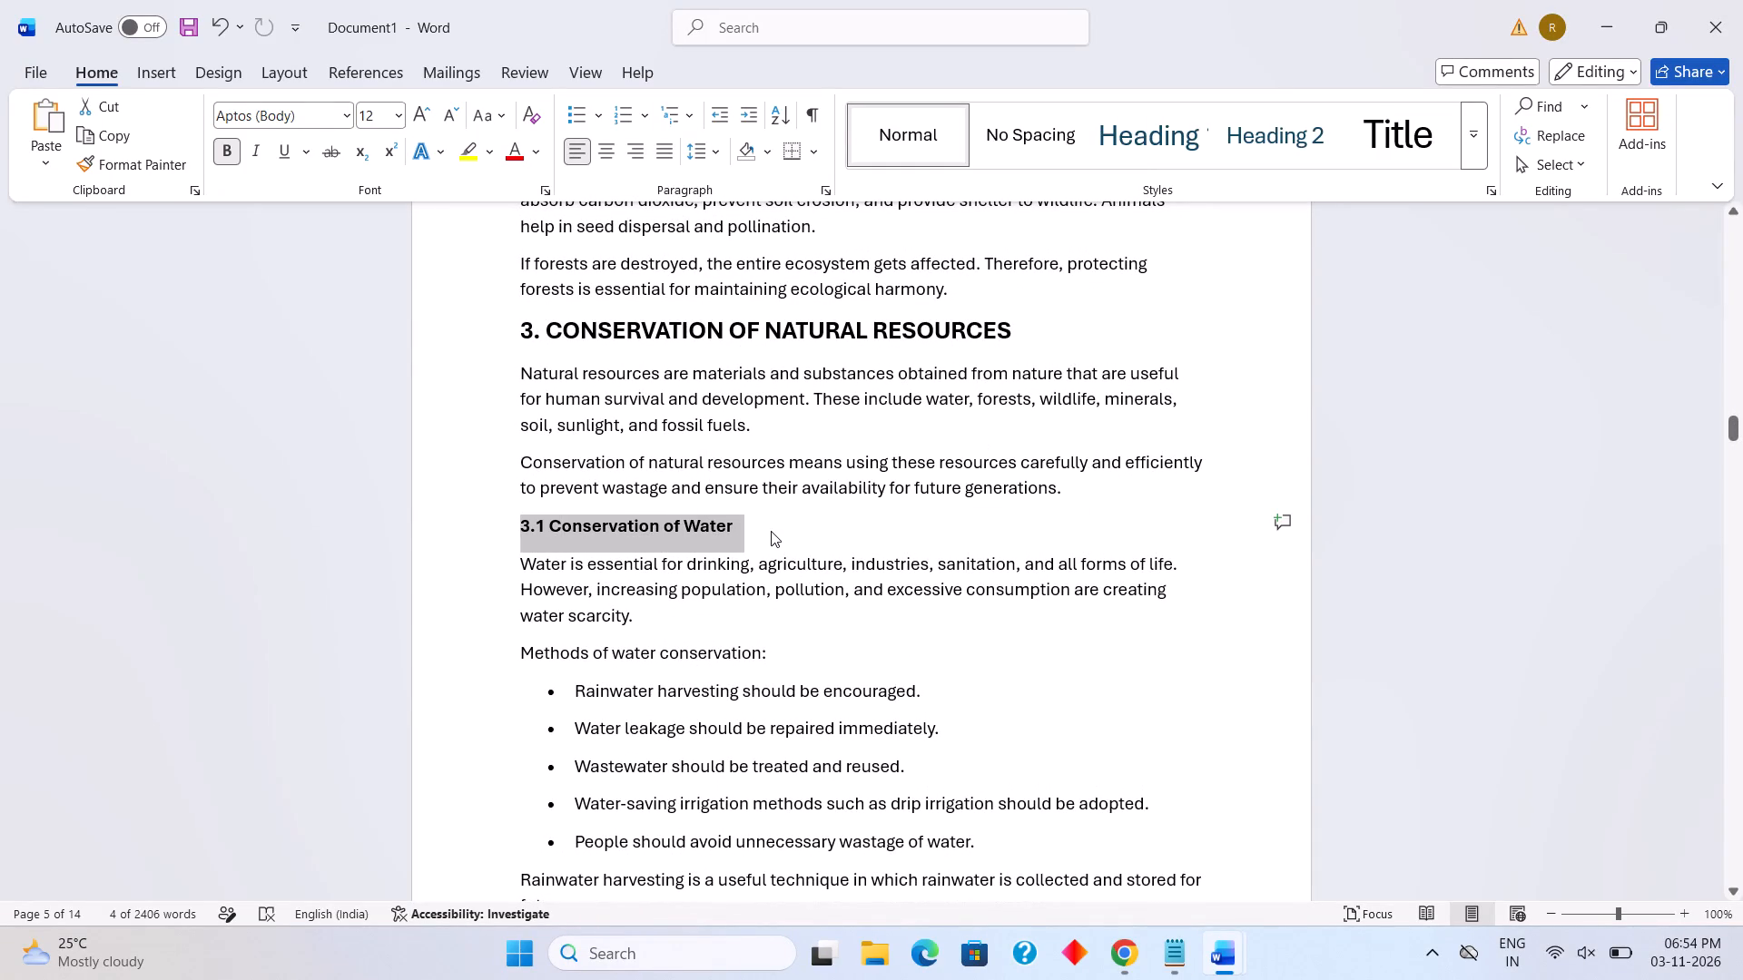
Set the assignment title "ENVIRONMENTAL PROTECTION AND SUSTAINABILITY FOR A SECURE FUTURE" on the cover page to font size 18.
scroll(771, 531, "up", 1)
scroll(771, 531, "down", 4)
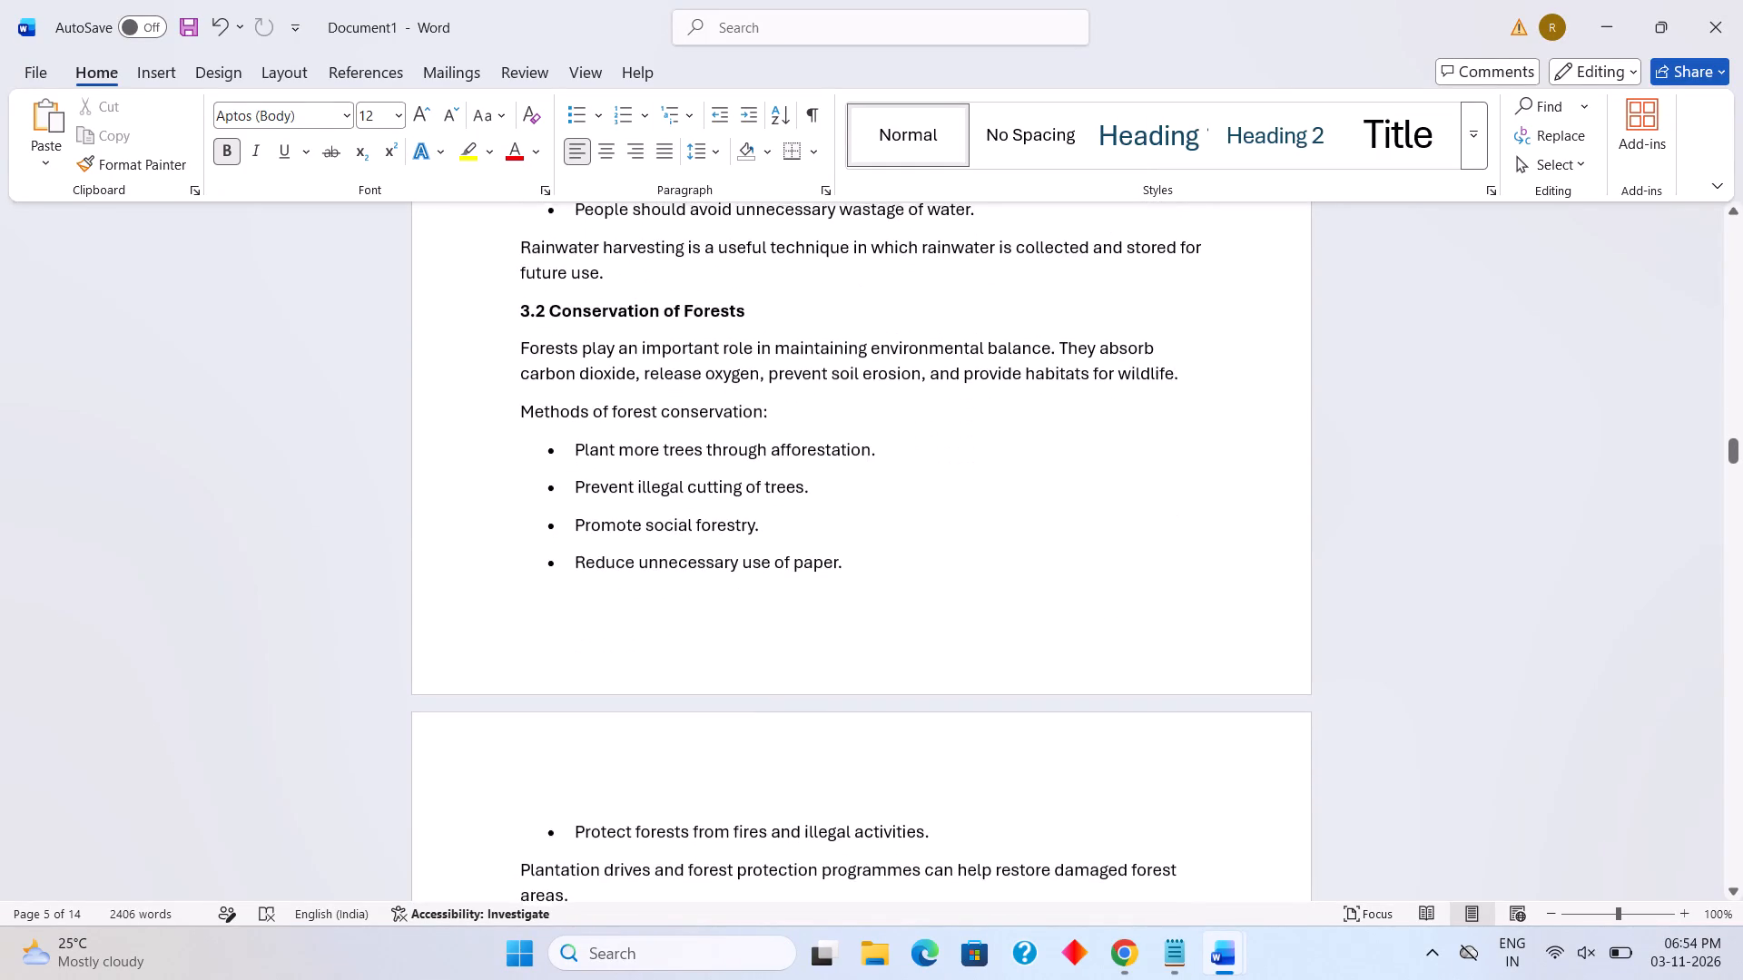
scroll(771, 531, "up", 10)
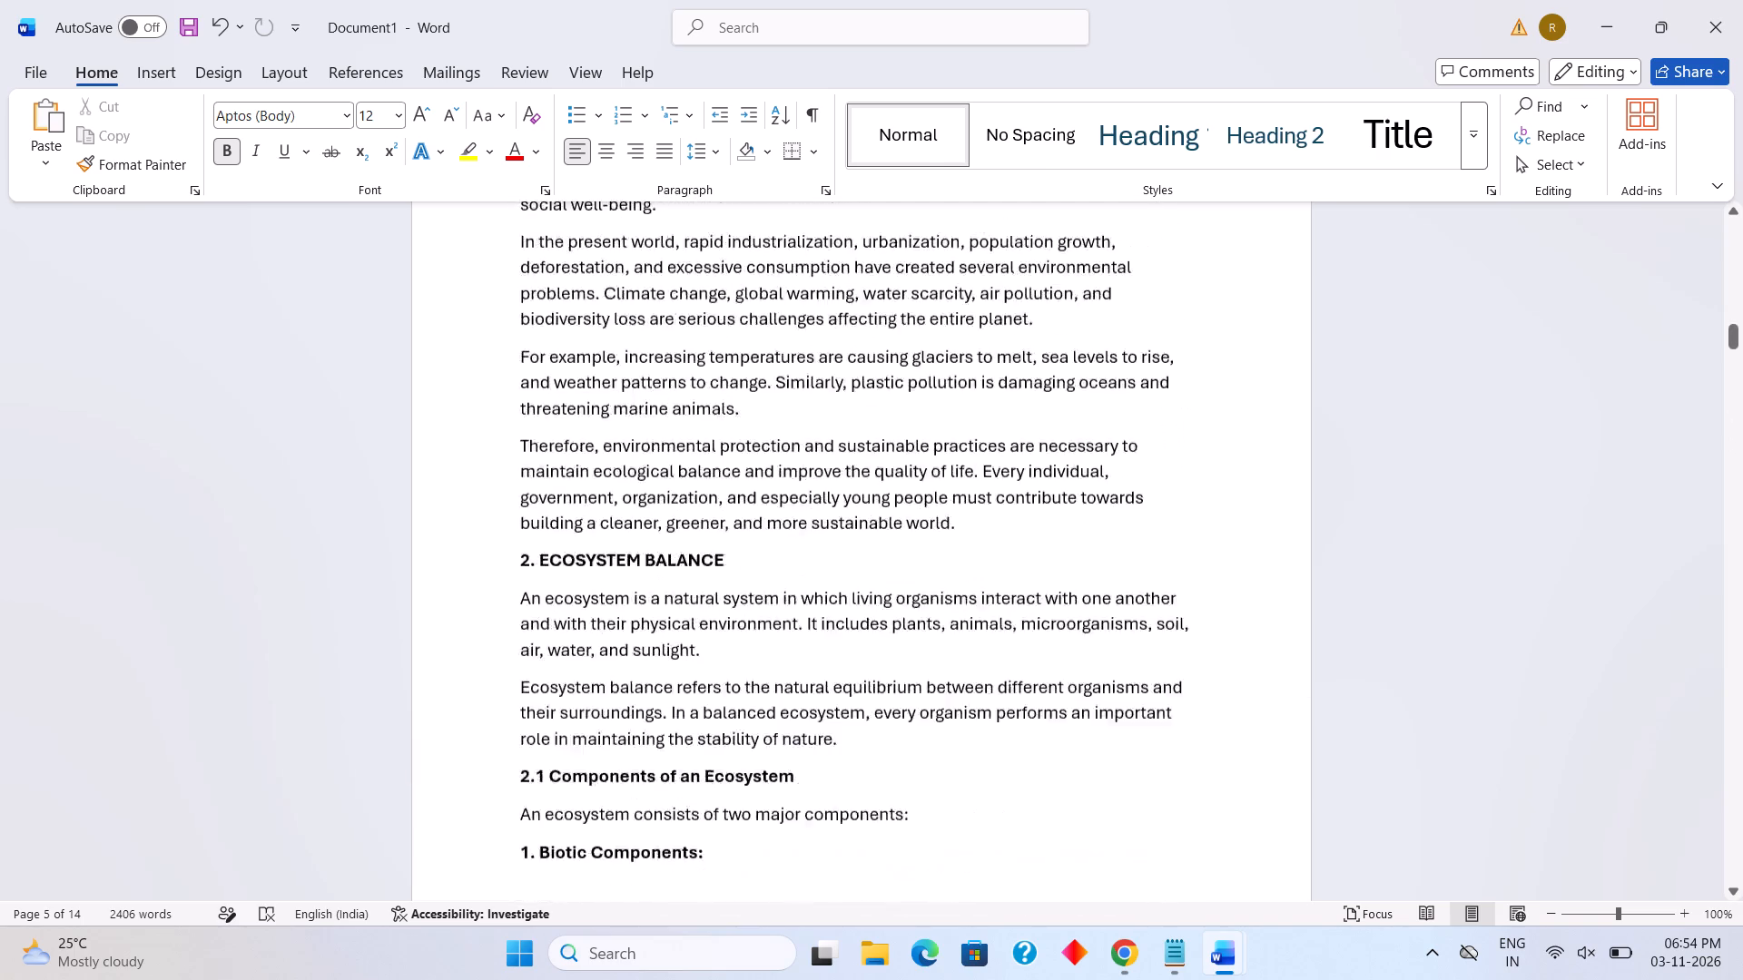
scroll(771, 531, "up", 9)
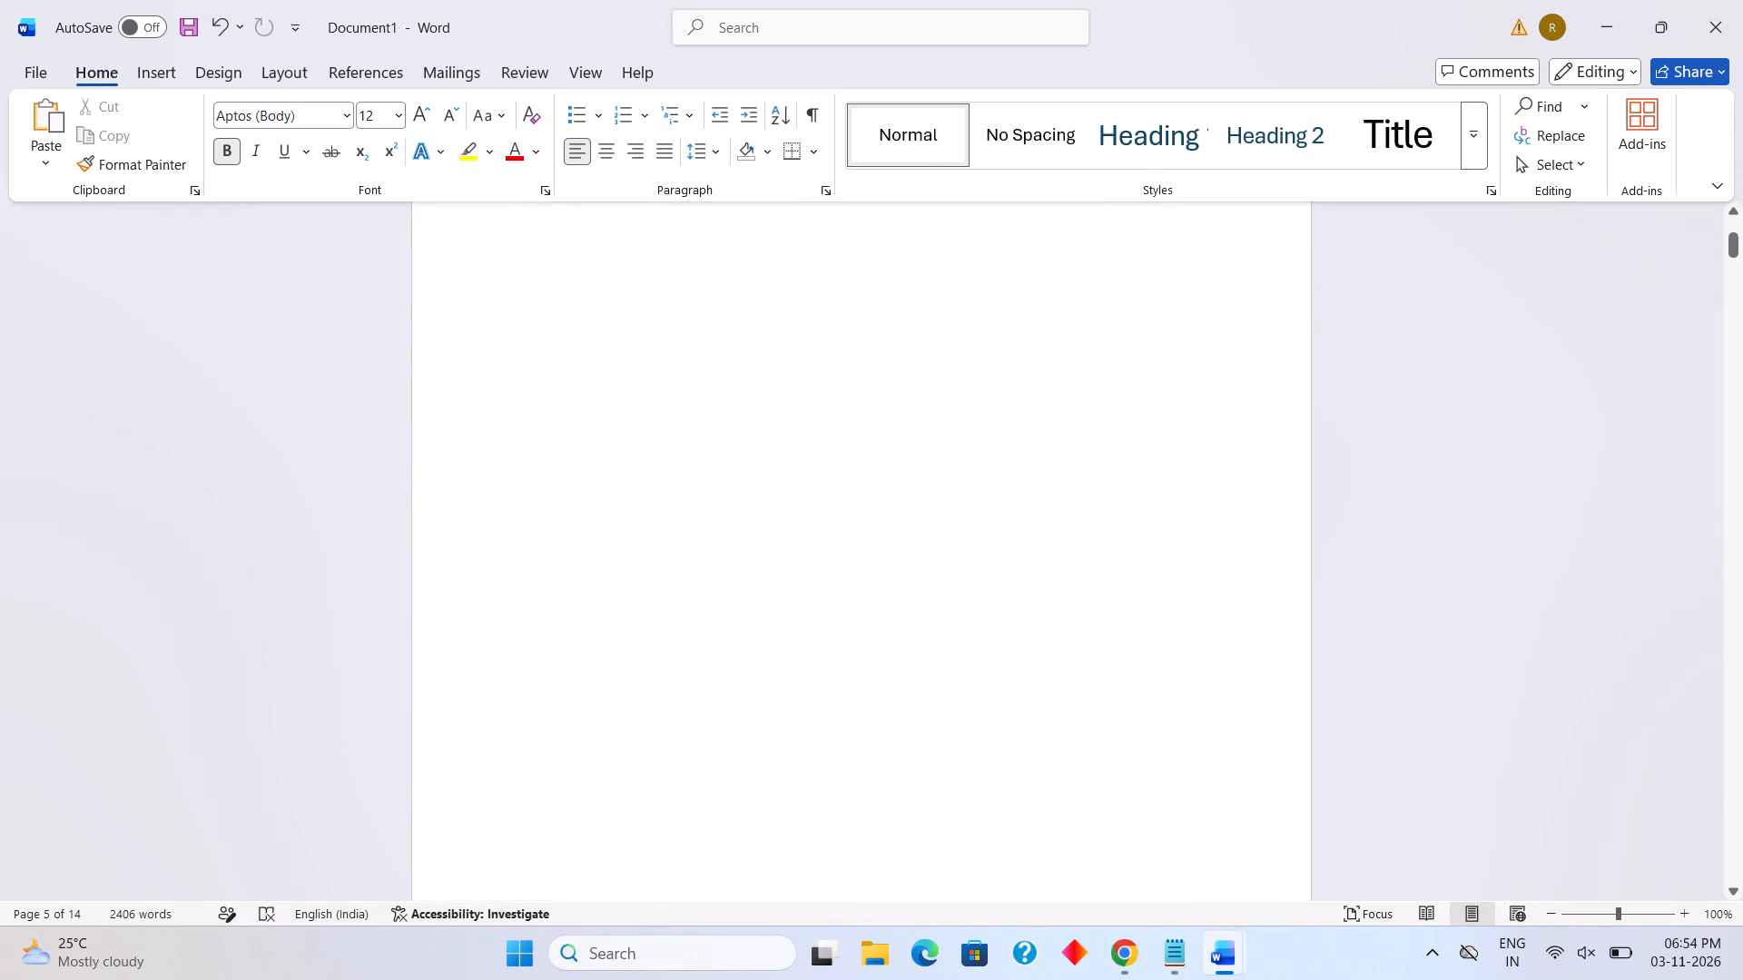
scroll(771, 531, "up", 3)
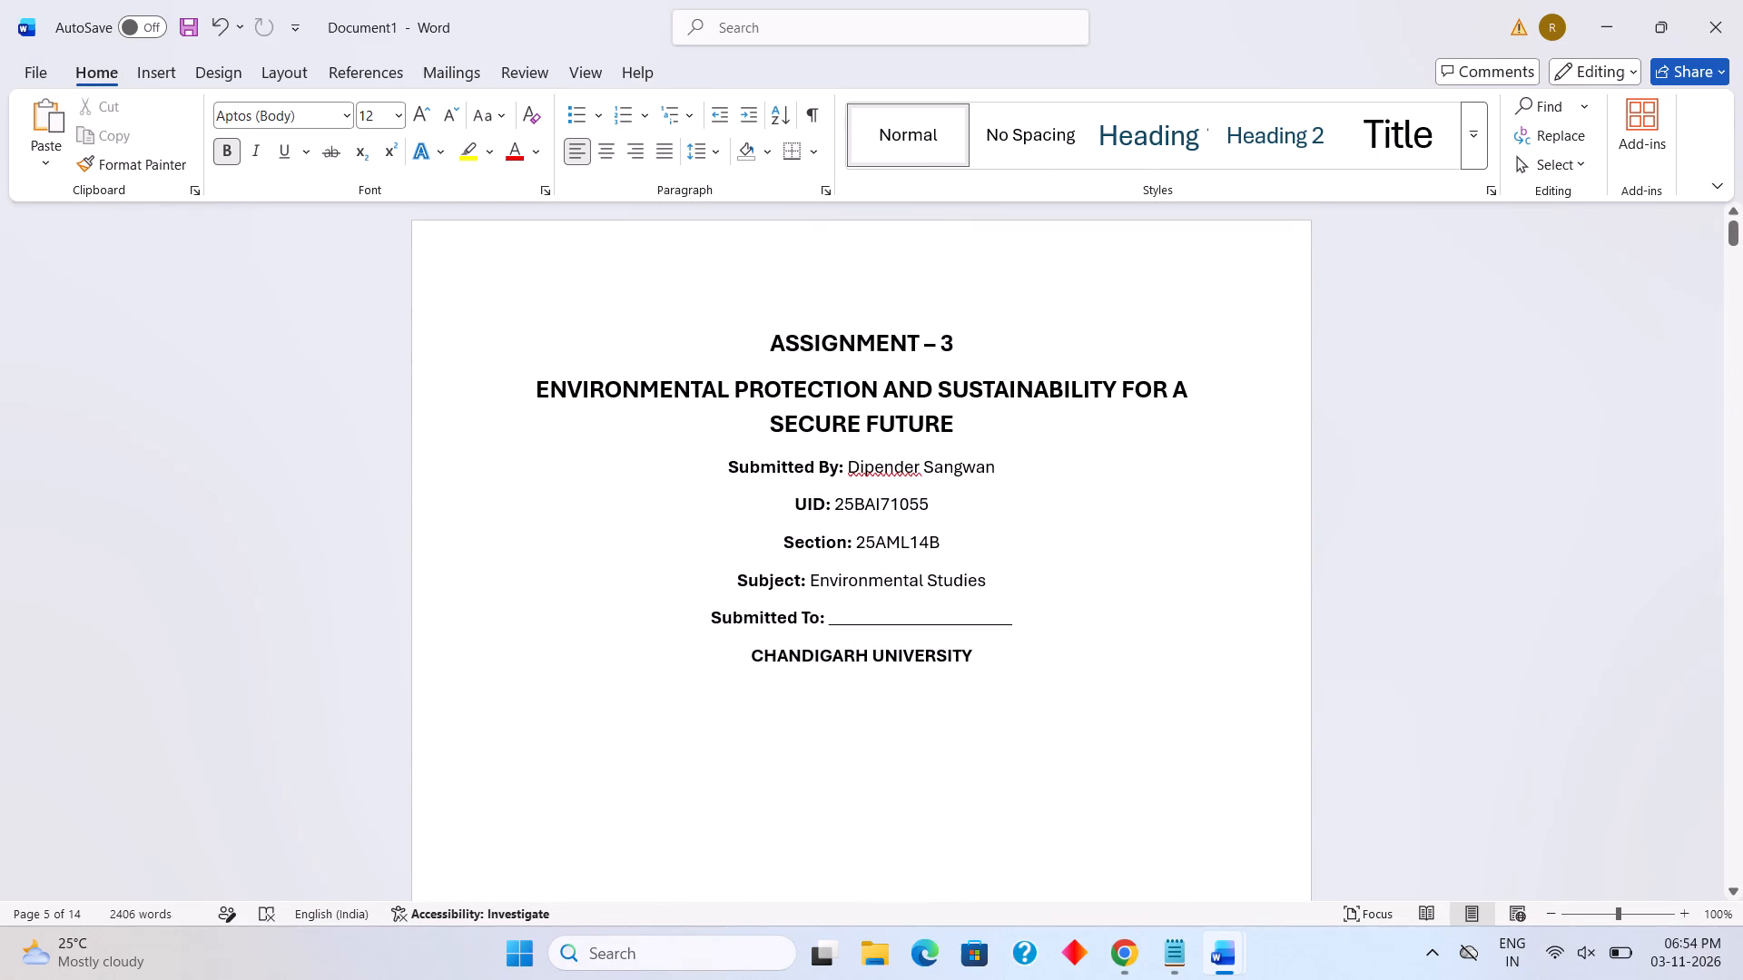
left_click(537, 380)
left_click_drag(537, 380, 975, 432)
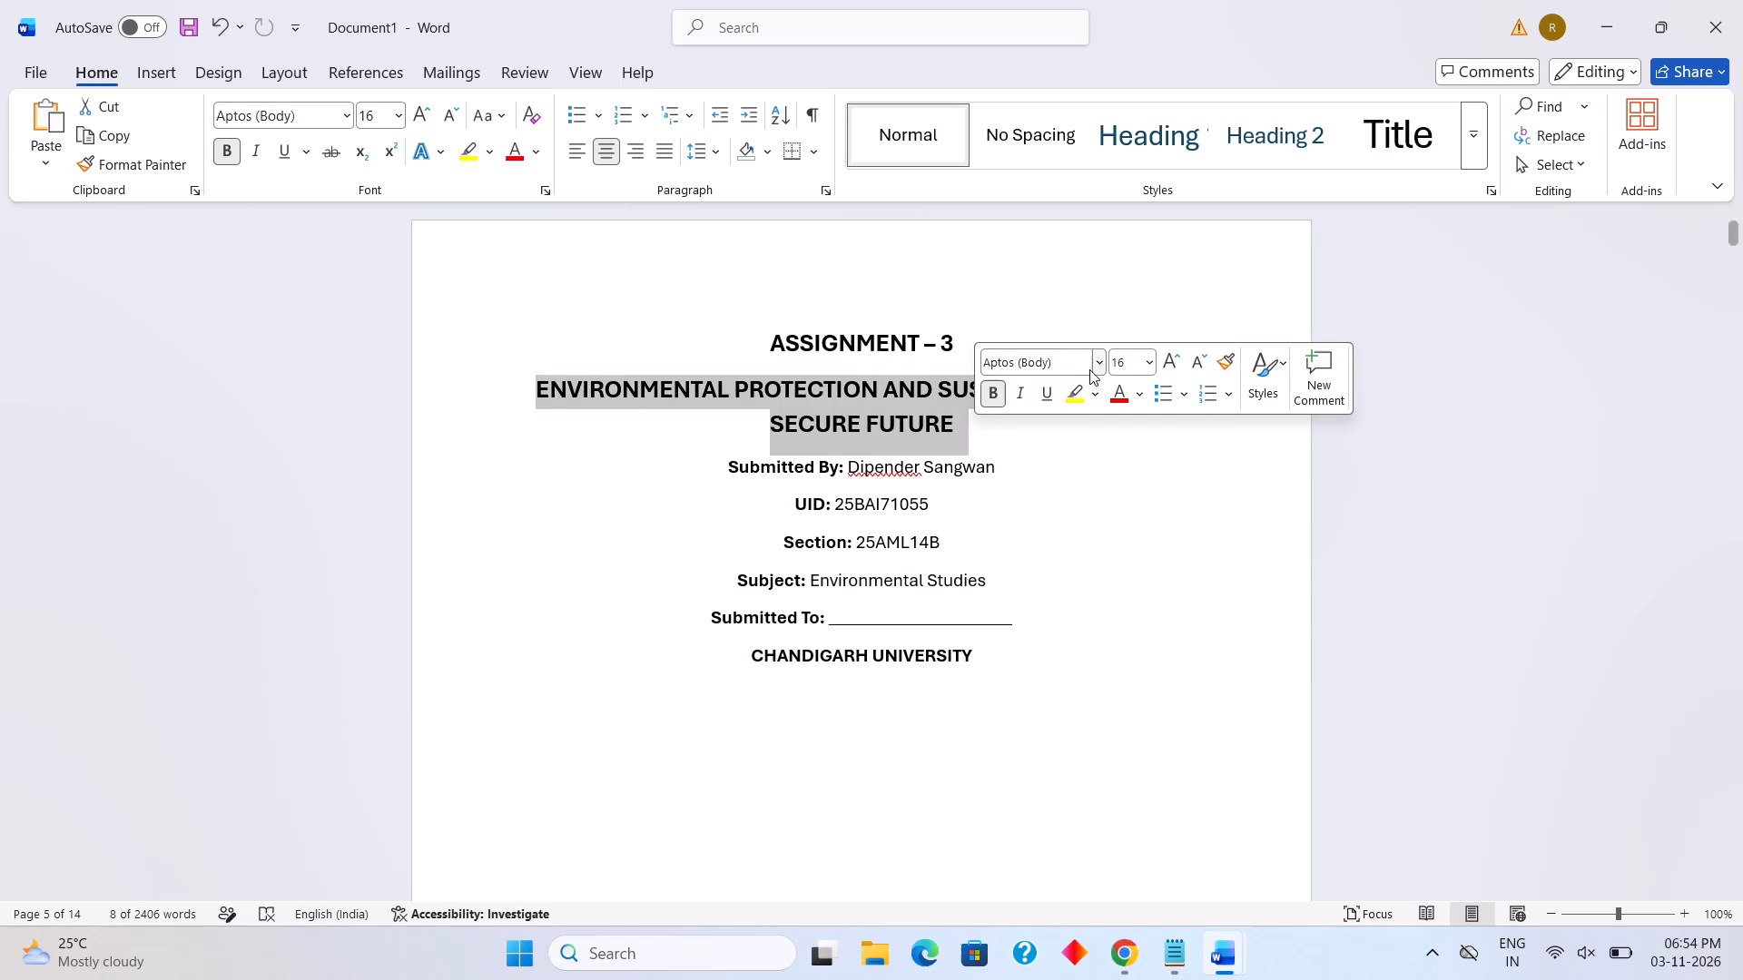
left_click(1145, 363)
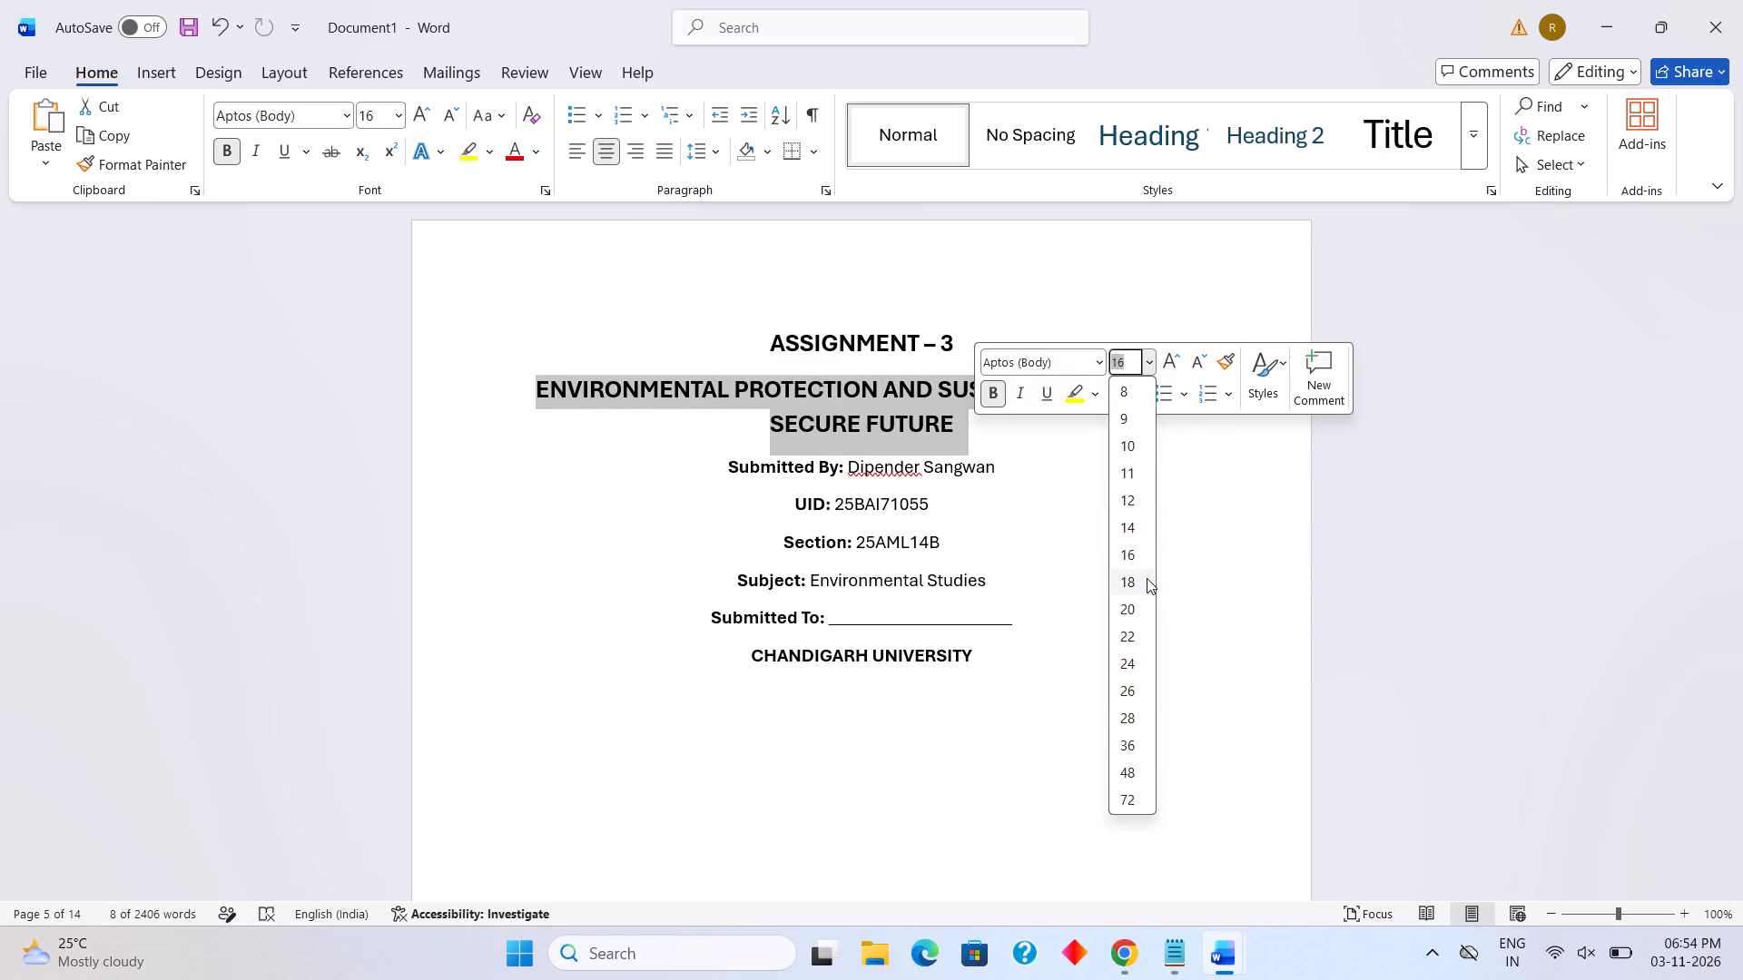
left_click(1145, 576)
left_click(1145, 576)
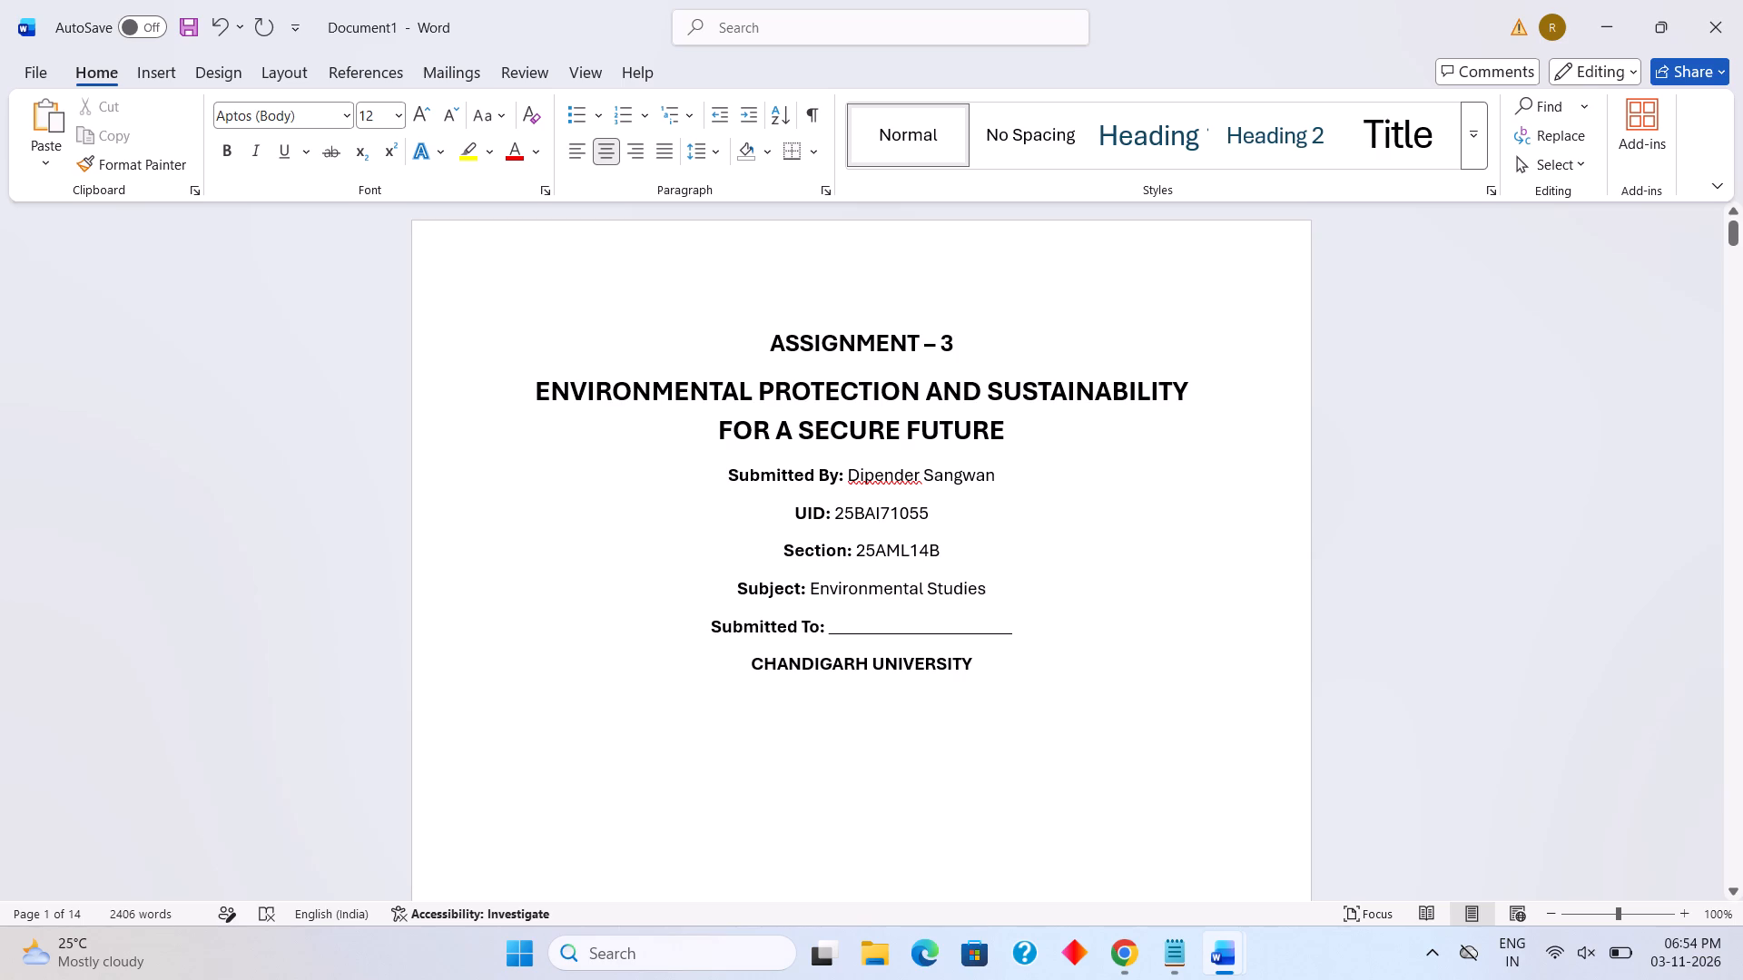
Remove the horizontal line and the blank lines above the "INDEX" heading so it starts at the top of page 2.
scroll(1145, 576, "down", 1)
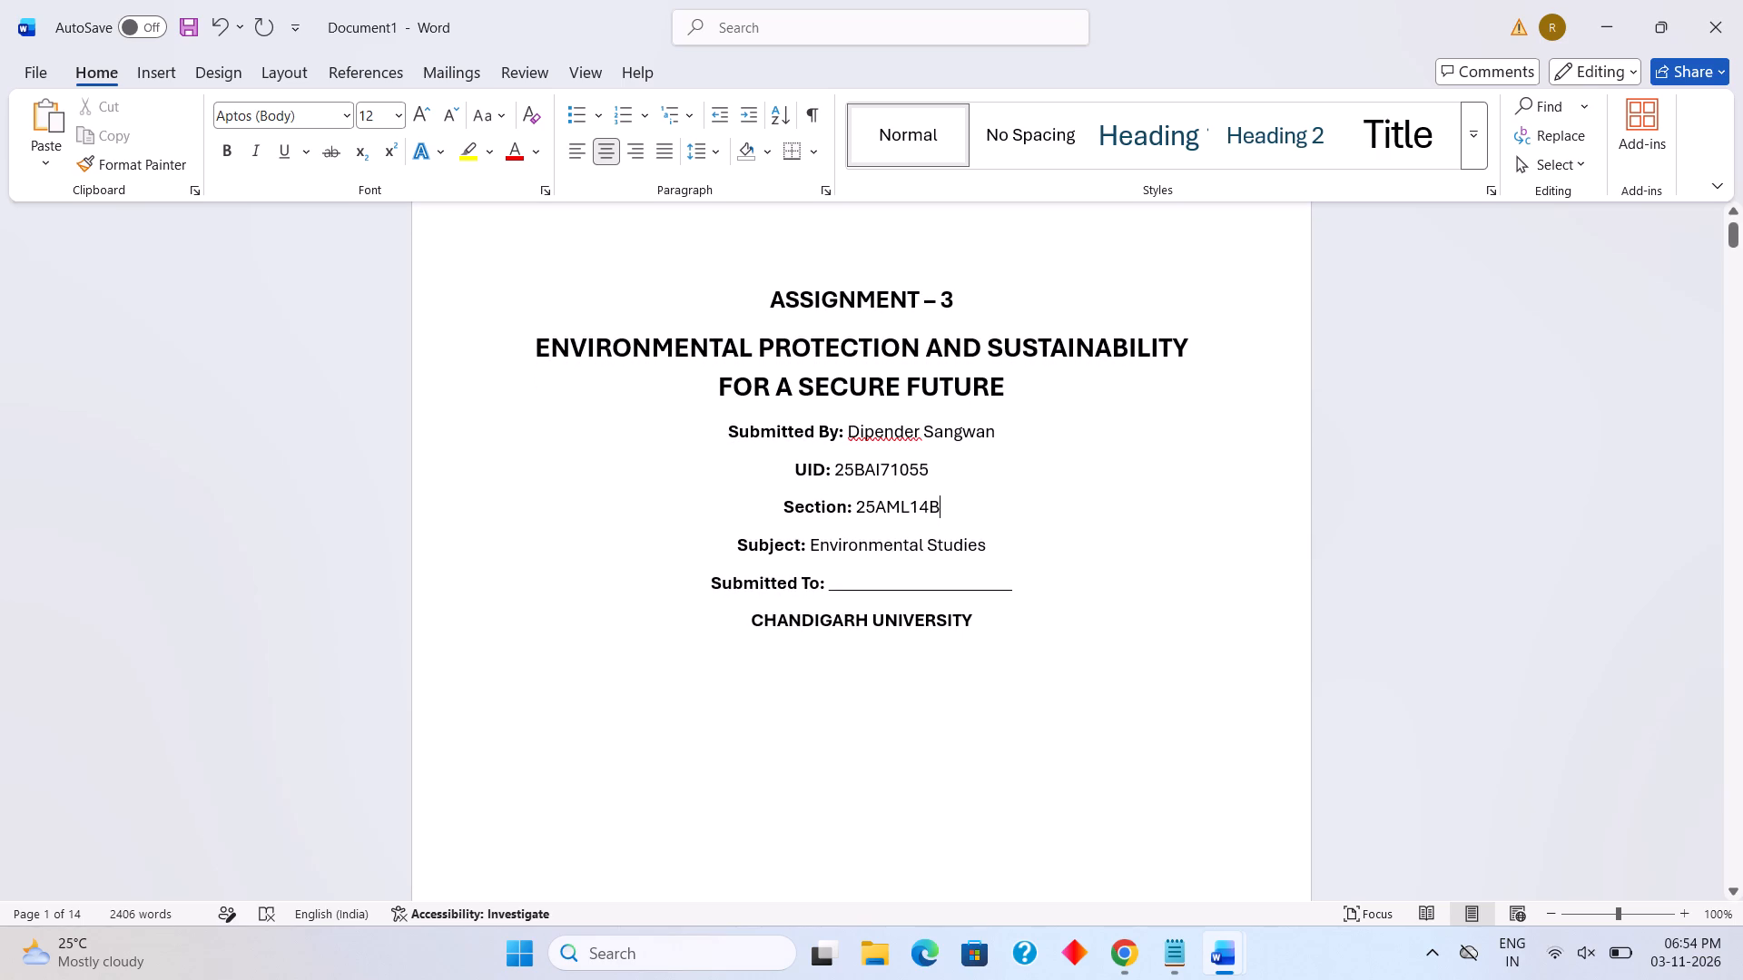
scroll(1145, 576, "down", 2)
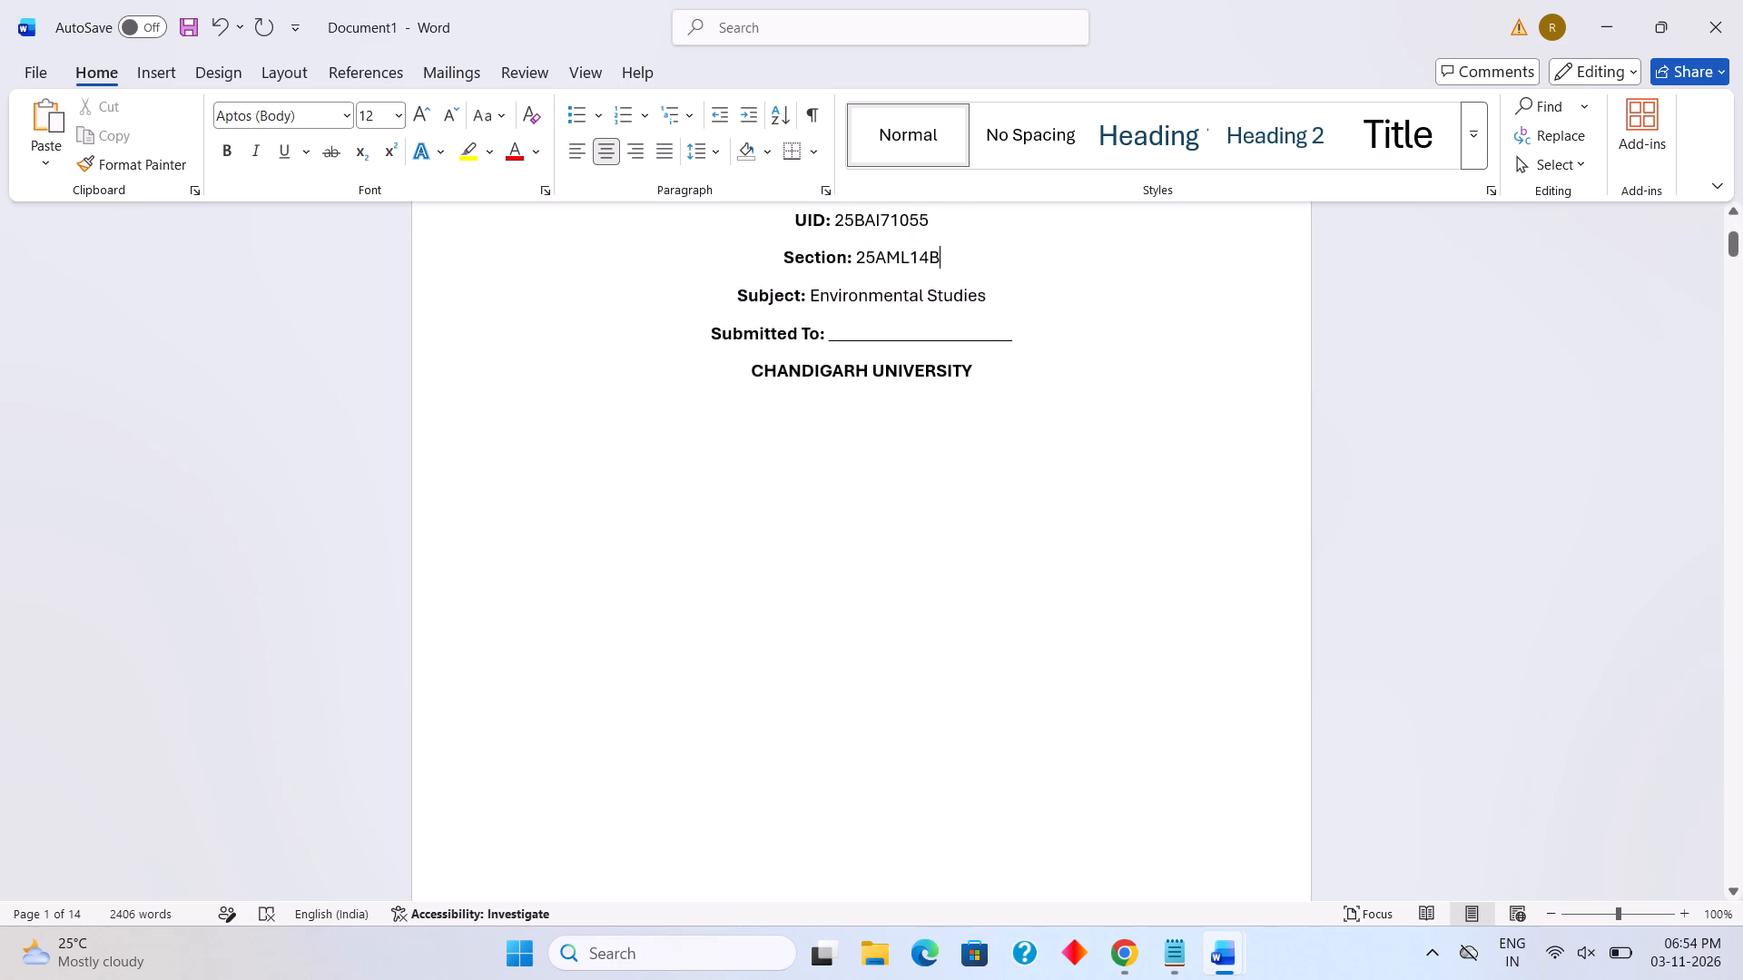
scroll(1145, 576, "down", 6)
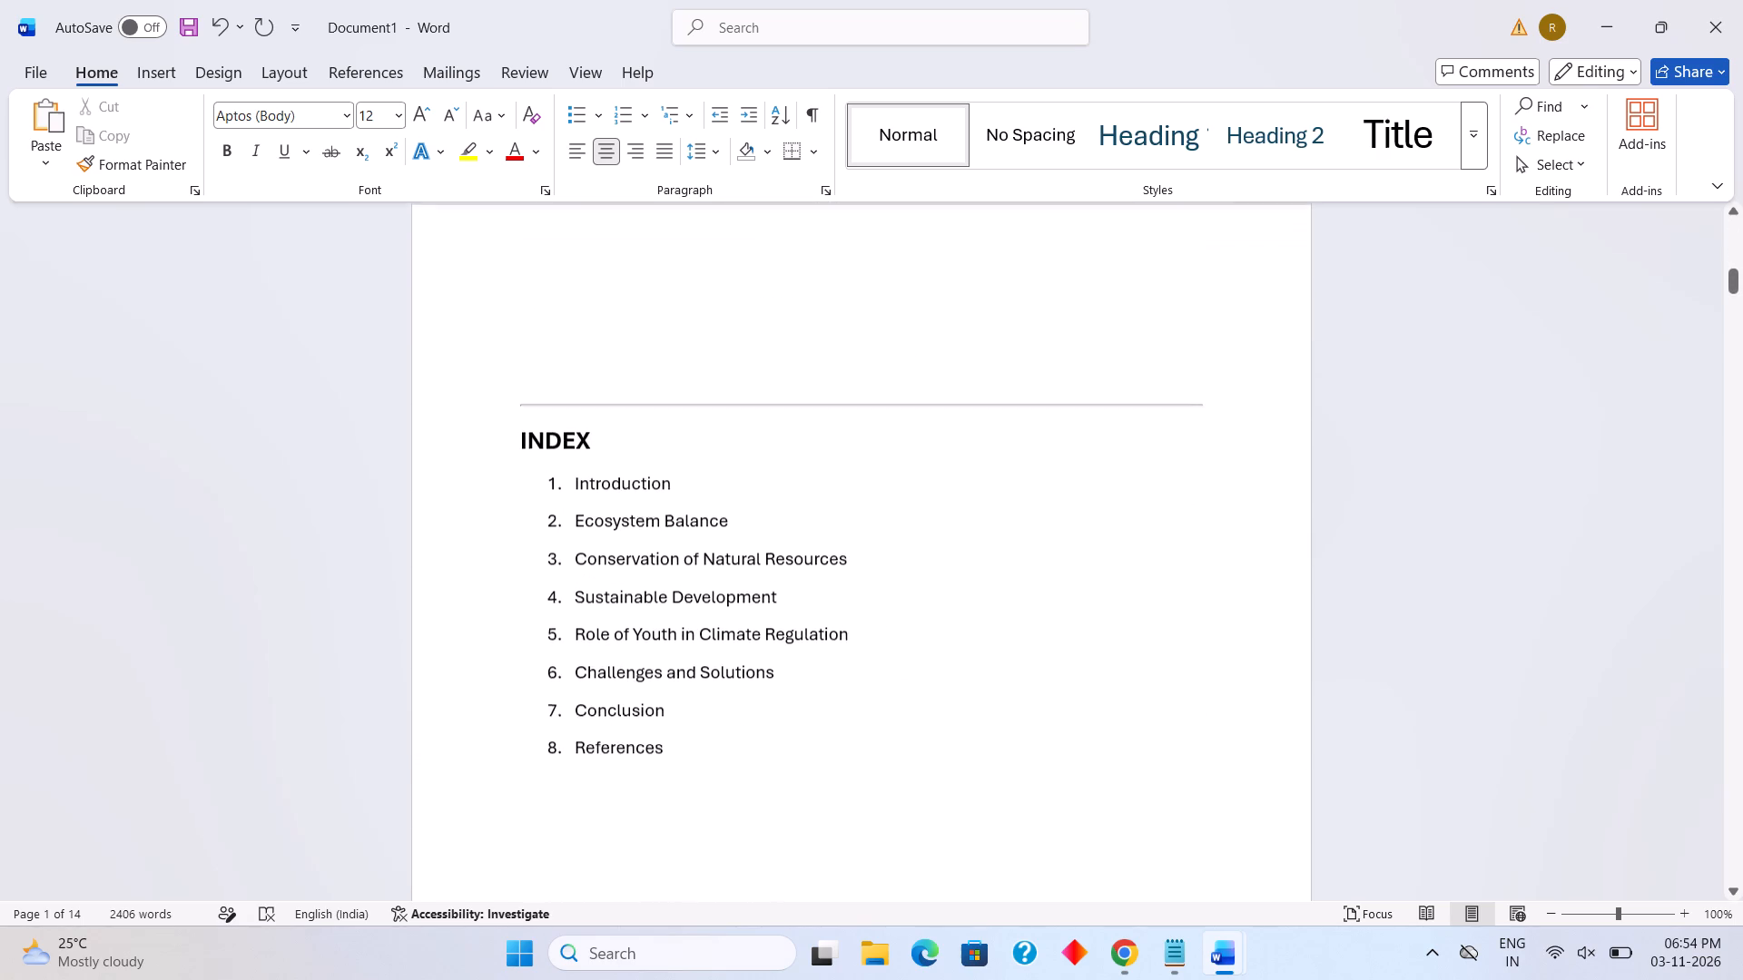
scroll(1145, 576, "down", 3)
scroll(1145, 576, "up", 3)
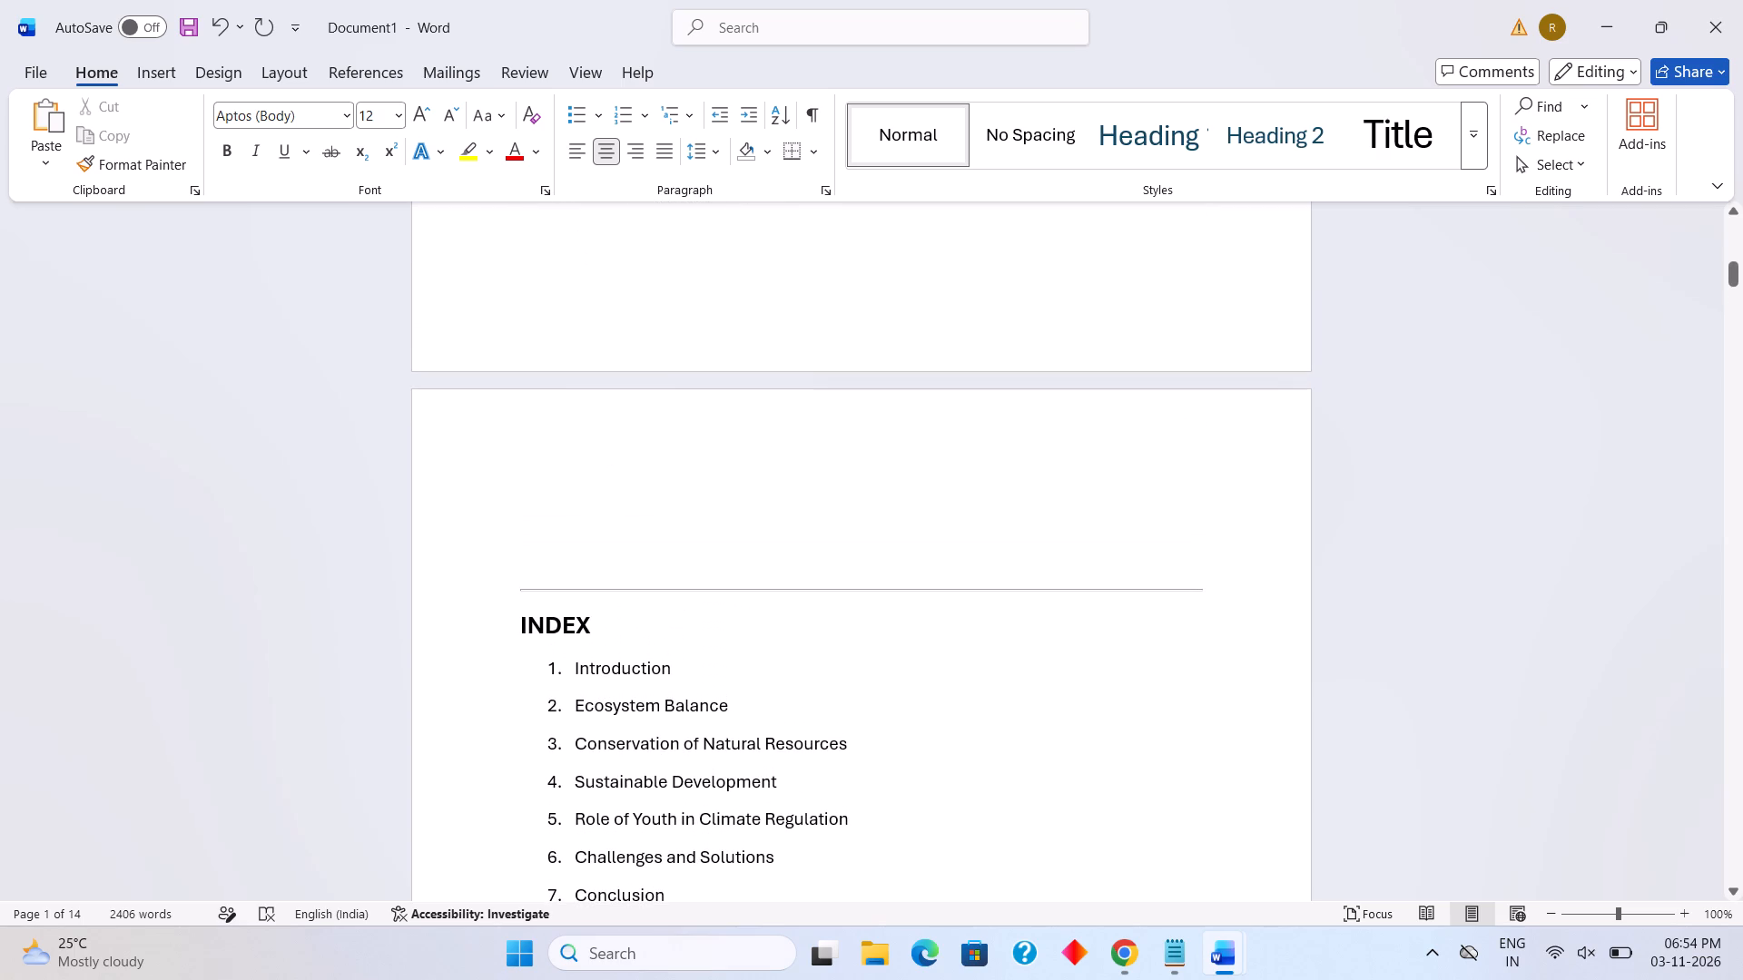
left_click(1213, 586)
key("BackSpace")
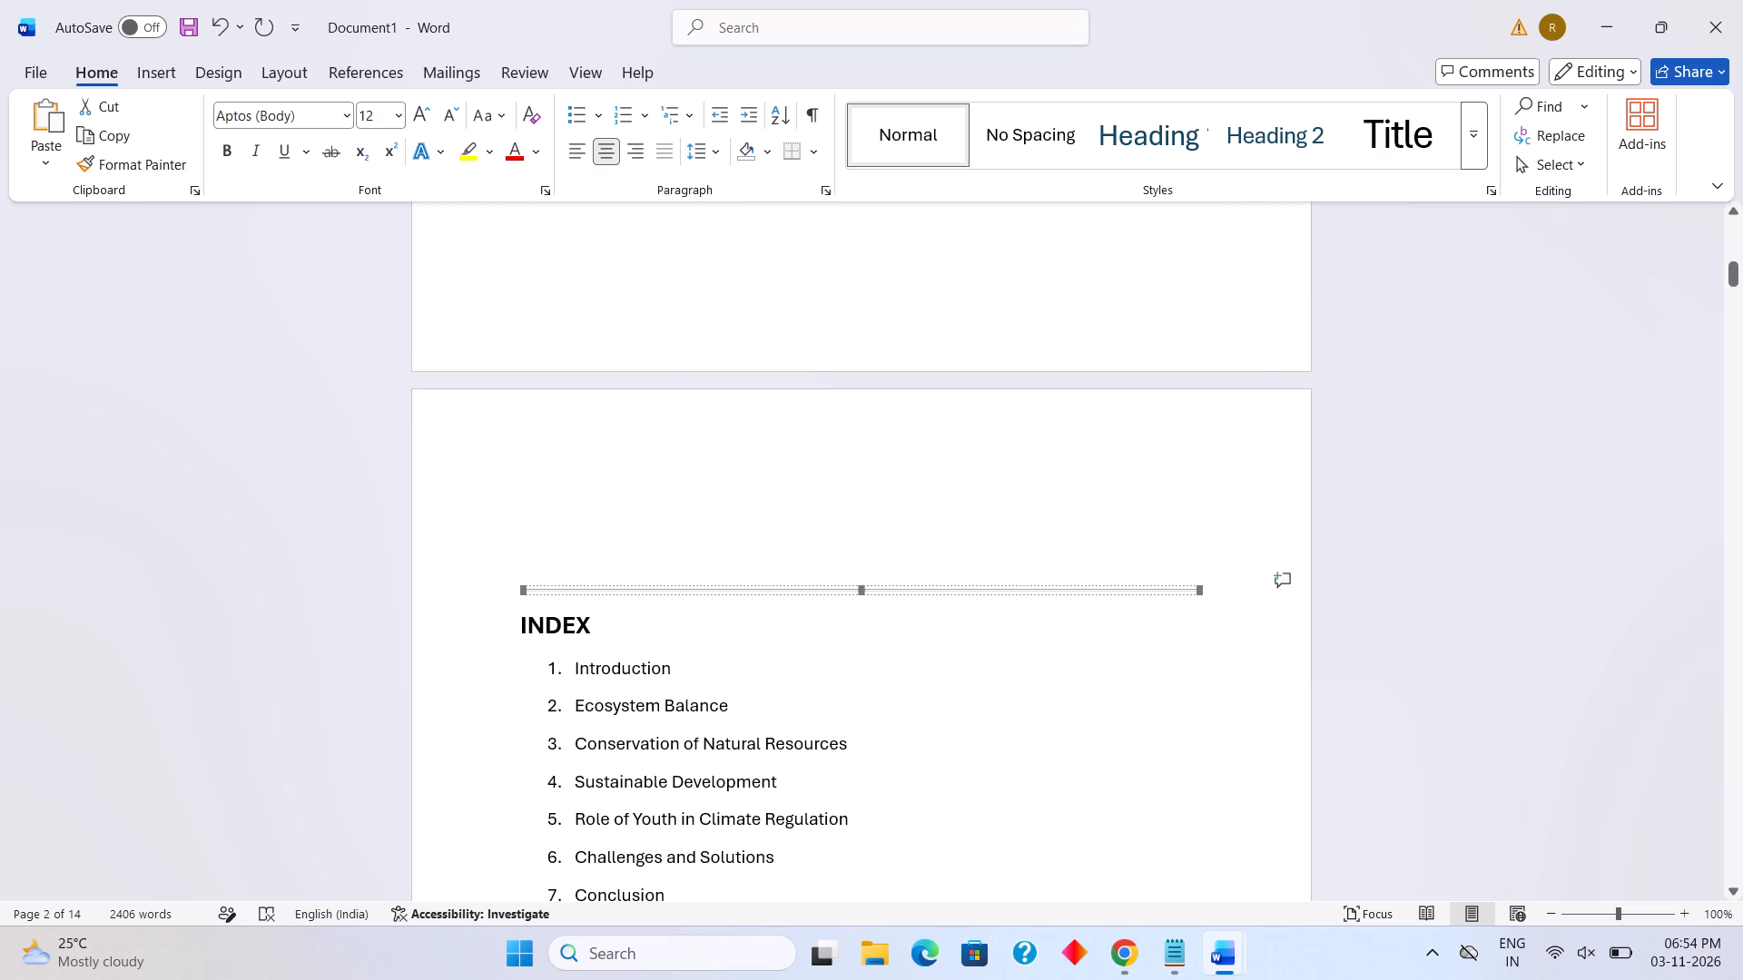
key("BackSpace")
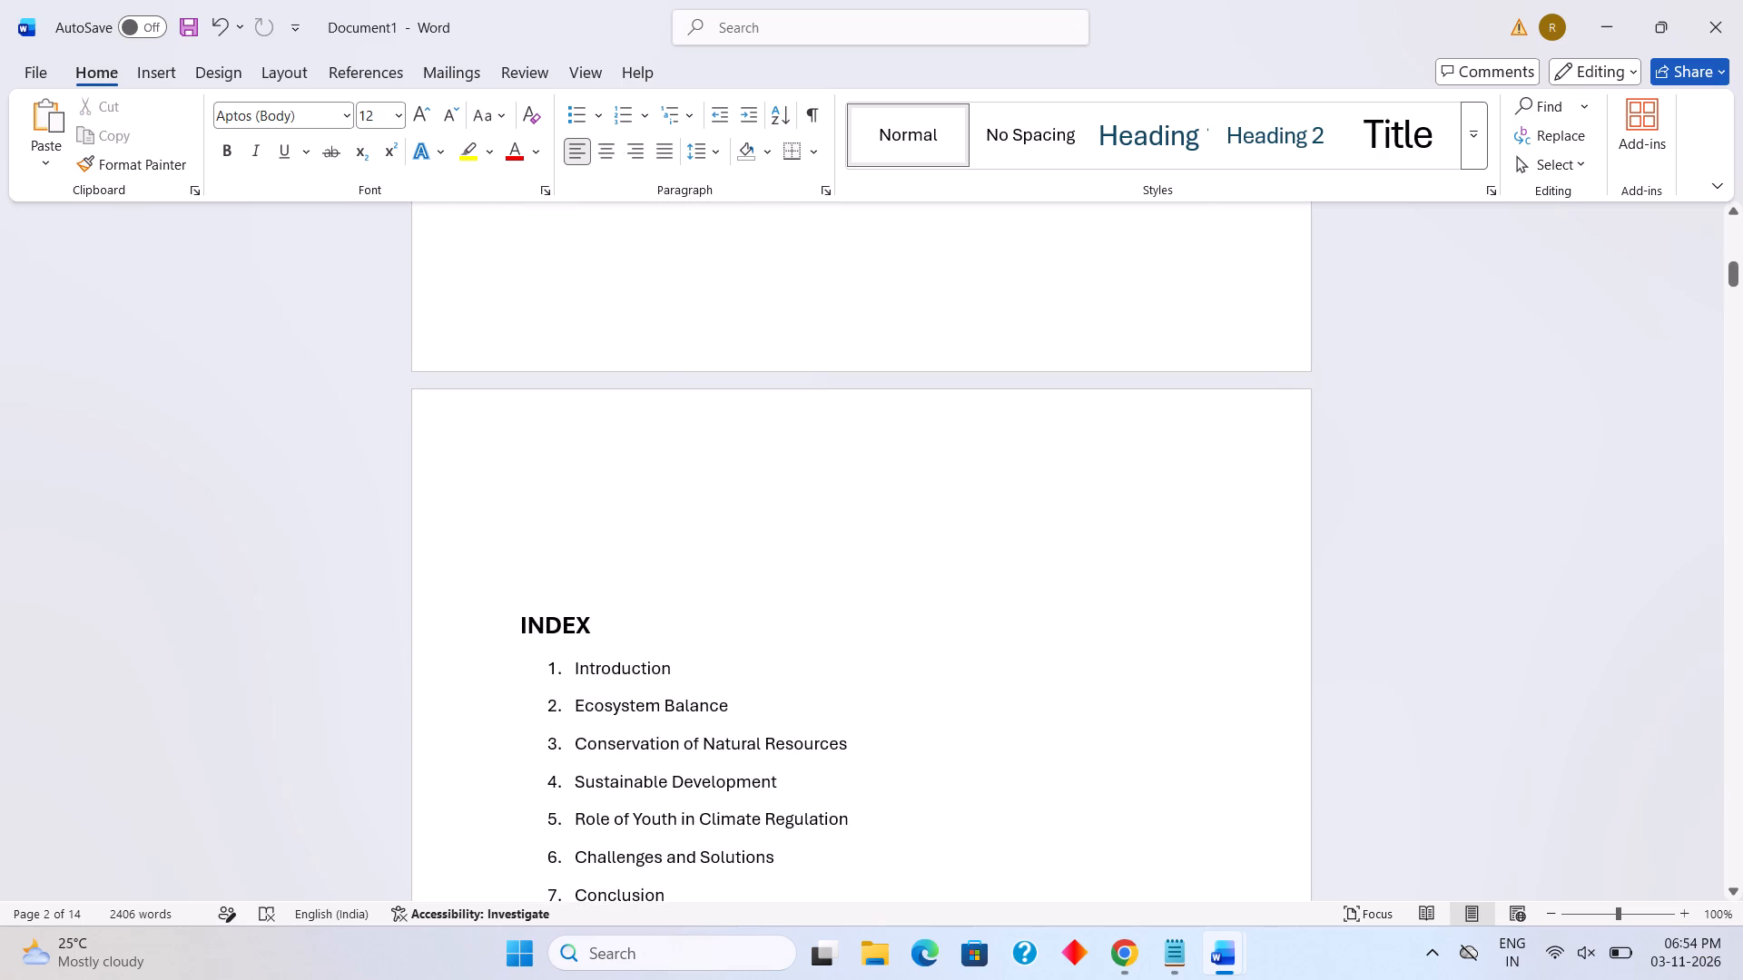
scroll(1213, 586, "down", 1)
key("BackSpace")
key("BackSpace")
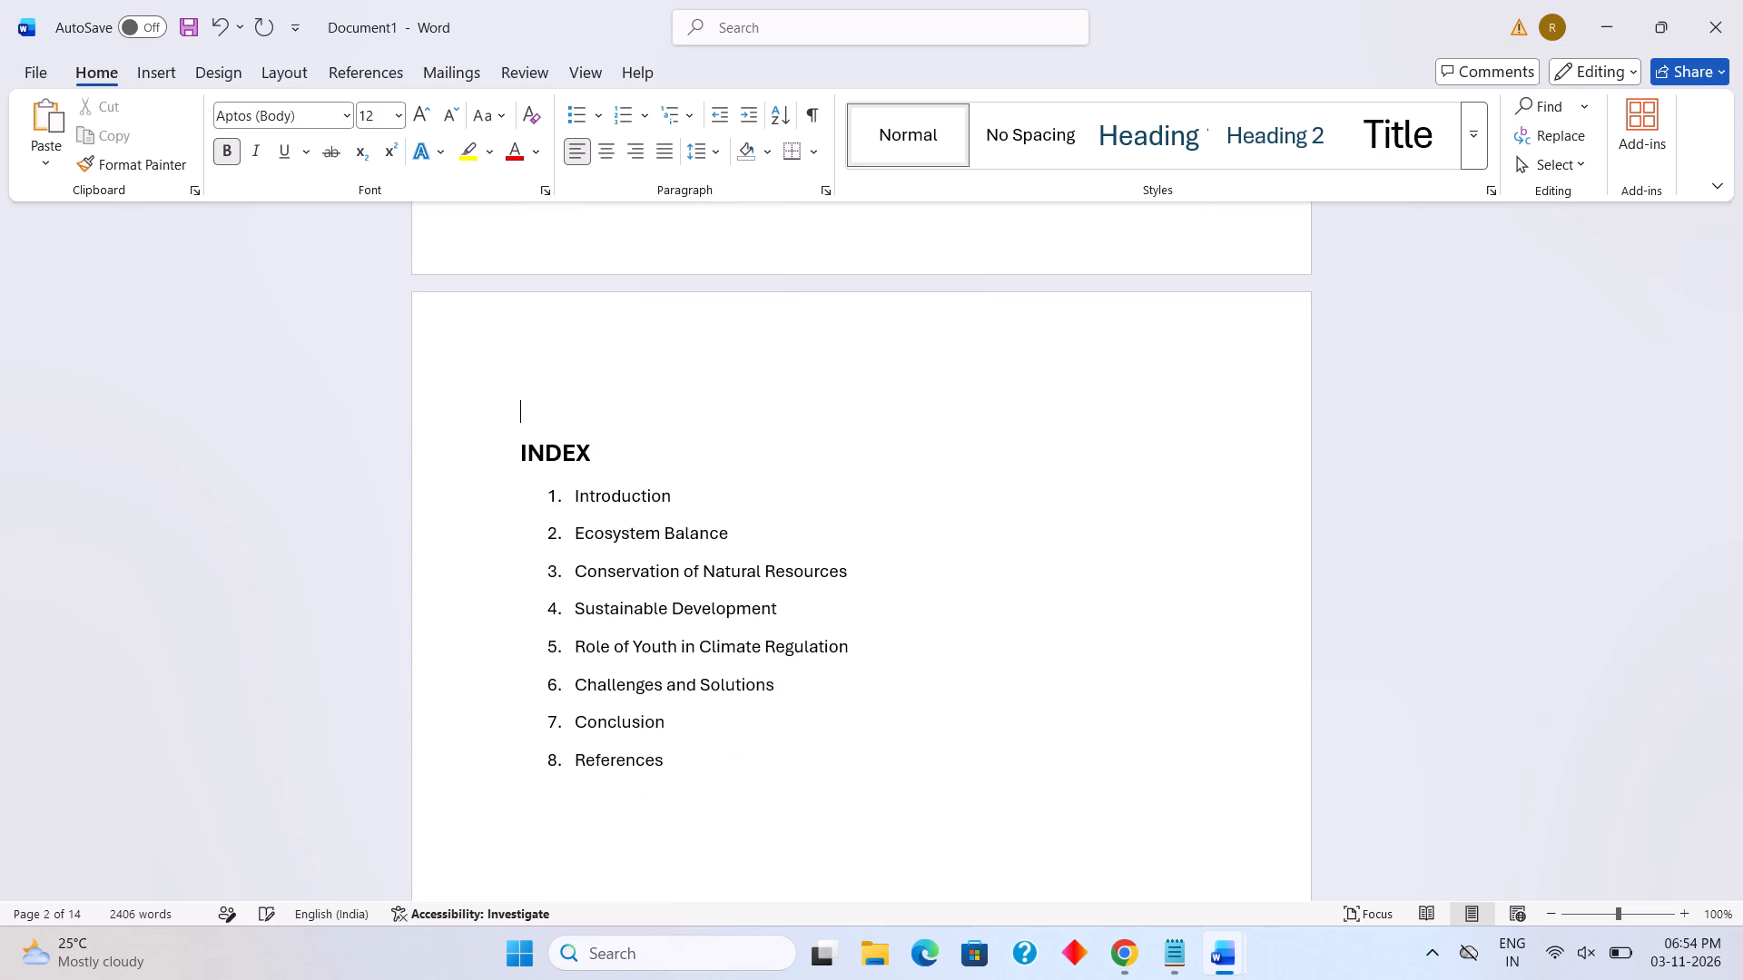
key("BackSpace")
Push the "1. INTRODUCTION" heading from the bottom of the index page to the top of page 3 using blank lines.
scroll(1213, 586, "down", 4)
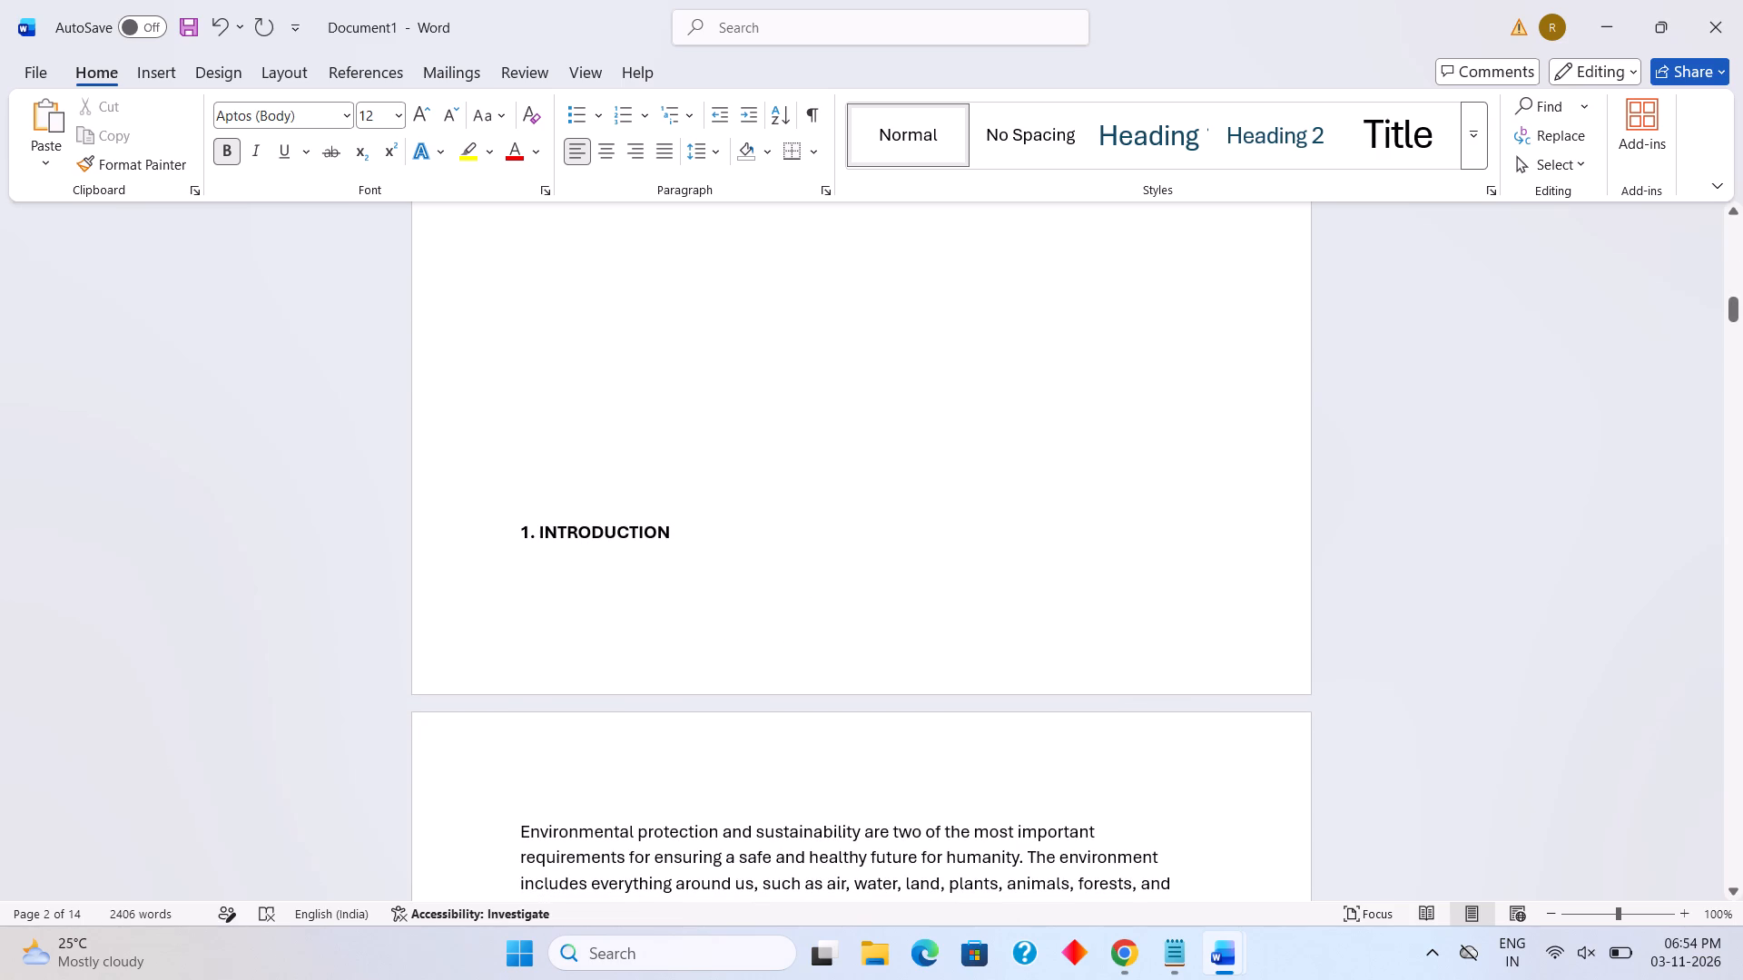
scroll(878, 573, "up", 4)
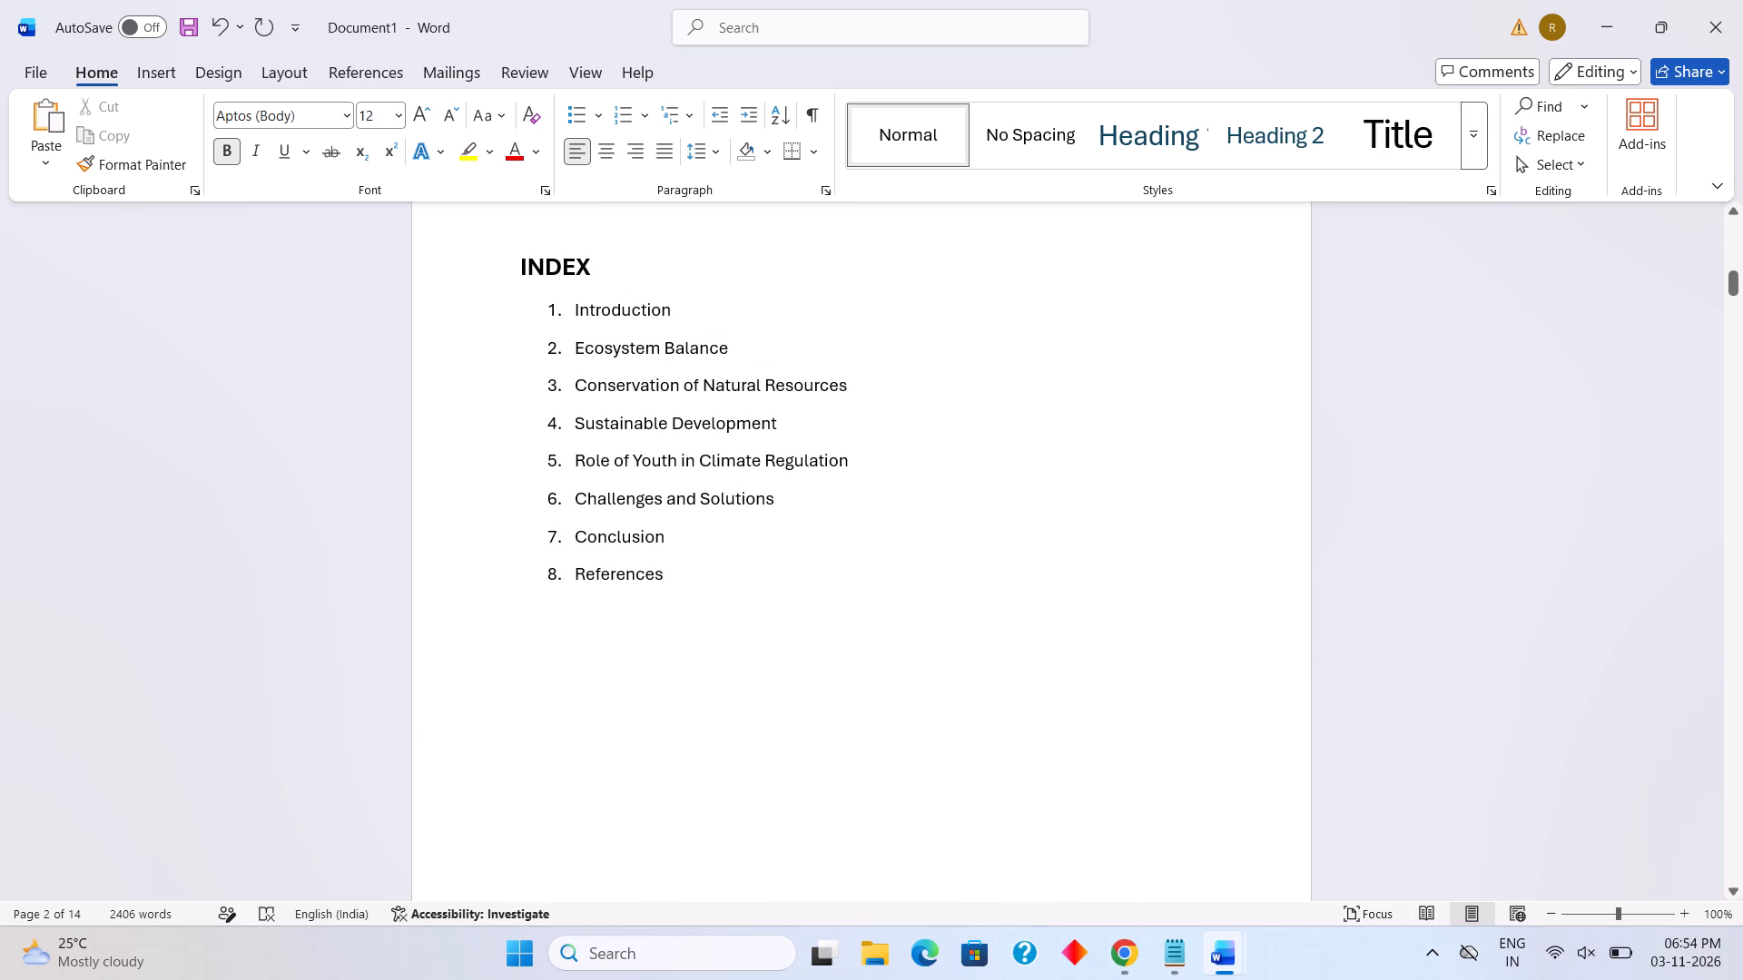
left_click(672, 225)
scroll(520, 251, "right", 1)
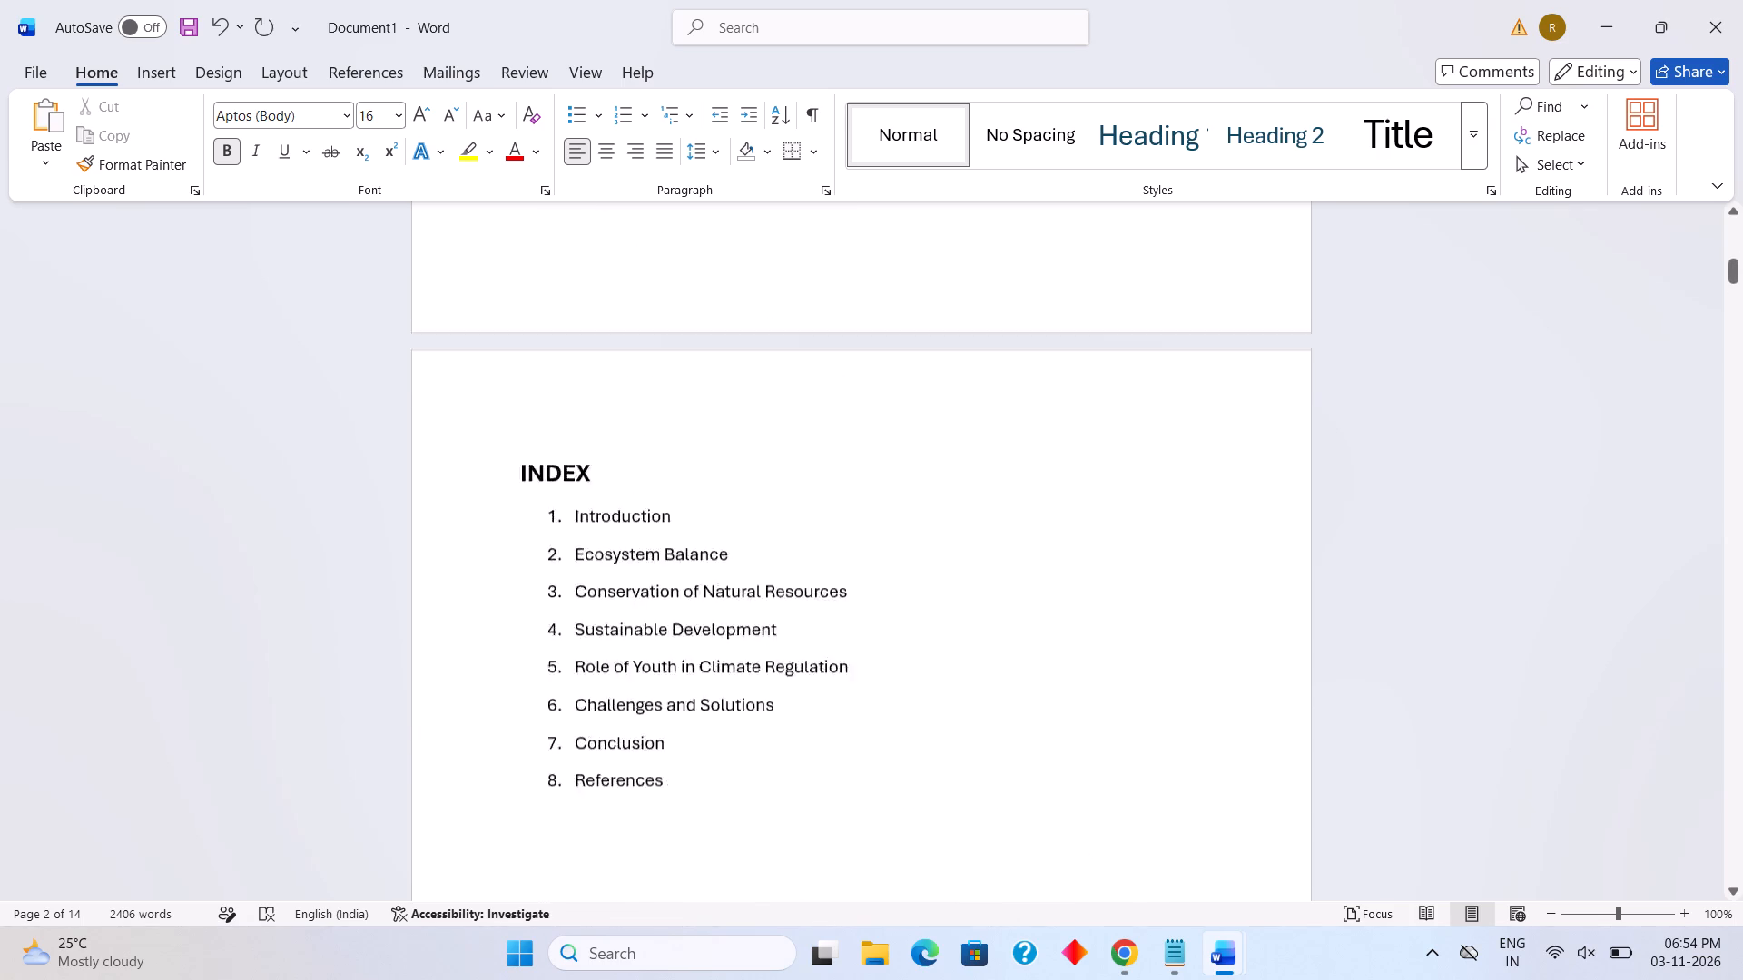
scroll(520, 251, "right", 1)
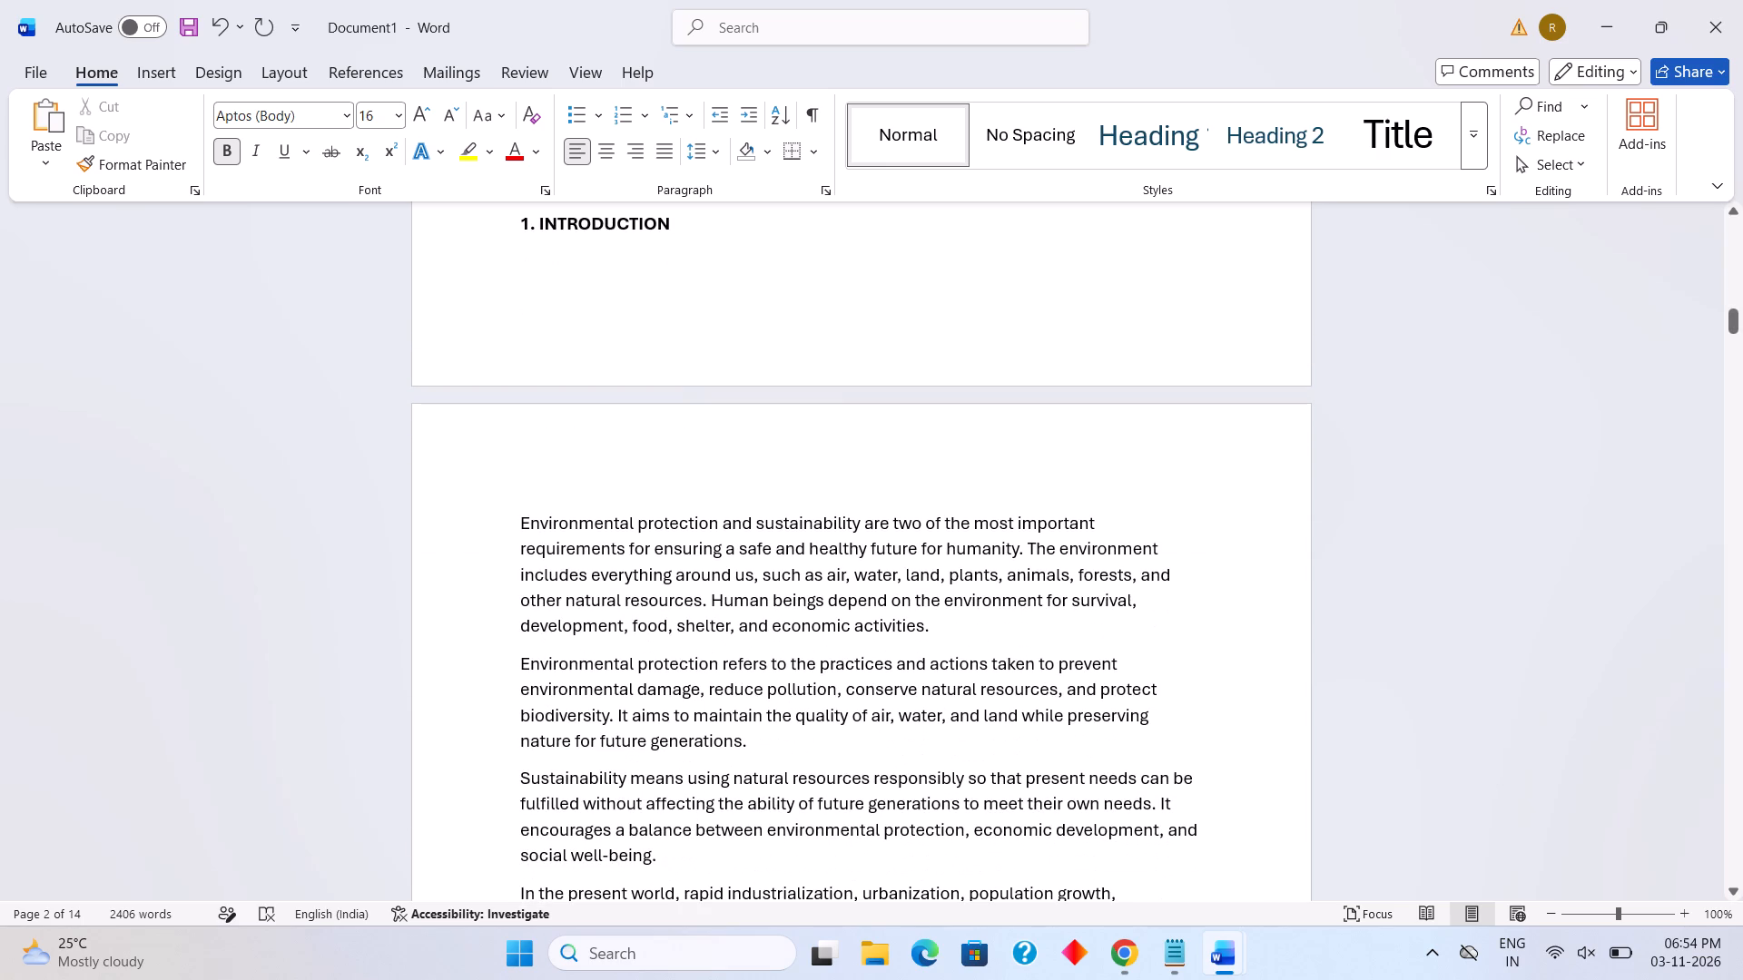
scroll(687, 226, "up", 1)
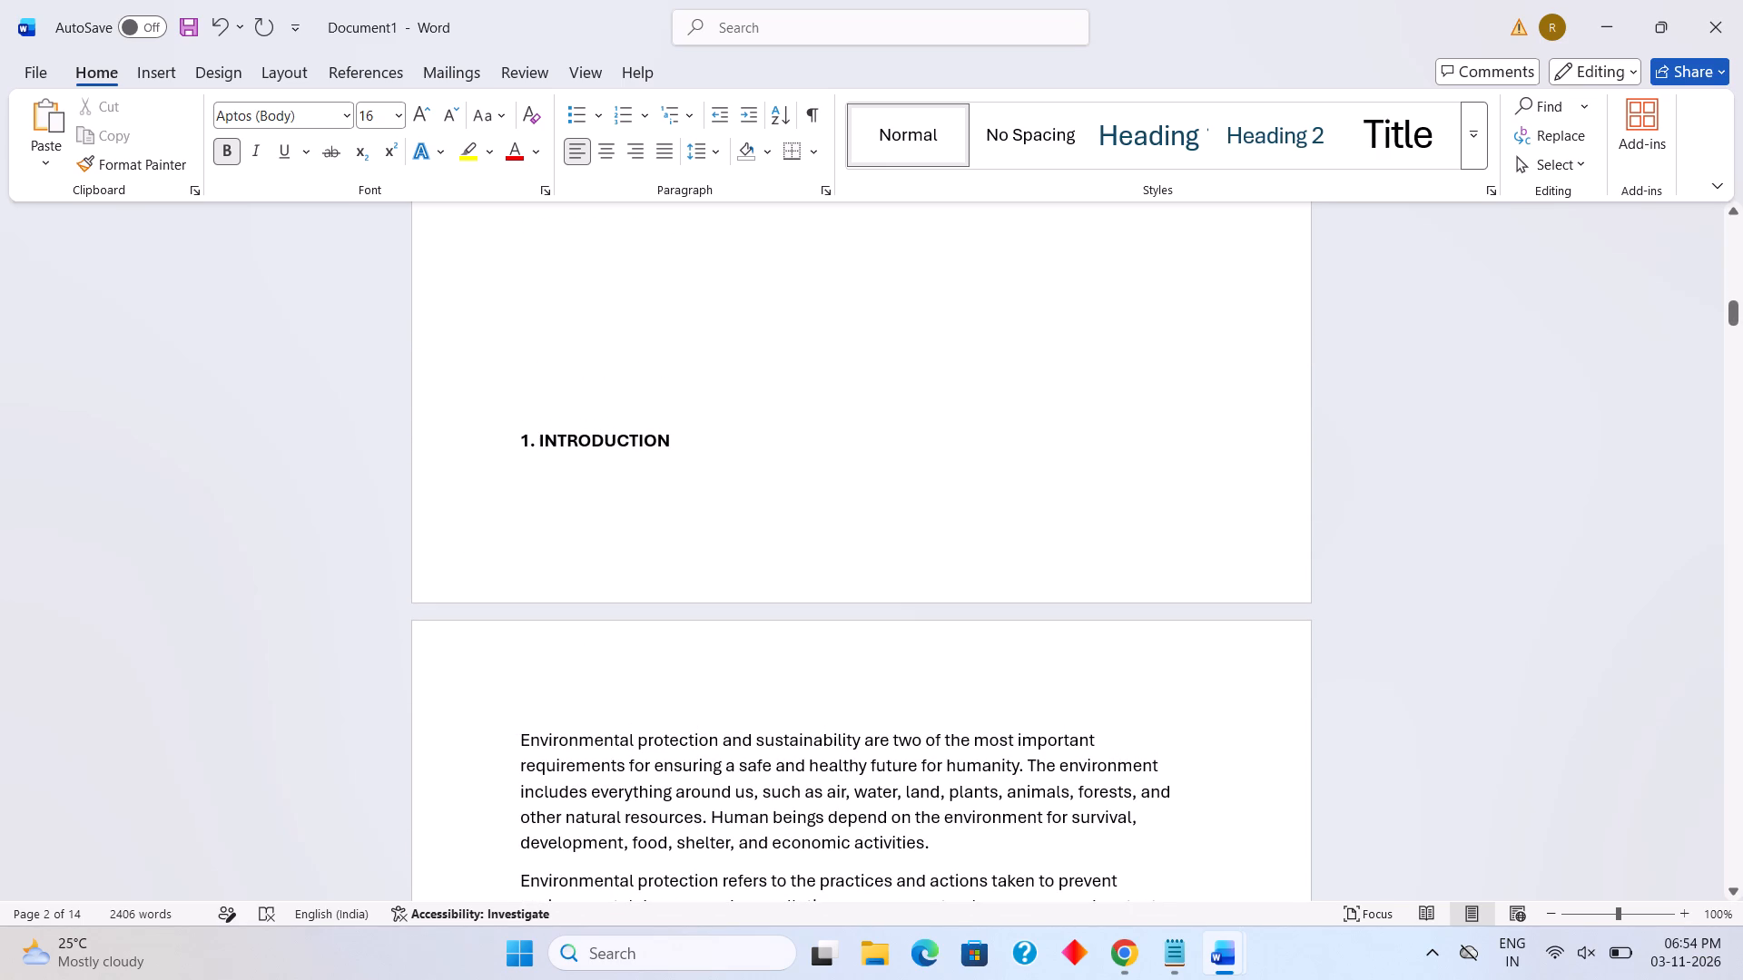
left_click(515, 433)
key("Return")
key("Return")
key("Return")
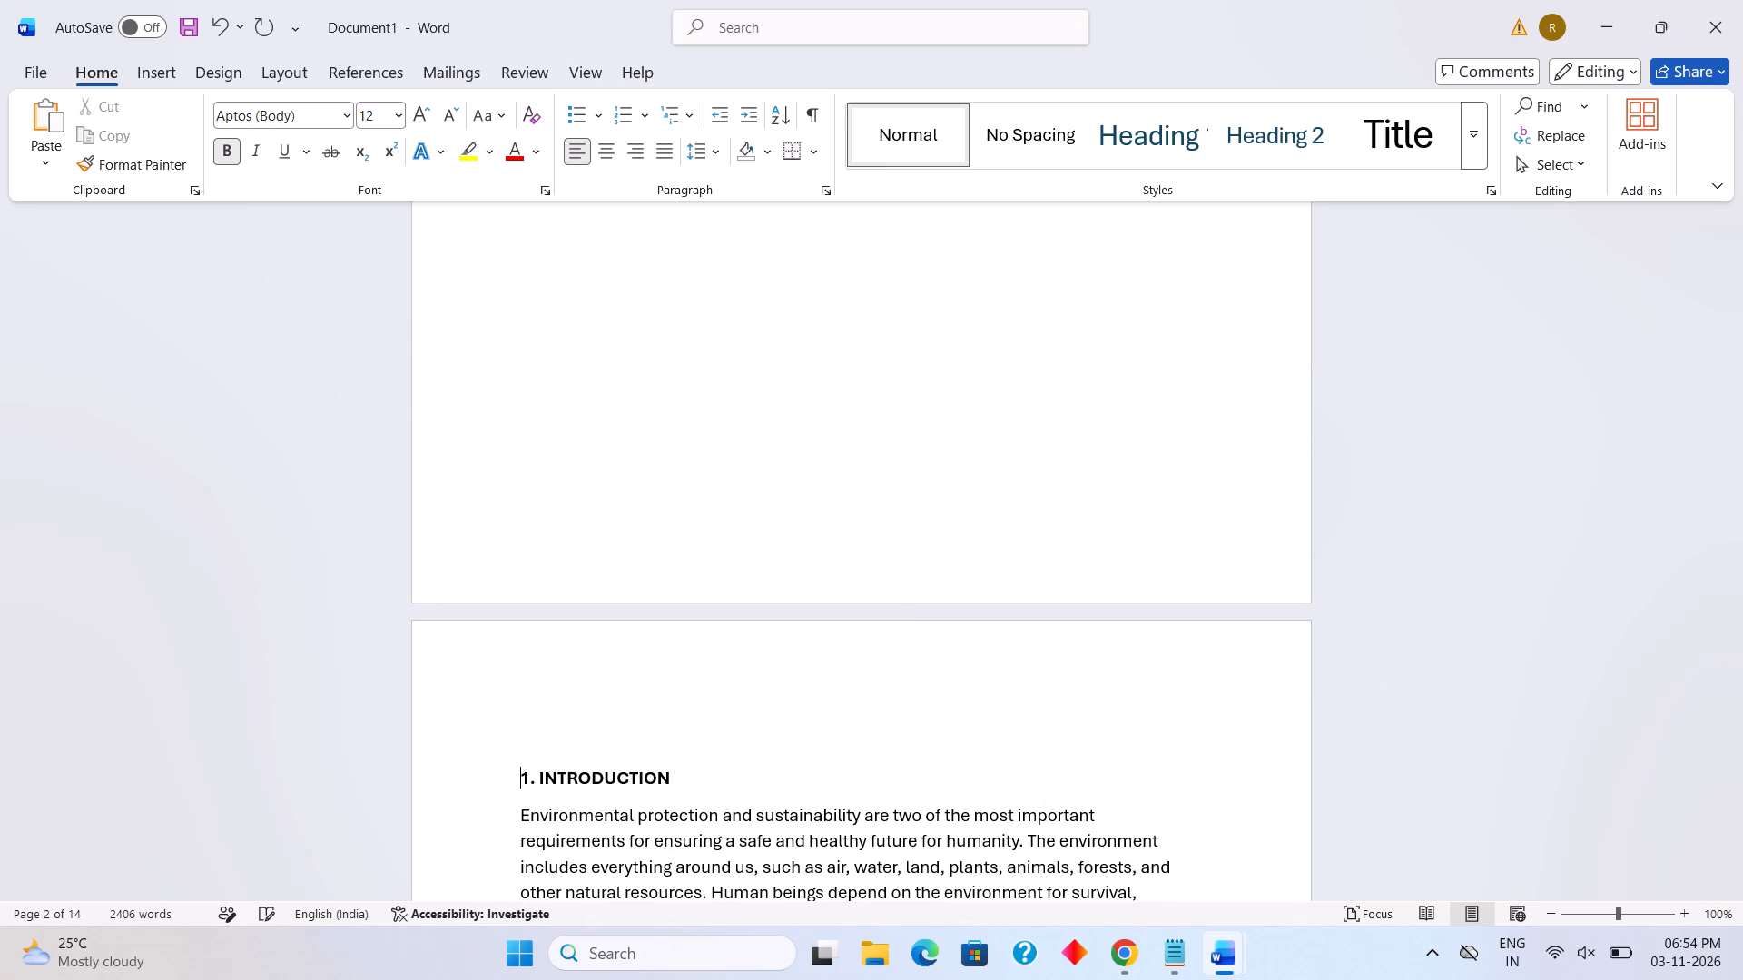
key("BackSpace")
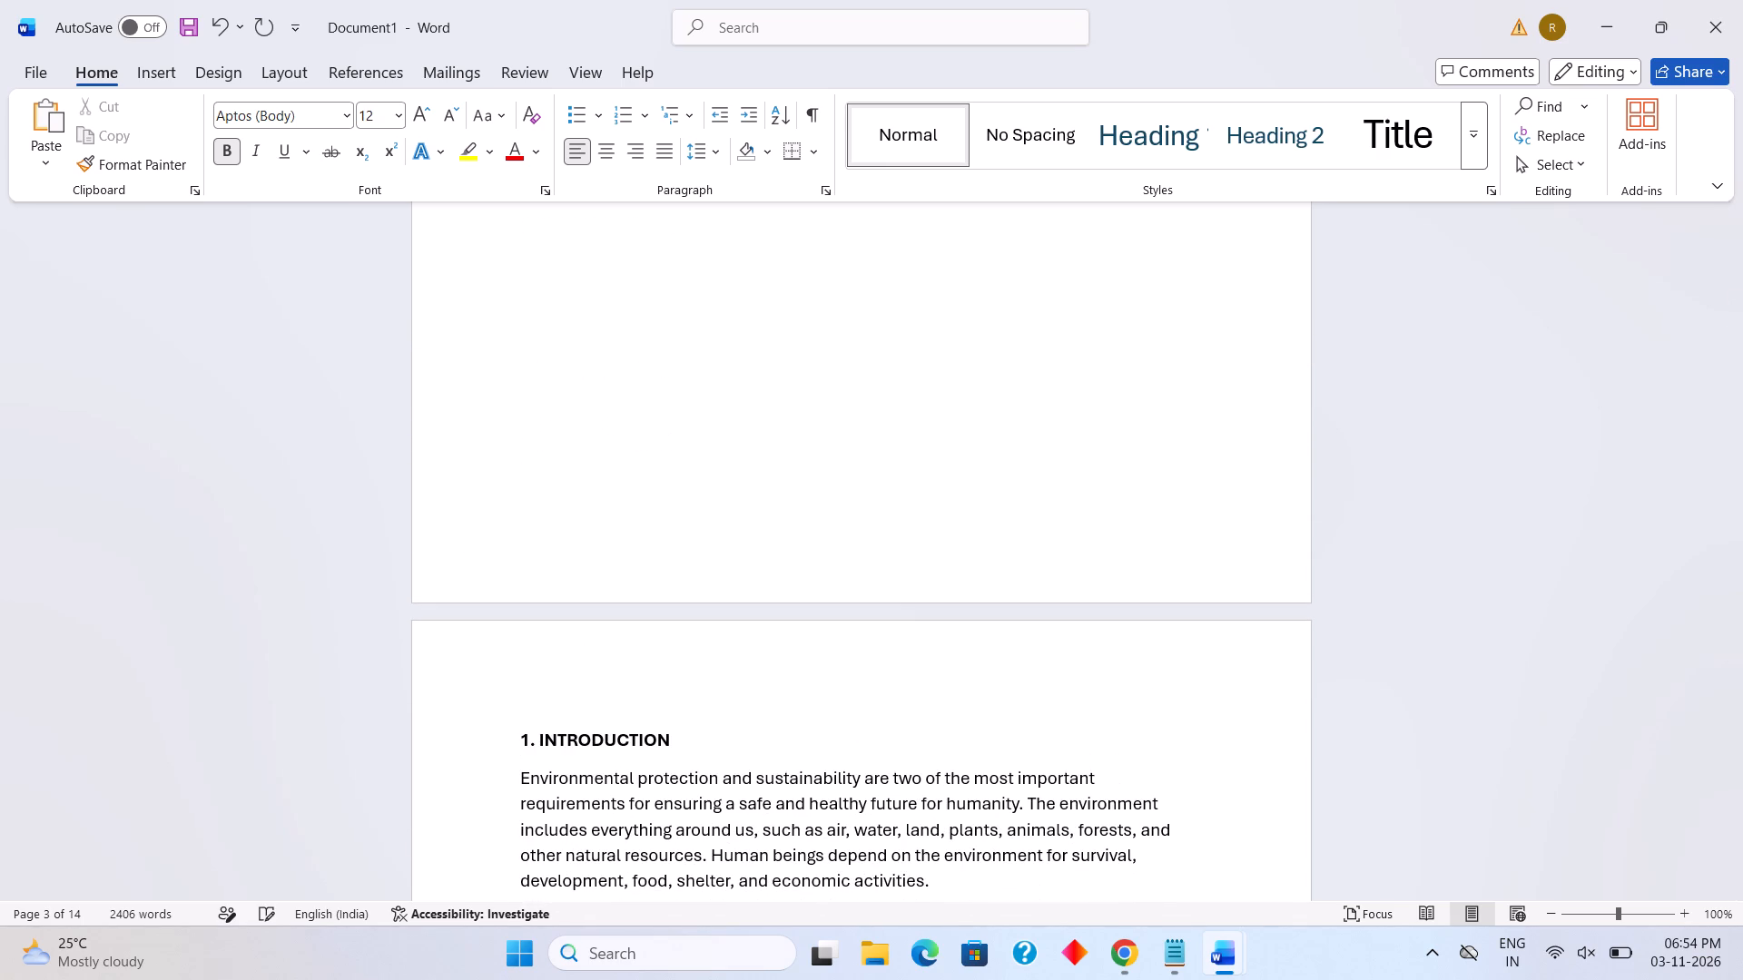
key("BackSpace")
key("Return")
Set the "1. INTRODUCTION" heading to font size 16.
left_click(518, 743)
left_click_drag(518, 743, 615, 740)
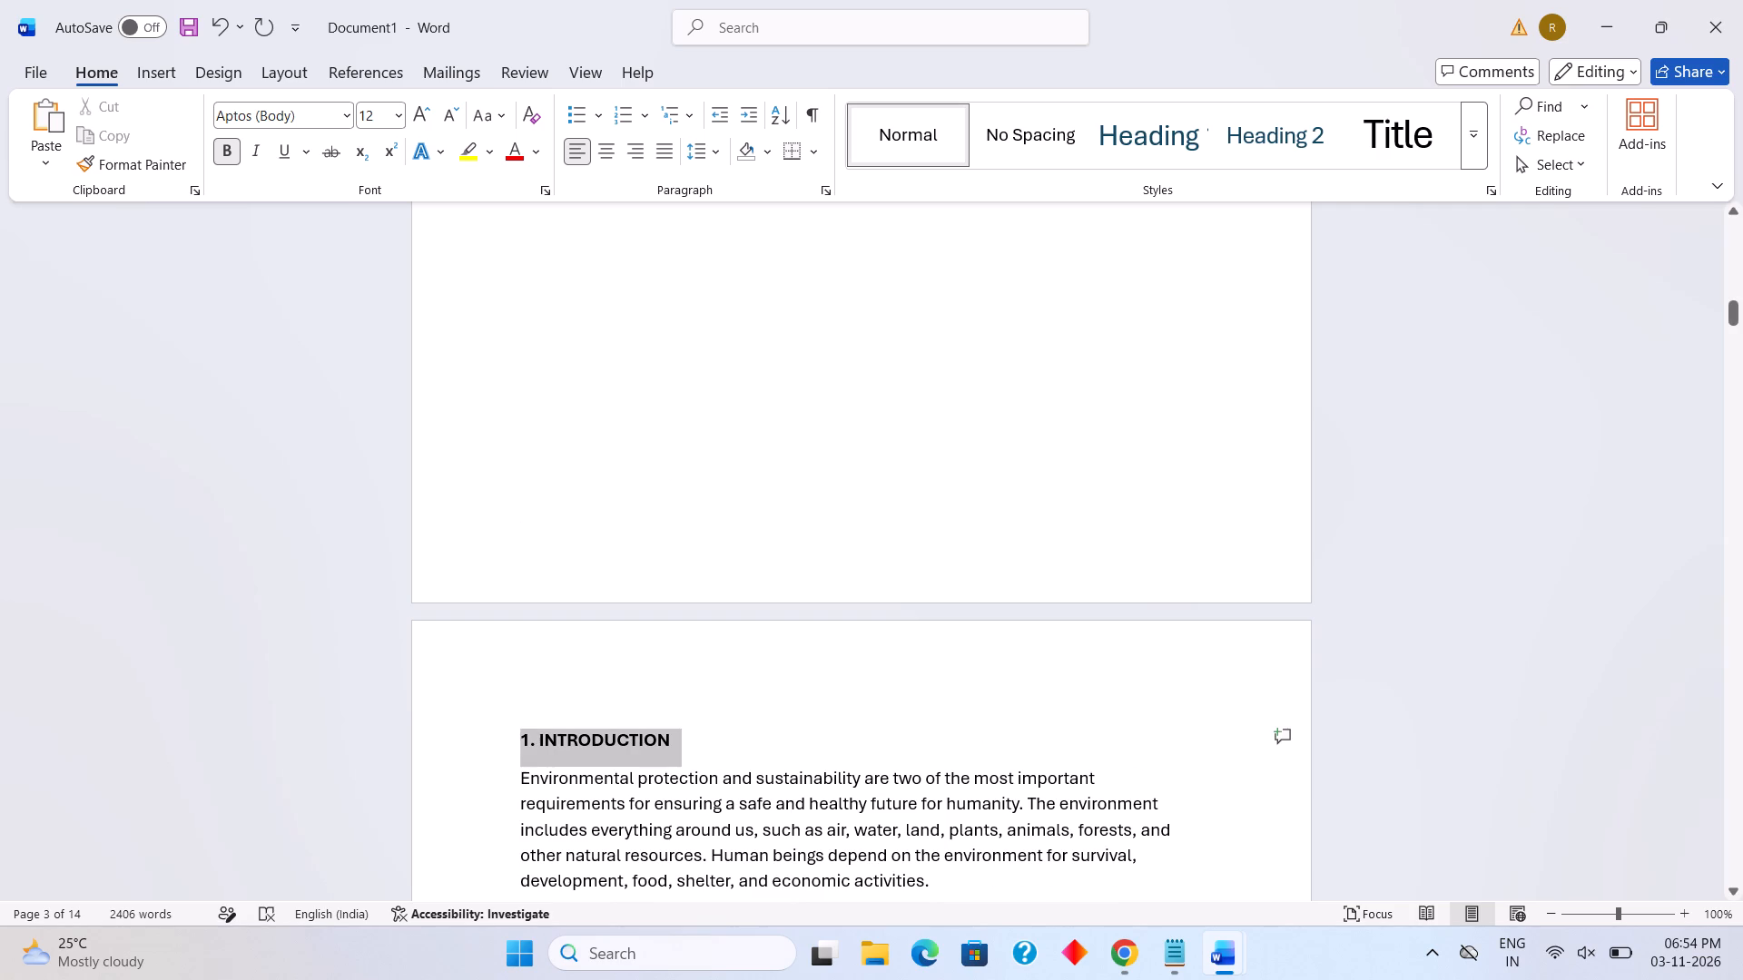
left_click_drag(615, 740, 636, 739)
left_click(808, 671)
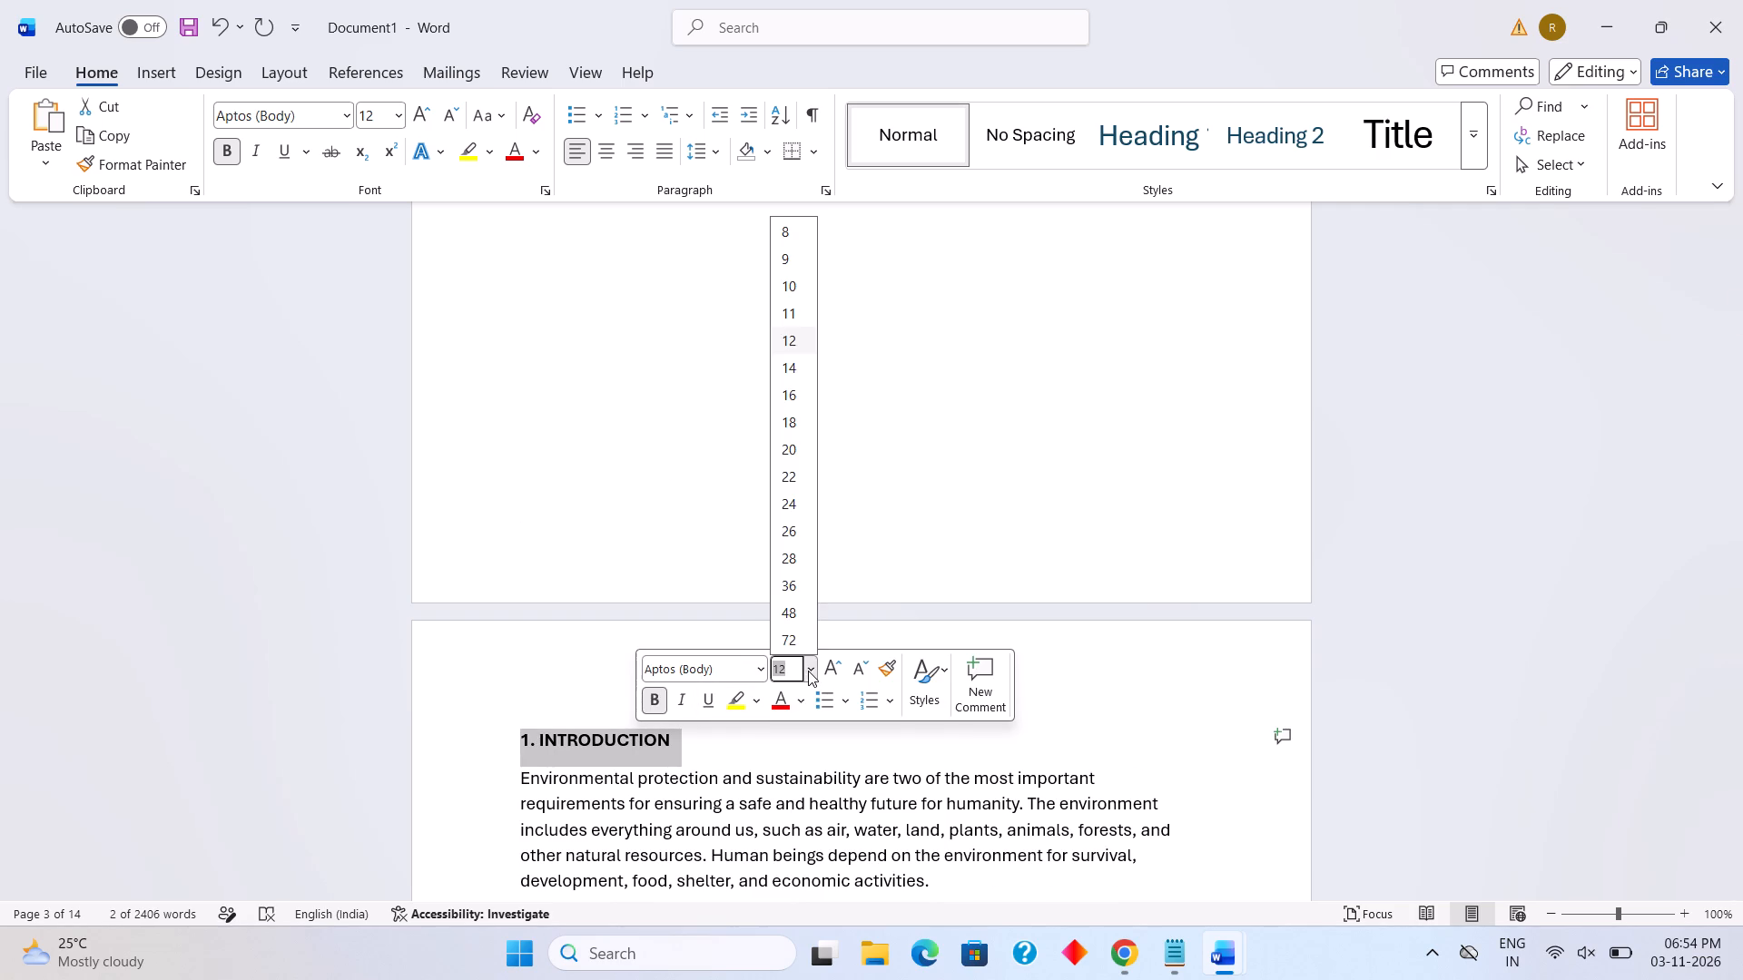
left_click(797, 387)
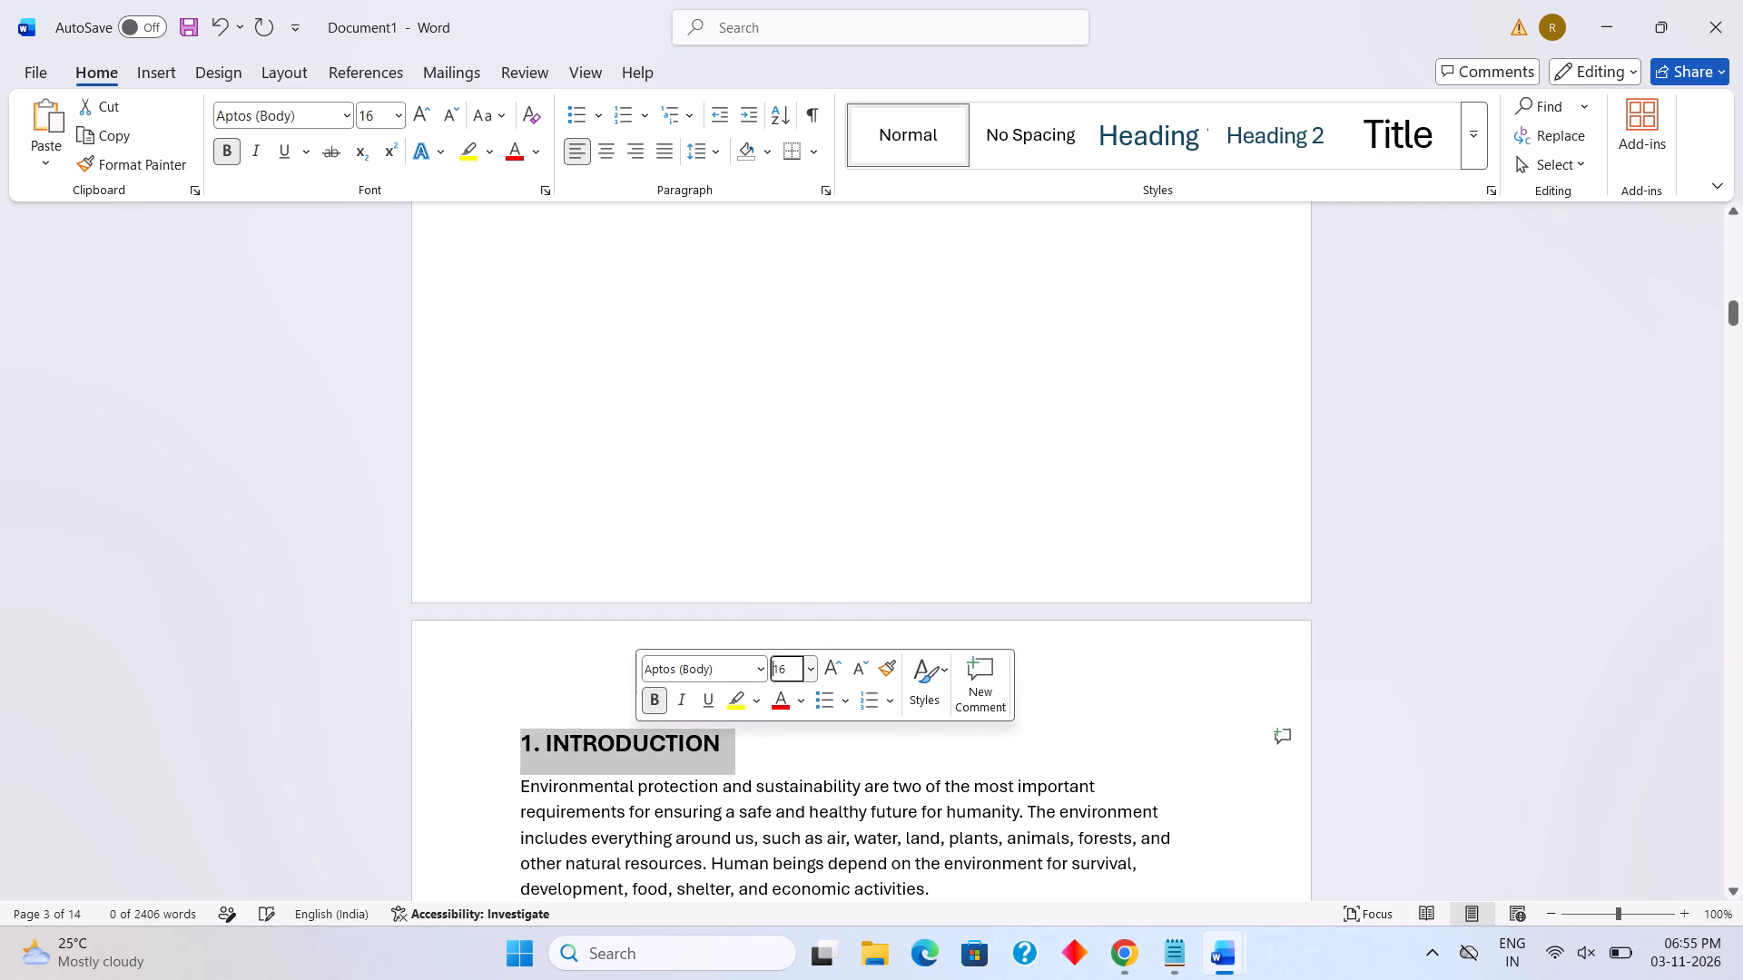
Set the "2. ECOSYSTEM BALANCE" heading to font size 16.
scroll(797, 387, "down", 5)
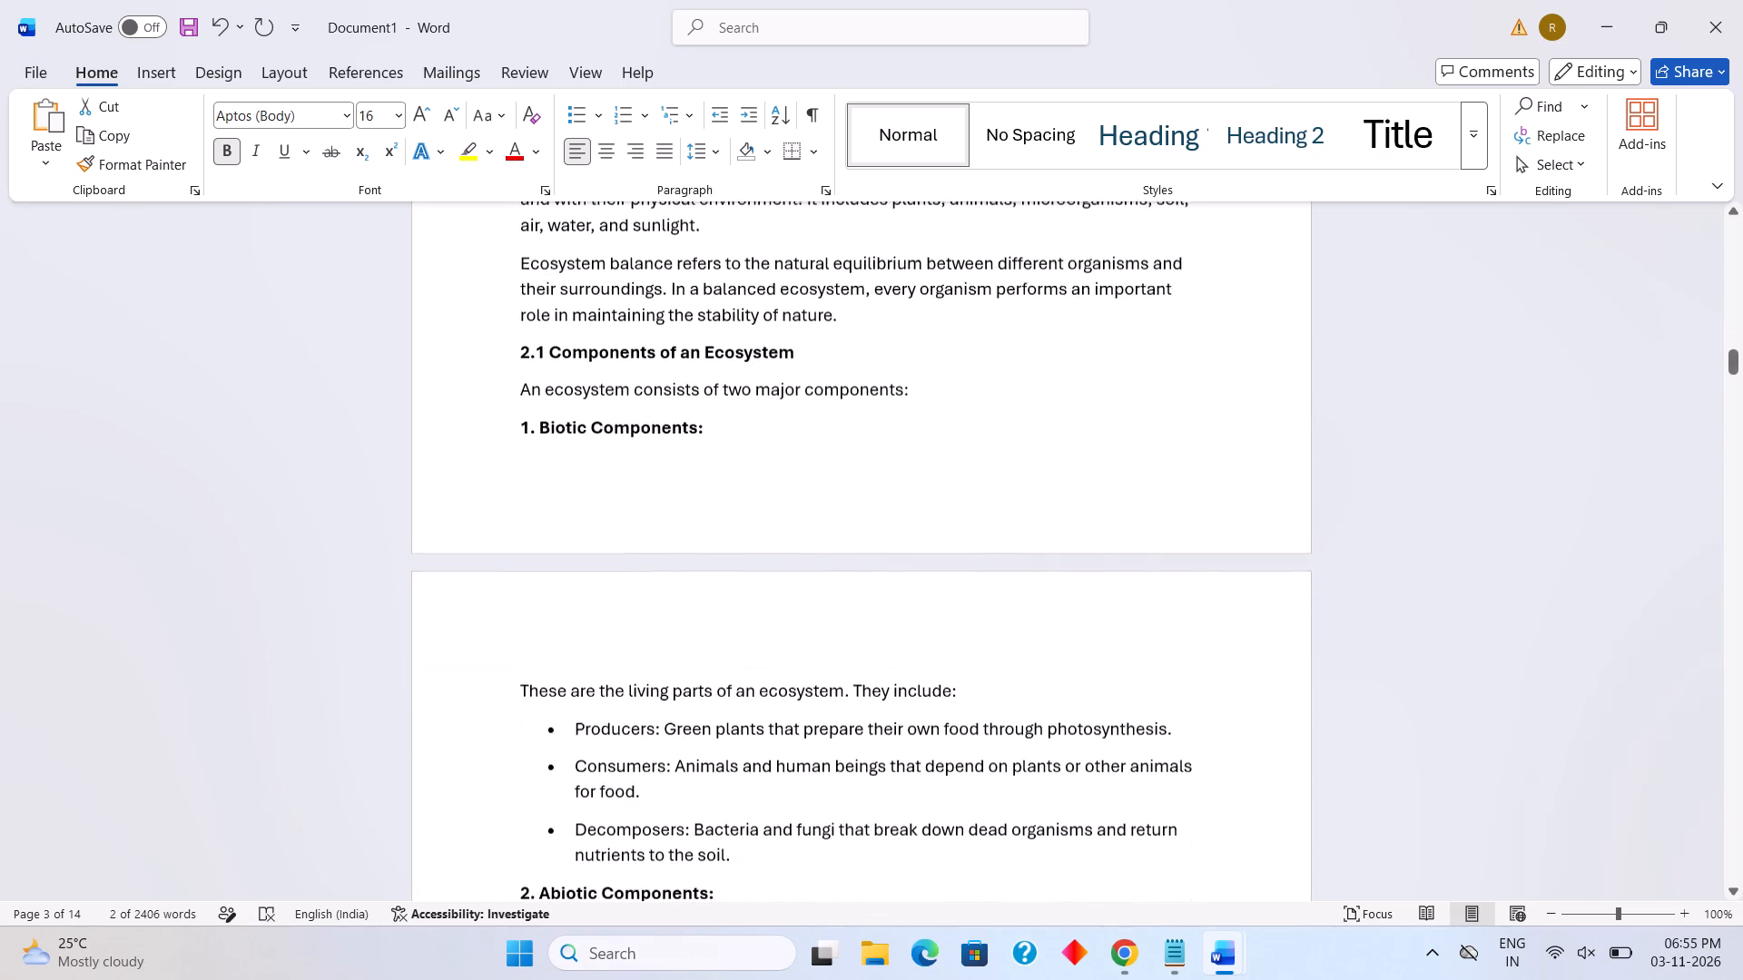
scroll(797, 387, "down", 1)
scroll(797, 387, "up", 1)
left_click(512, 377)
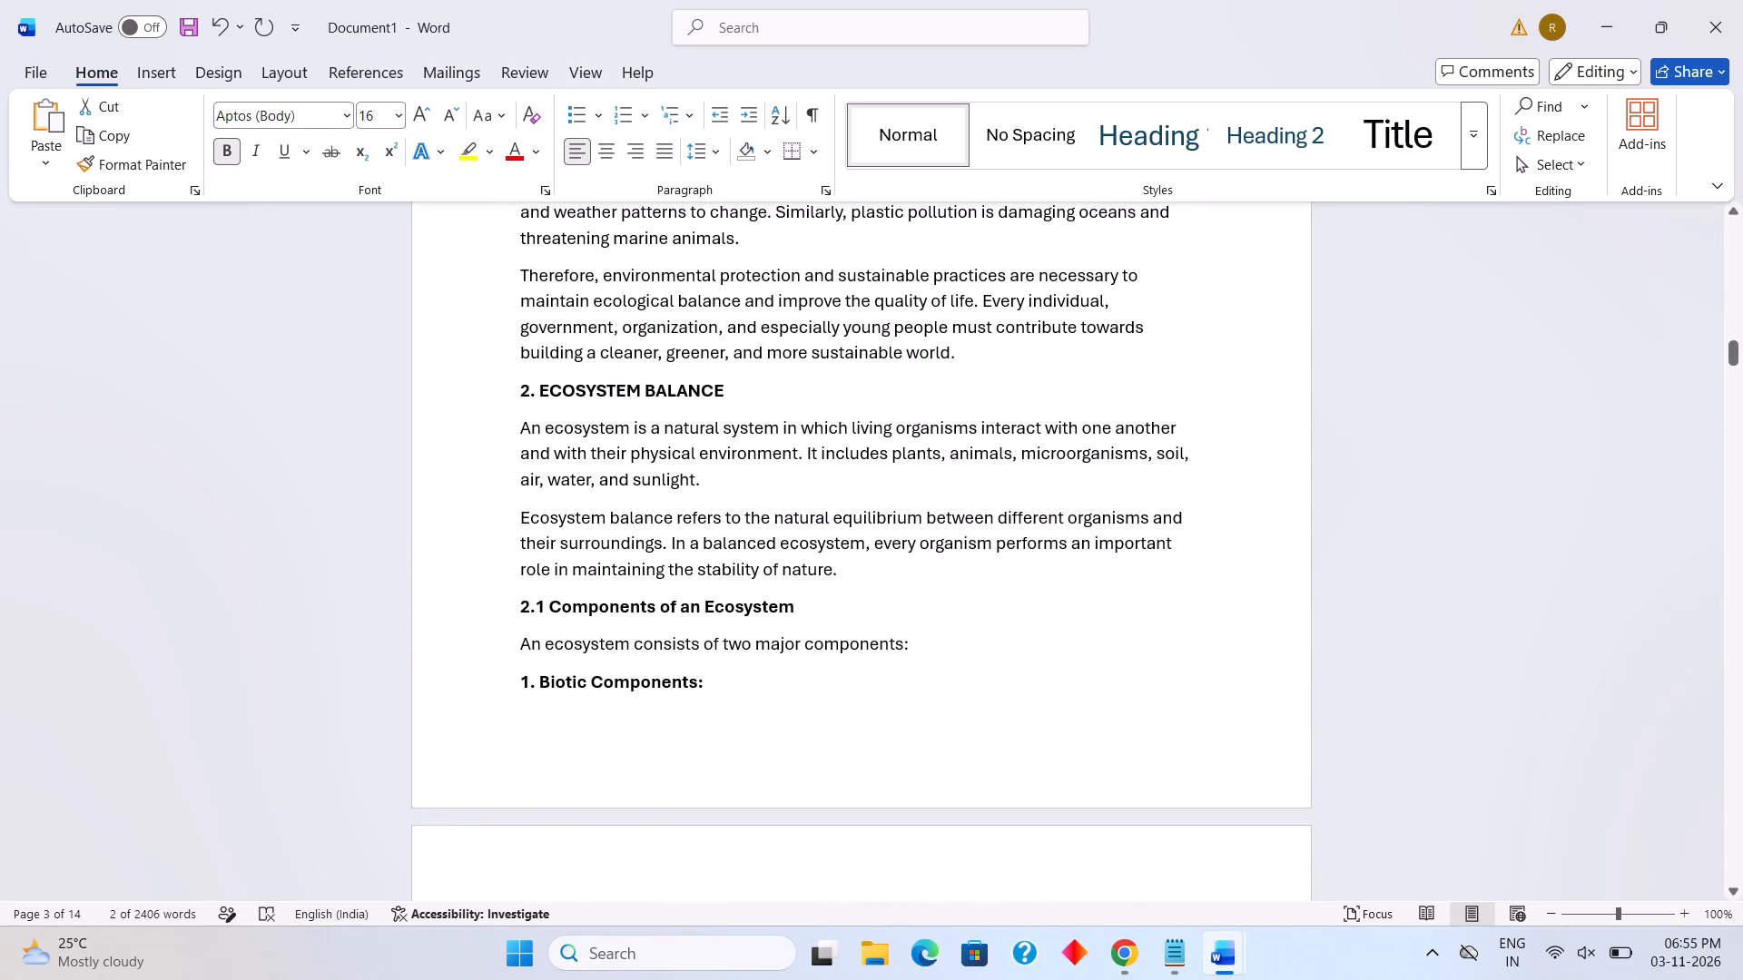
left_click(522, 399)
left_click_drag(522, 399, 620, 394)
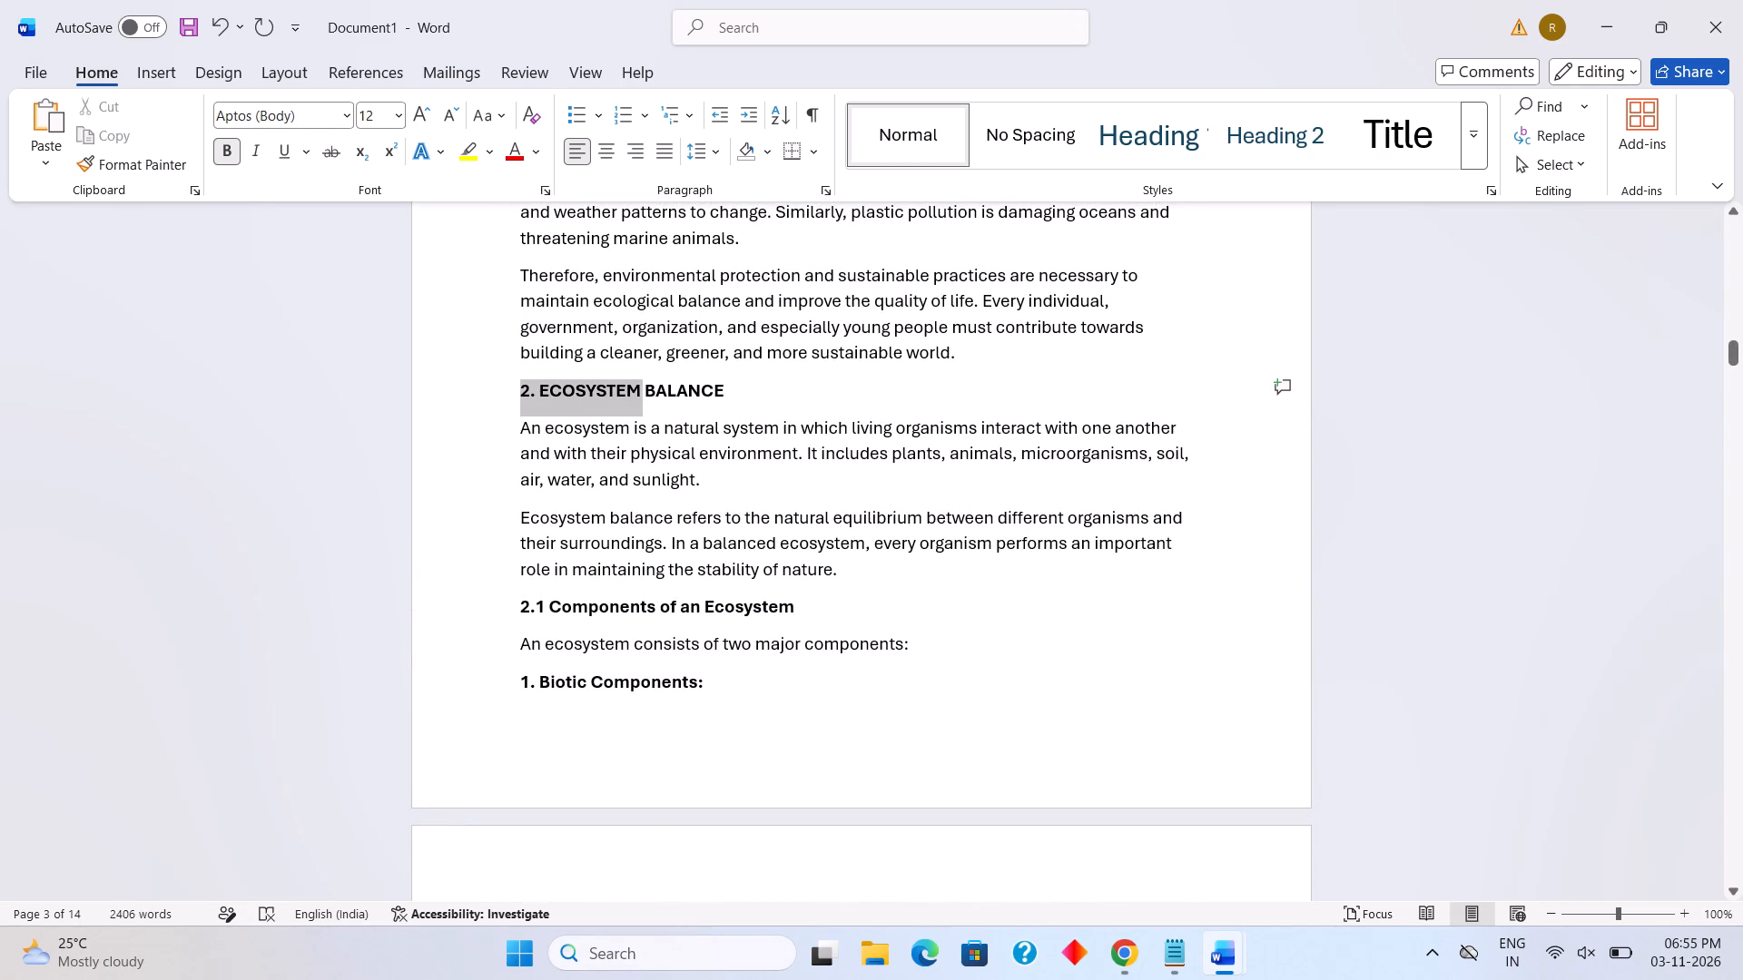
left_click_drag(620, 394, 724, 392)
left_click(904, 324)
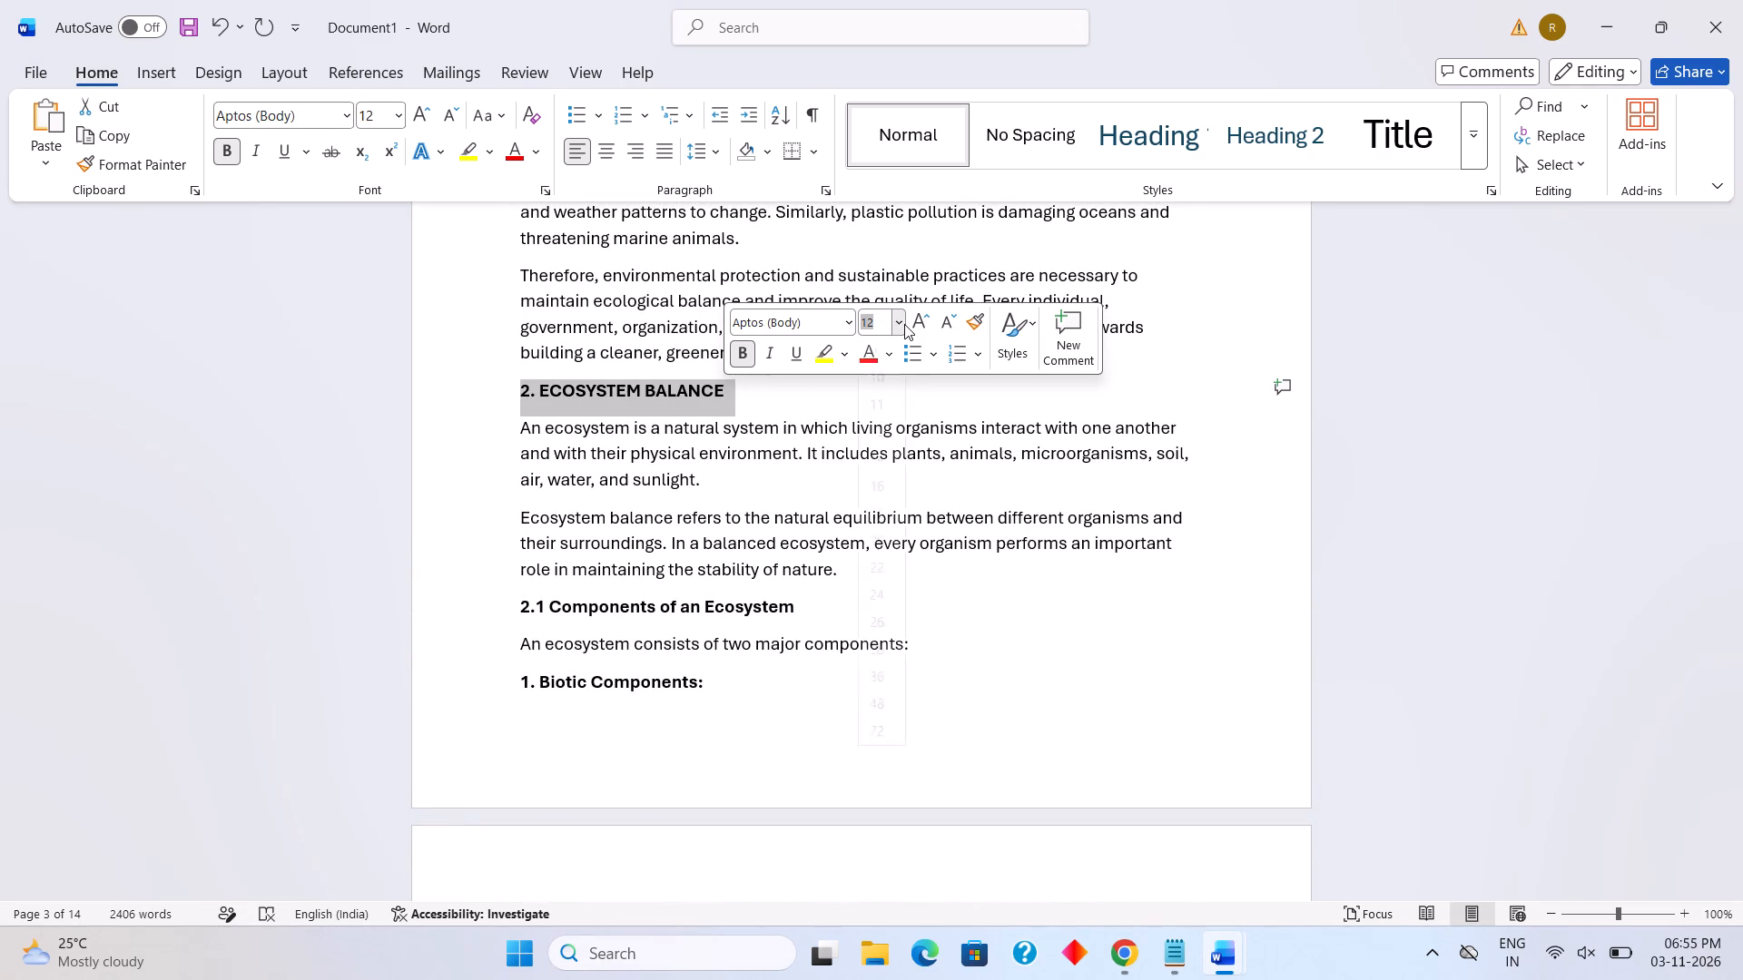
left_click(894, 509)
Review the heading sizes and page layout from section 2 through section 4, Sustainable Development, and return to the cover page.
scroll(894, 509, "down", 1)
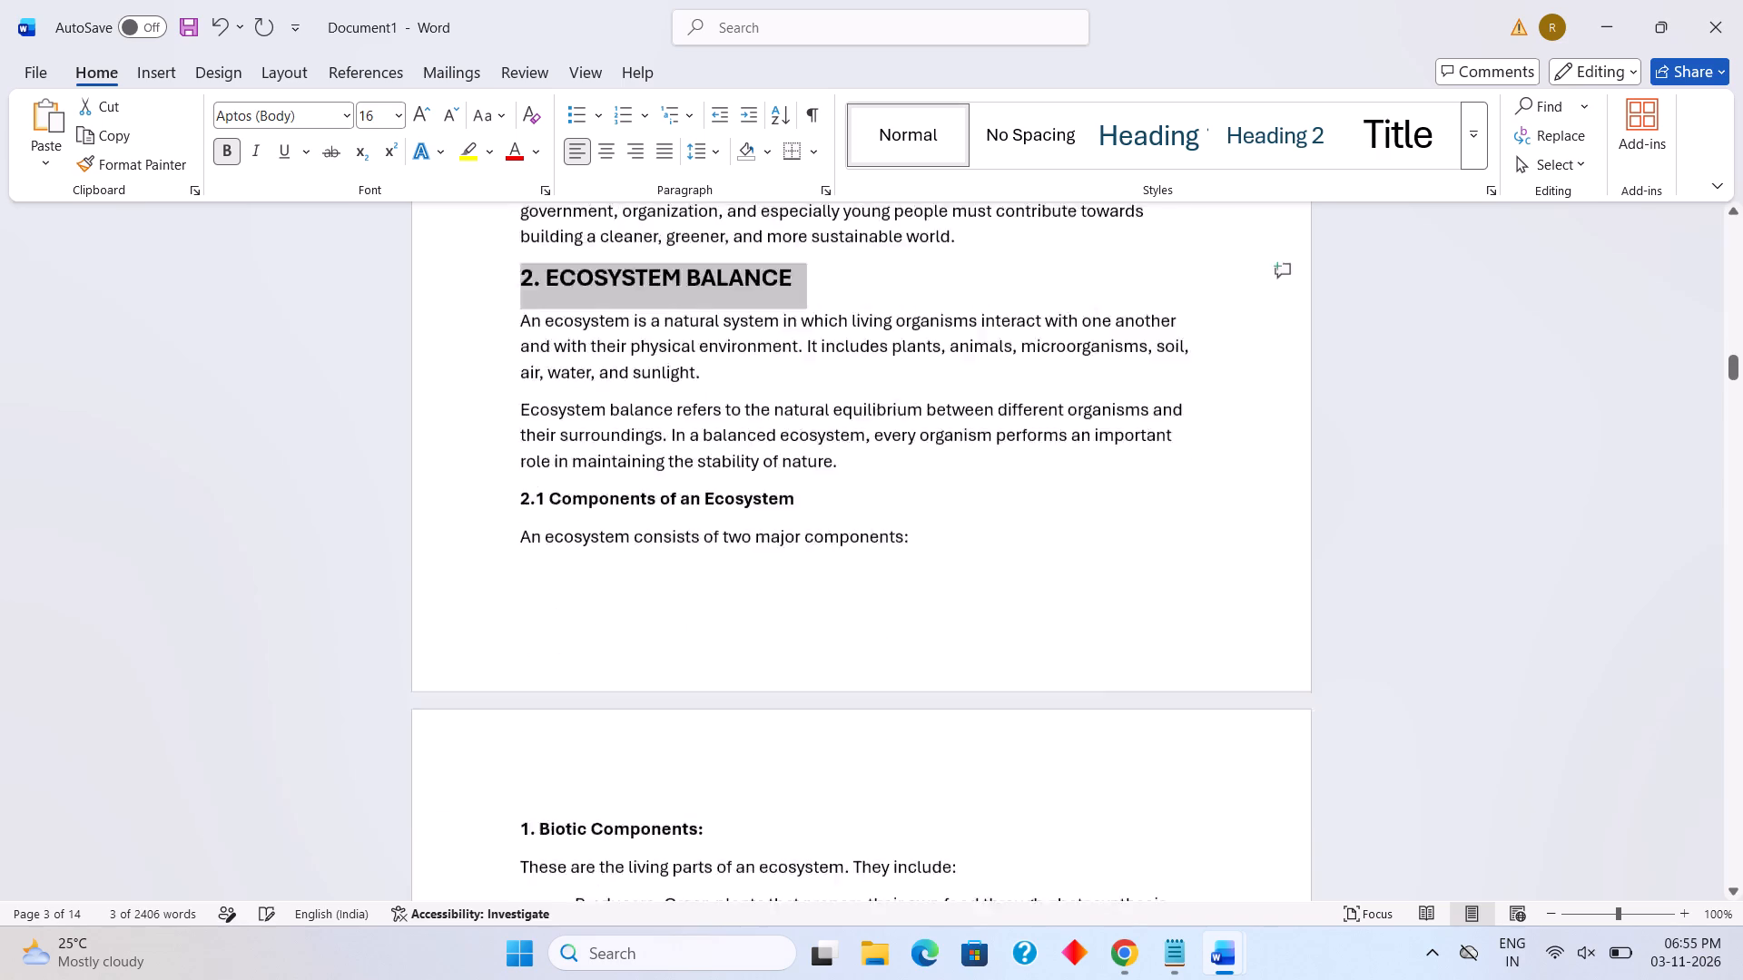
scroll(894, 509, "down", 4)
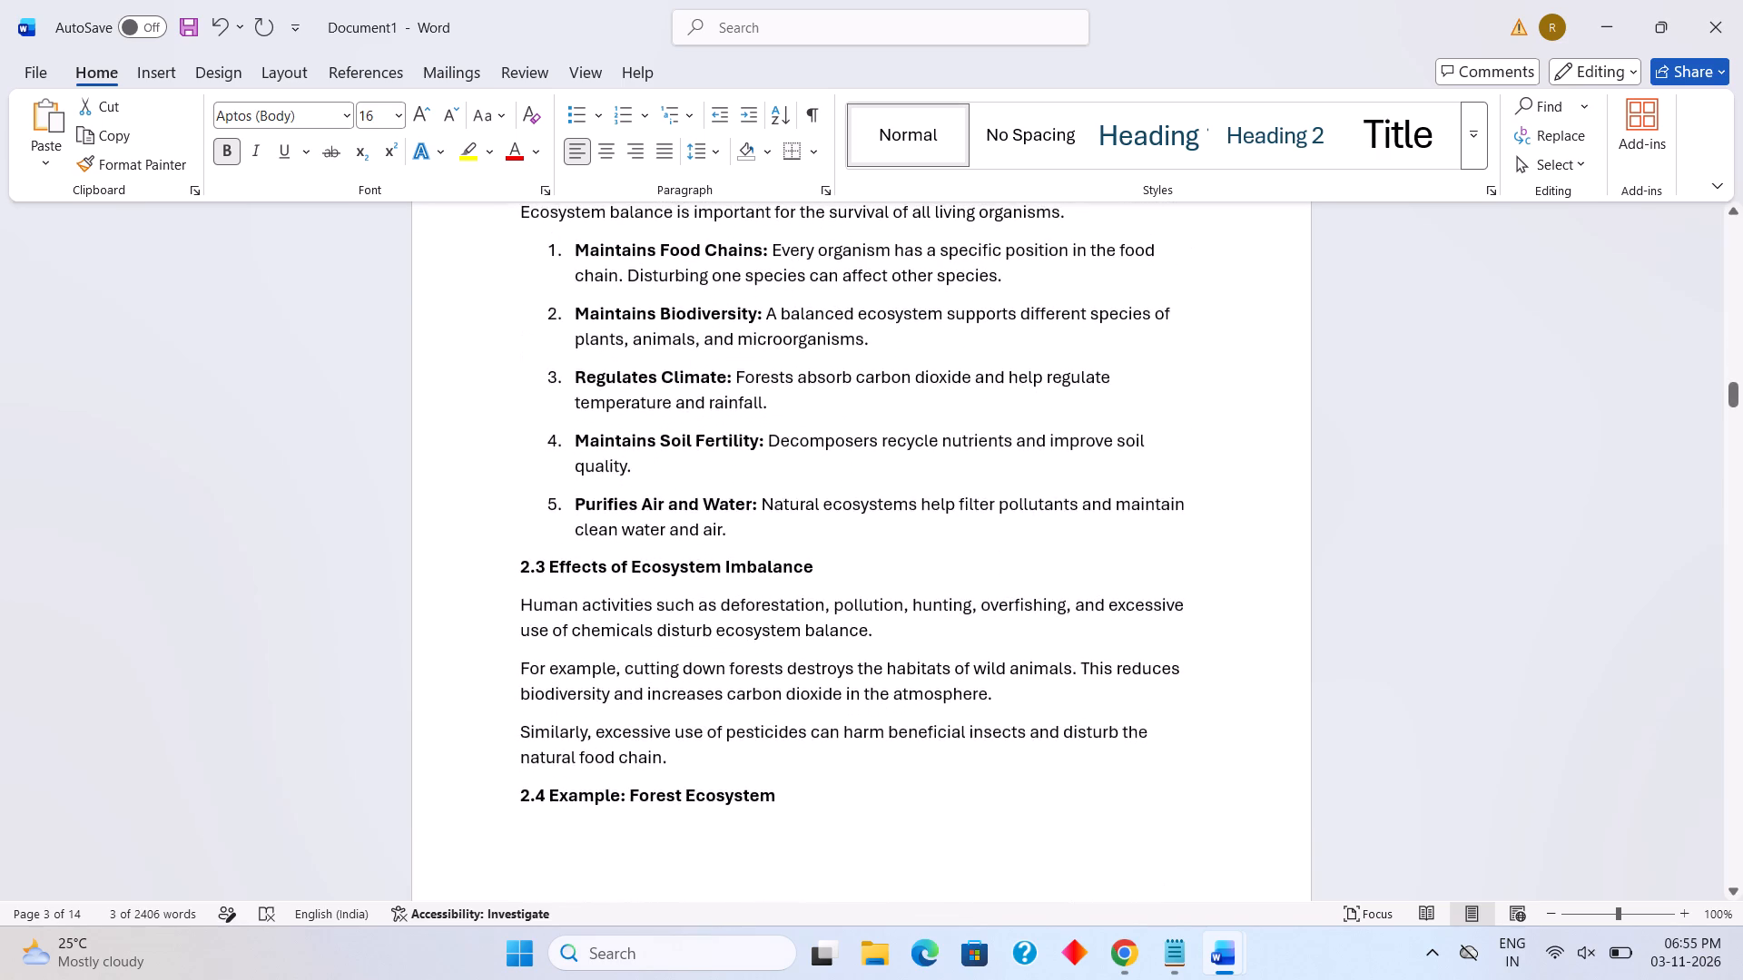
scroll(894, 509, "down", 7)
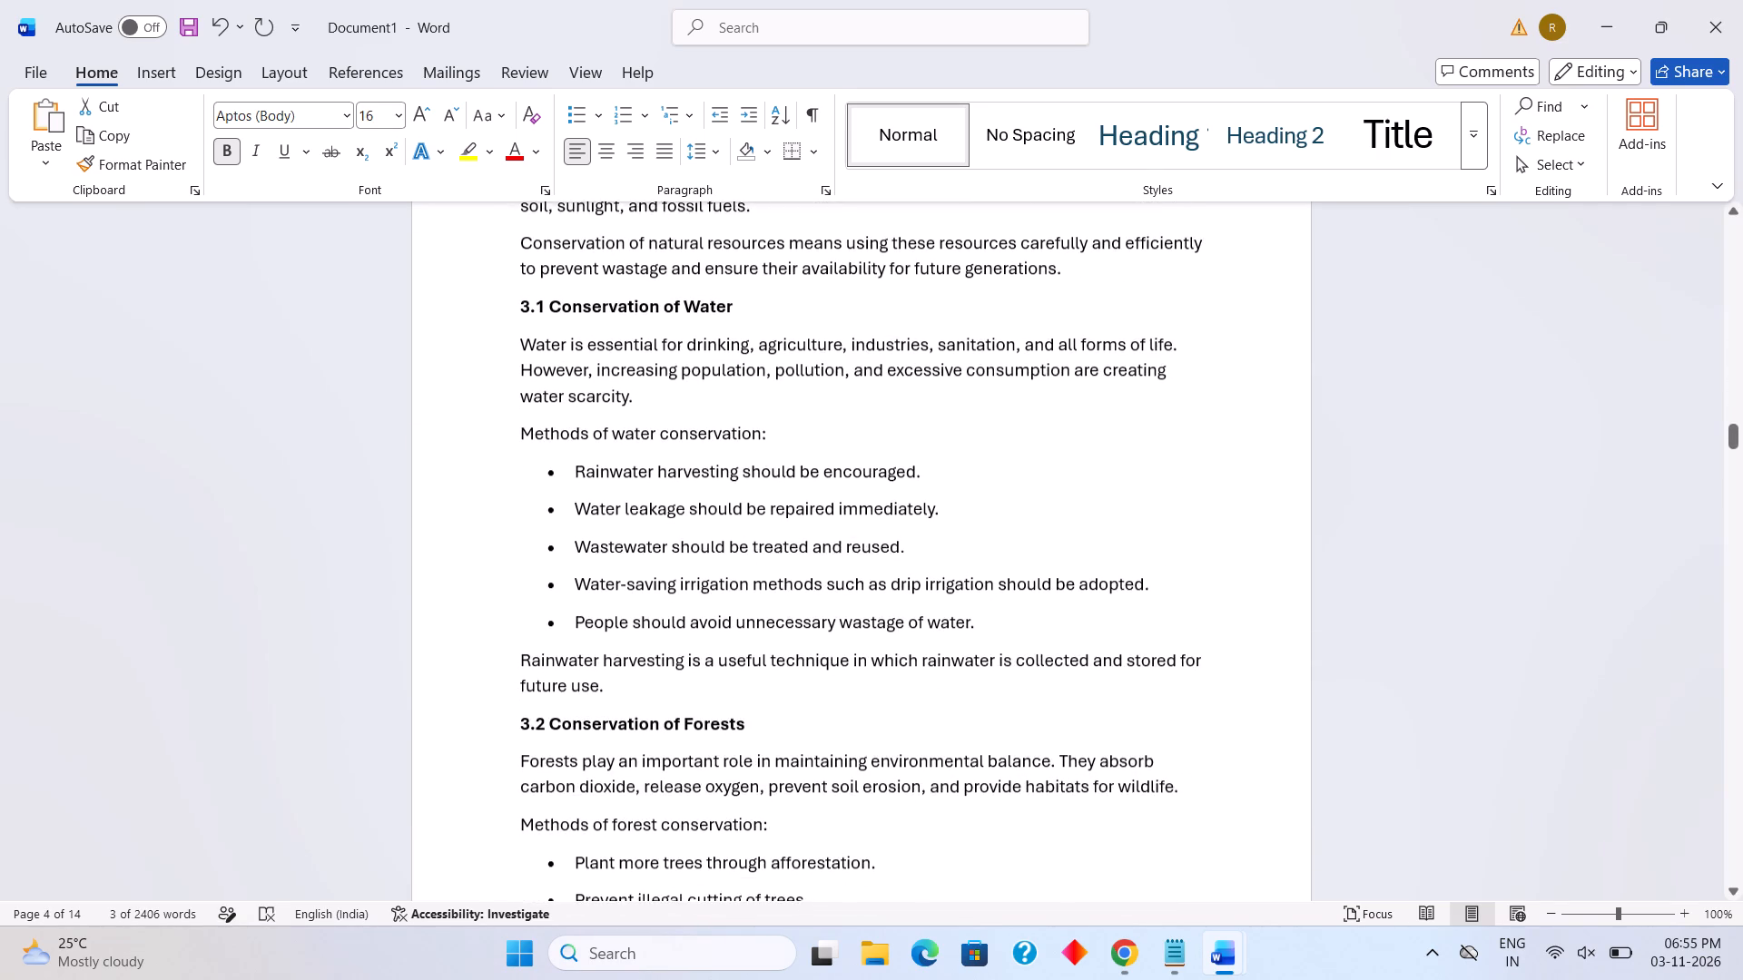
scroll(894, 509, "down", 7)
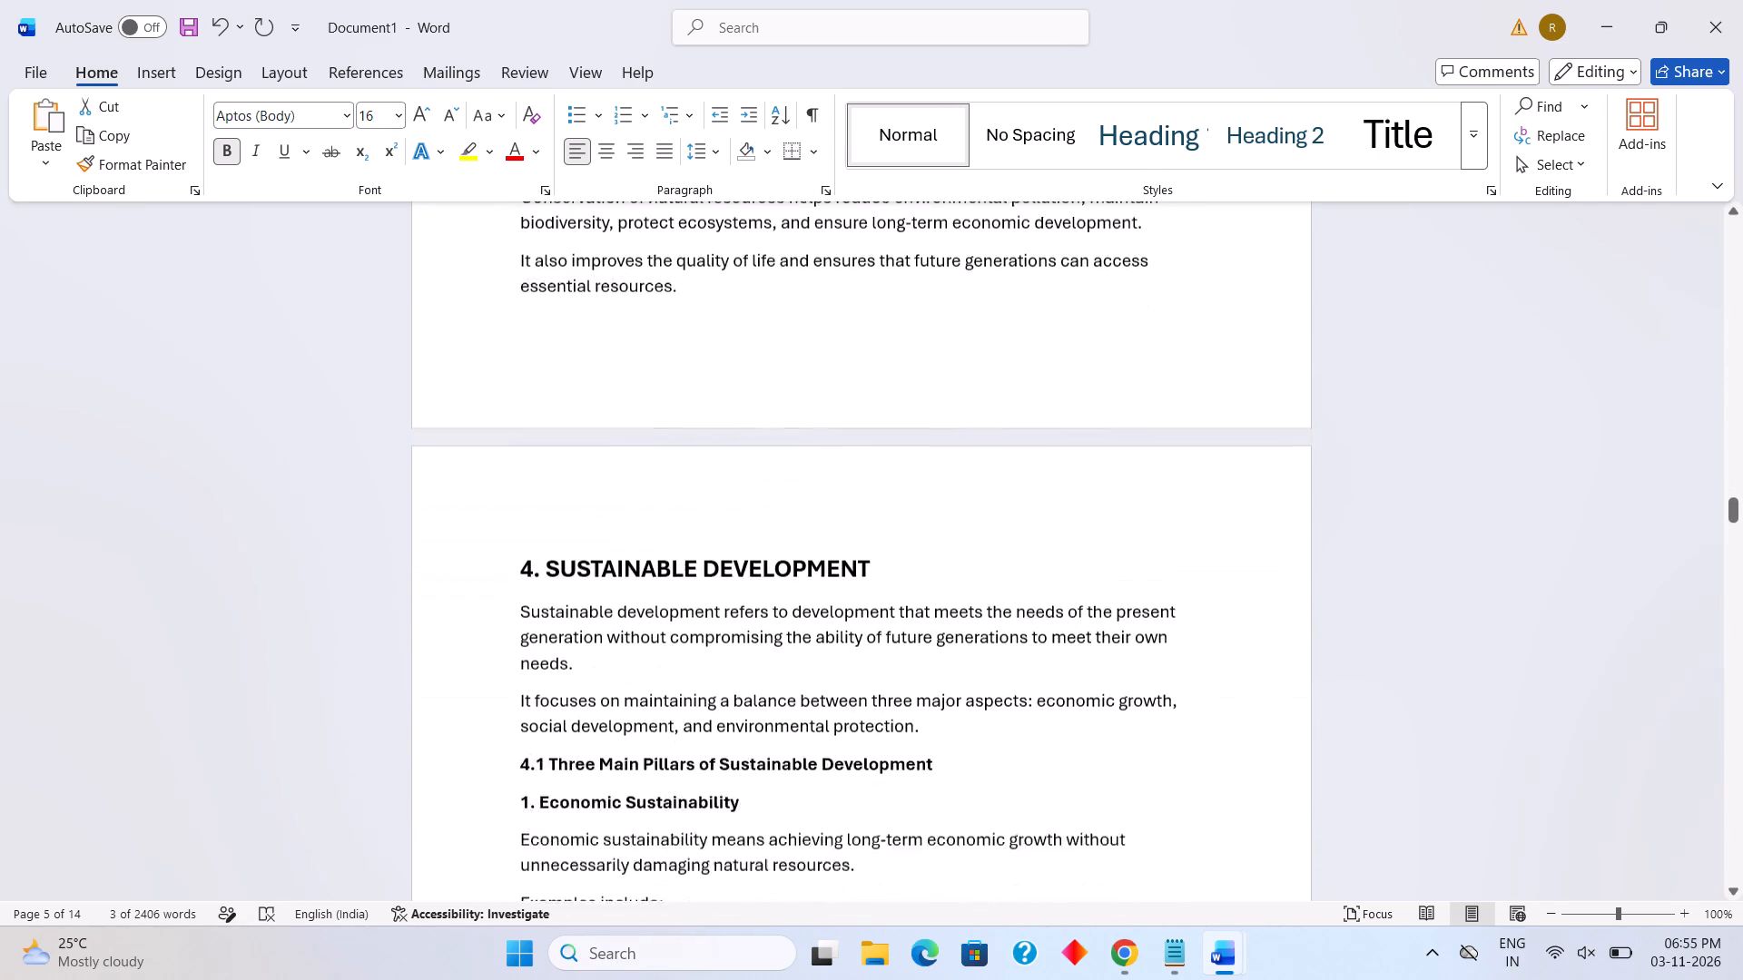
scroll(894, 509, "down", 9)
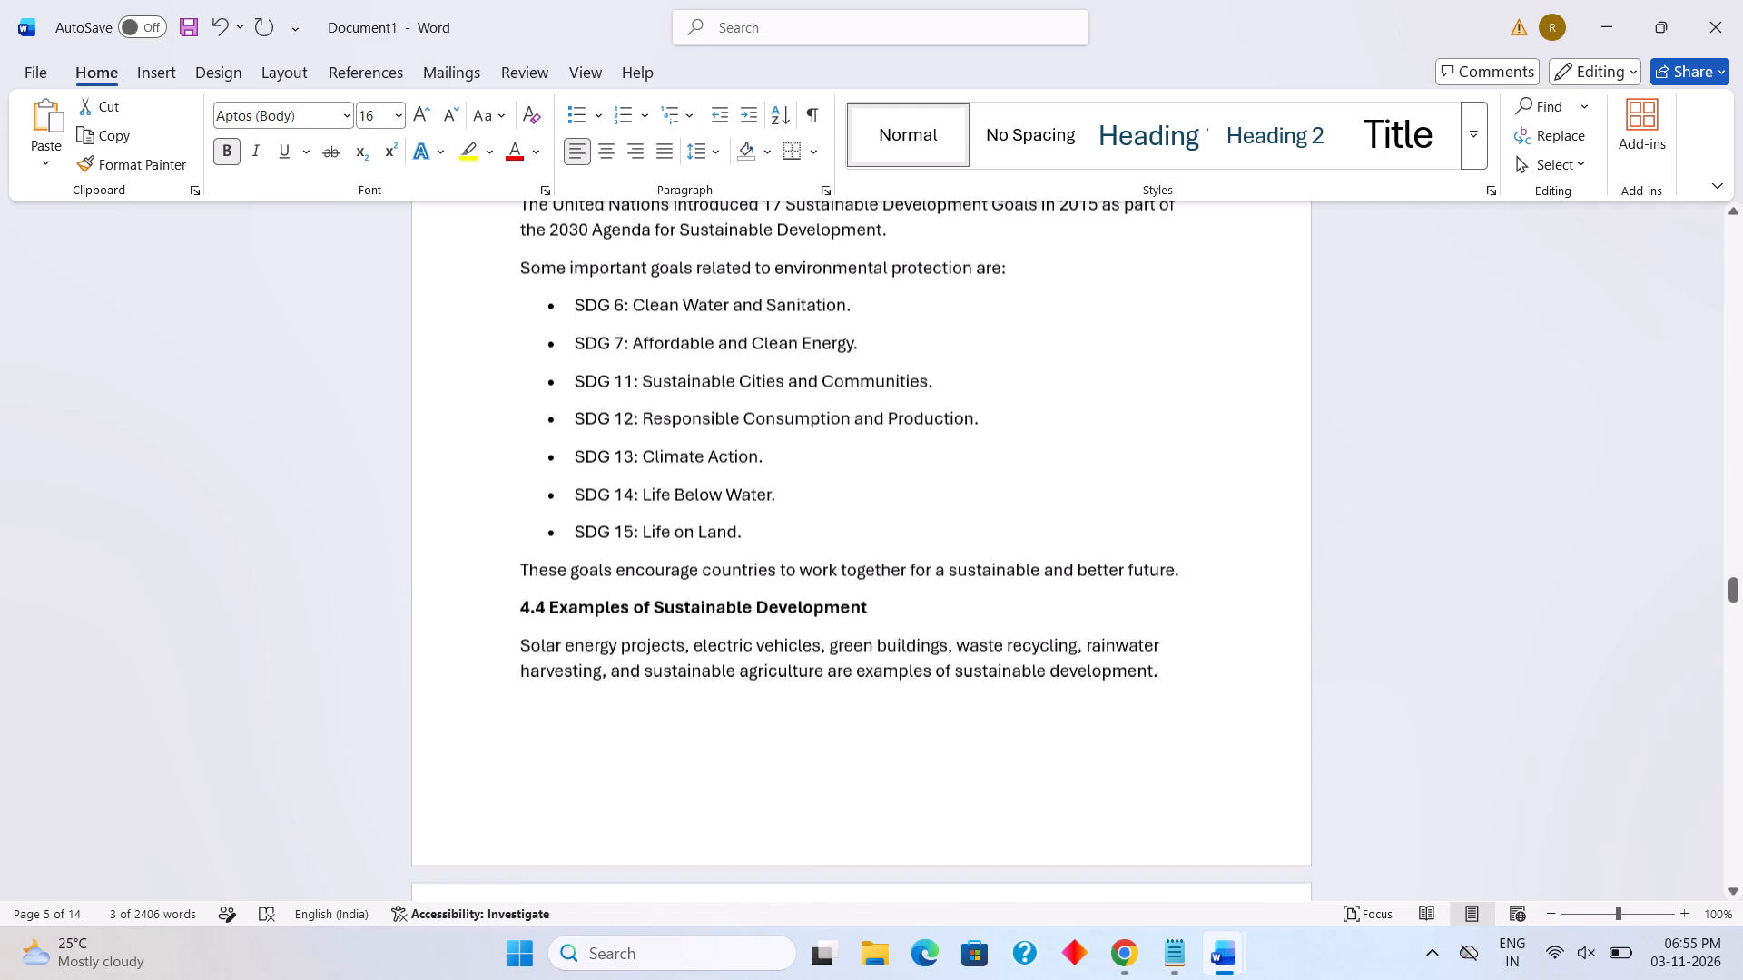
scroll(894, 509, "down", 1)
scroll(894, 509, "up", 20)
scroll(894, 509, "up", 7)
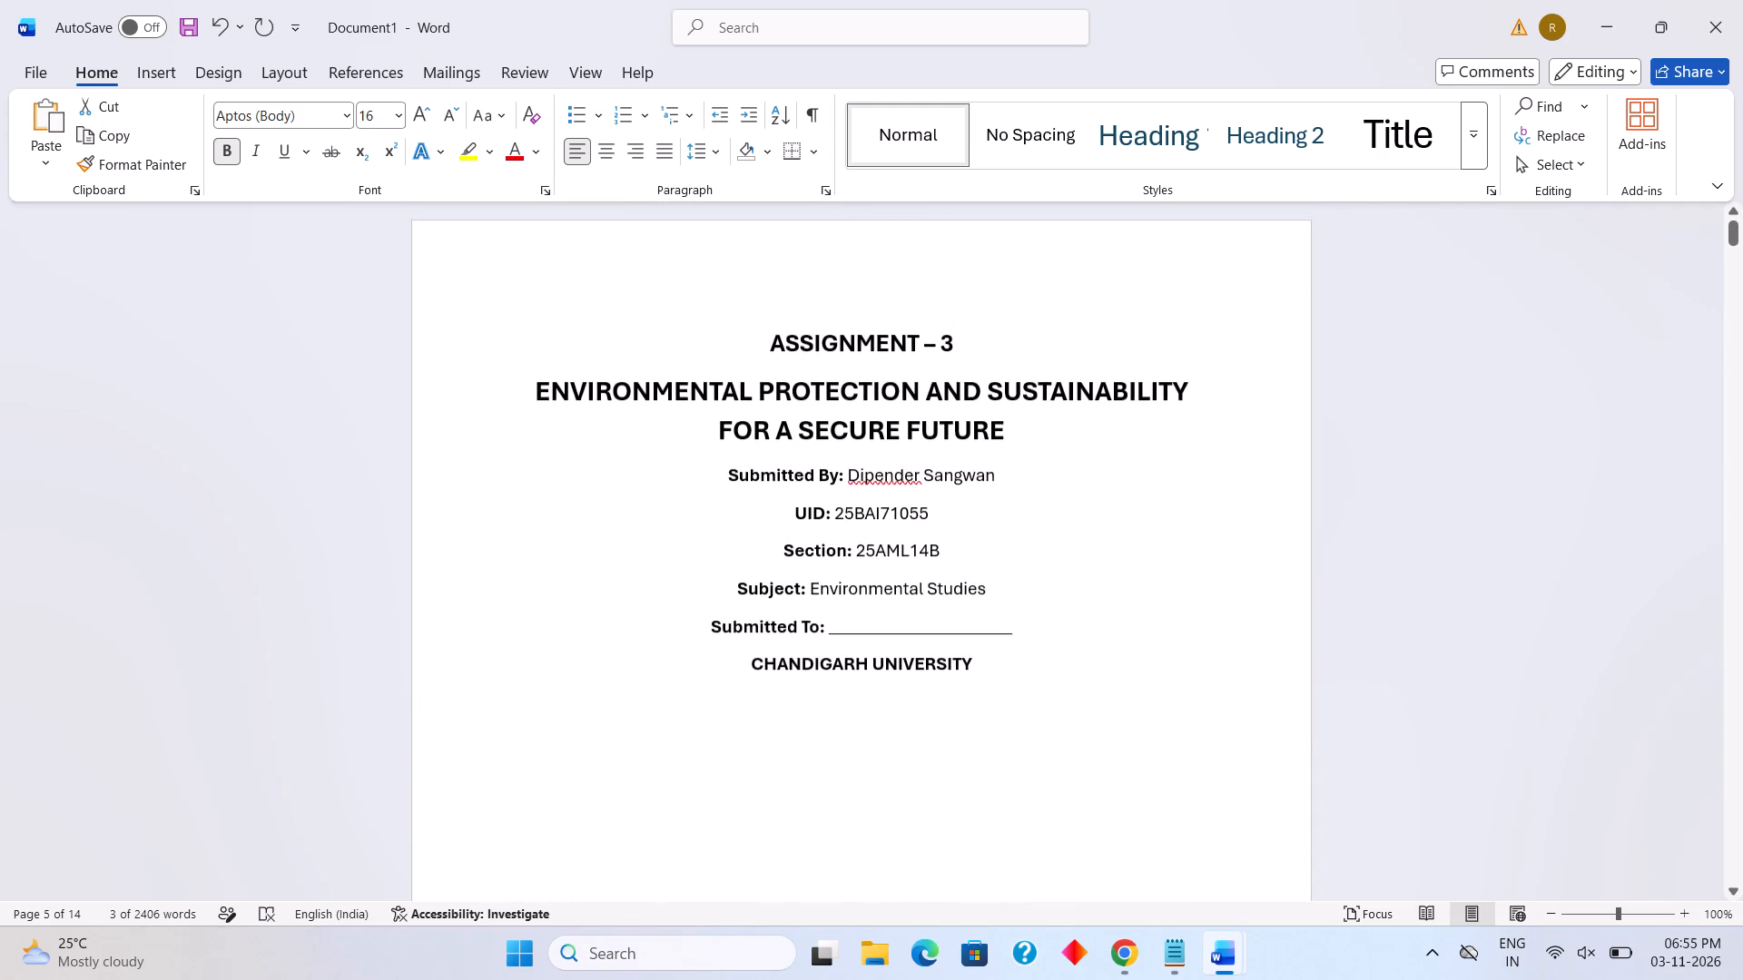
scroll(894, 509, "up", 1)
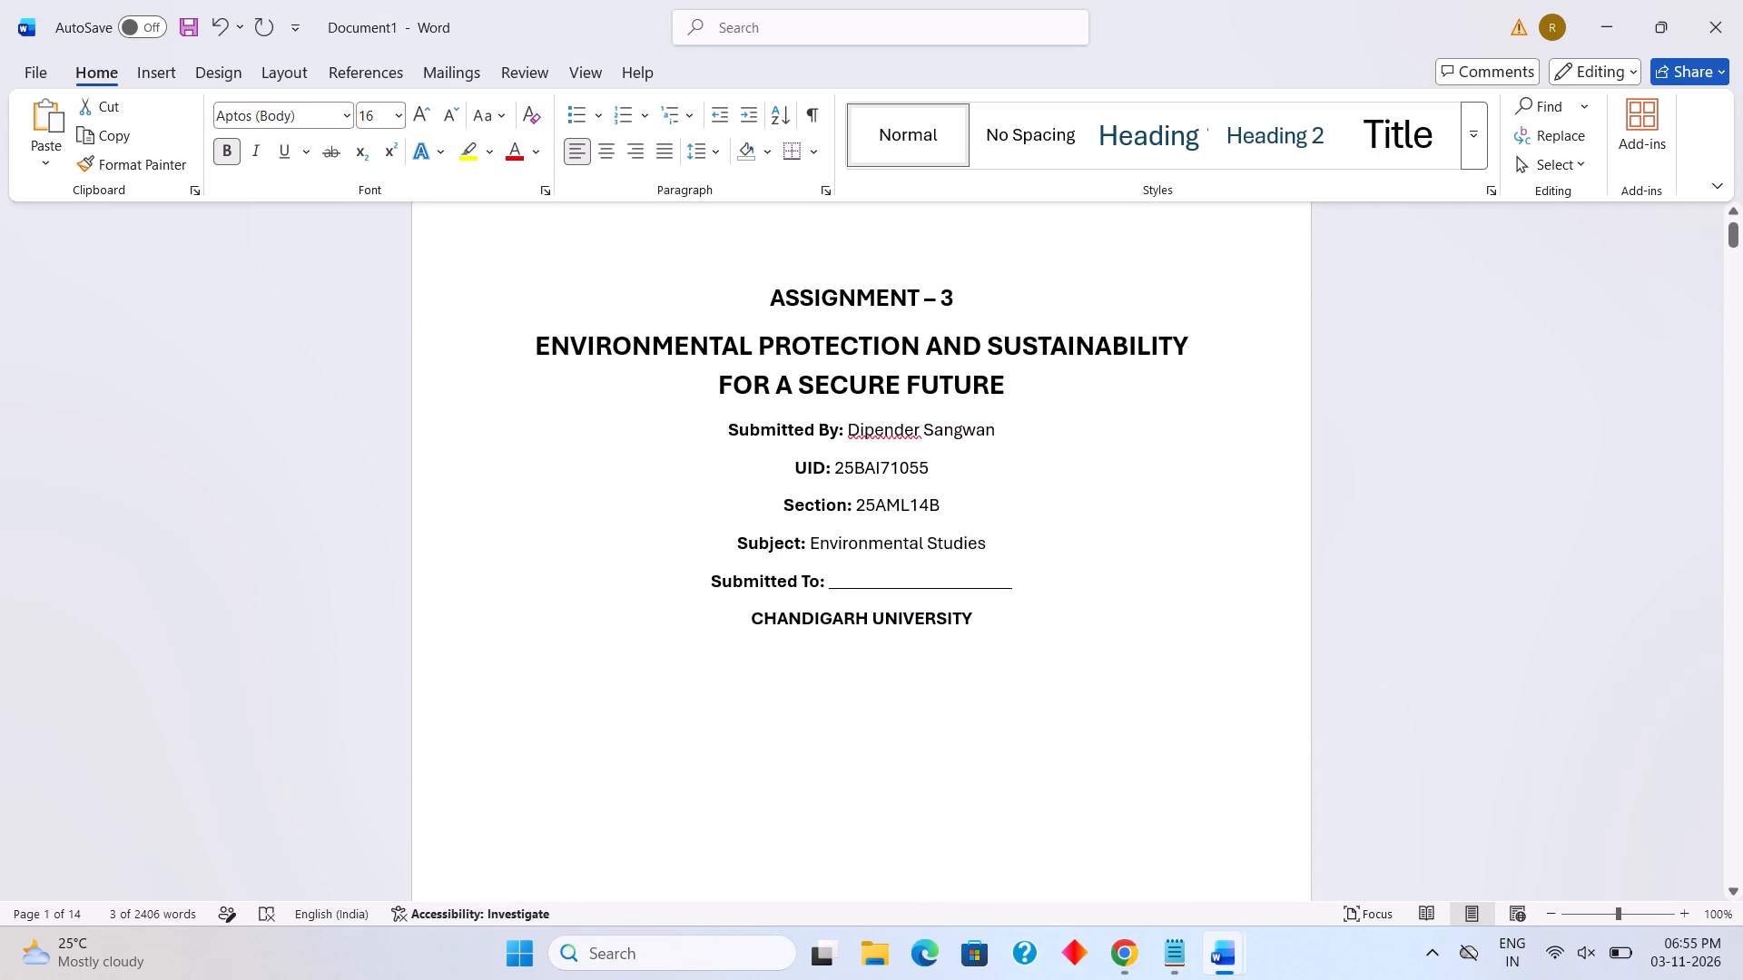
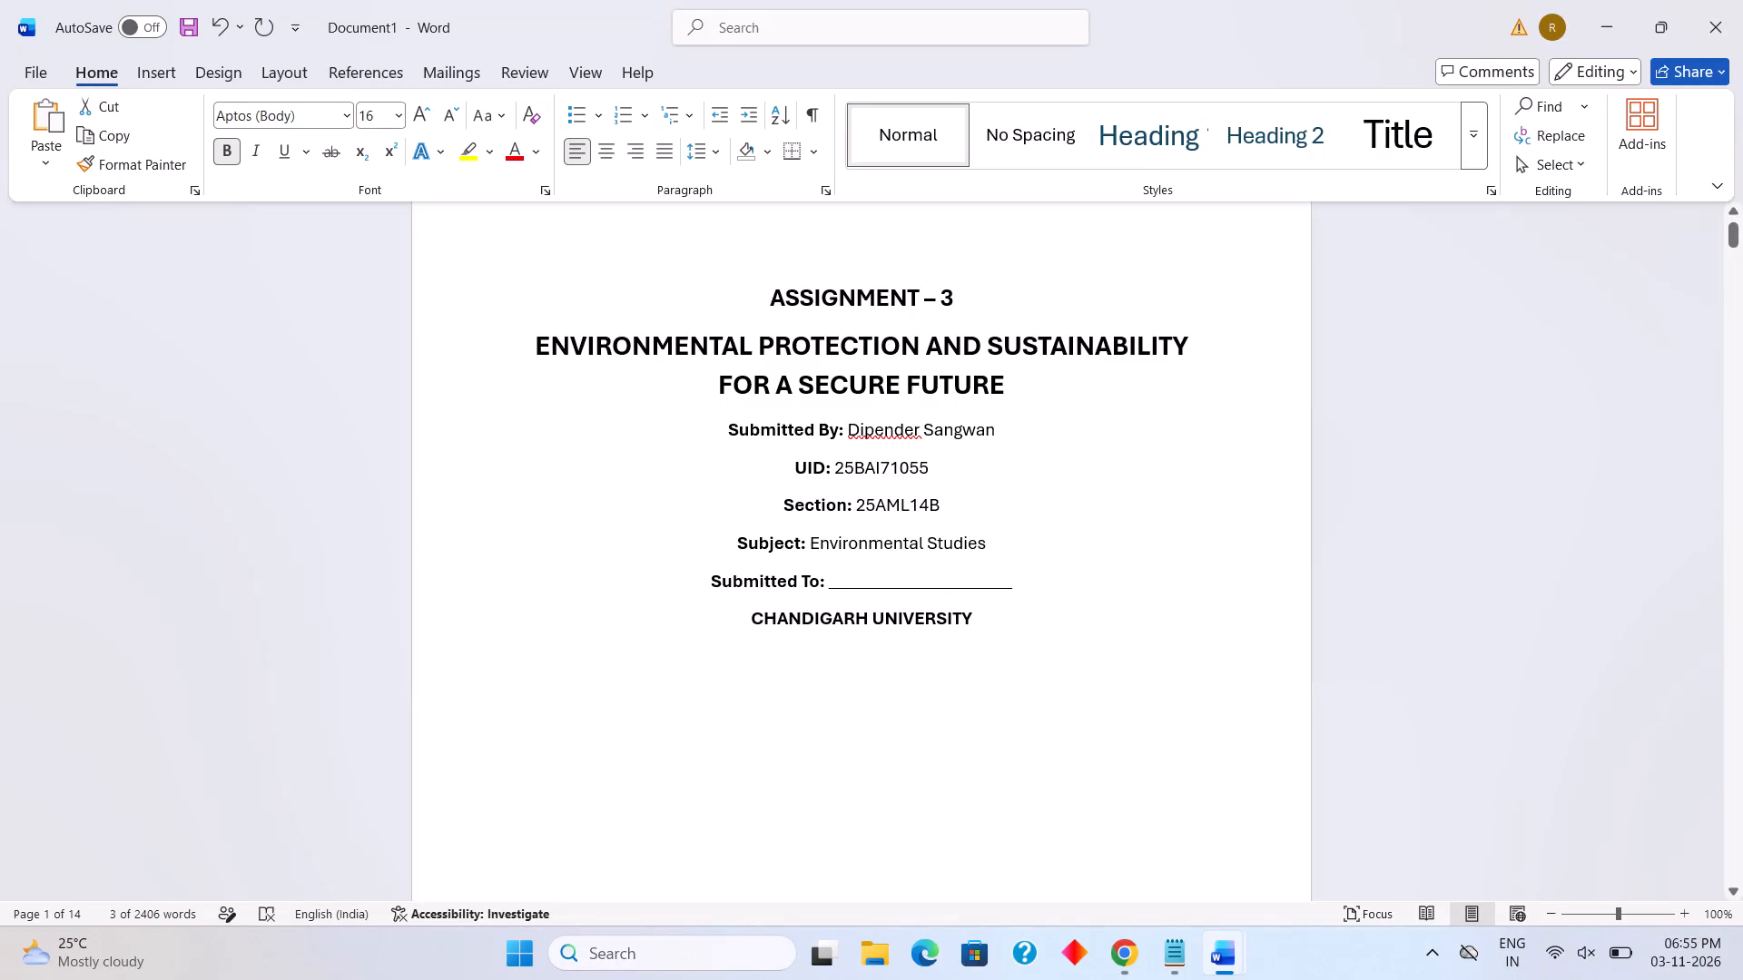
Open uhv.pdf from the recent files and review the assignment description, question and instructions.
left_click(856, 942)
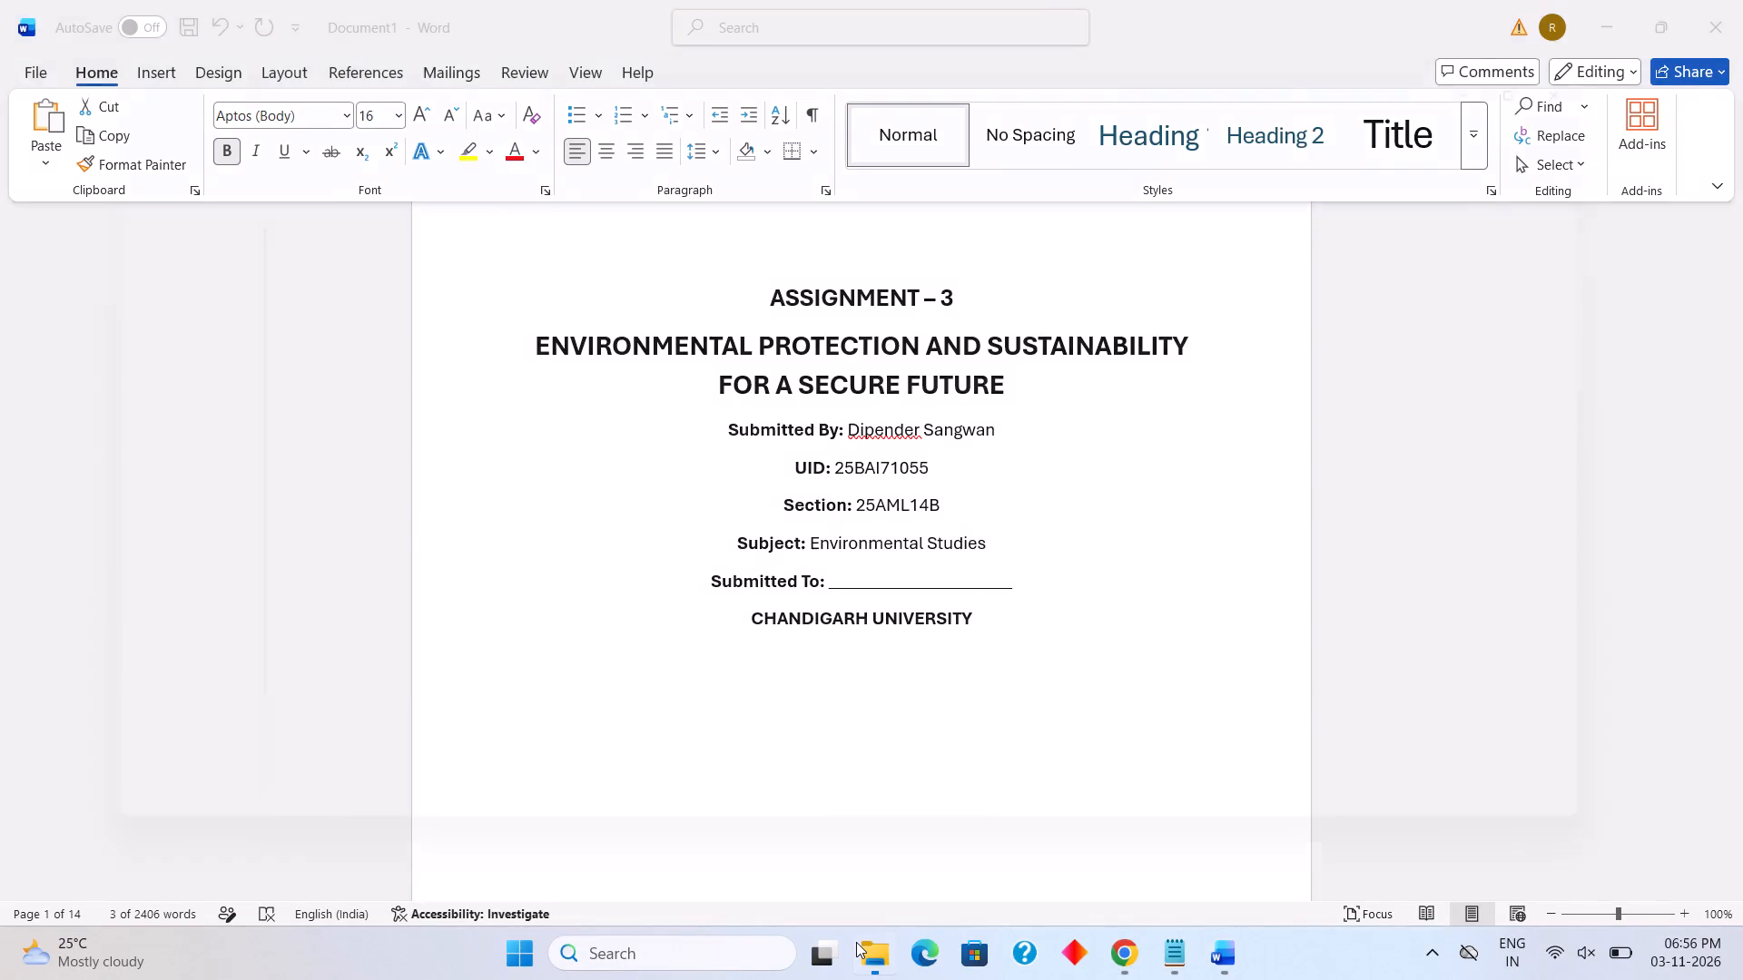
double_click(731, 602)
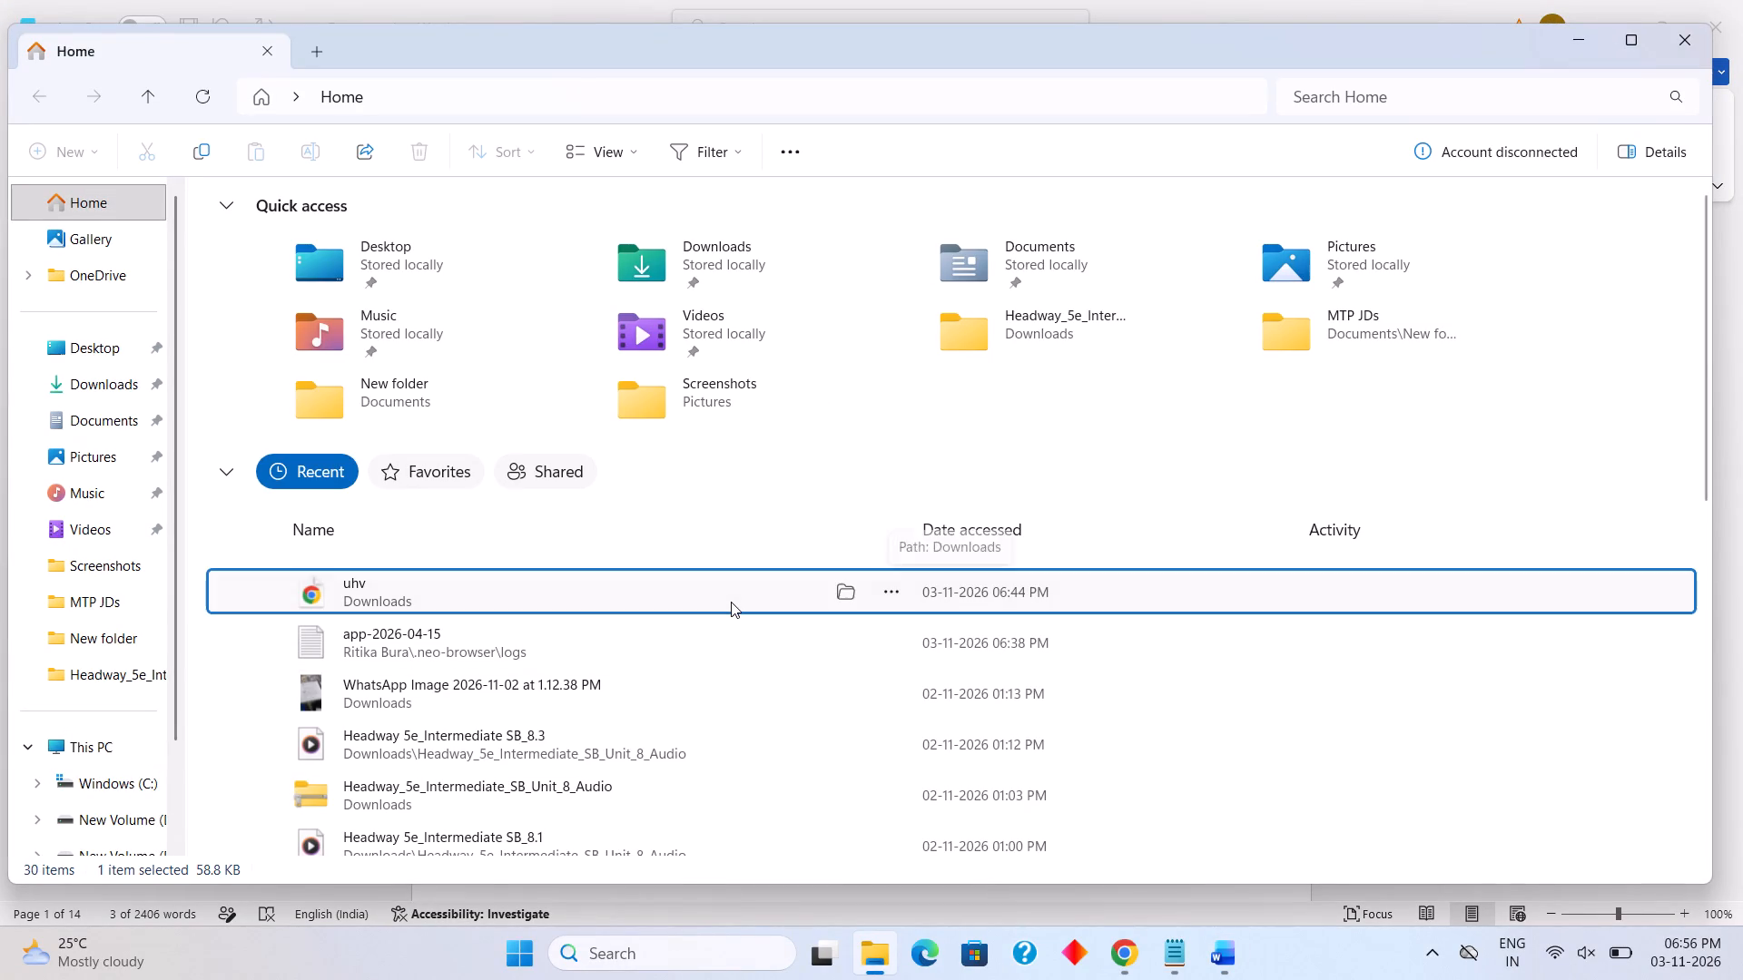
scroll(731, 602, "down", 1)
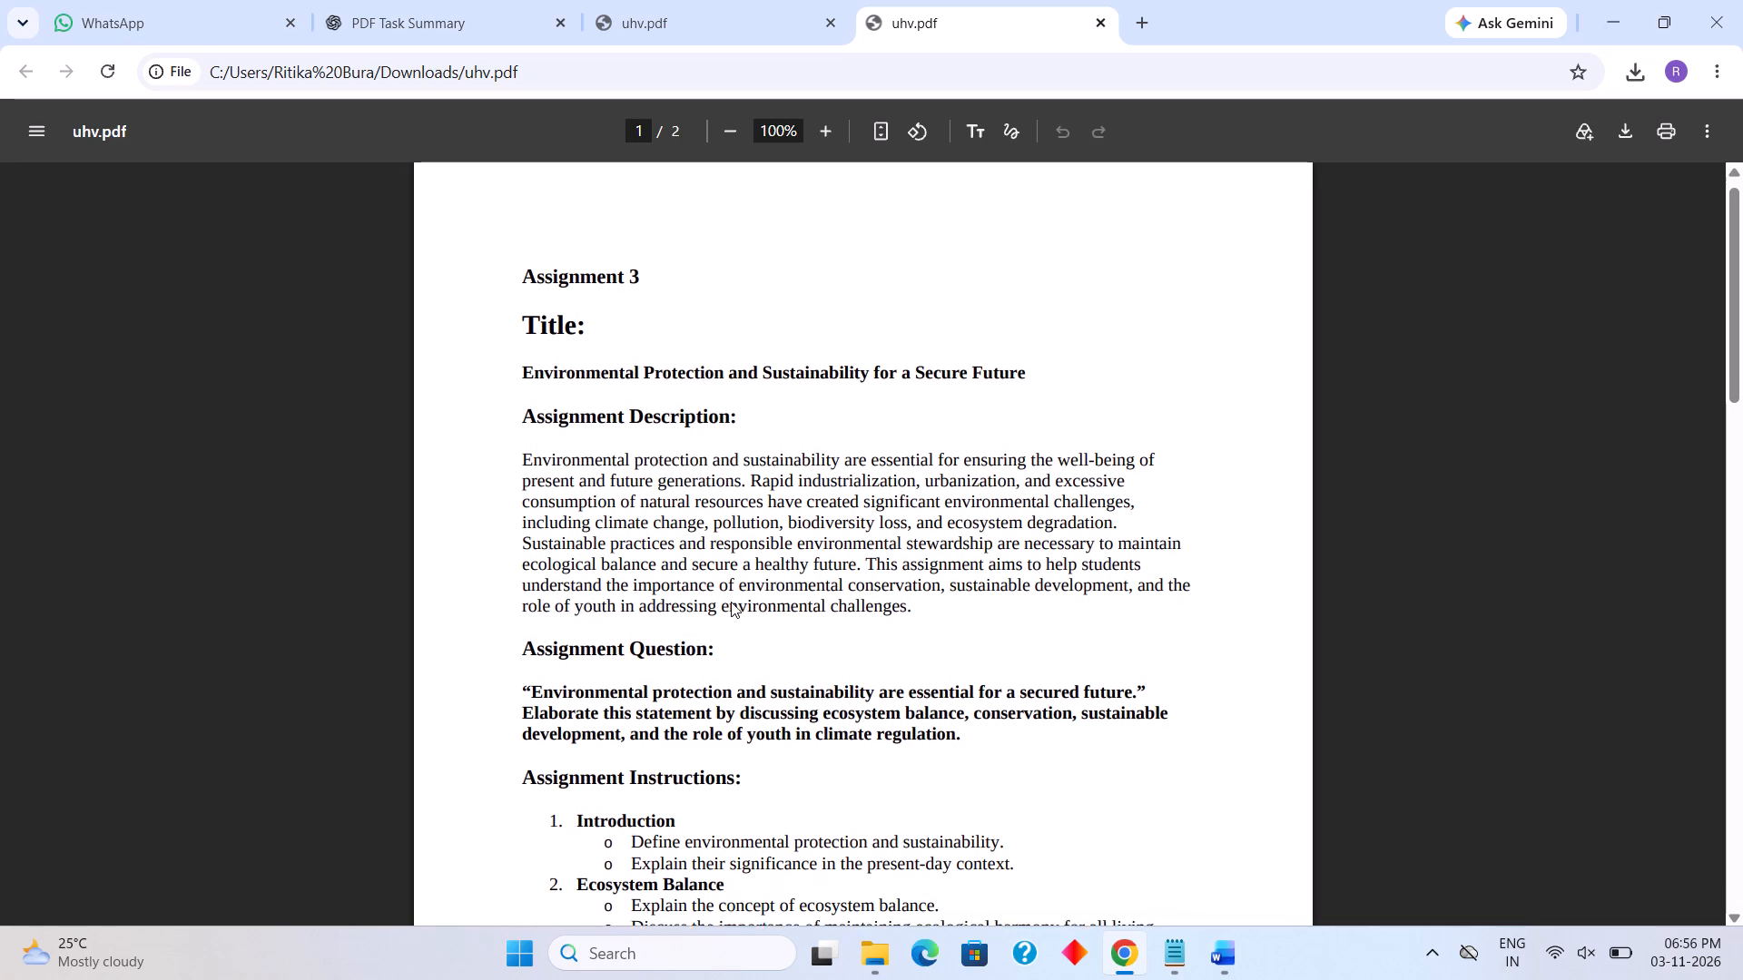
scroll(731, 602, "down", 1)
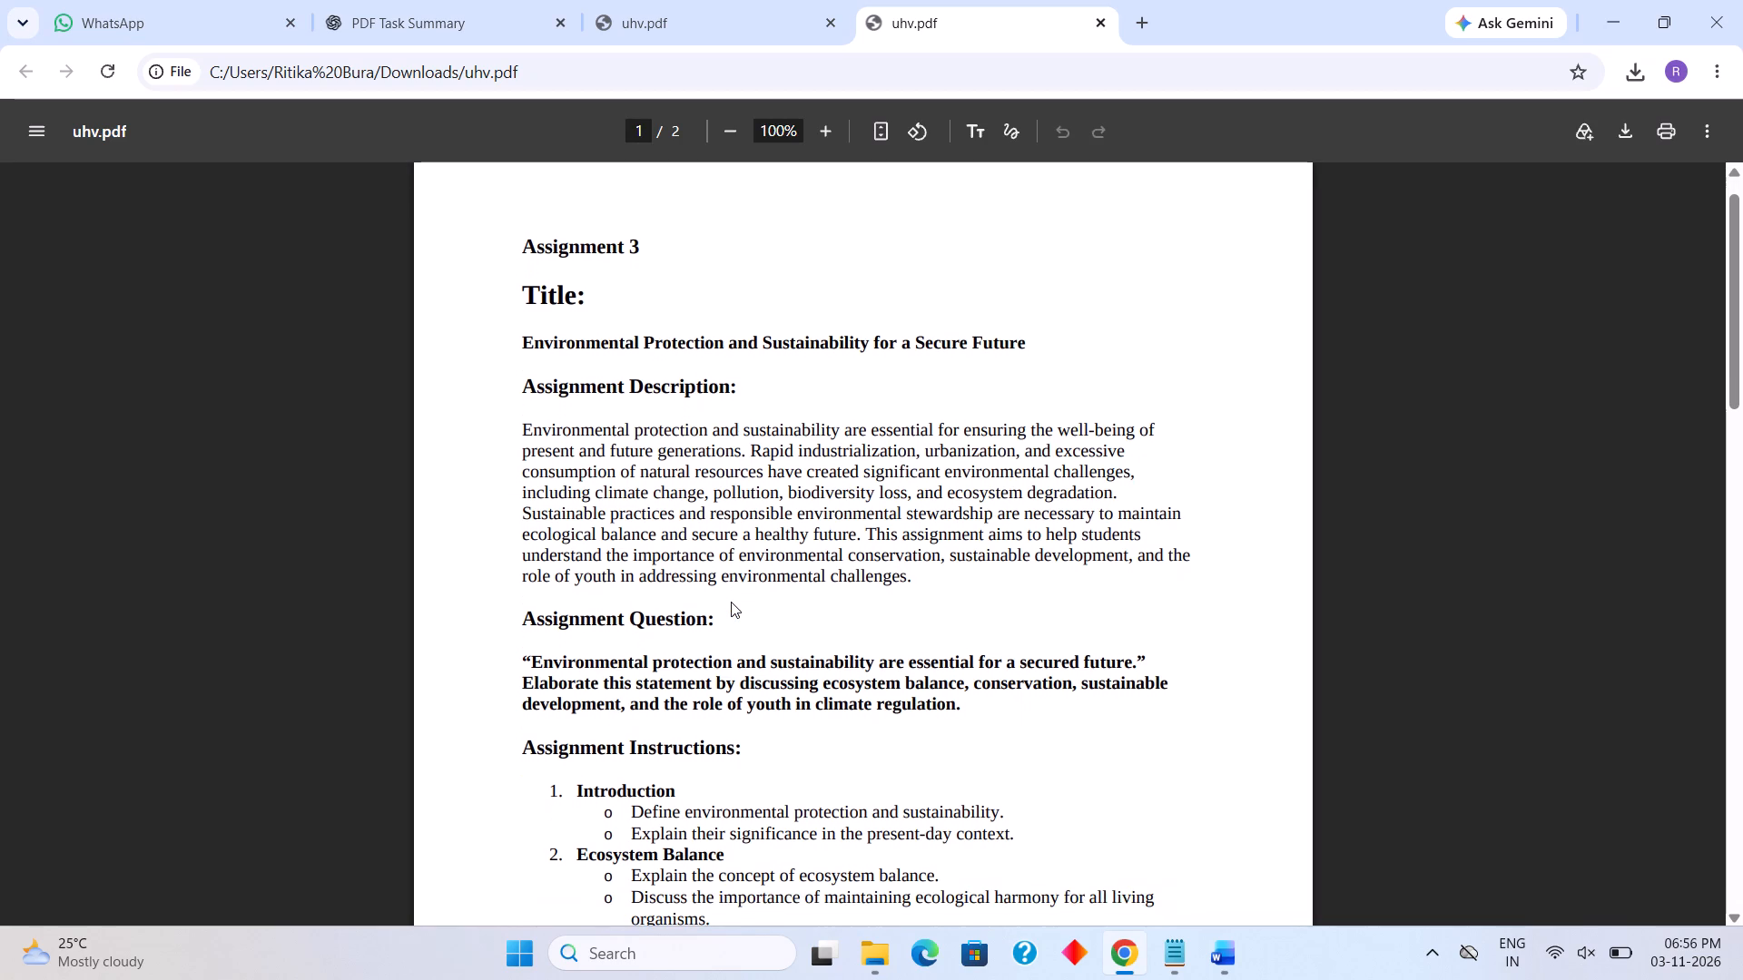
scroll(731, 602, "down", 3)
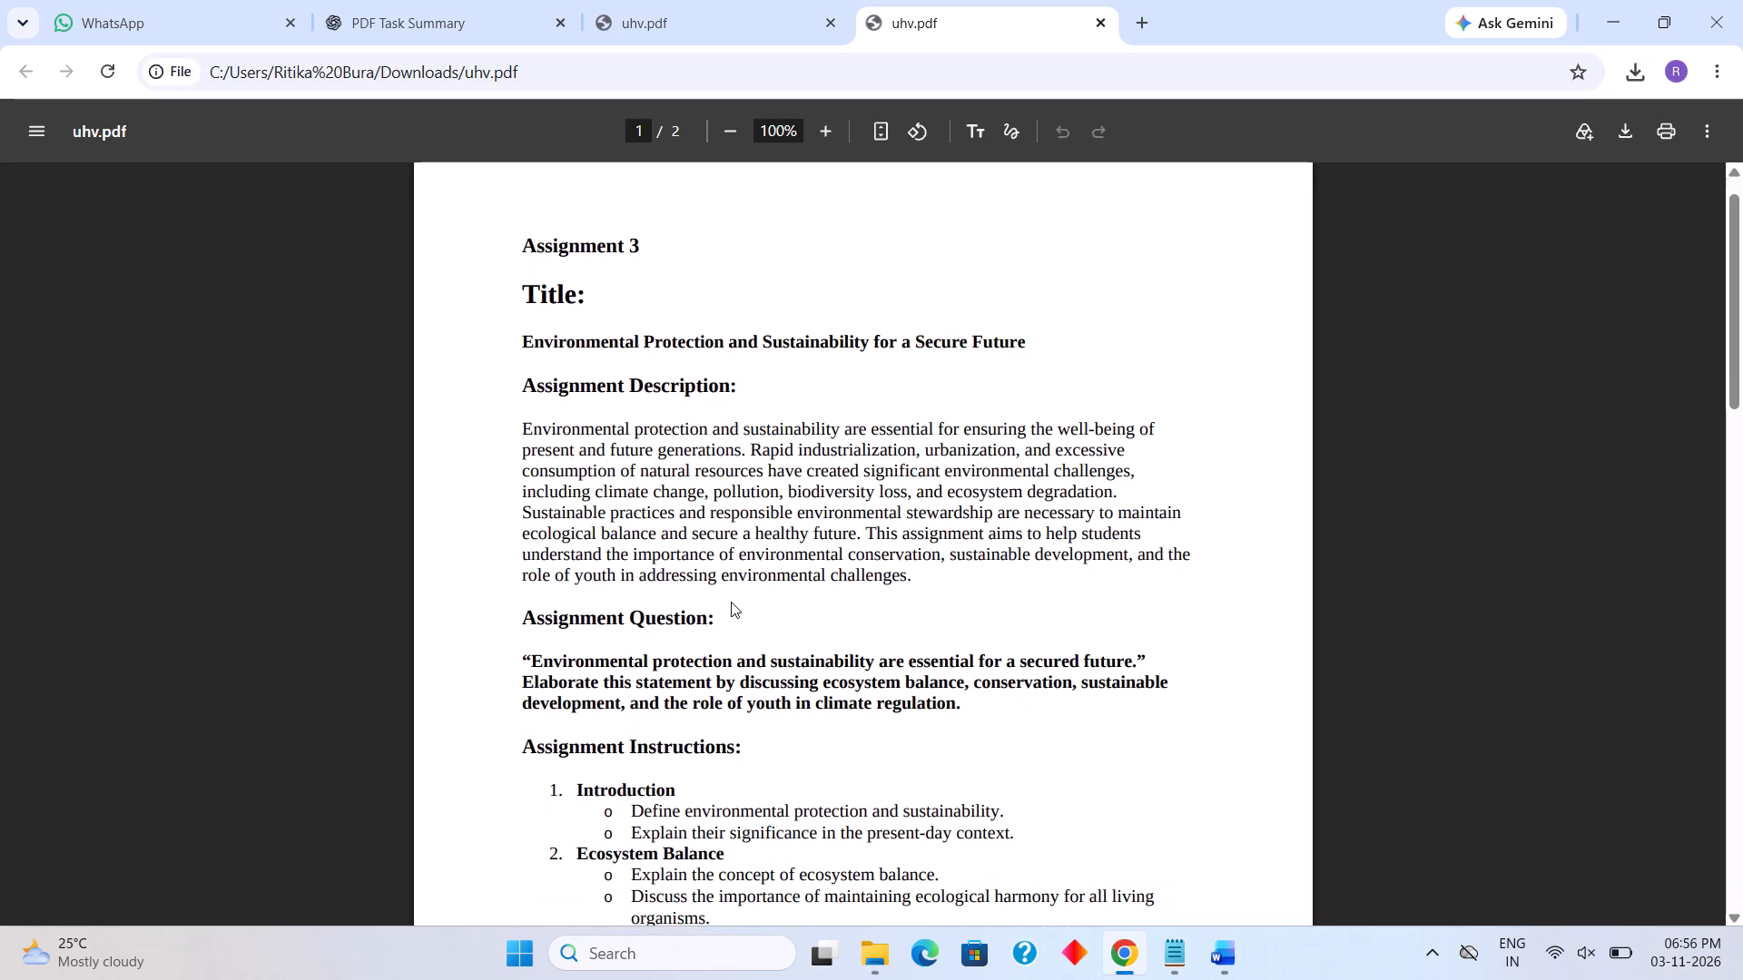
scroll(731, 602, "down", 6)
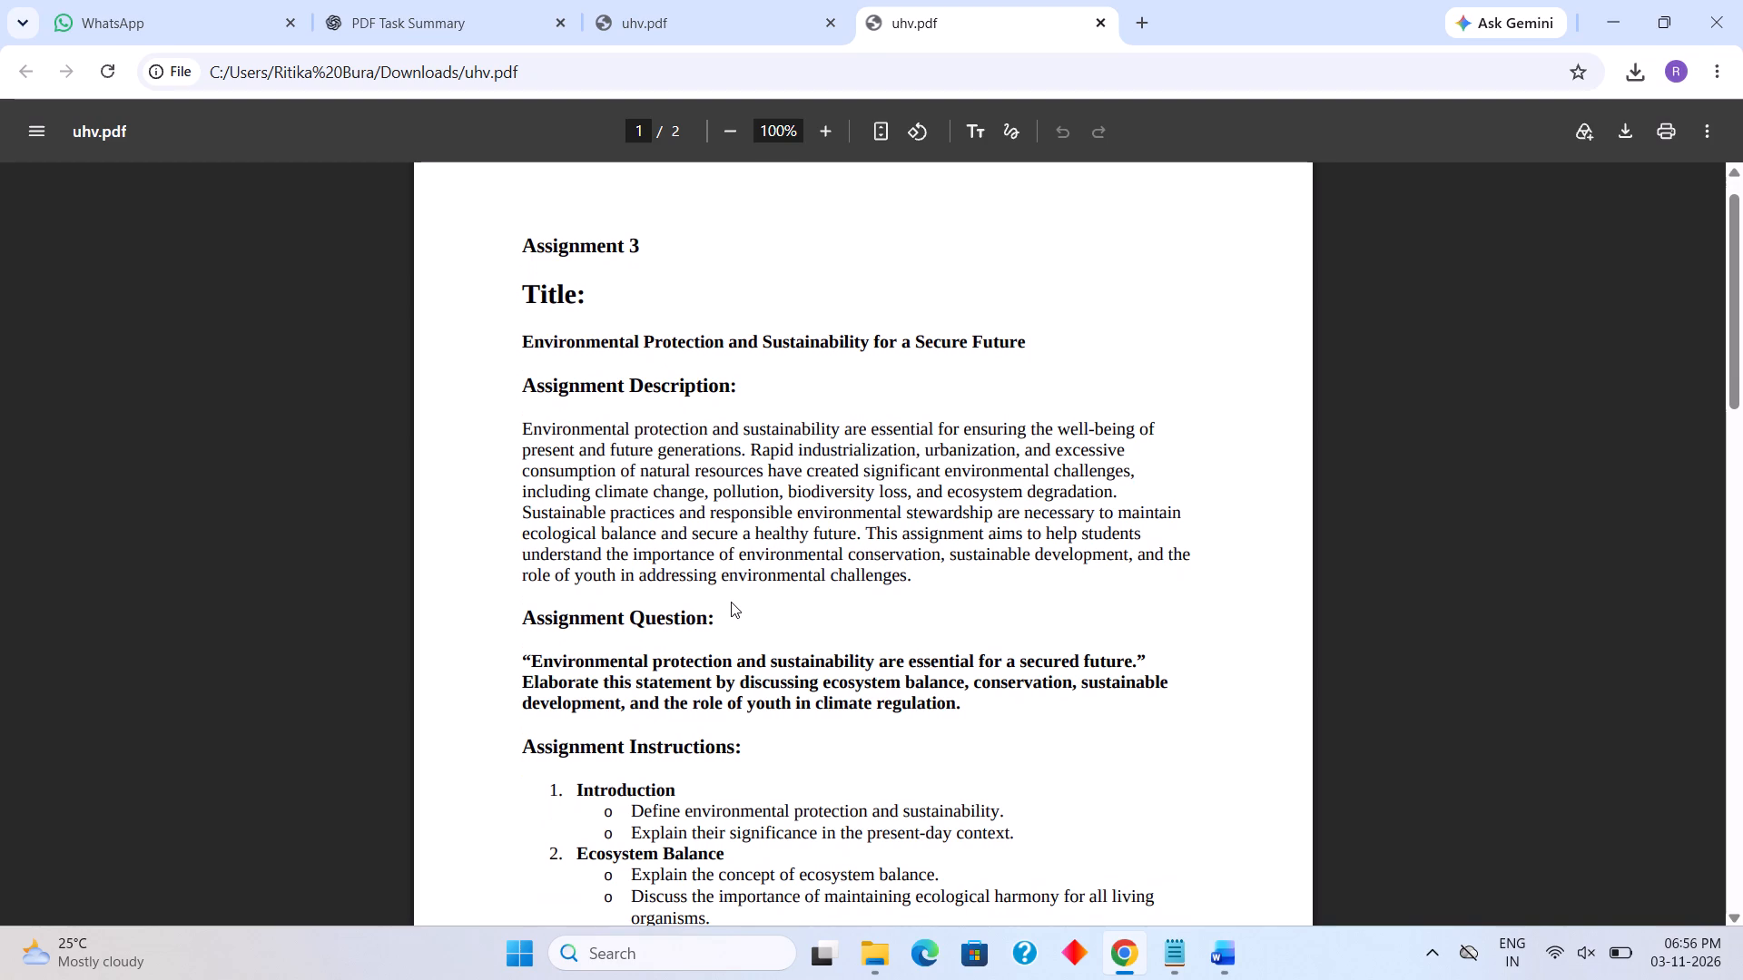
scroll(731, 602, "down", 4)
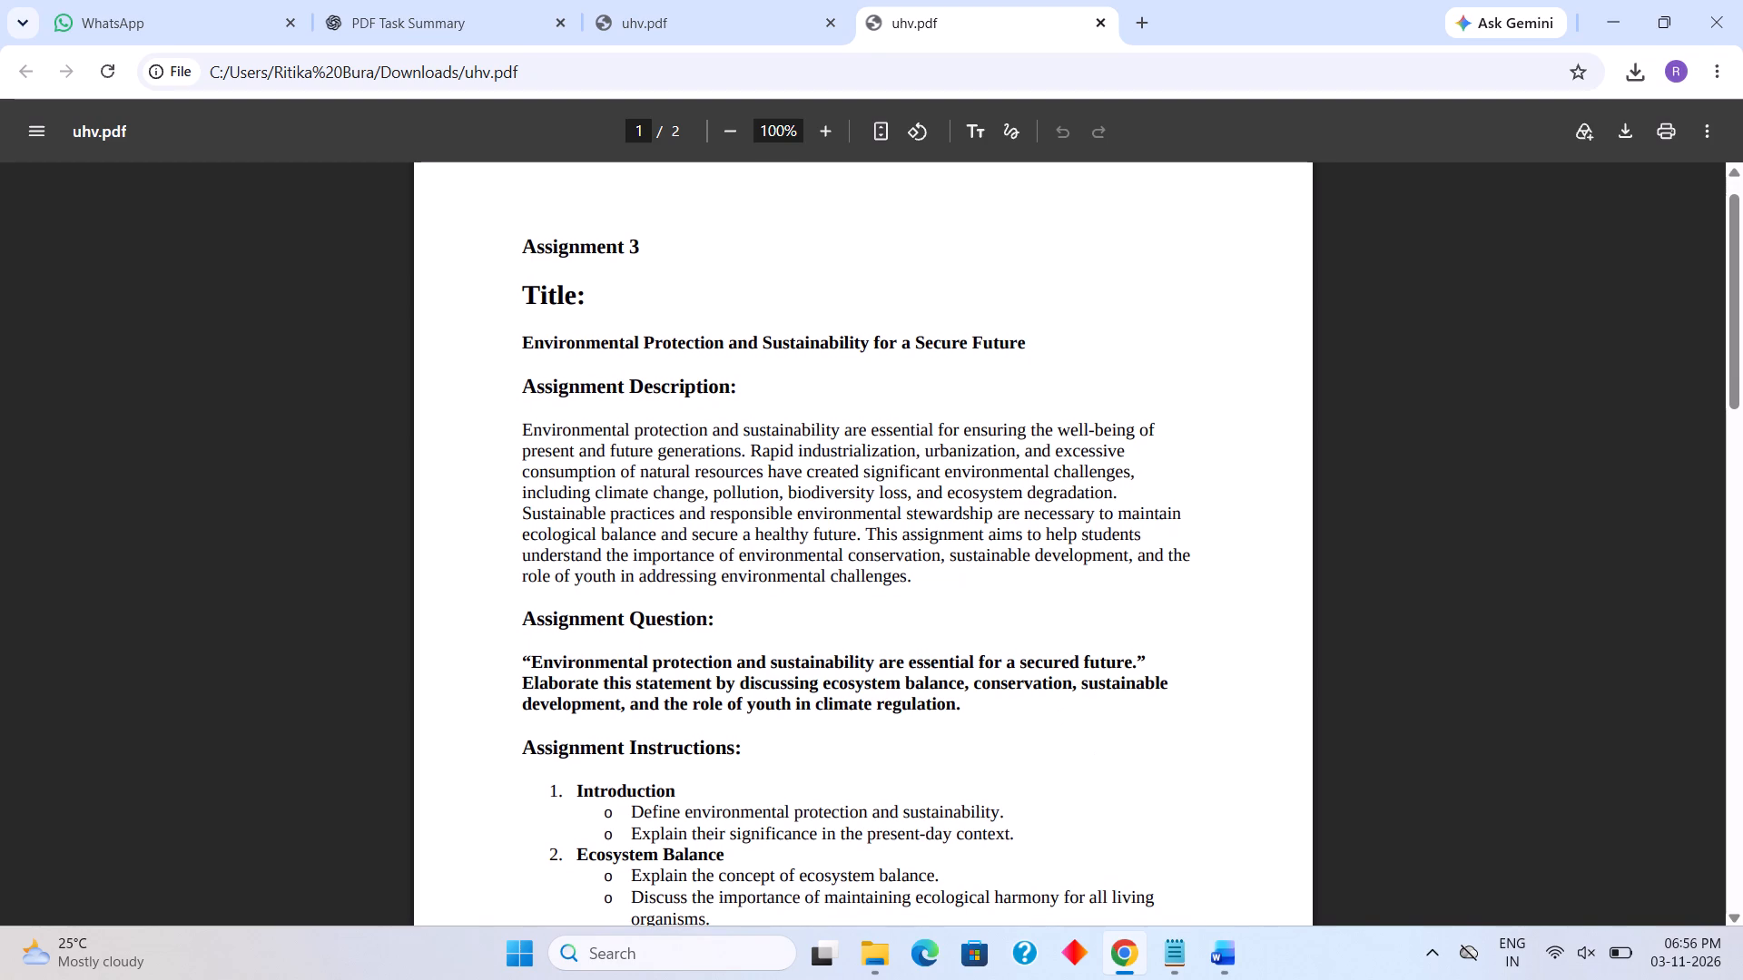
Return to Document1 in Word and delete the INDEX heading together with its eight-item list on page 2.
left_click(1212, 957)
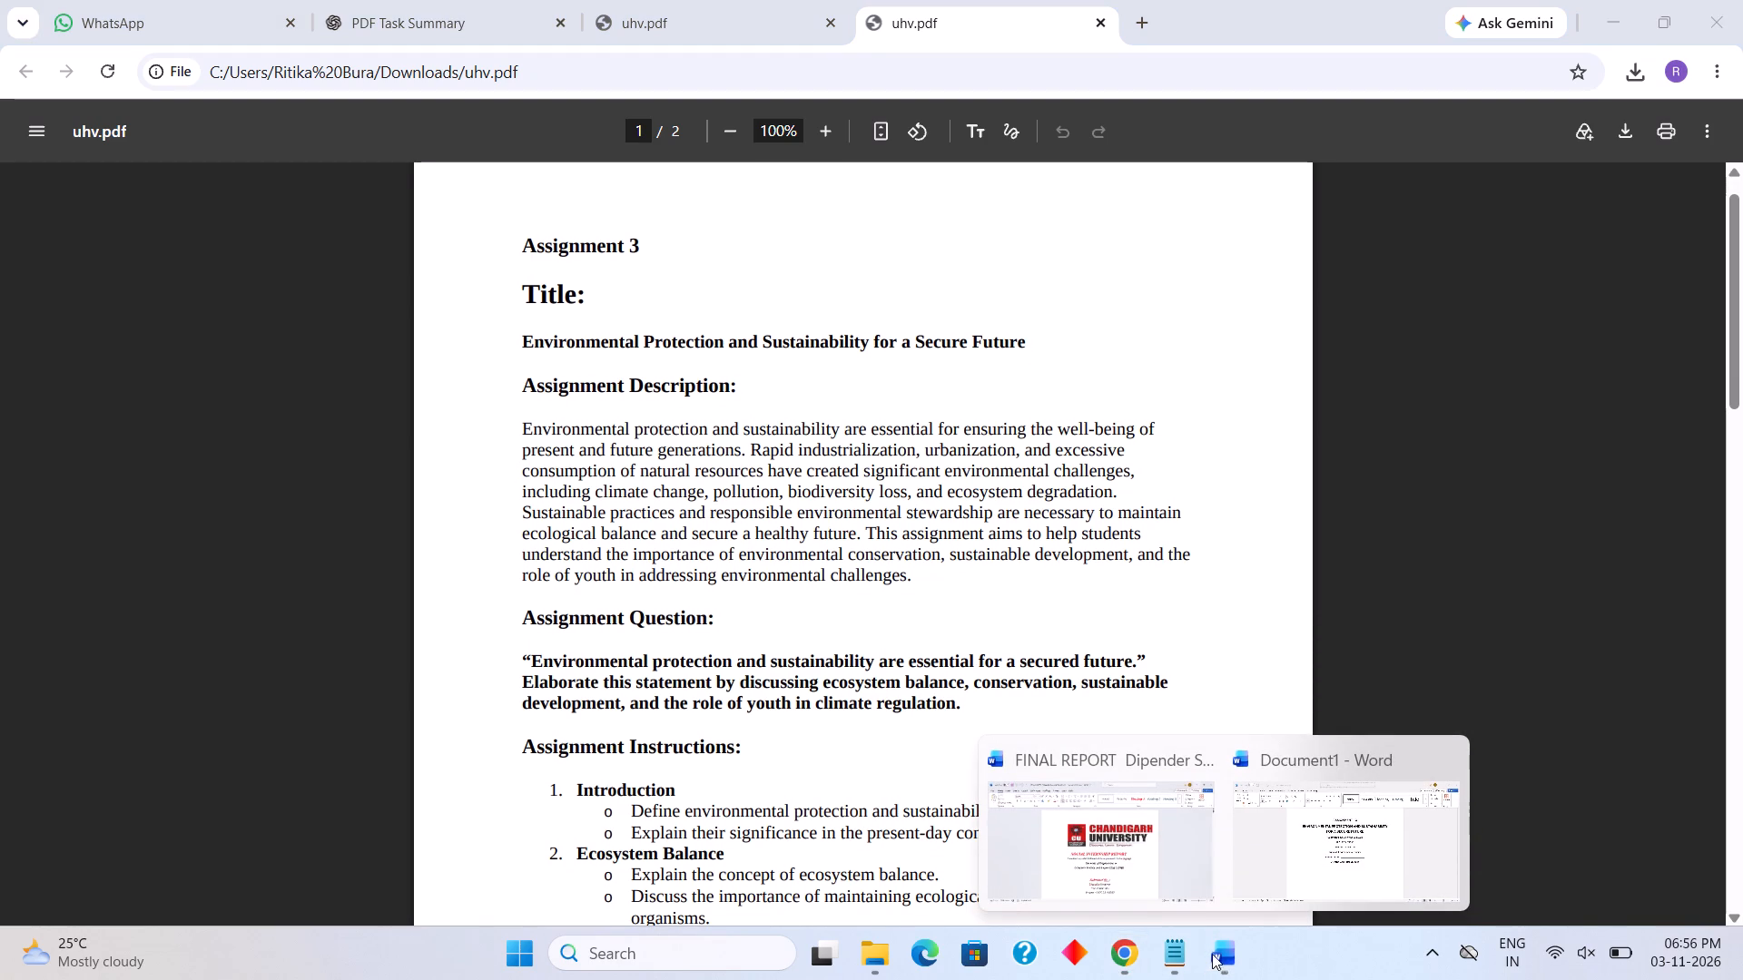
left_click(1312, 869)
scroll(1312, 869, "down", 5)
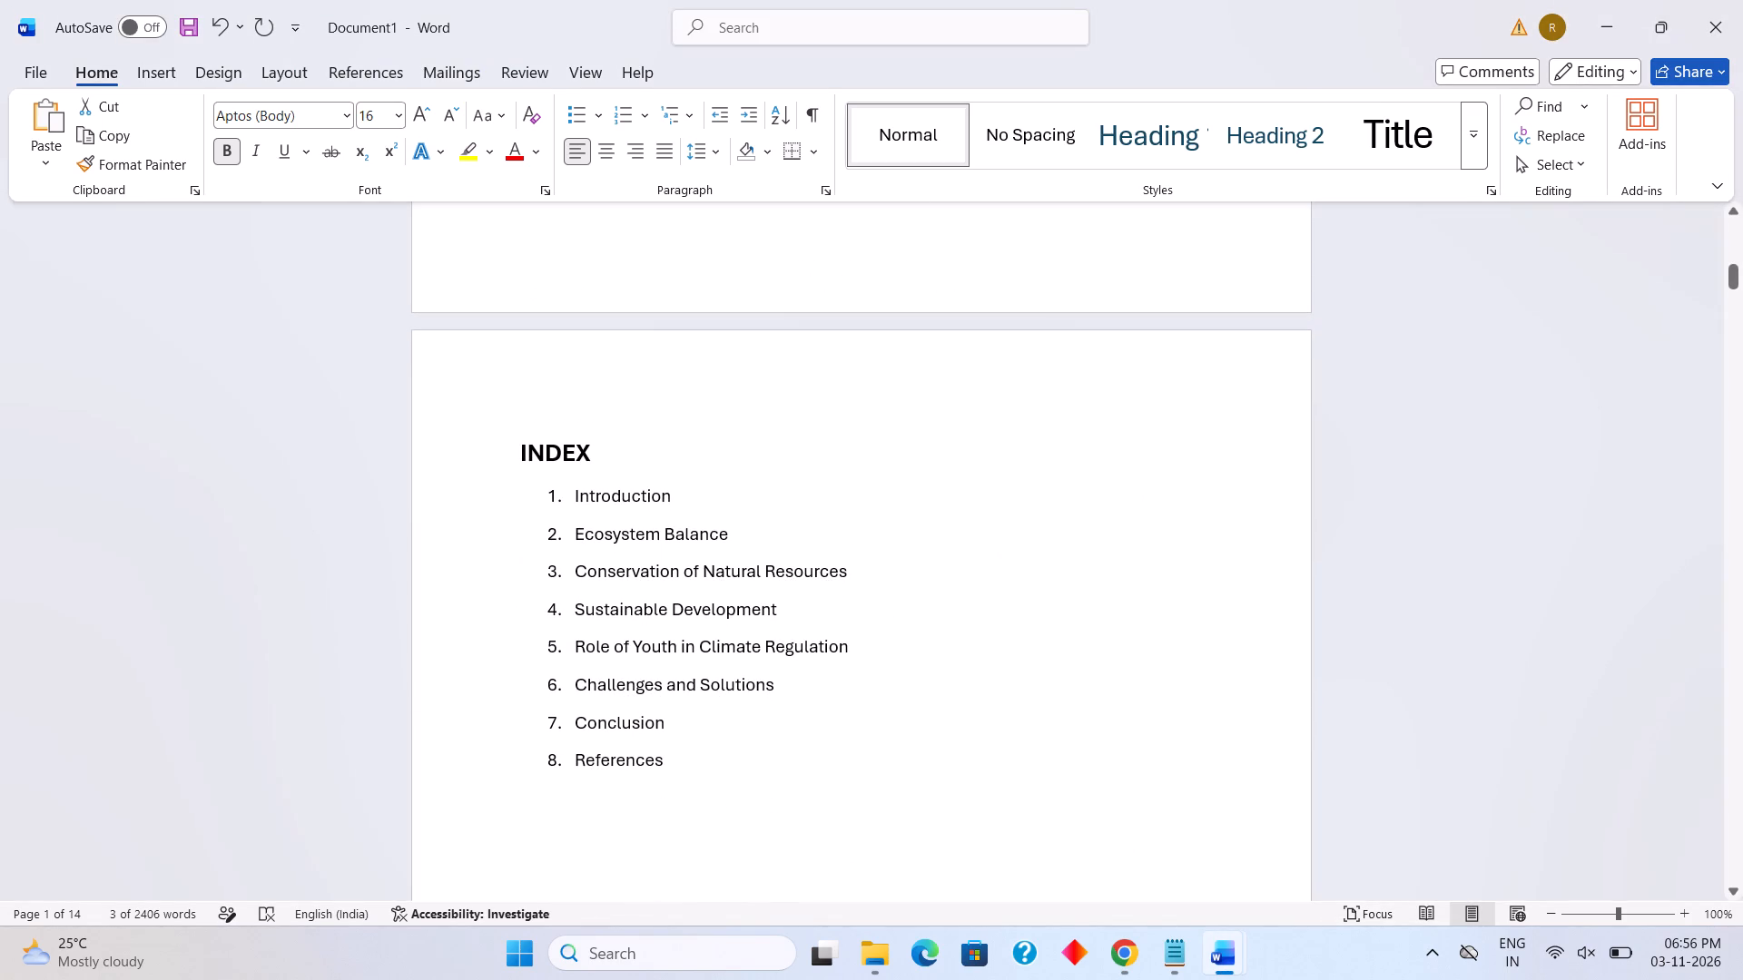
left_click(527, 445)
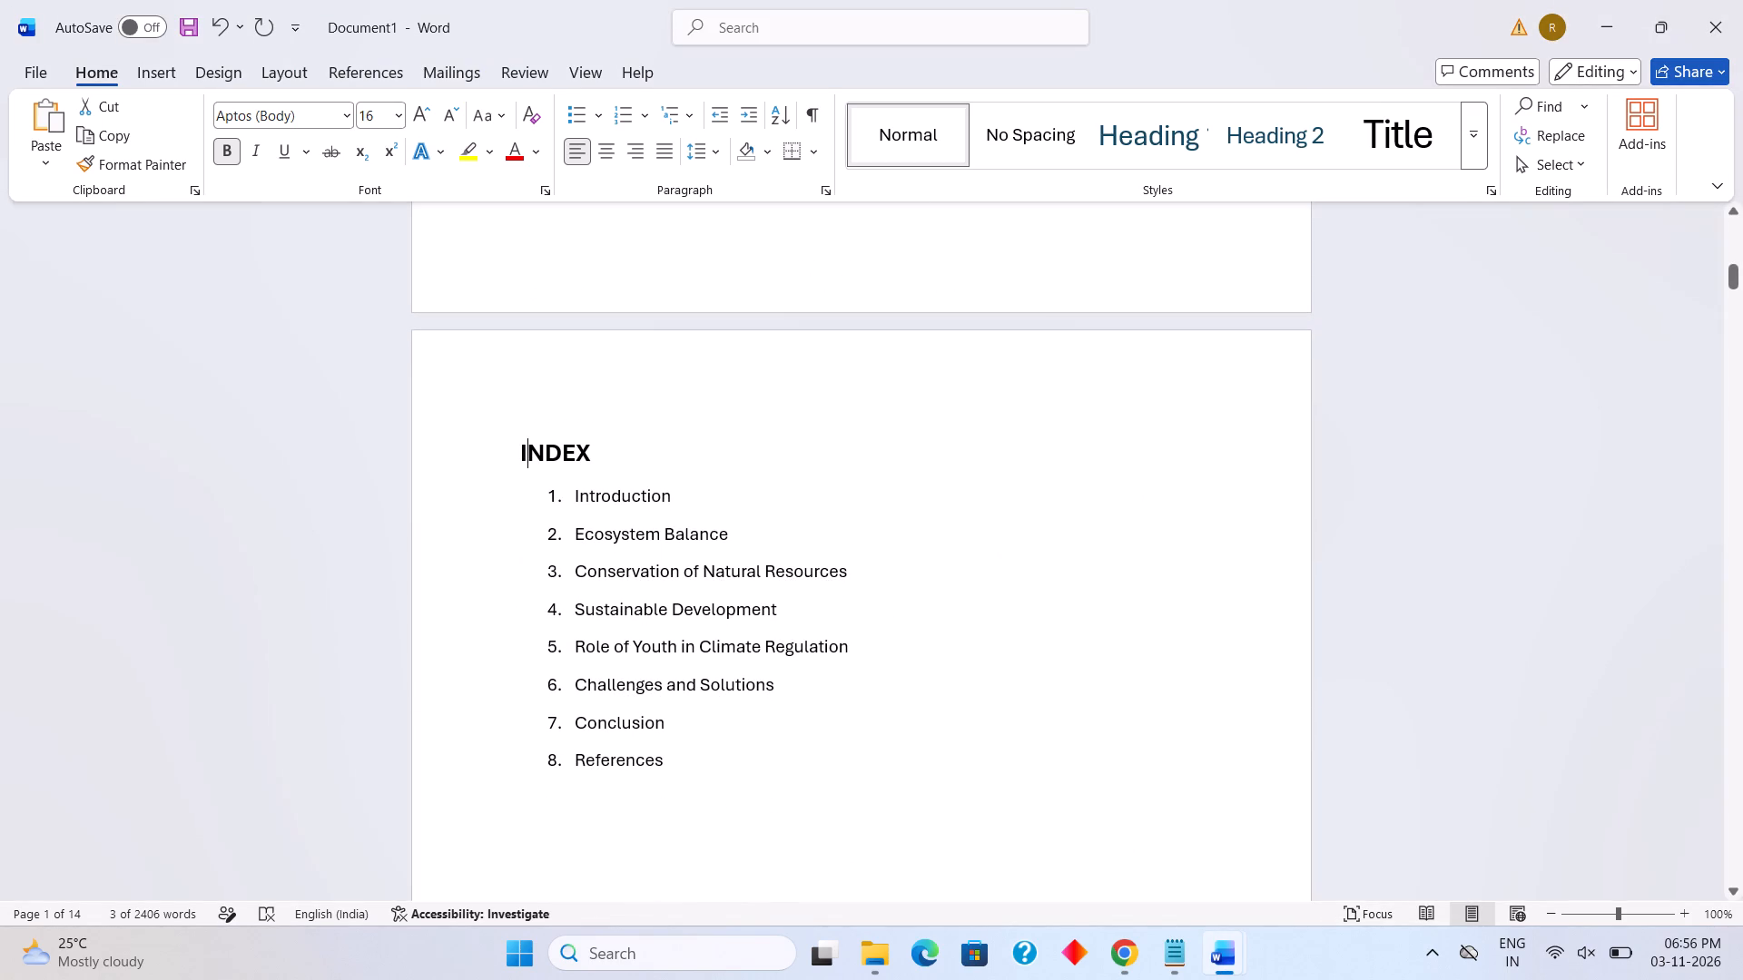
left_click(522, 444)
left_click_drag(522, 444, 763, 771)
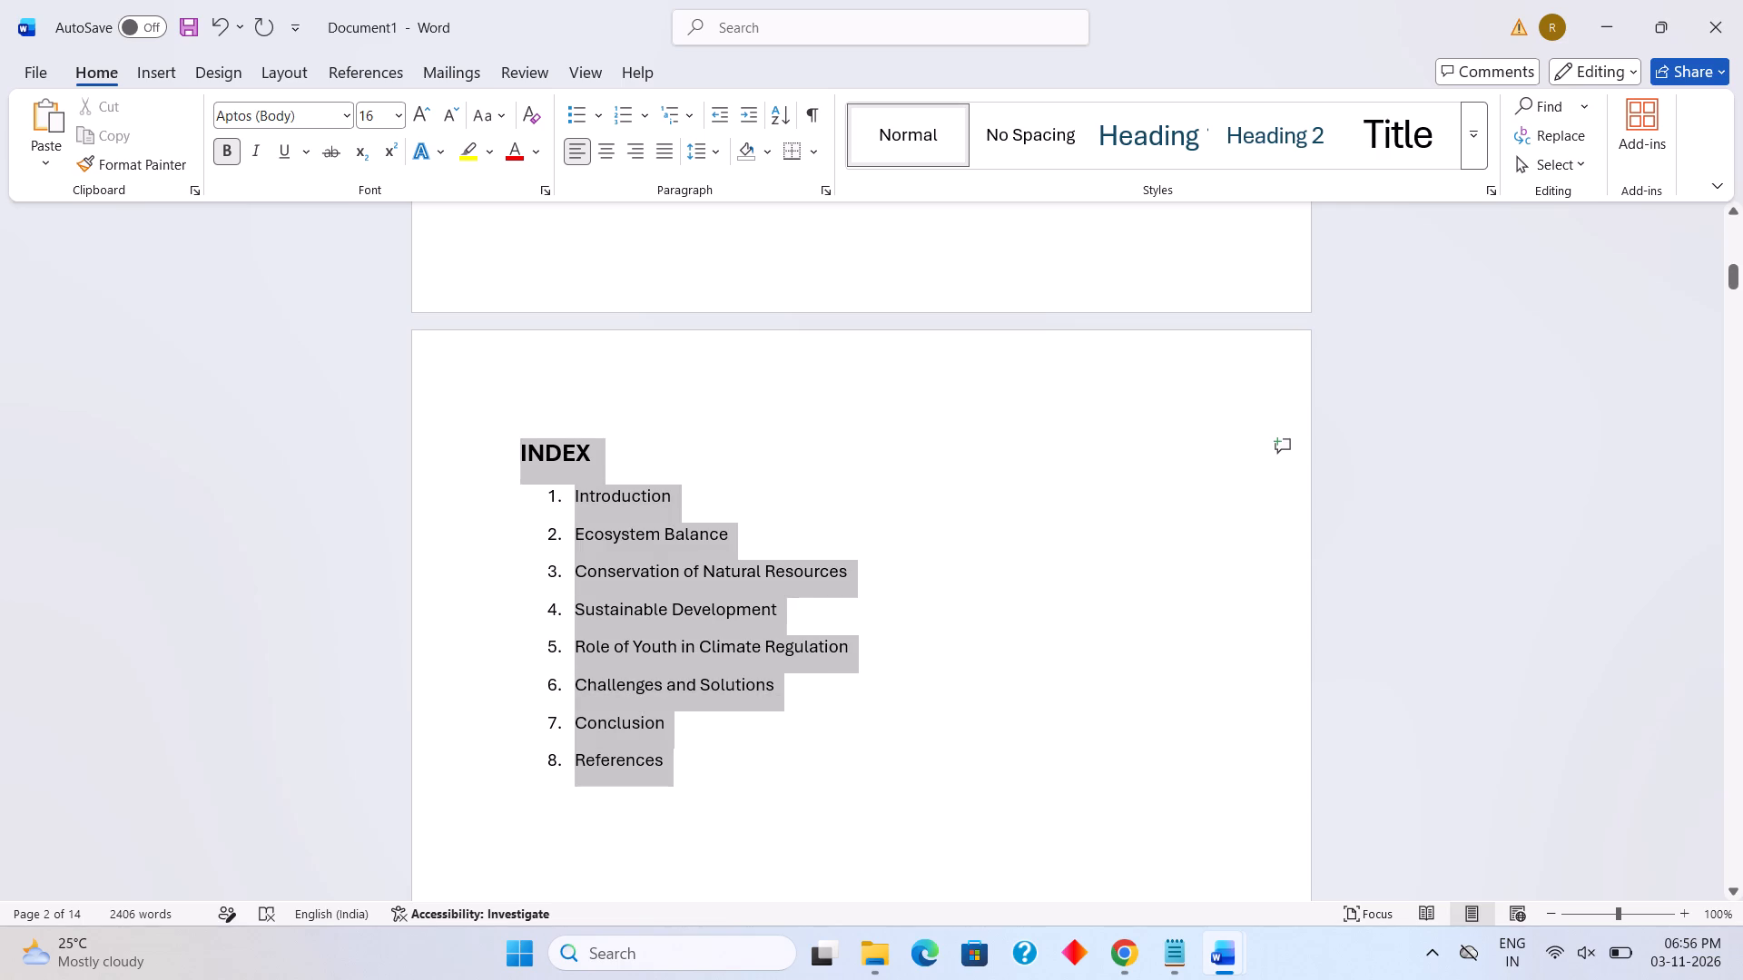
left_click_drag(763, 771, 758, 798)
key("BackSpace")
scroll(758, 798, "down", 1)
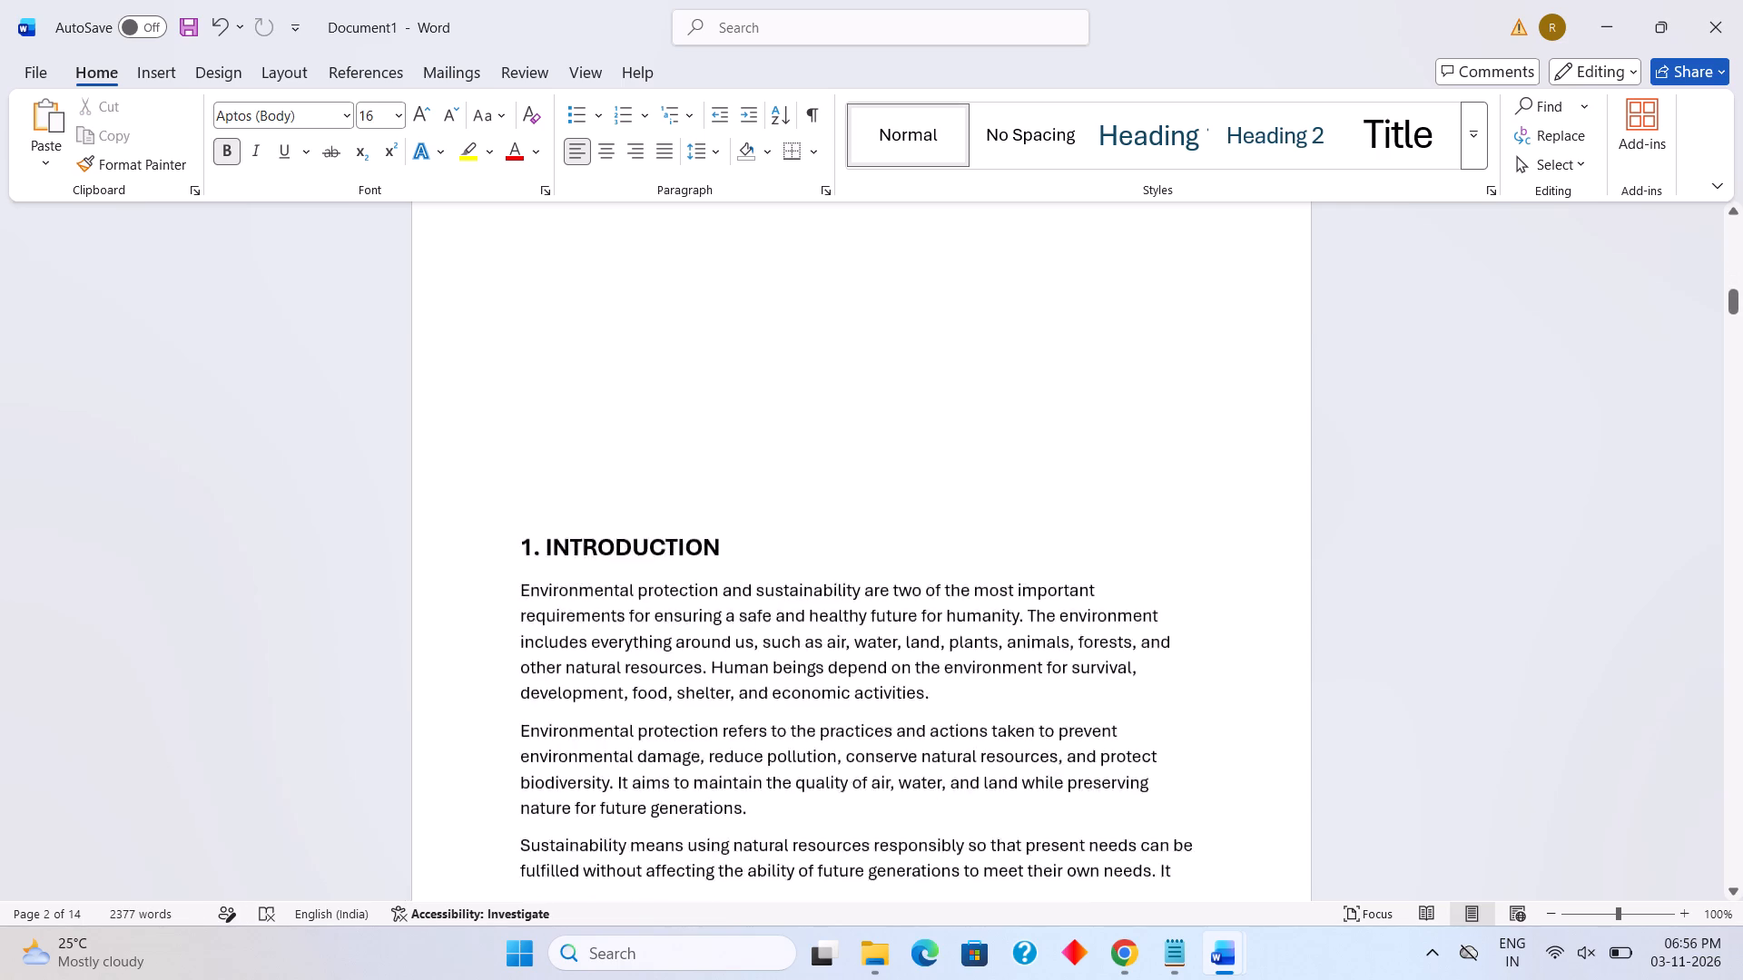
scroll(758, 798, "down", 1)
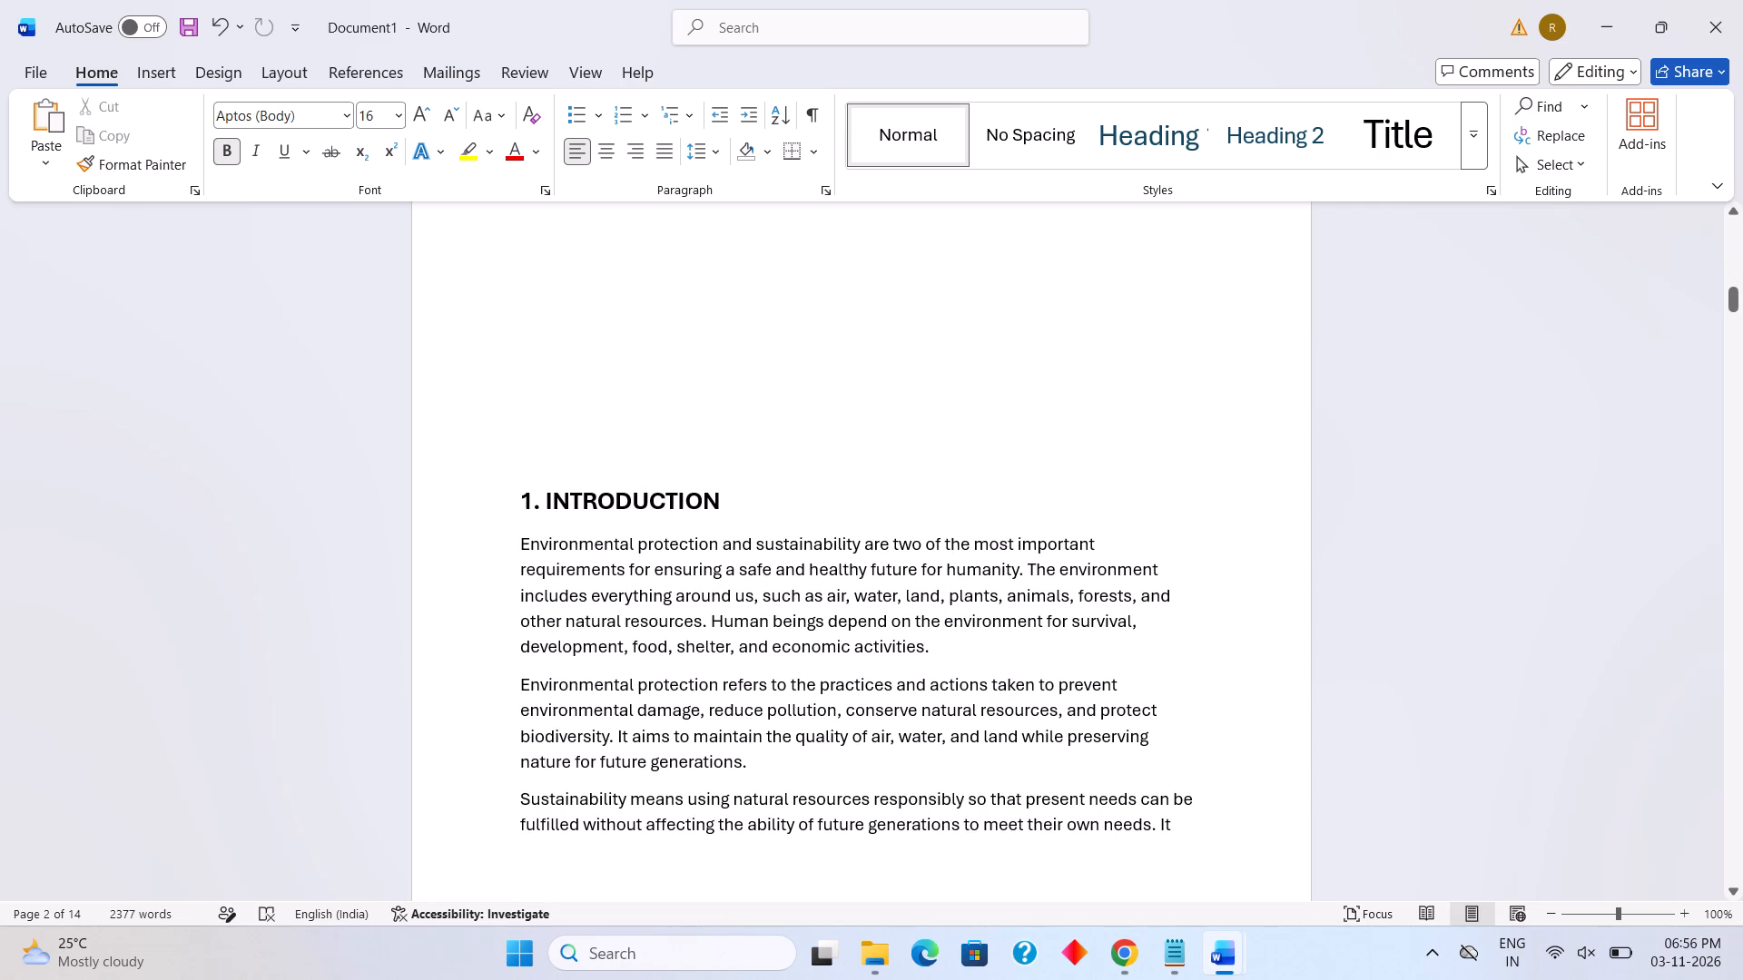
left_click(509, 505)
left_click(1602, 29)
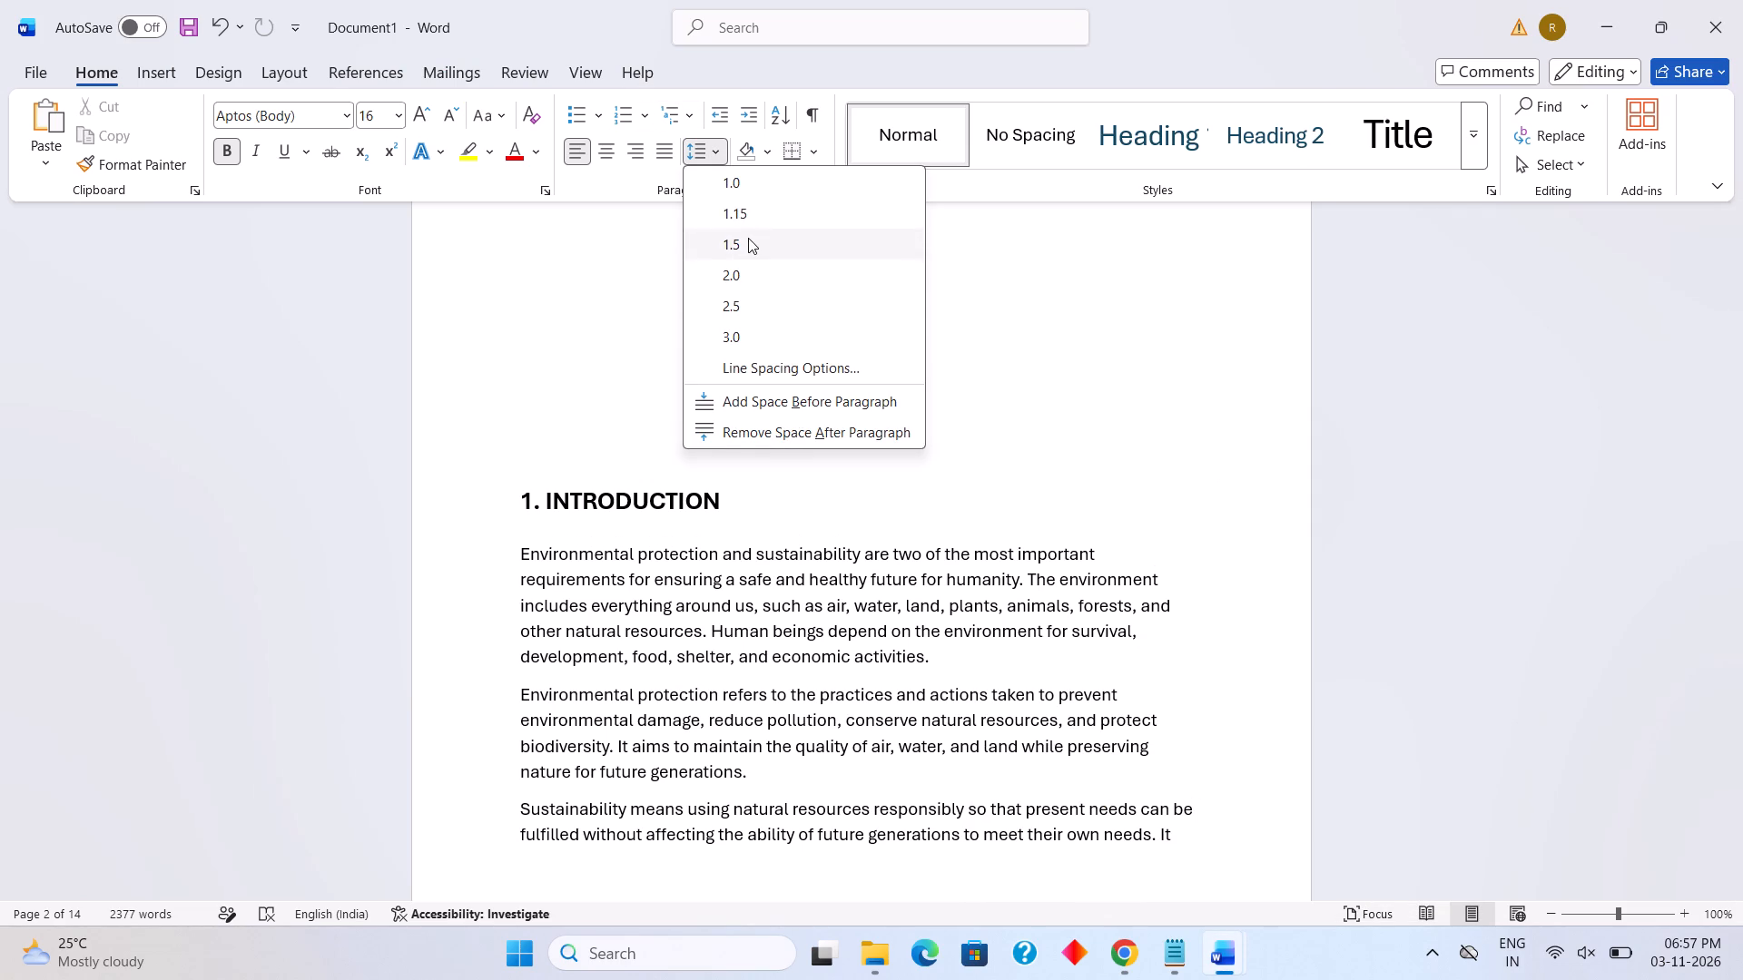
left_click(748, 238)
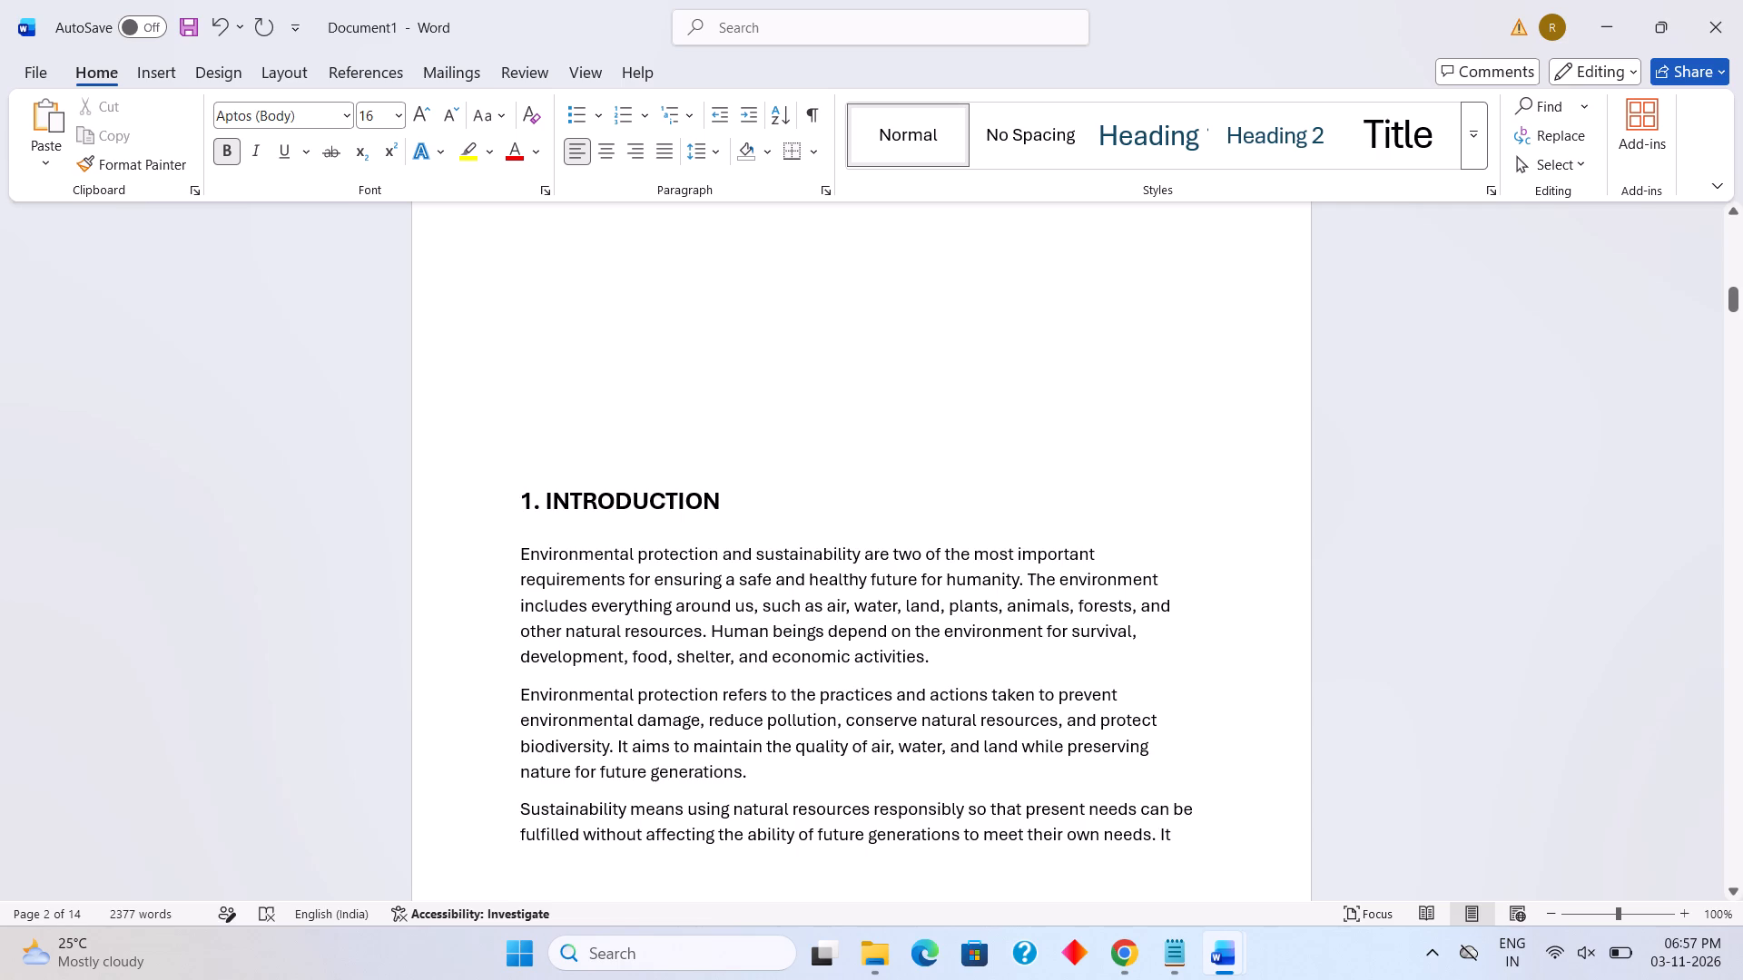
Remove the surplus blank lines above "1. INTRODUCTION" so the heading starts at the top of the page following the cover.
key("BackSpace")
key("BackSpace")
key("BackSpace")
key("BackSpace")
key("BackSpace")
scroll(524, 481, "up", 2)
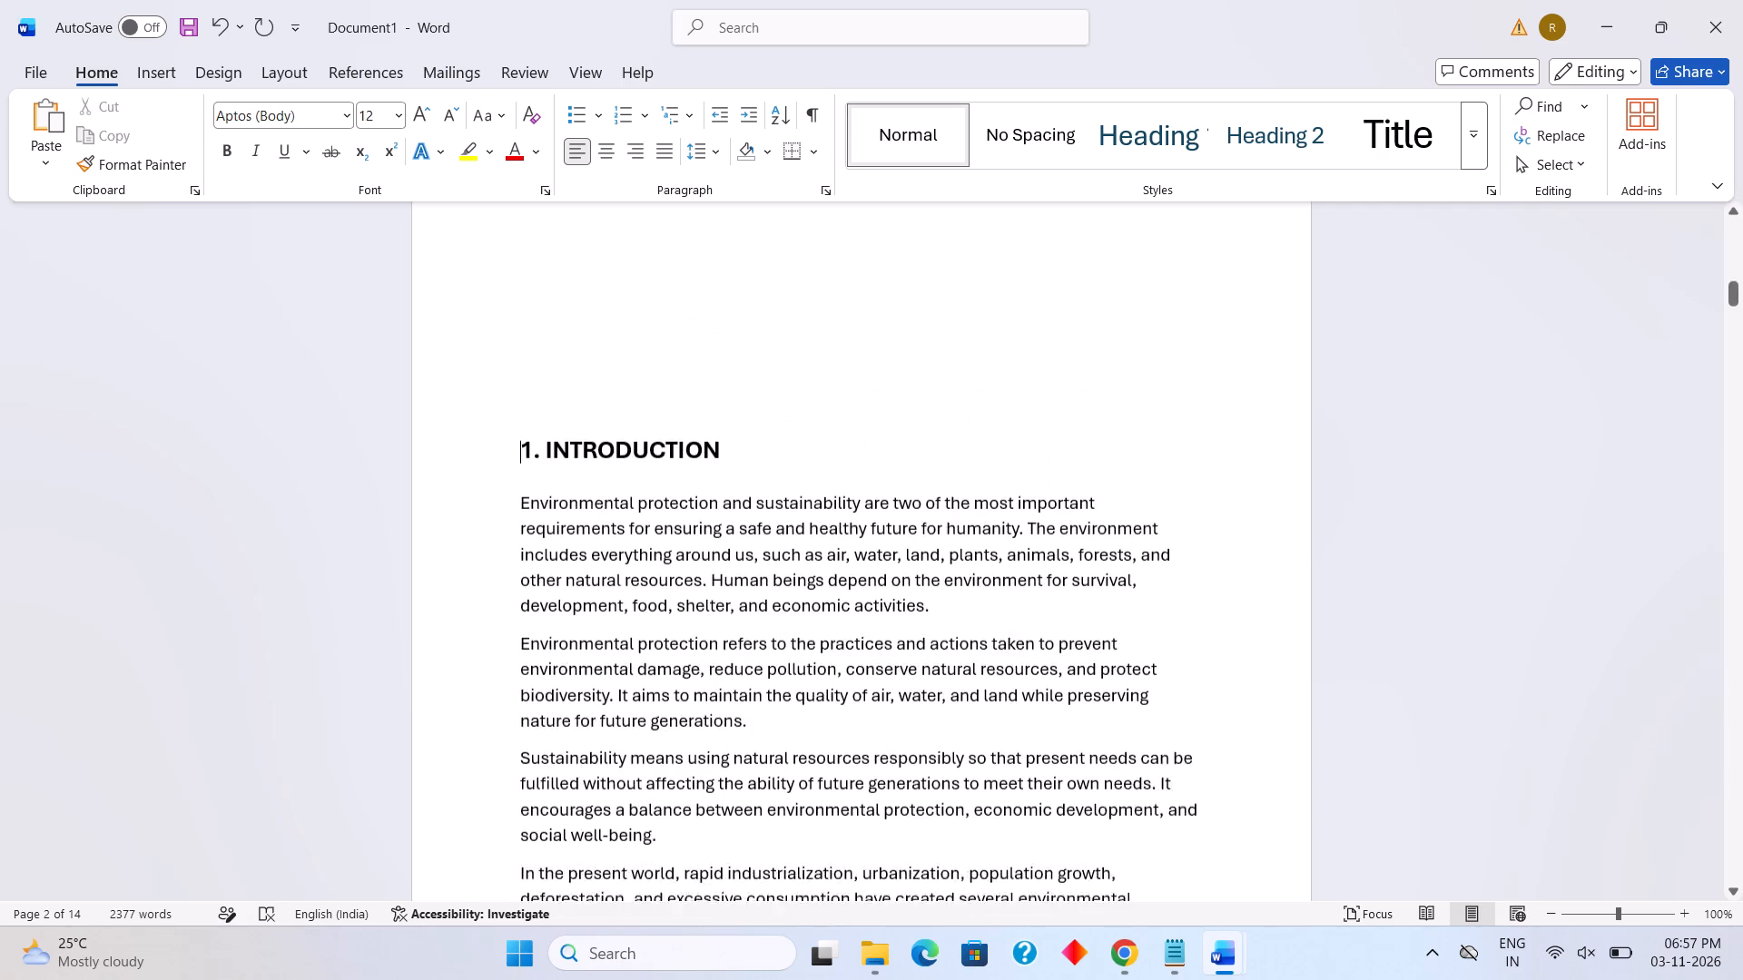
scroll(524, 481, "up", 2)
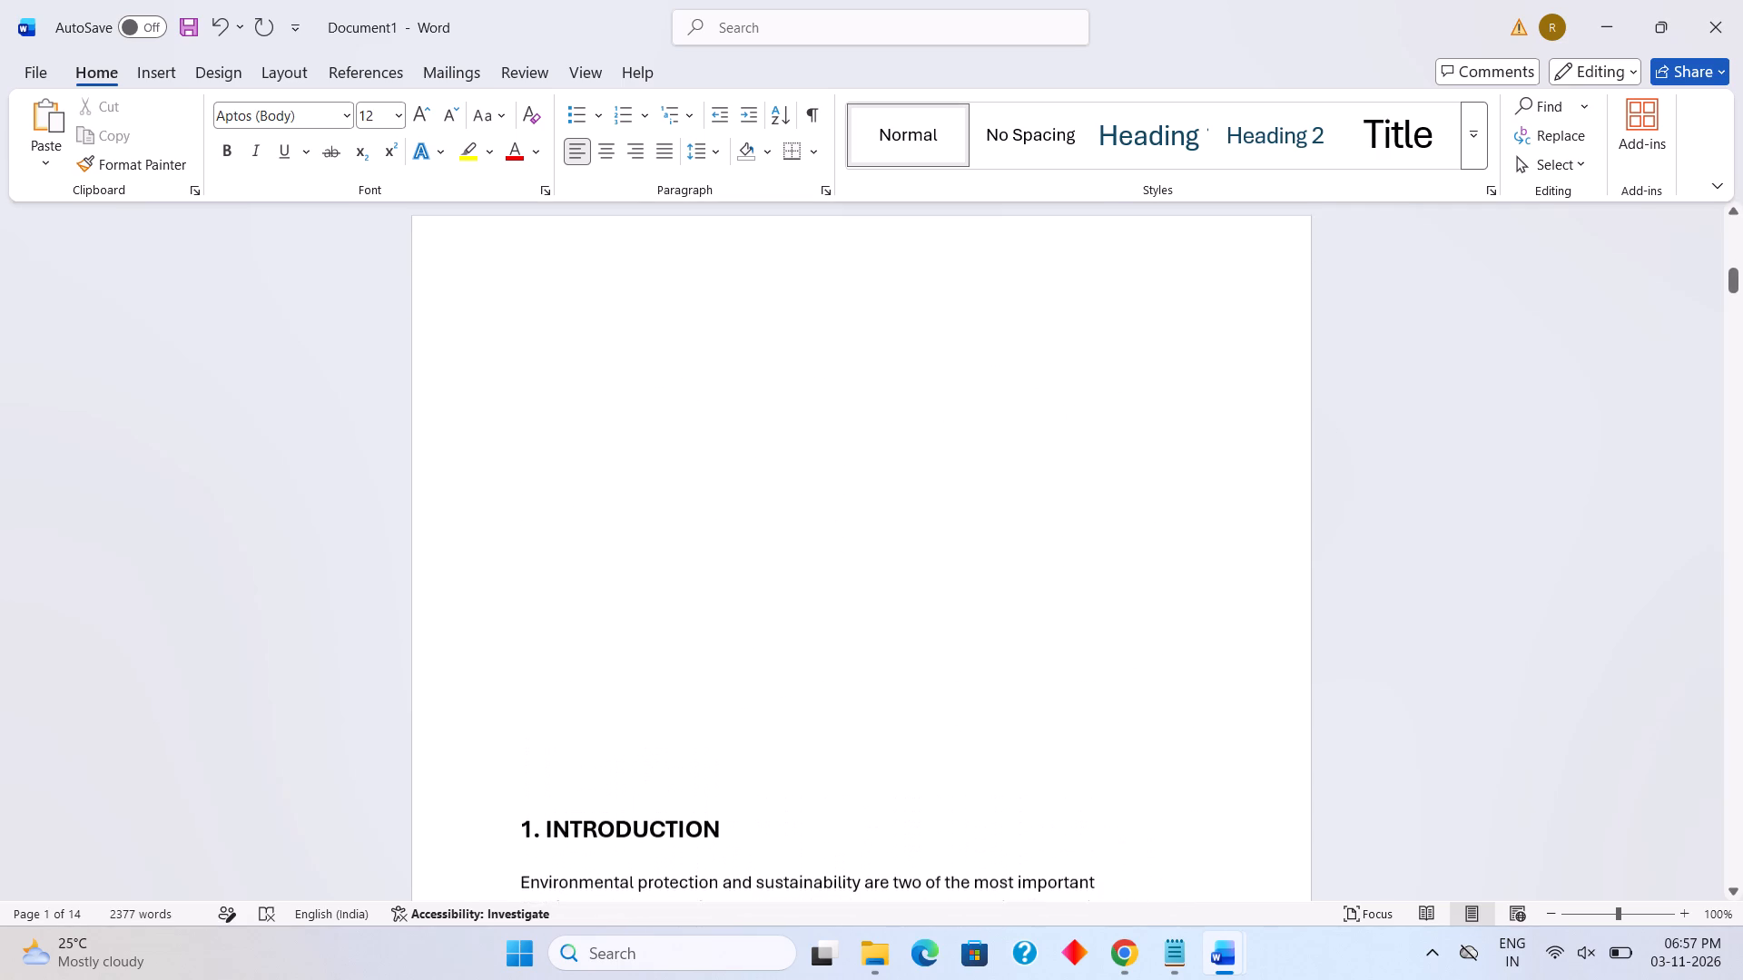
key("BackSpace")
key("BackSpace")
key("BackSpace")
key("BackSpace")
key("BackSpace")
key("BackSpace")
key("BackSpace")
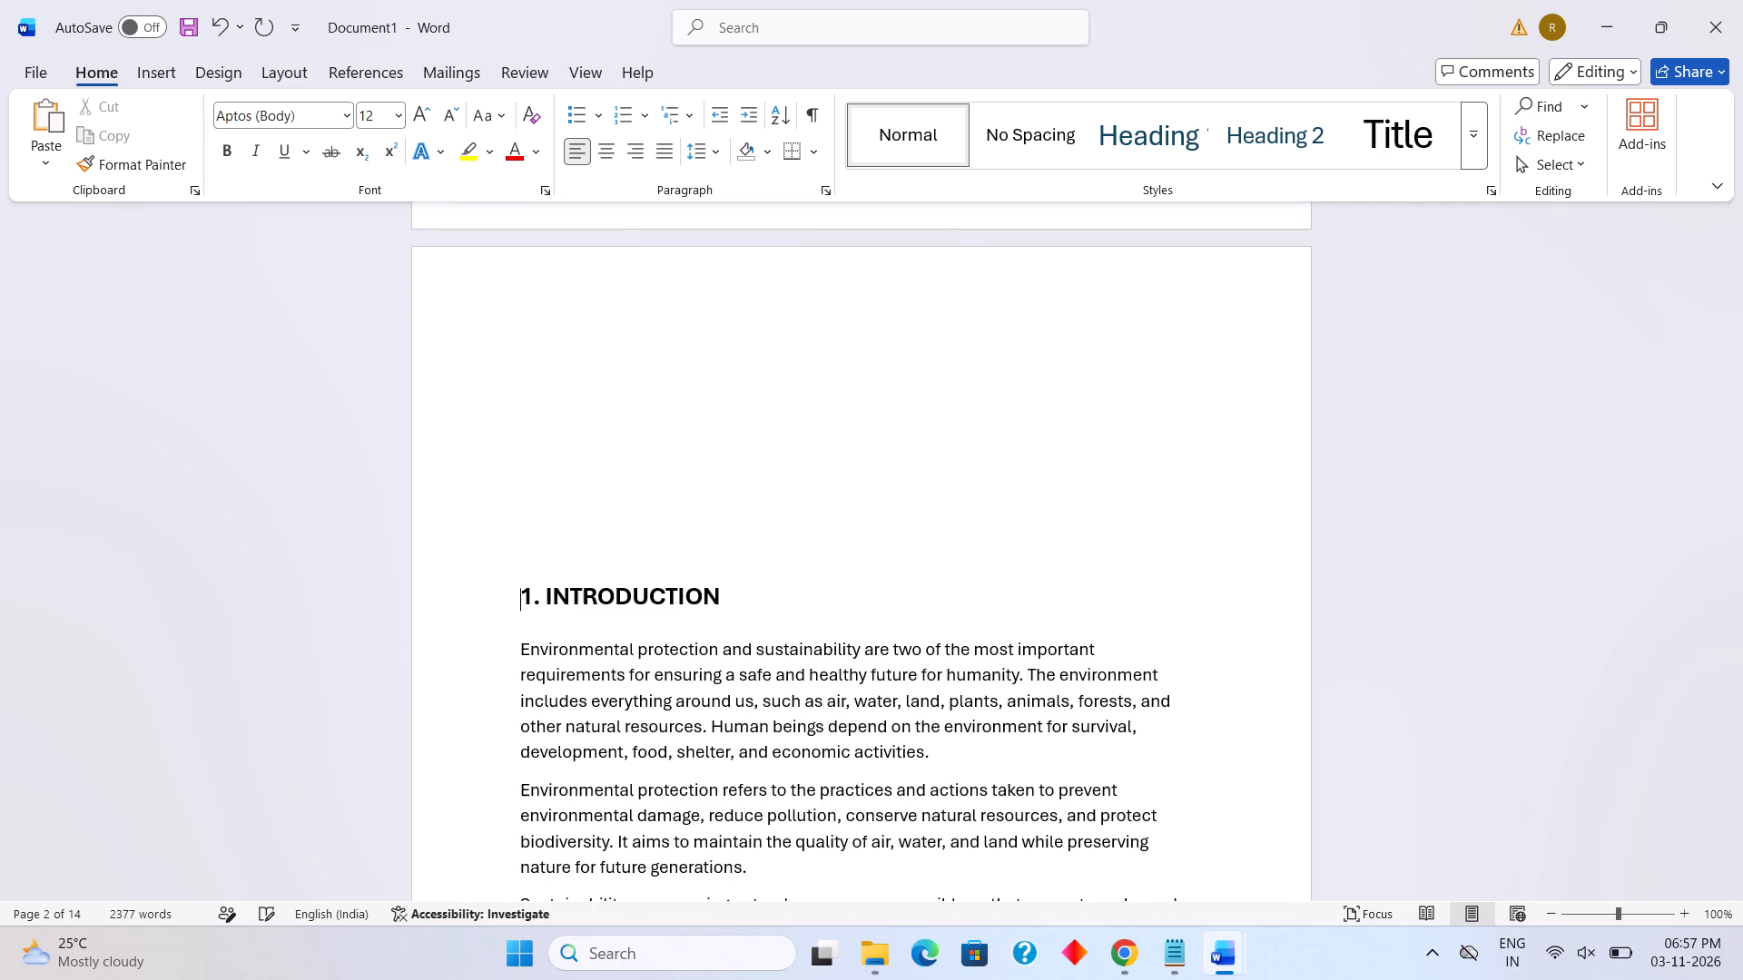
key("BackSpace")
key("BackSpace")
key("BackSpace")
key("BackSpace")
key("BackSpace")
key("BackSpace")
key("BackSpace")
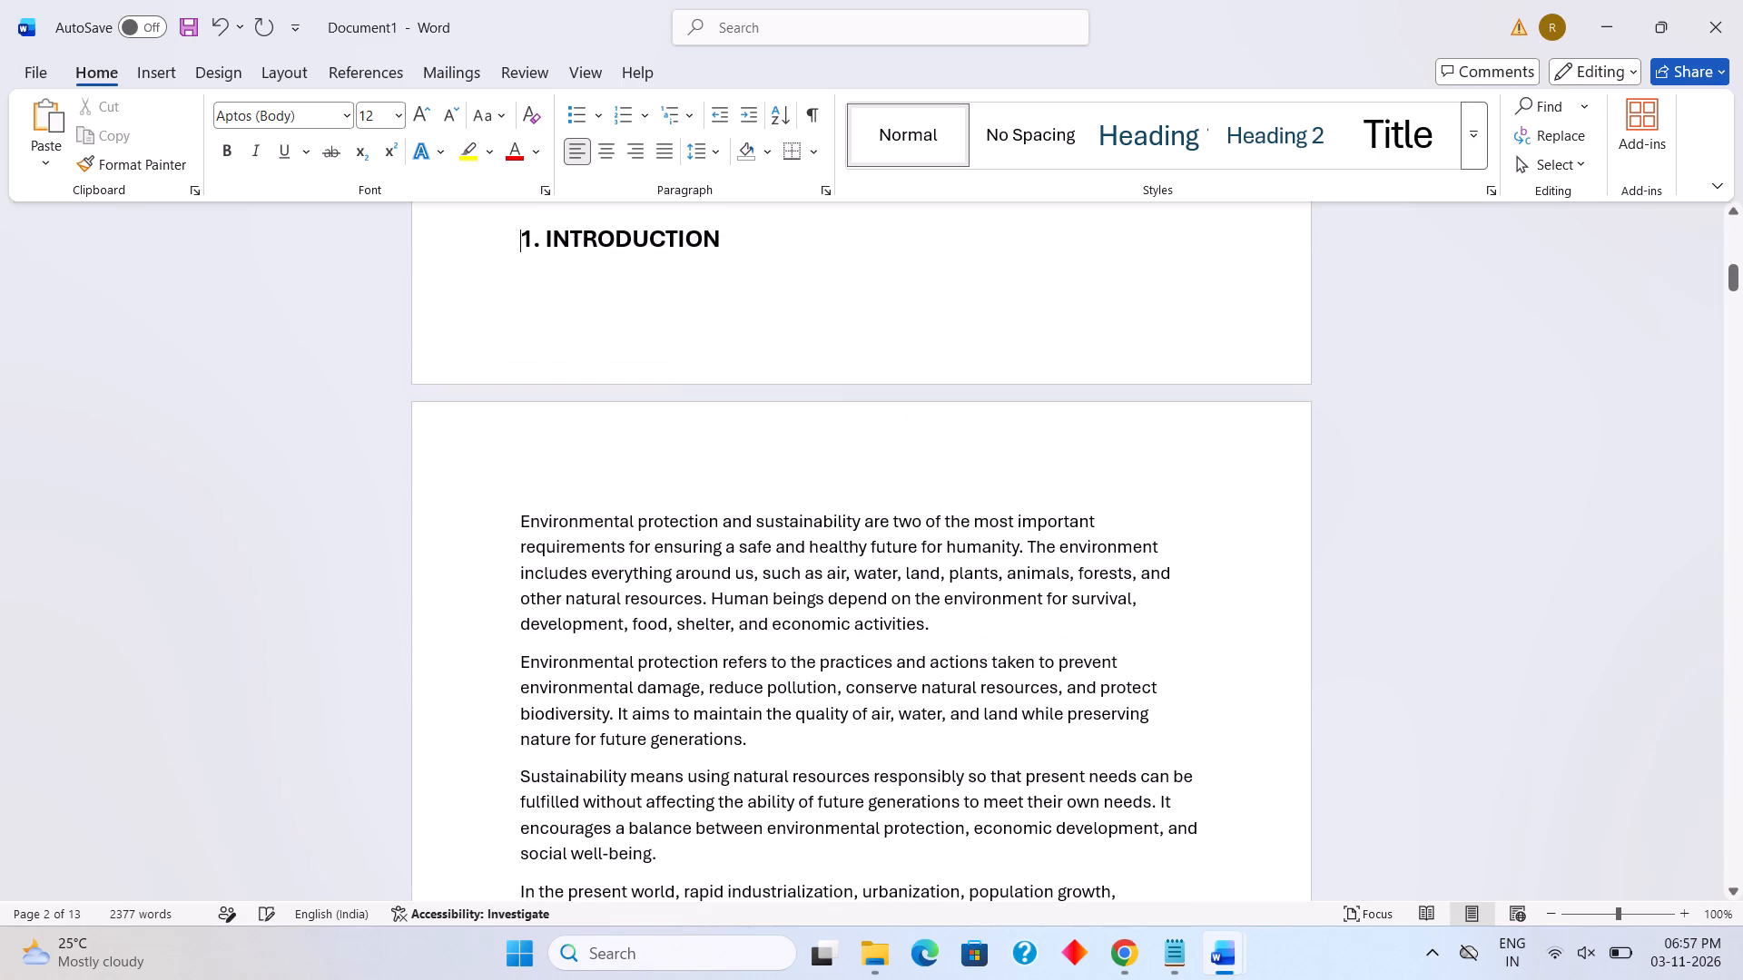
key("Return")
Review the headings and page layout from the Introduction through to the references at the document's end.
scroll(524, 481, "down", 3)
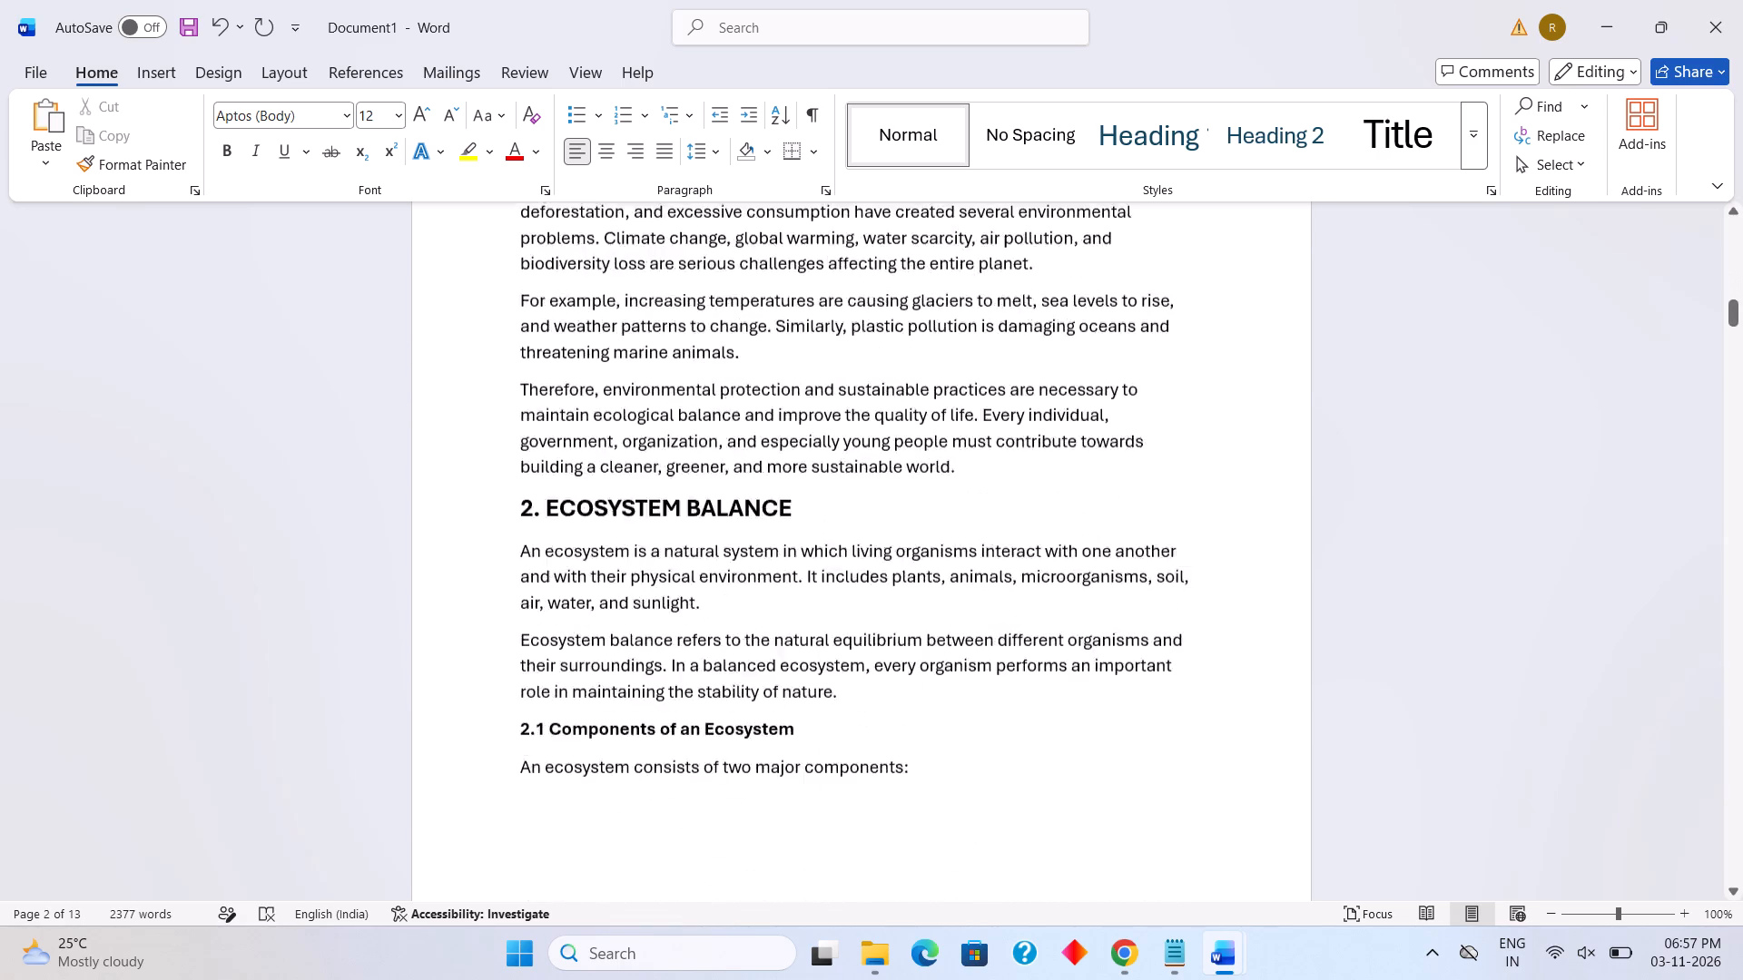
scroll(524, 481, "down", 1)
scroll(524, 481, "down", 20)
scroll(524, 481, "down", 9)
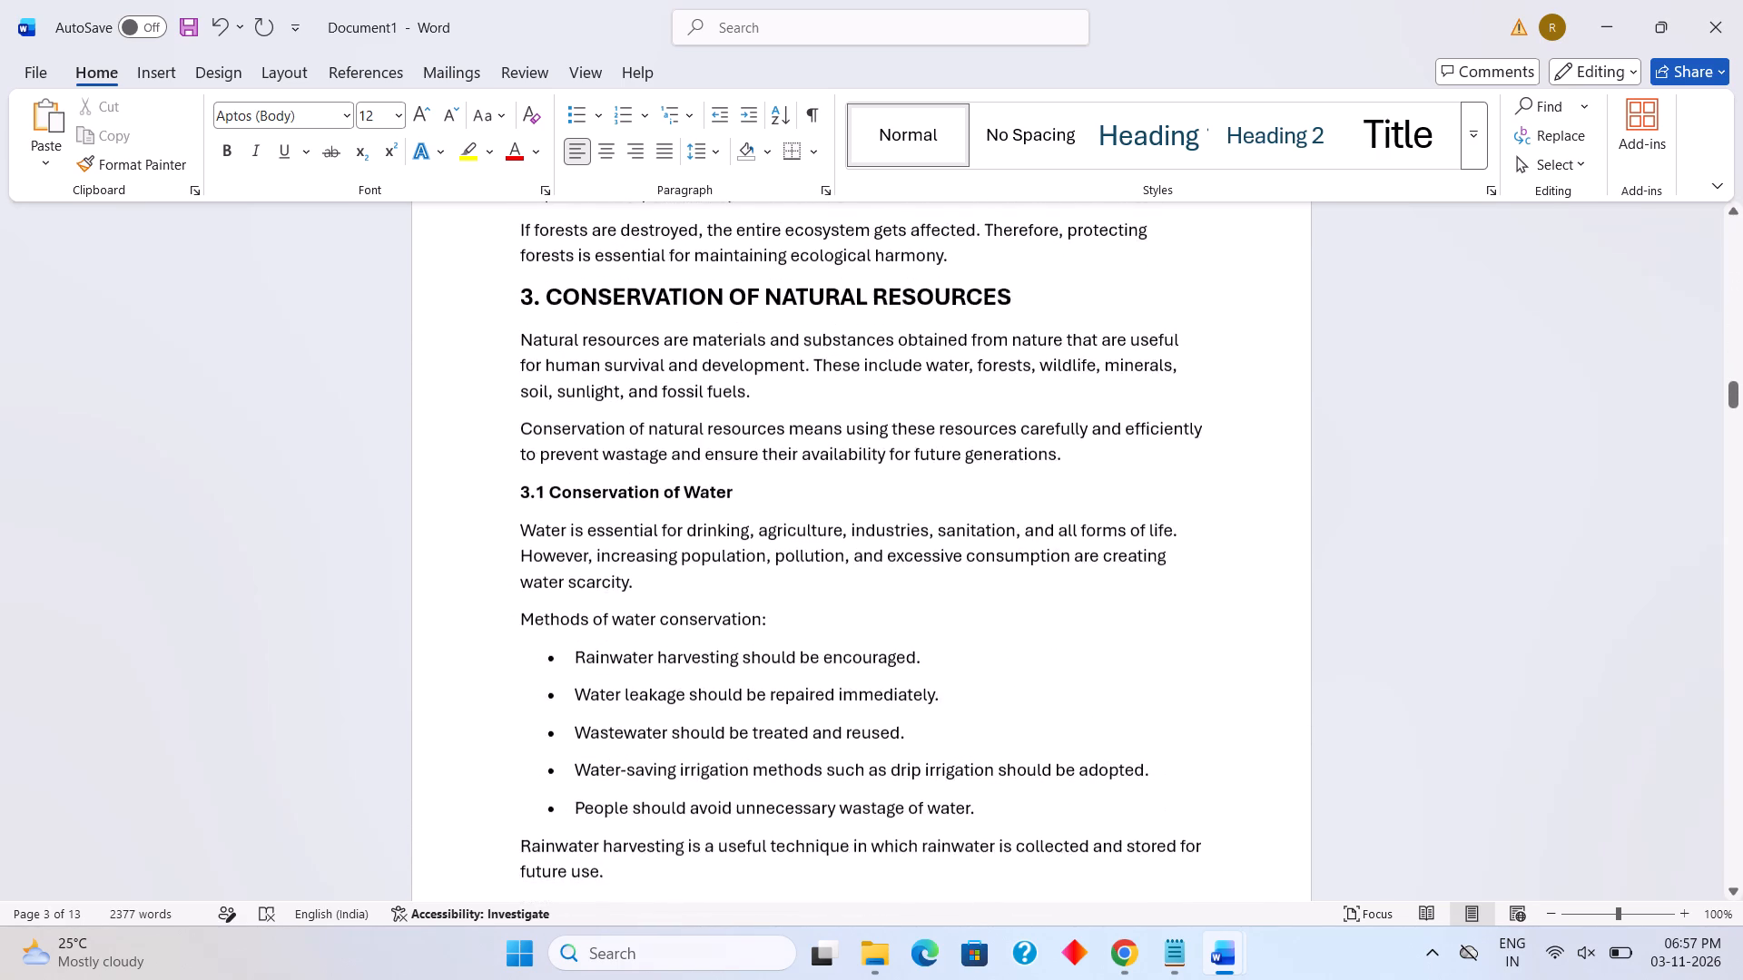
scroll(524, 481, "down", 12)
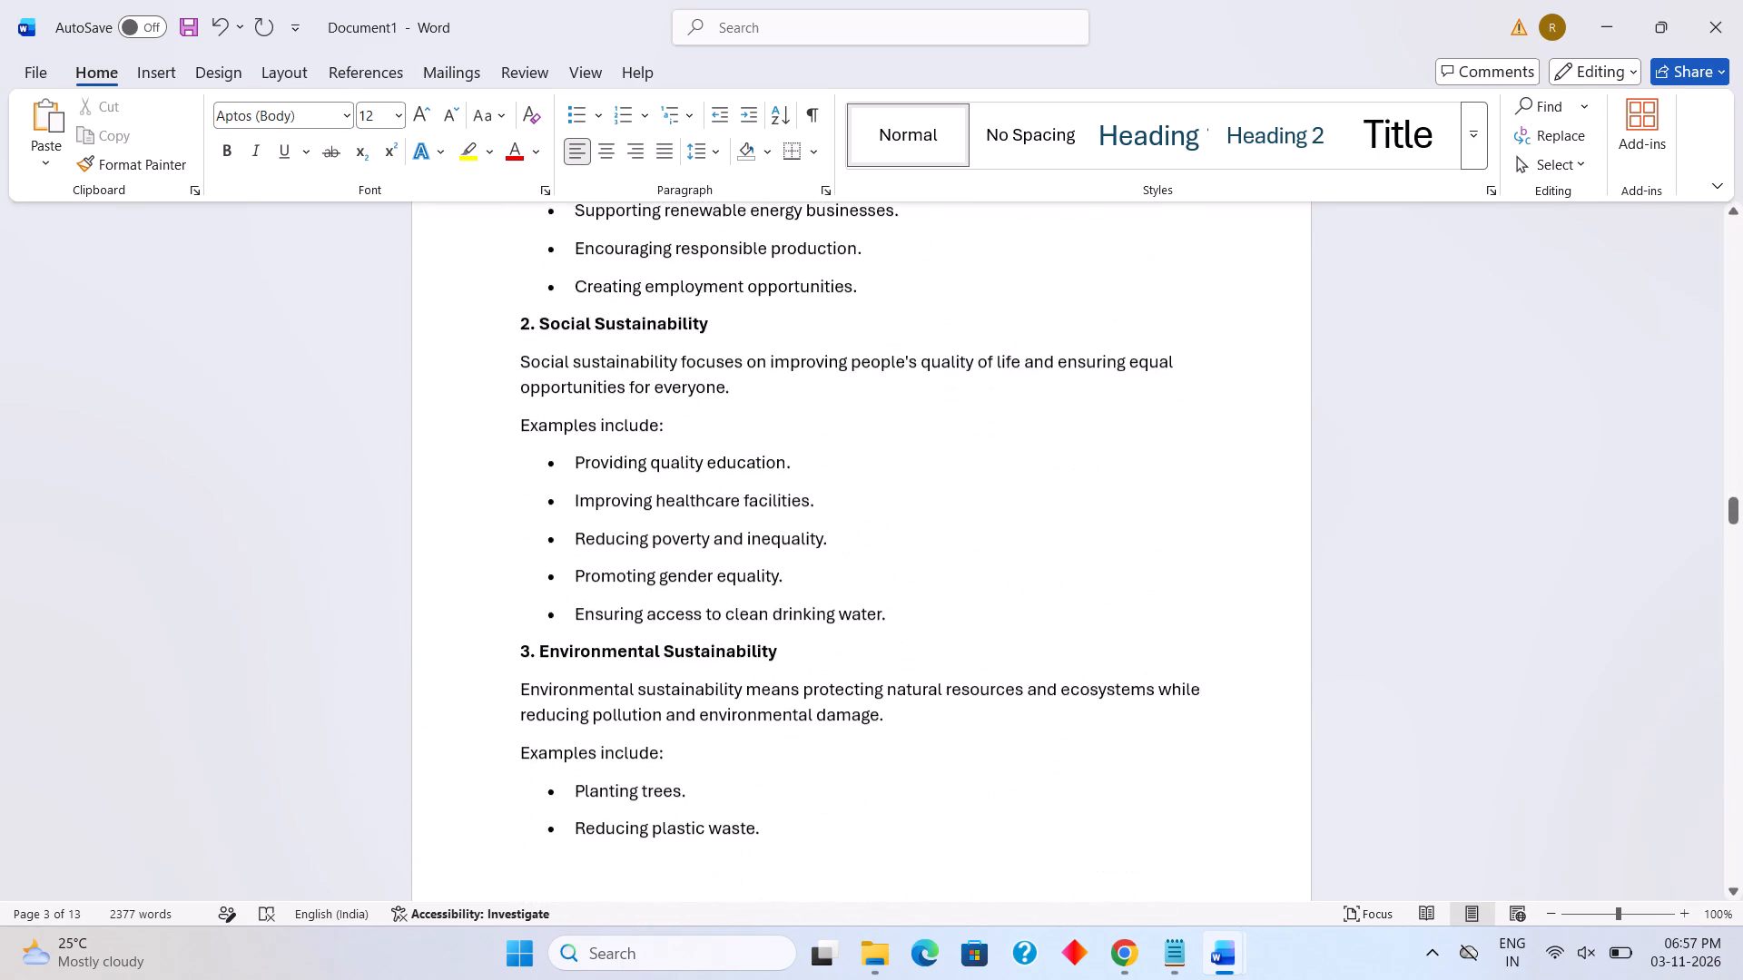
scroll(524, 481, "down", 11)
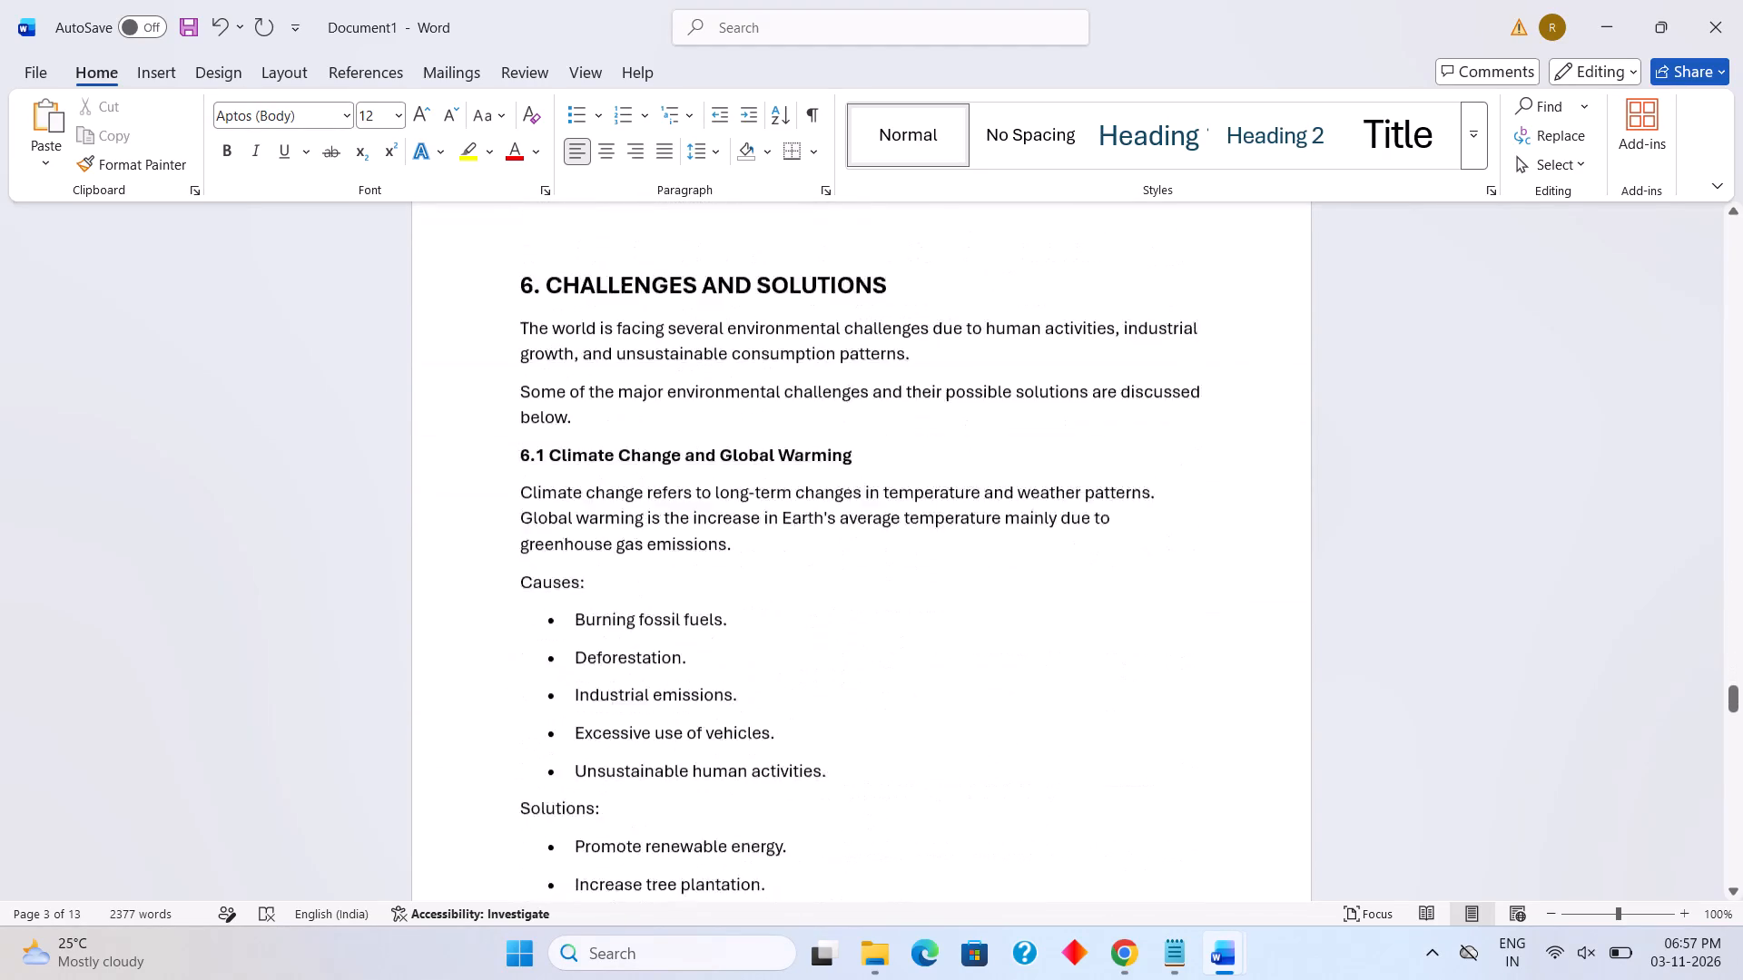
scroll(524, 481, "down", 7)
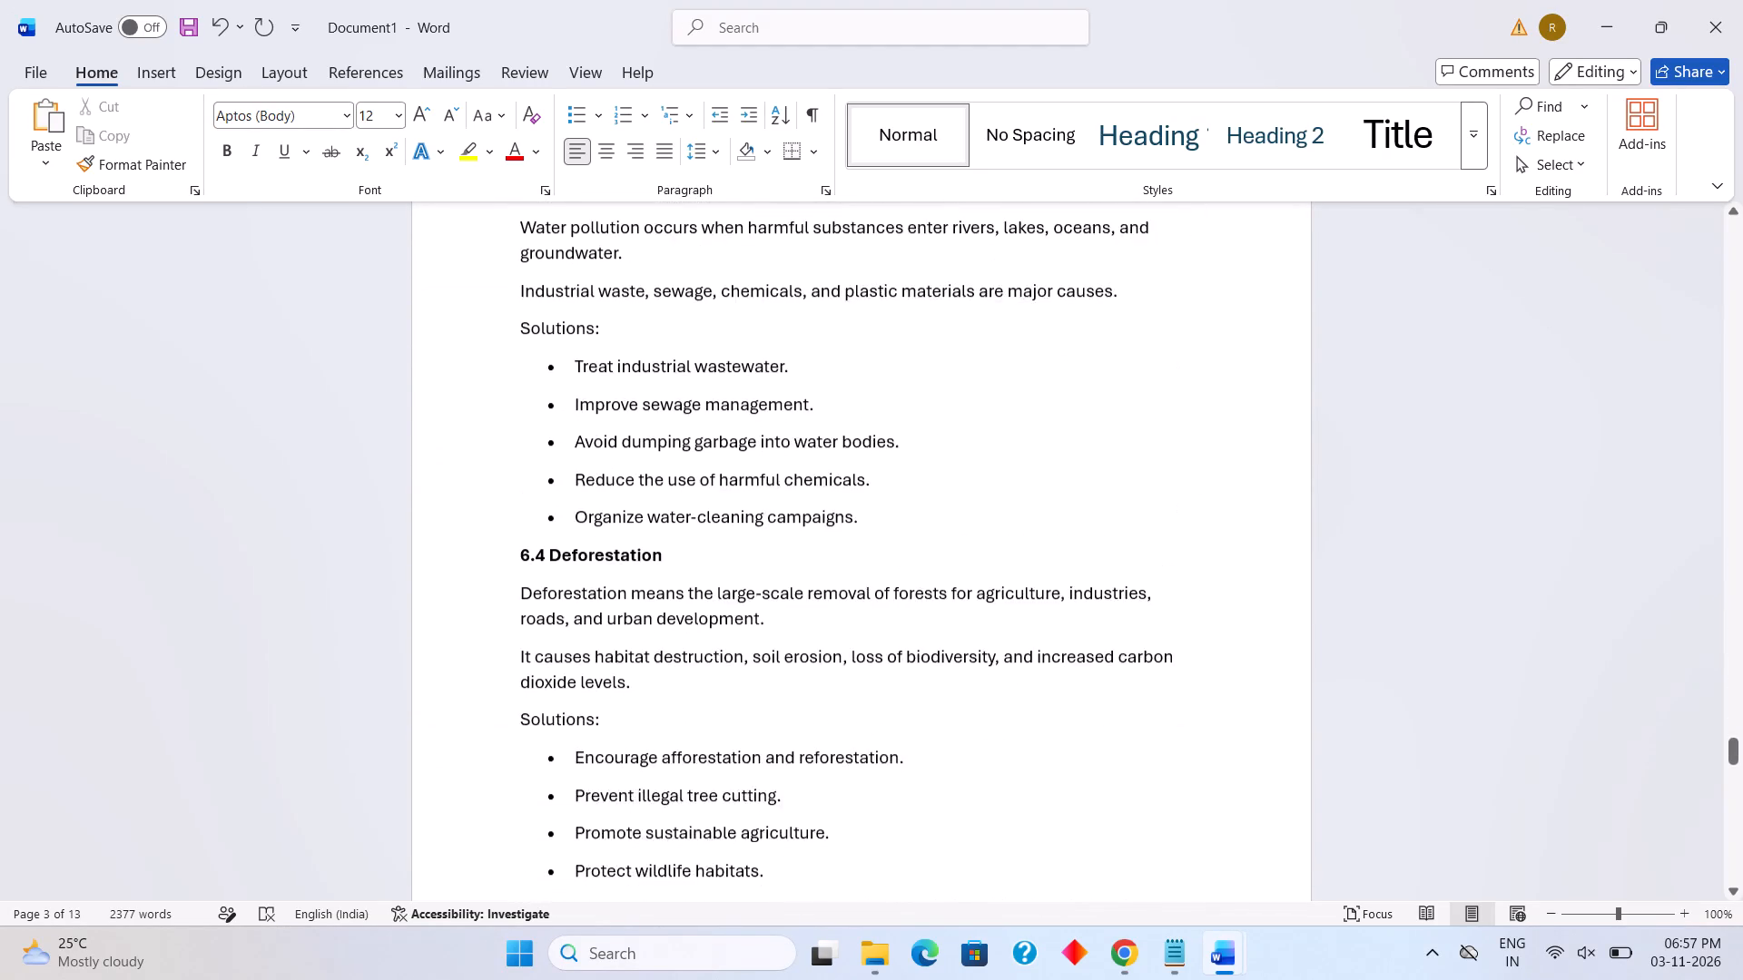
scroll(524, 481, "down", 15)
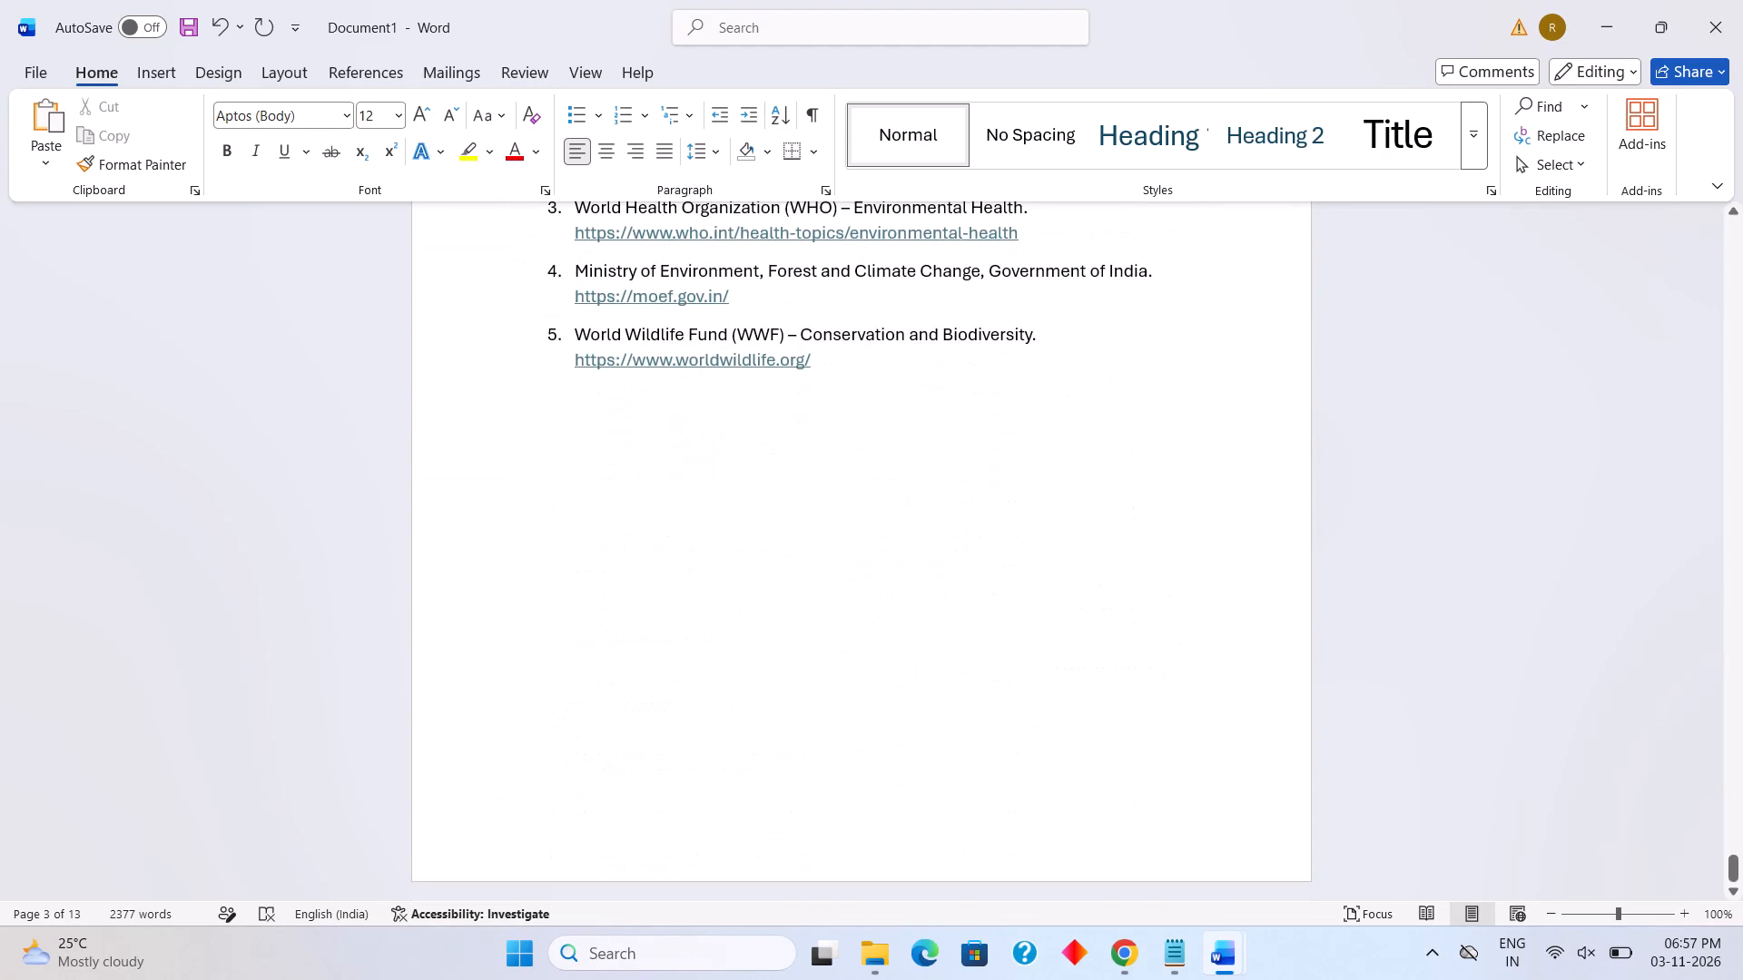
Fill in the "Submitted To:" line on the cover page with "Mr.Mayank" at the start of the underscore blank.
scroll(524, 481, "up", 19)
scroll(524, 481, "up", 4)
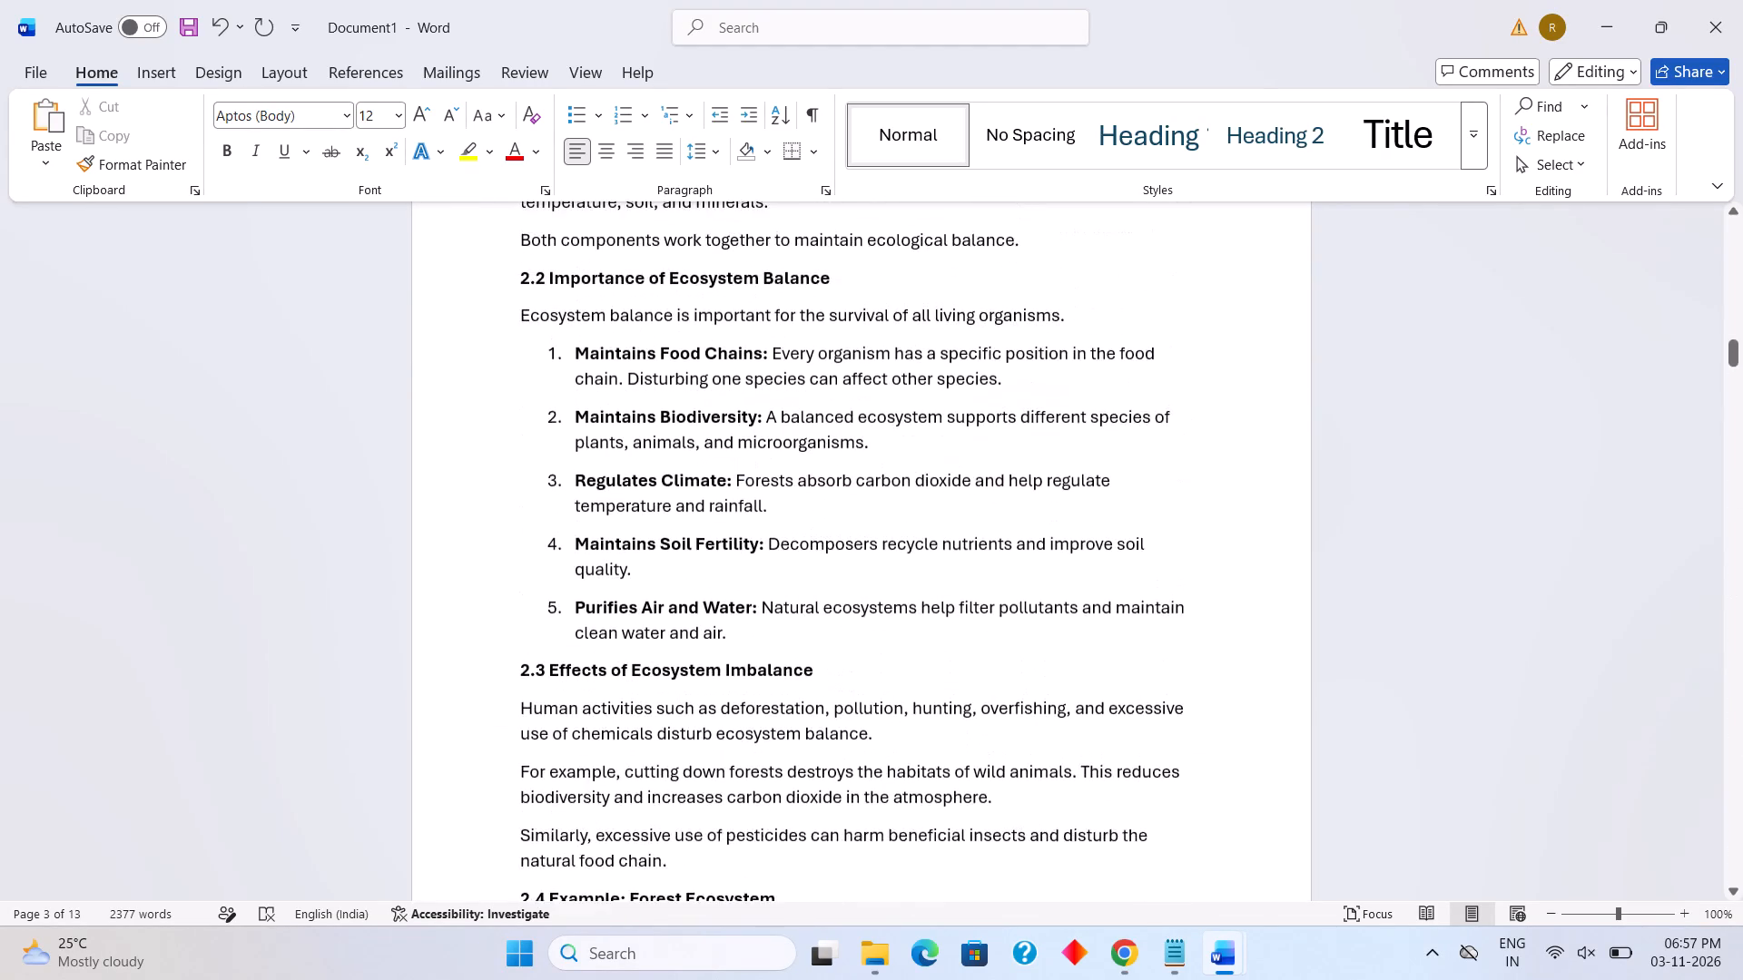
scroll(524, 481, "up", 10)
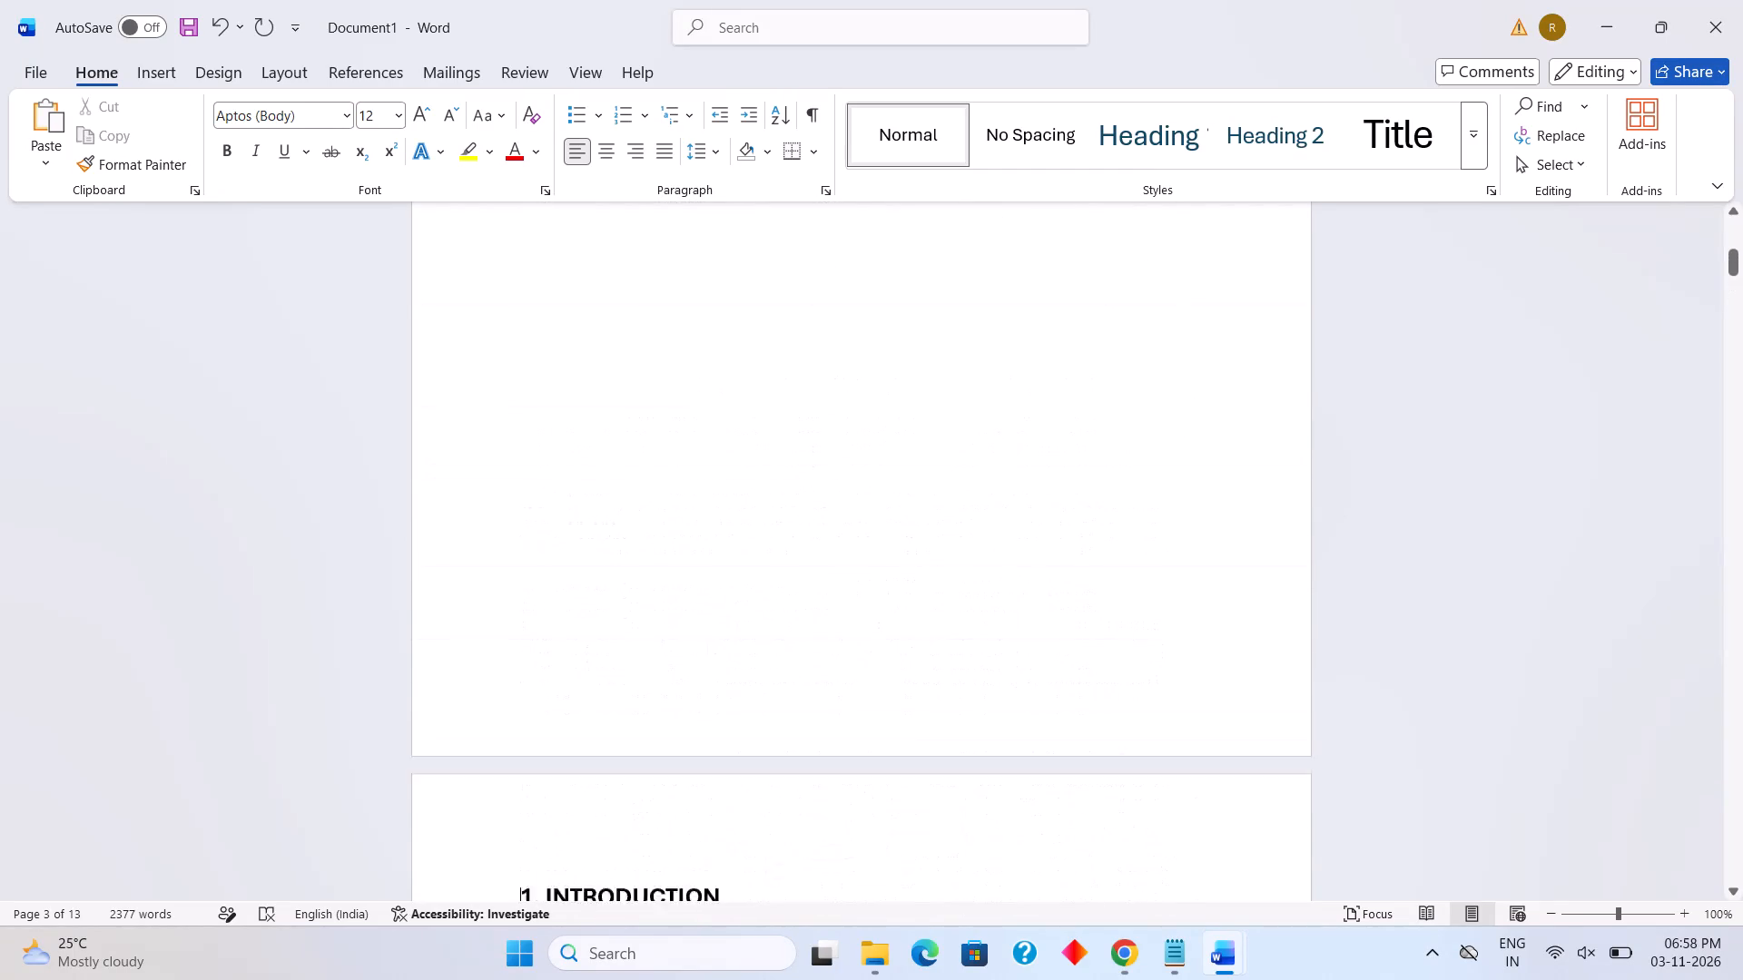
scroll(524, 481, "up", 3)
scroll(524, 481, "down", 1)
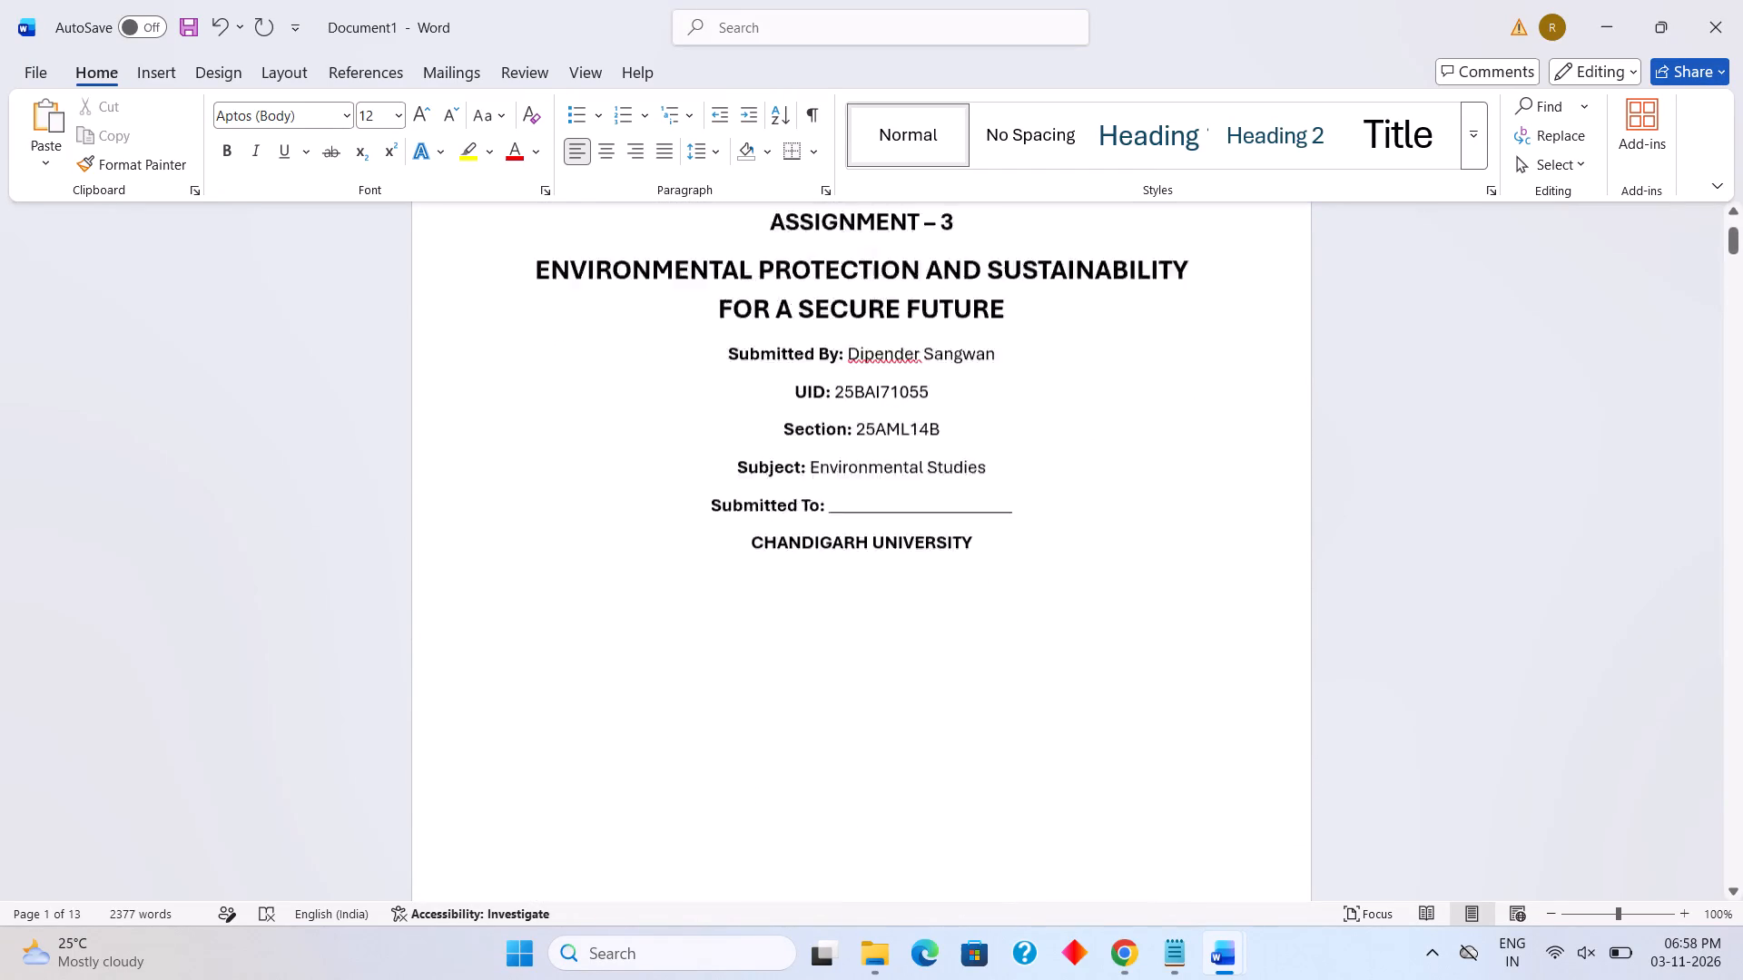
scroll(524, 481, "down", 2)
scroll(524, 481, "up", 5)
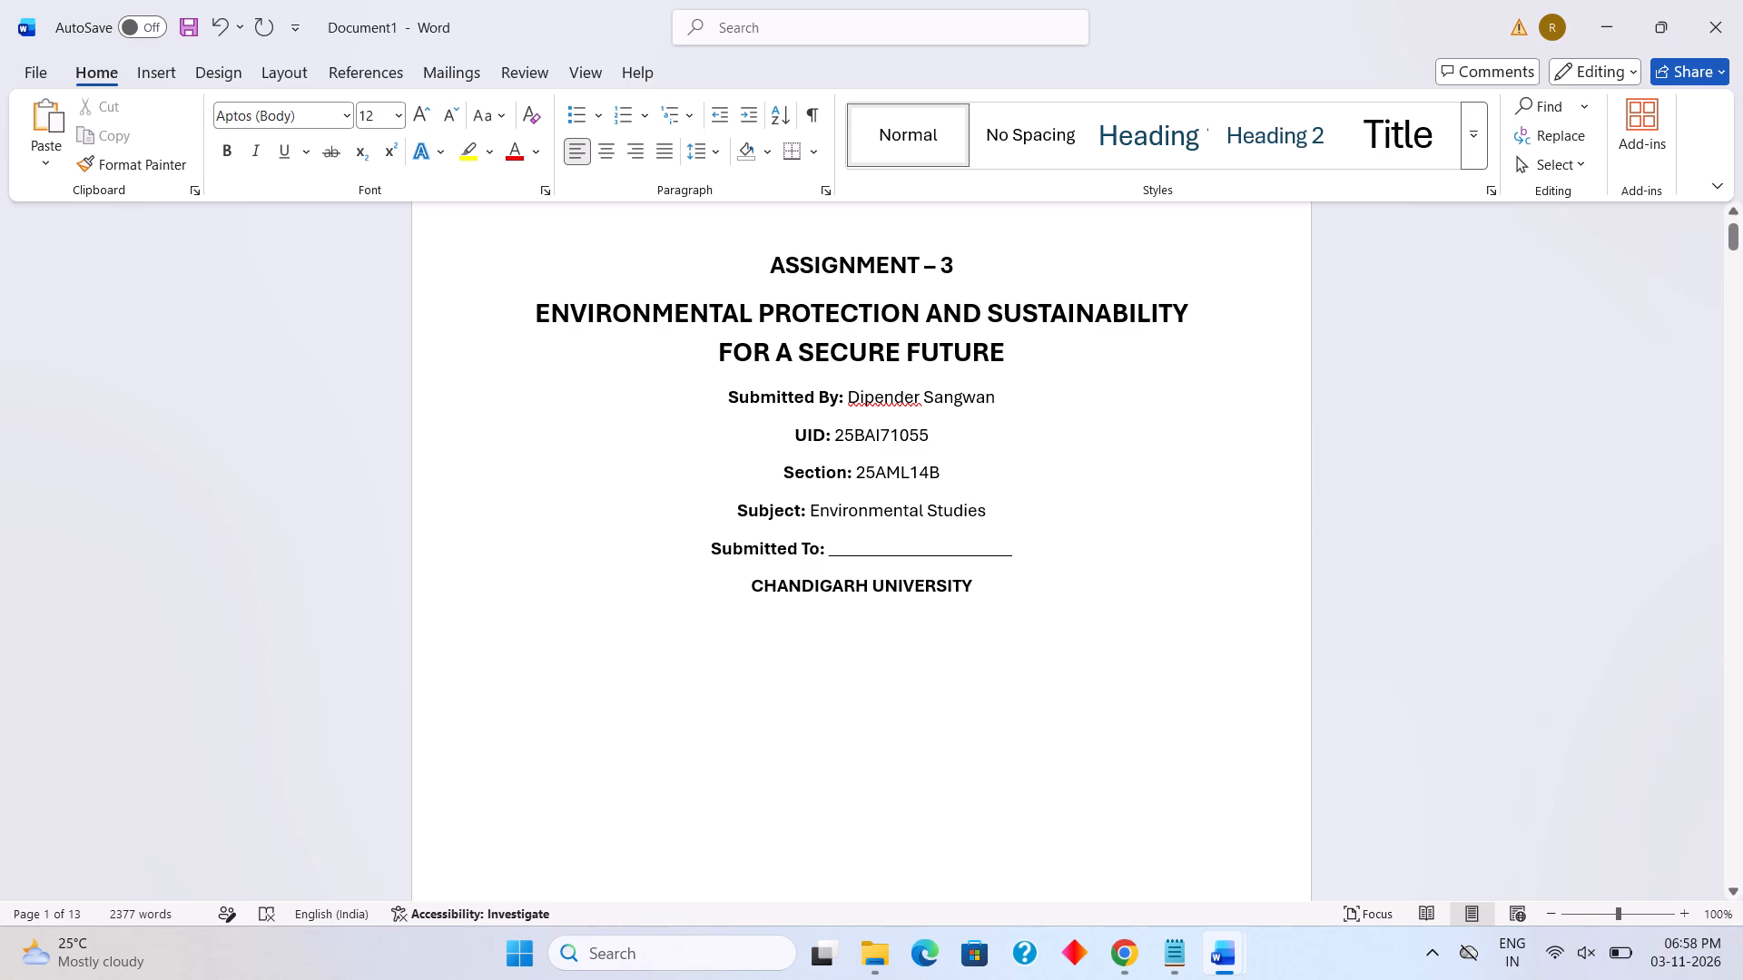
left_click(852, 544)
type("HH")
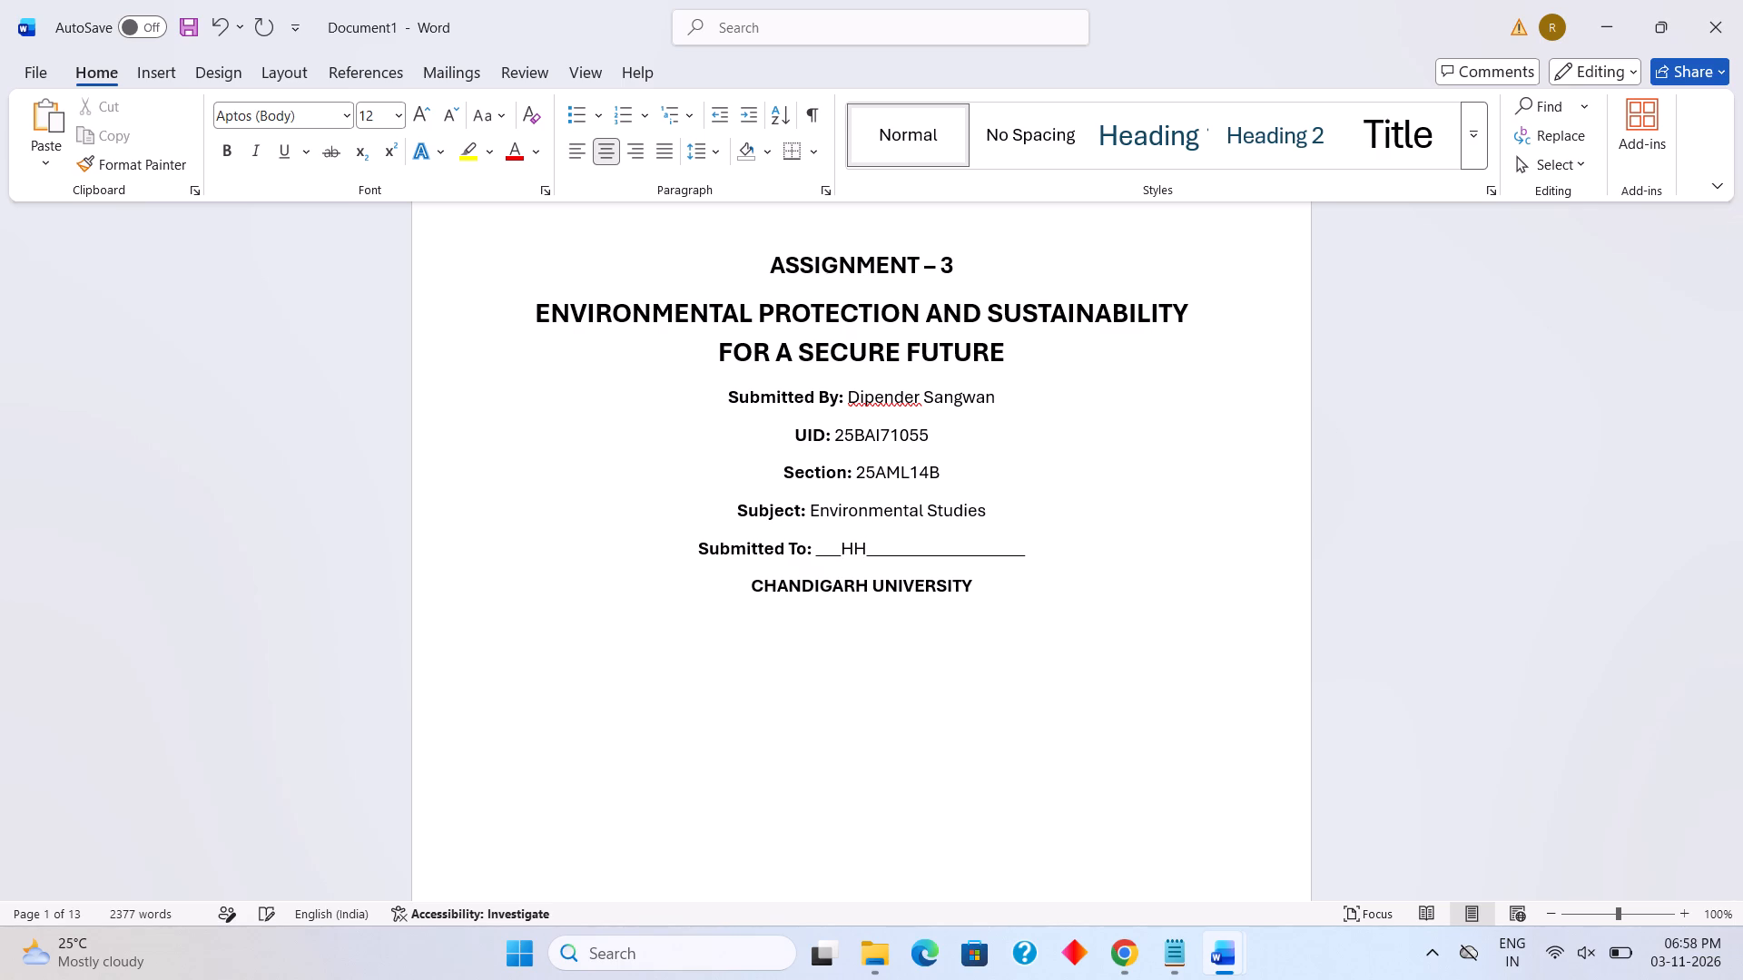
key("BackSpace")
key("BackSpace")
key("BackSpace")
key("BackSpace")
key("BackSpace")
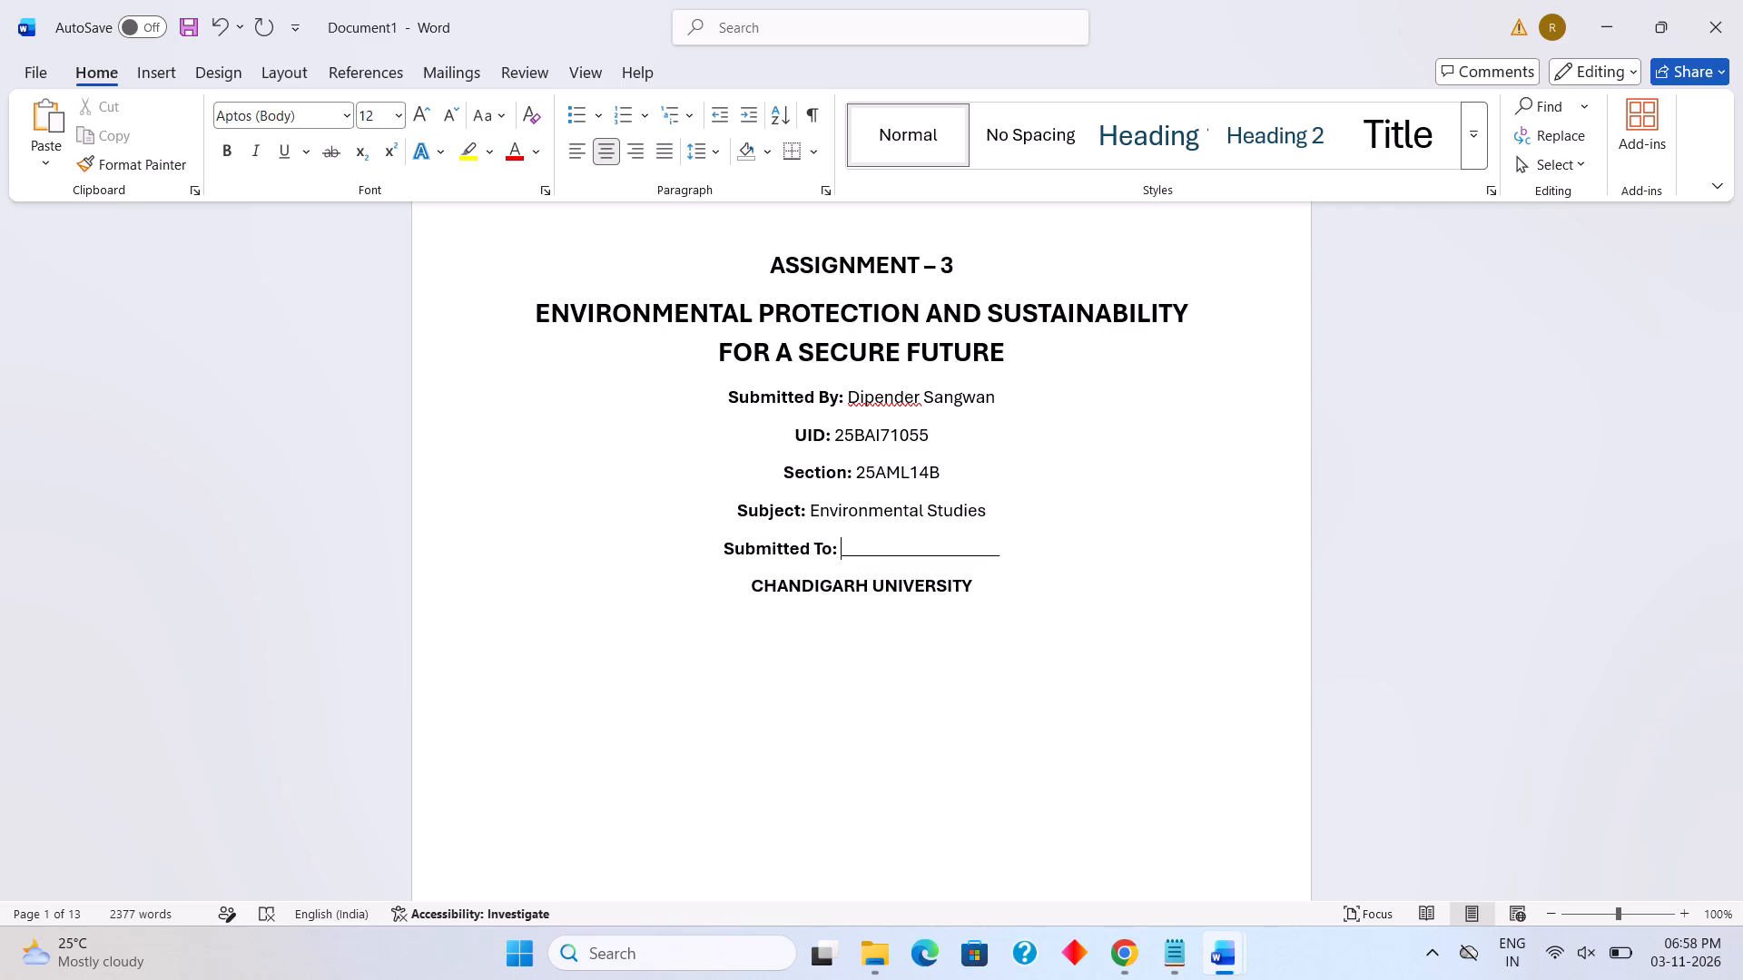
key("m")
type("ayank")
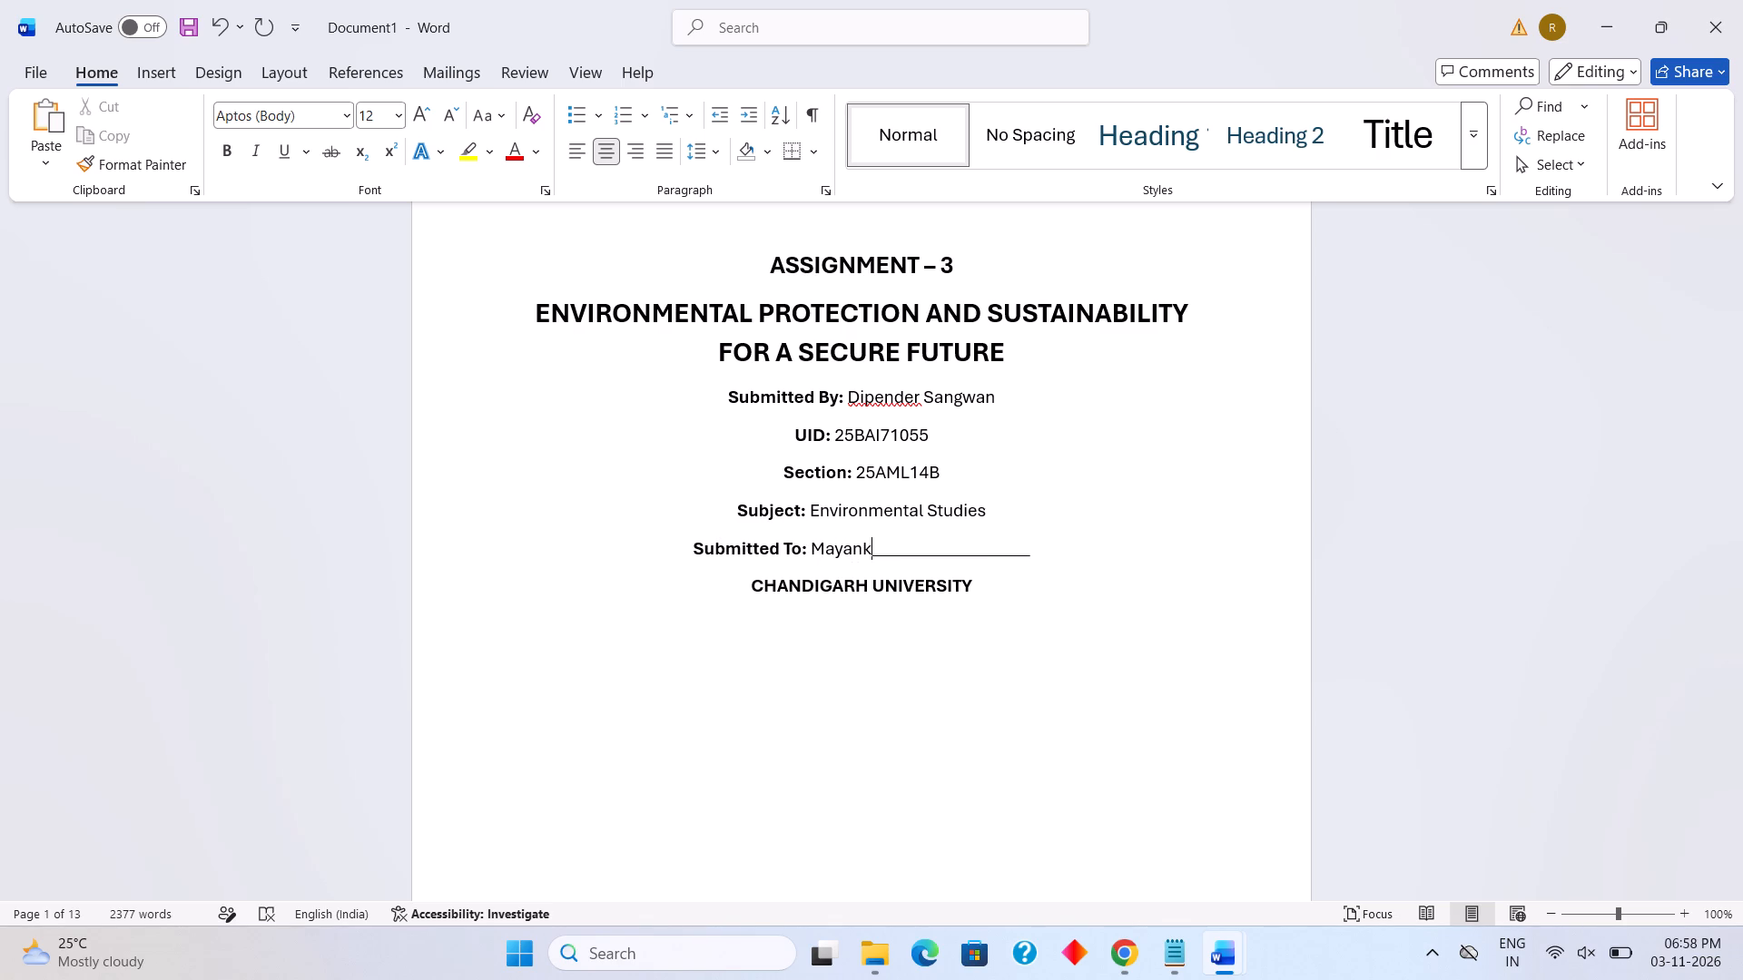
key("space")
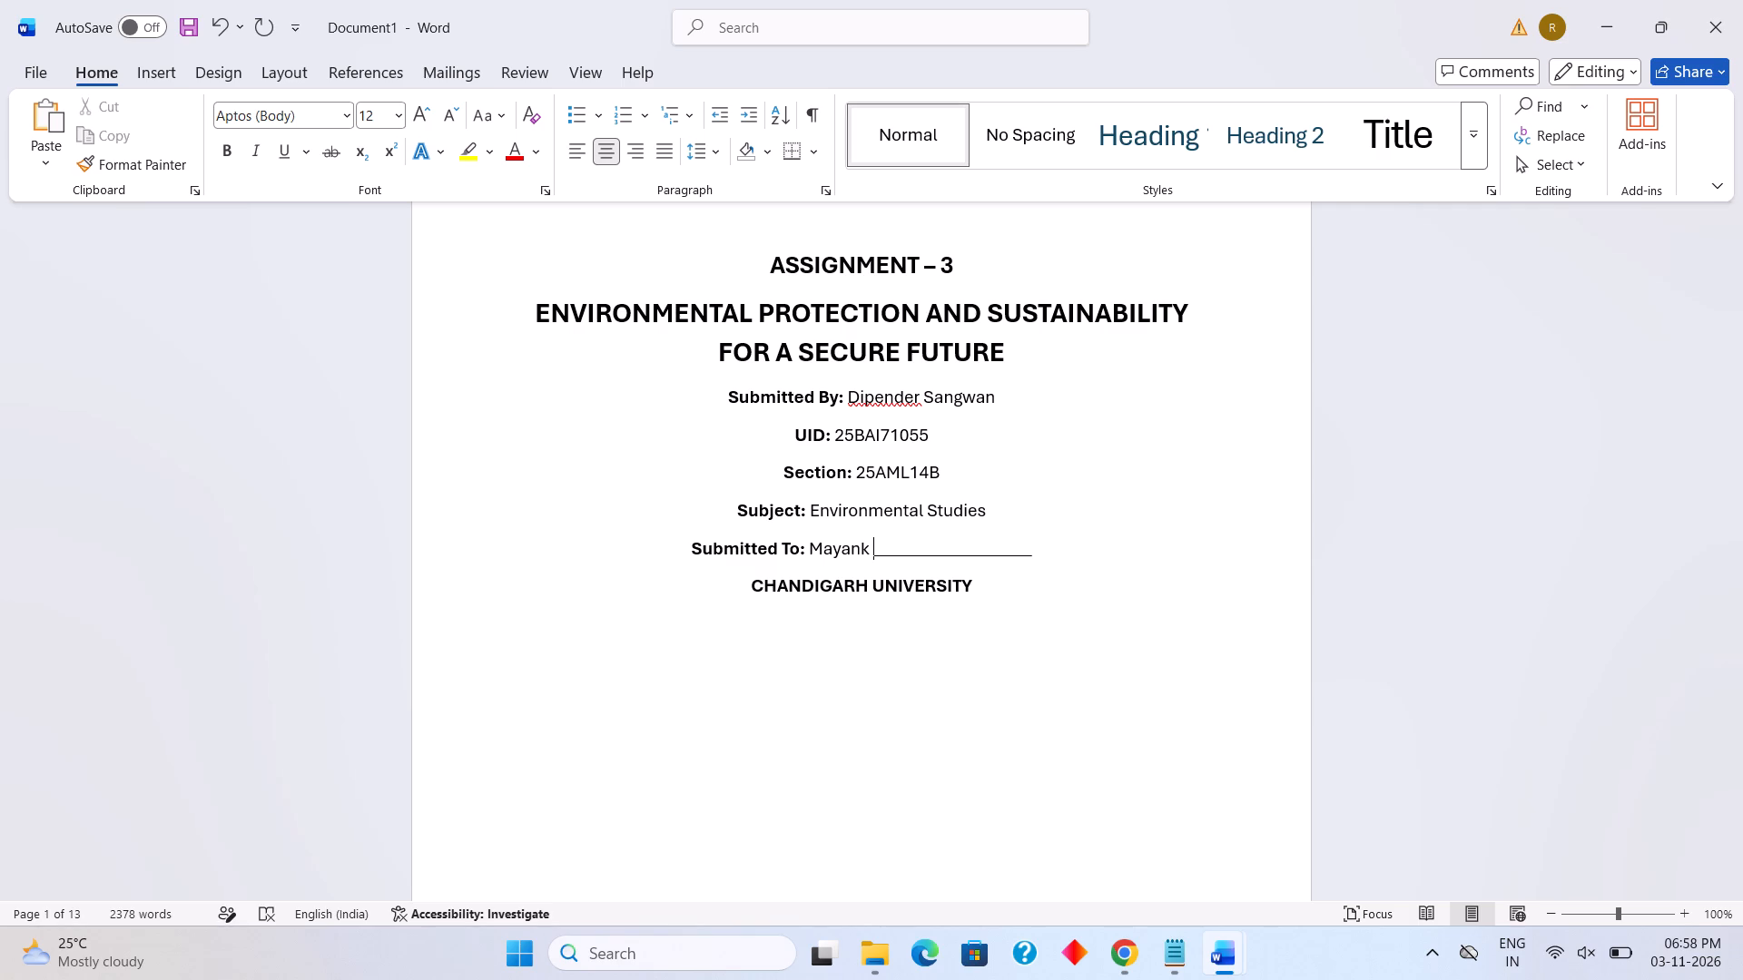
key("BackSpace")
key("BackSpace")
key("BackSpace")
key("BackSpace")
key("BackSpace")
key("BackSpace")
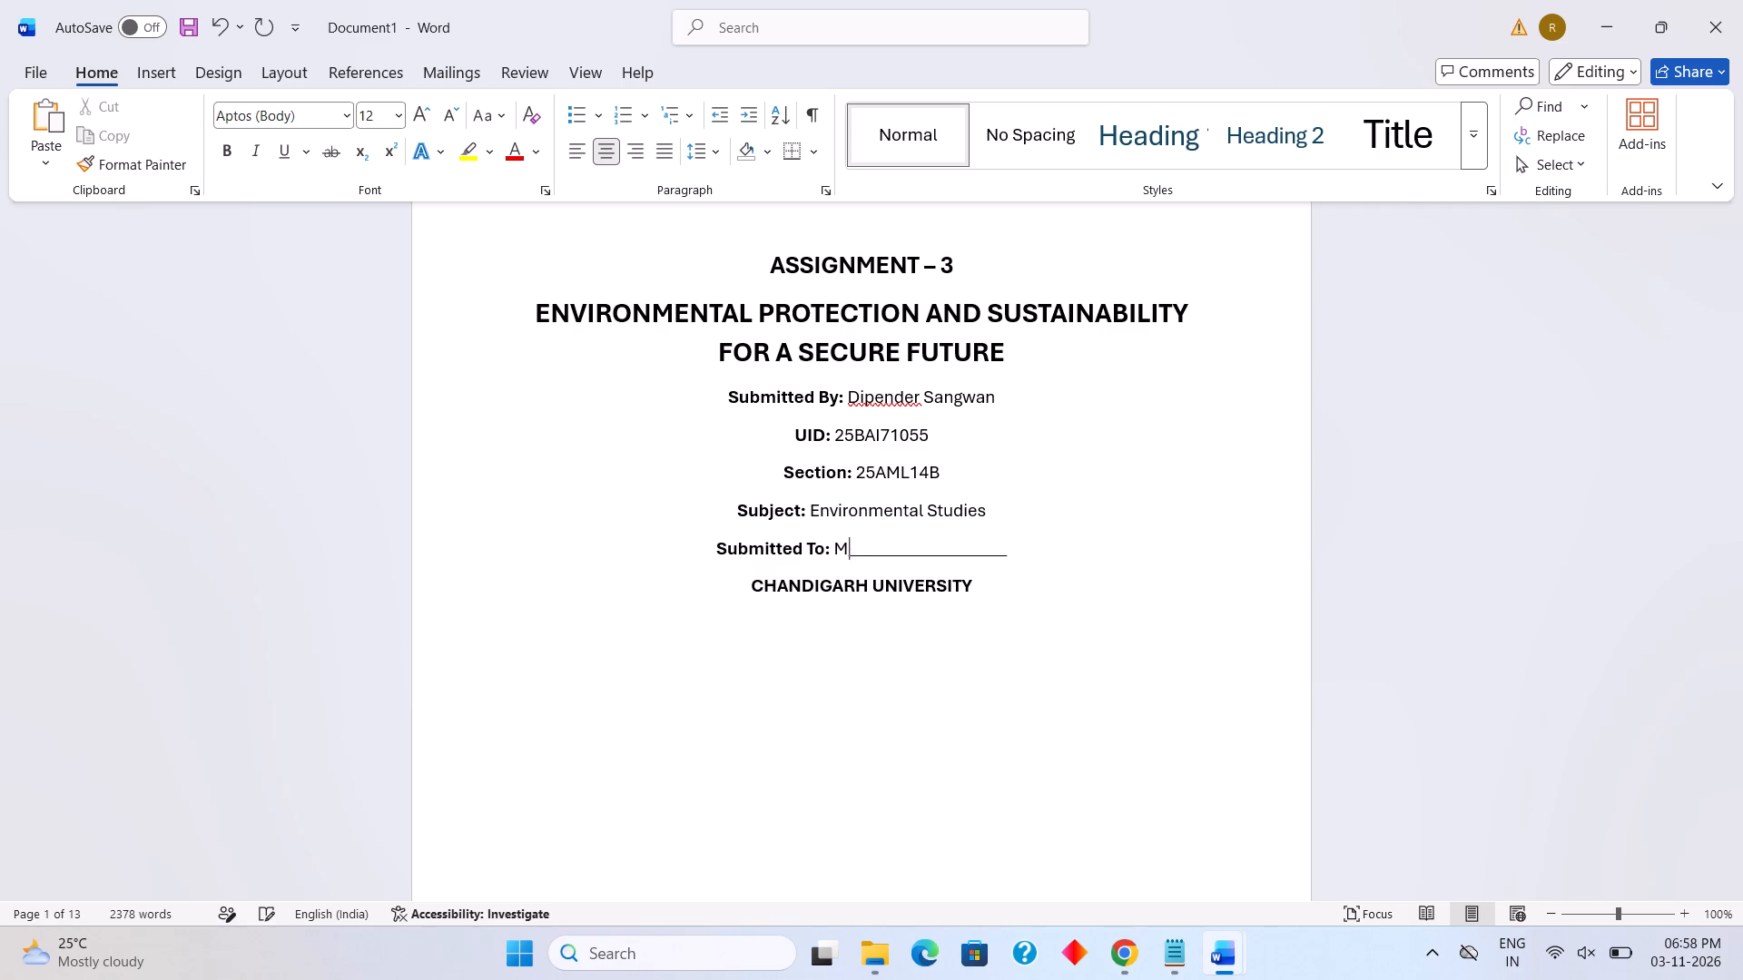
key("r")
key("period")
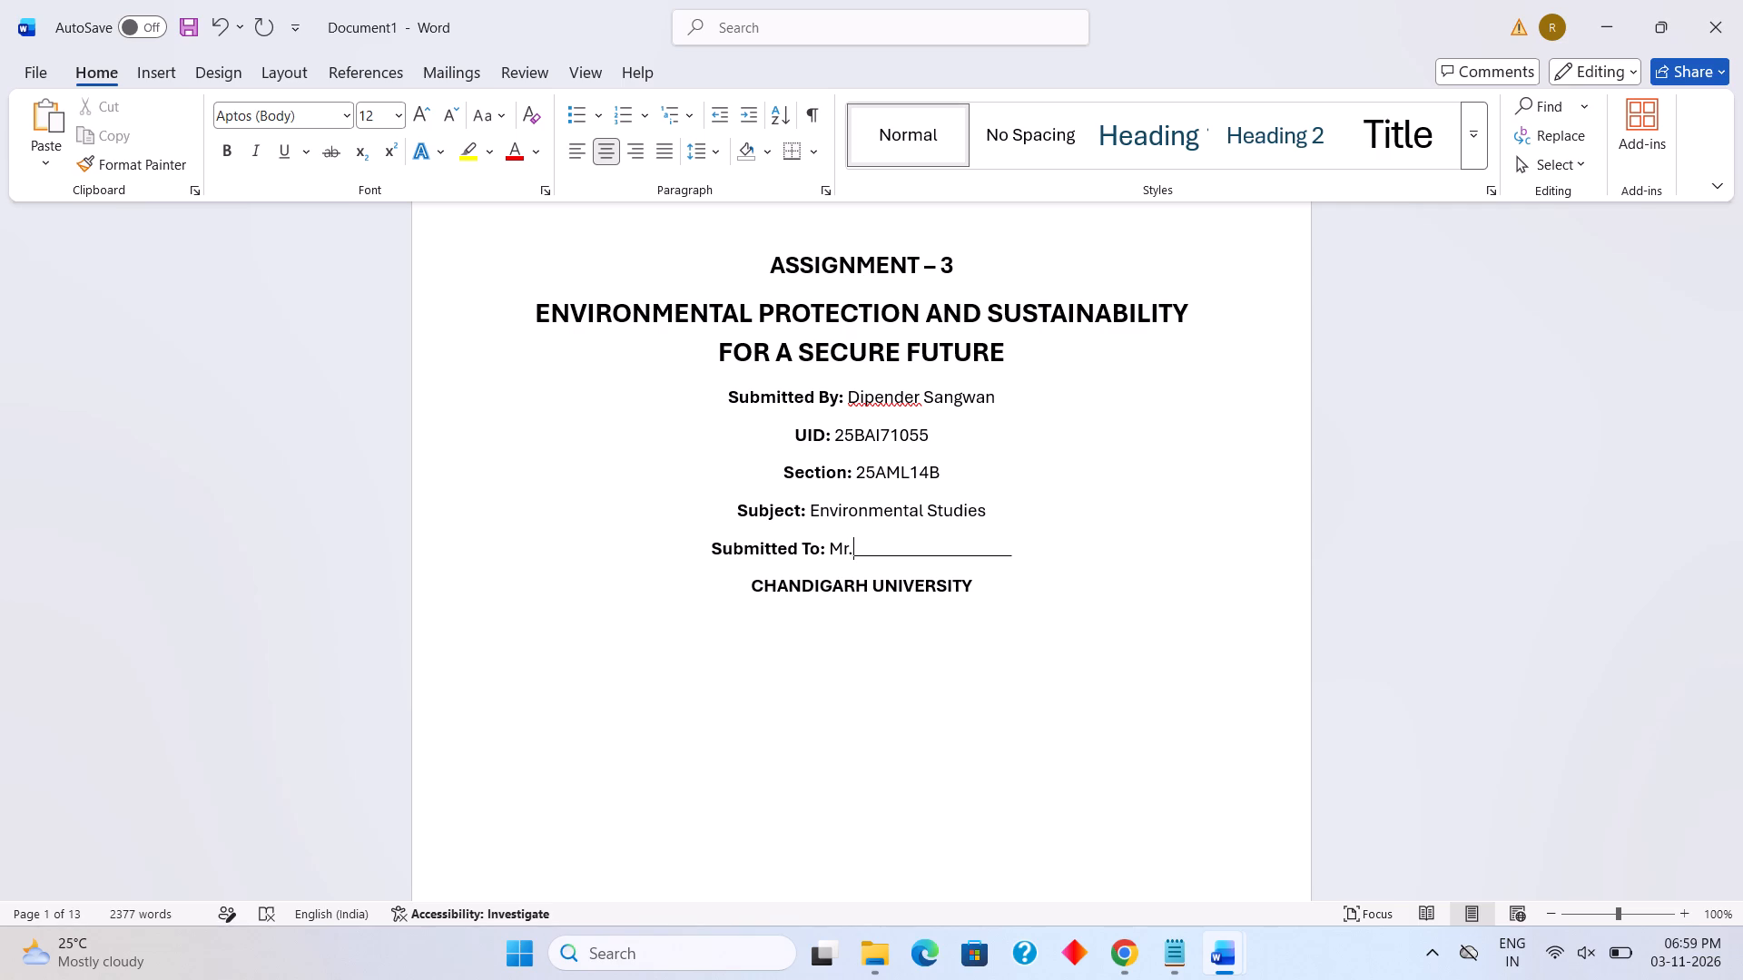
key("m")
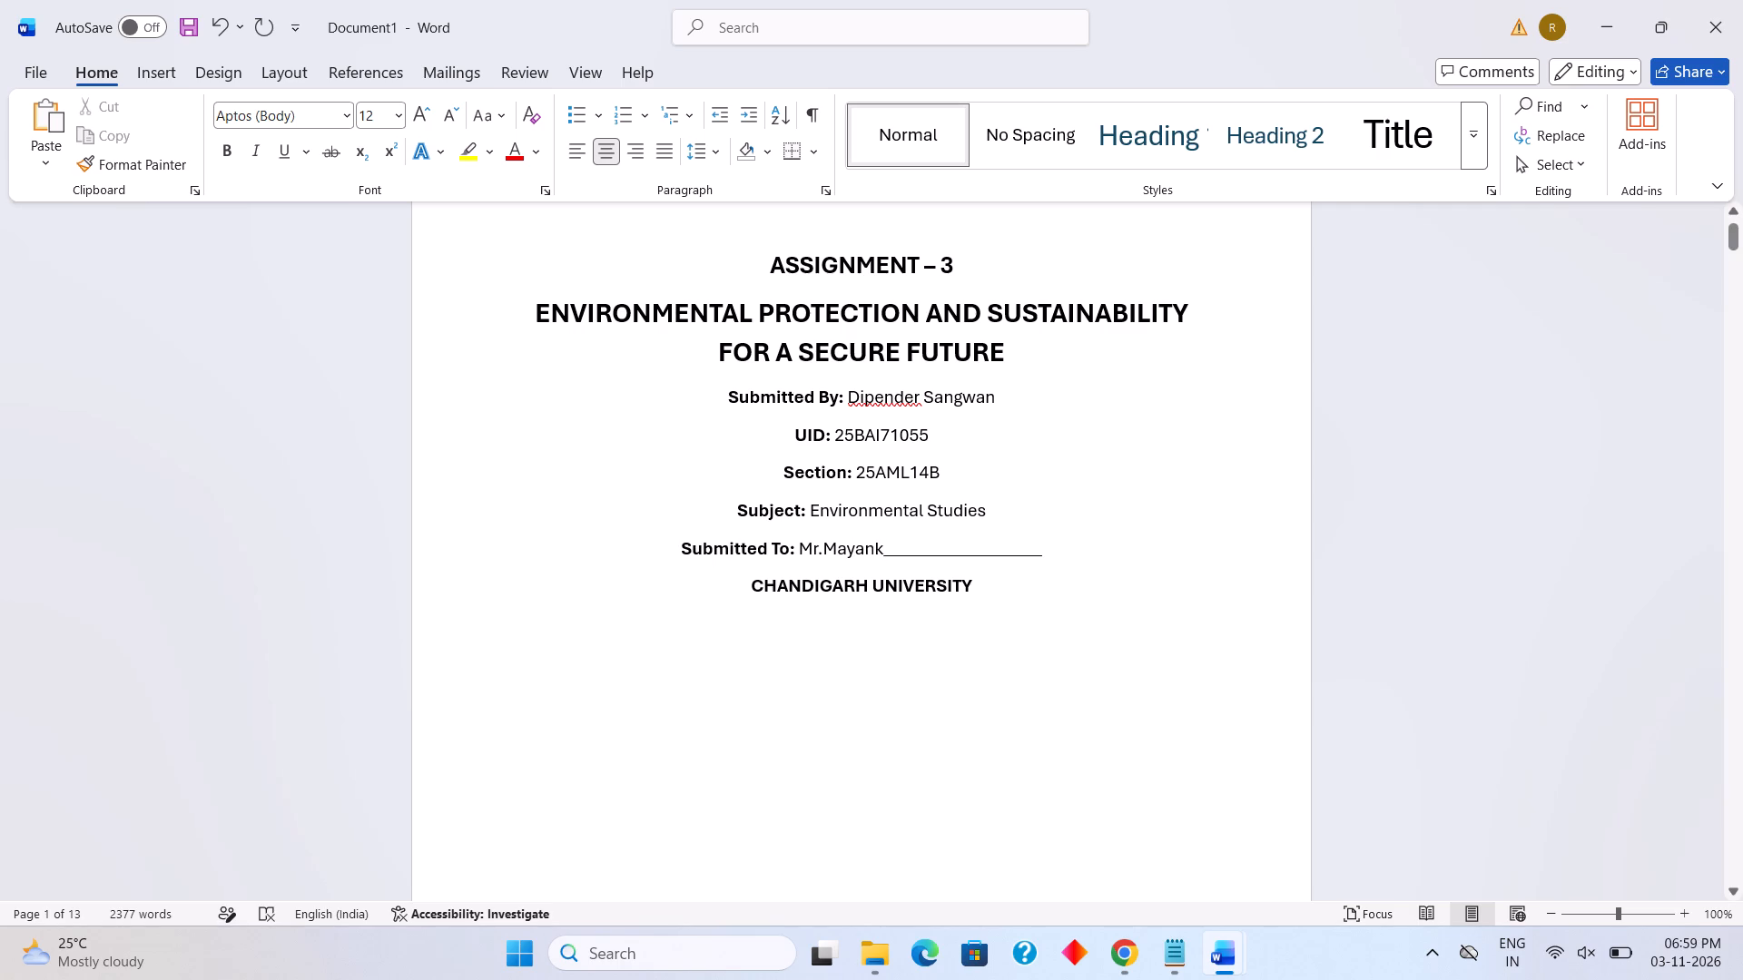
Delete the leftover underscores after the teacher's name on the cover page's "Submitted To:" line.
left_click(1049, 552)
key("BackSpace")
key("BackSpace")
key("BackSpace")
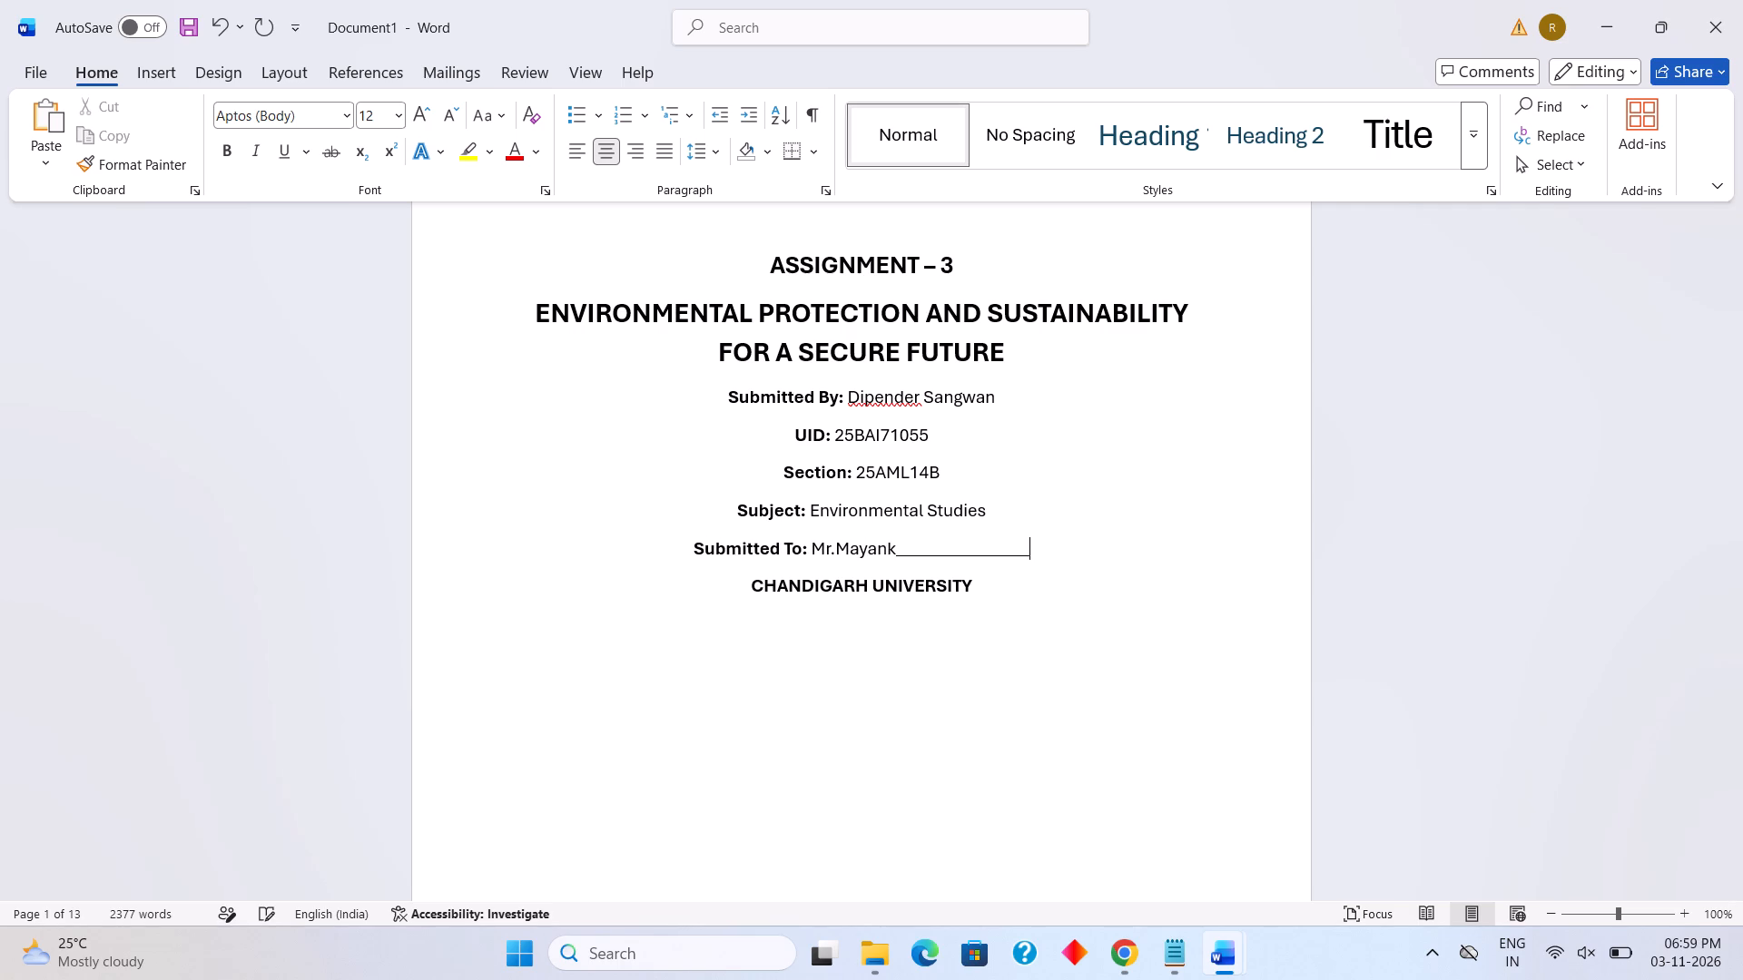
key("BackSpace")
key("BackSpace")
key("BackSpace")
key("BackSpace")
key("BackSpace")
key("BackSpace")
key("BackSpace")
key("BackSpace")
key("BackSpace")
key("BackSpace")
key("BackSpace")
key("BackSpace")
key("BackSpace")
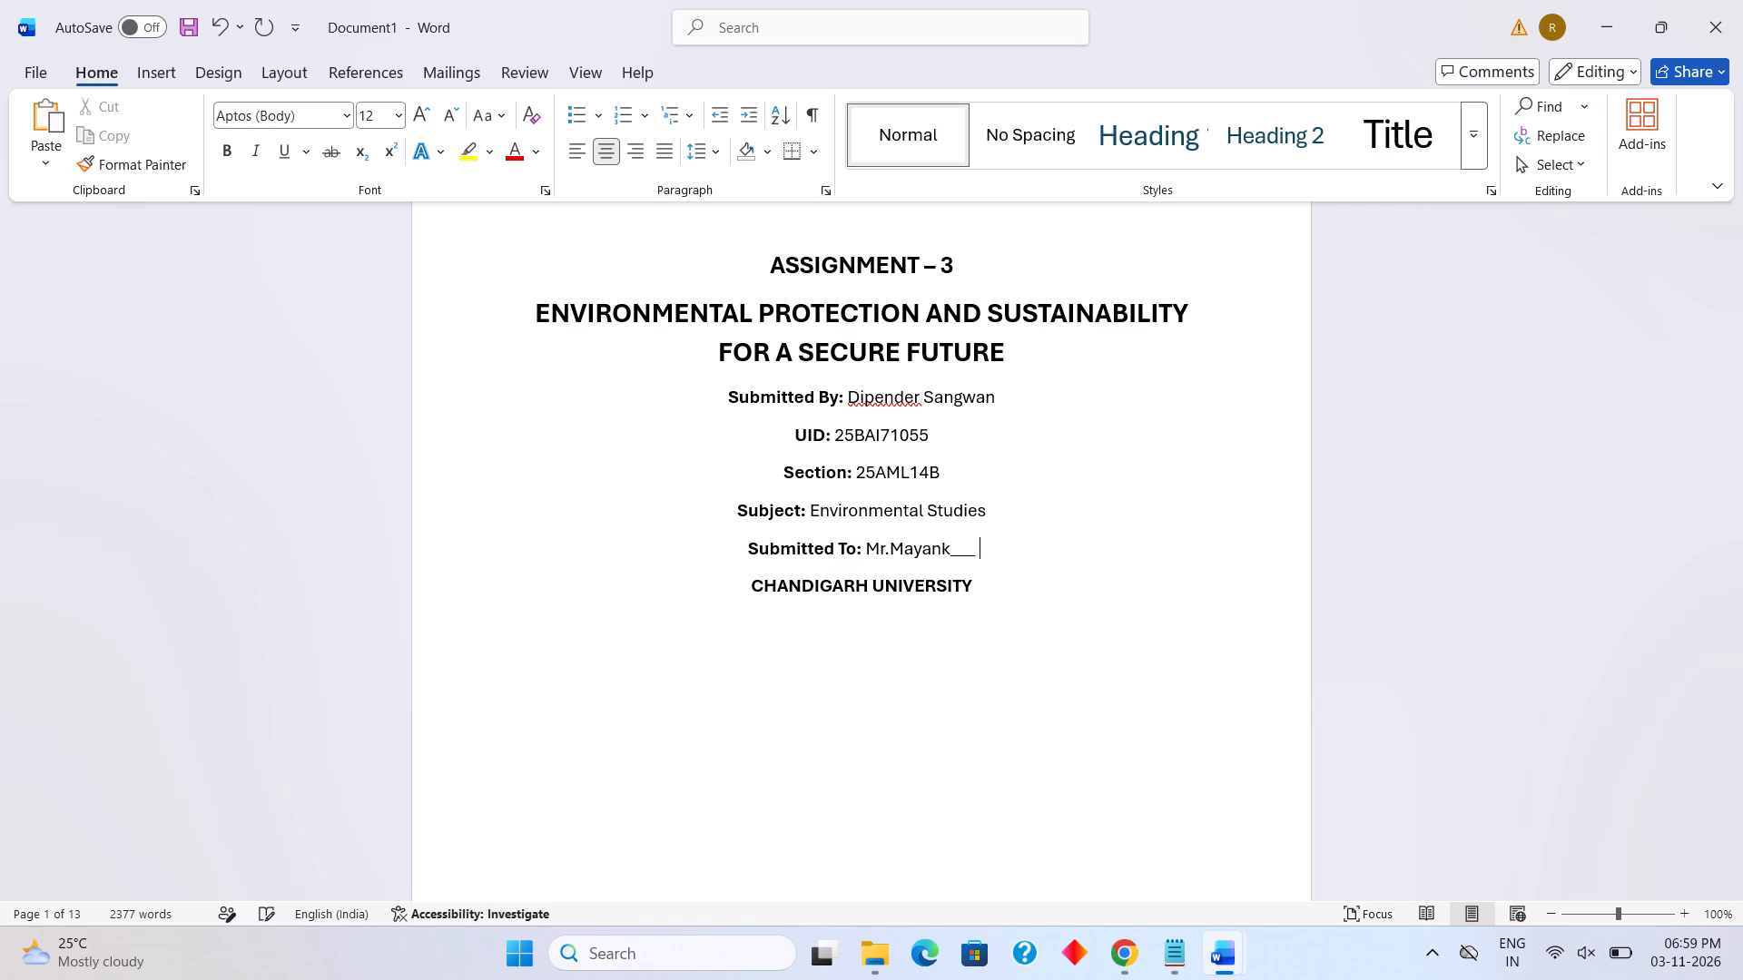
key("BackSpace")
key("BackSpace")
key("BackSpace")
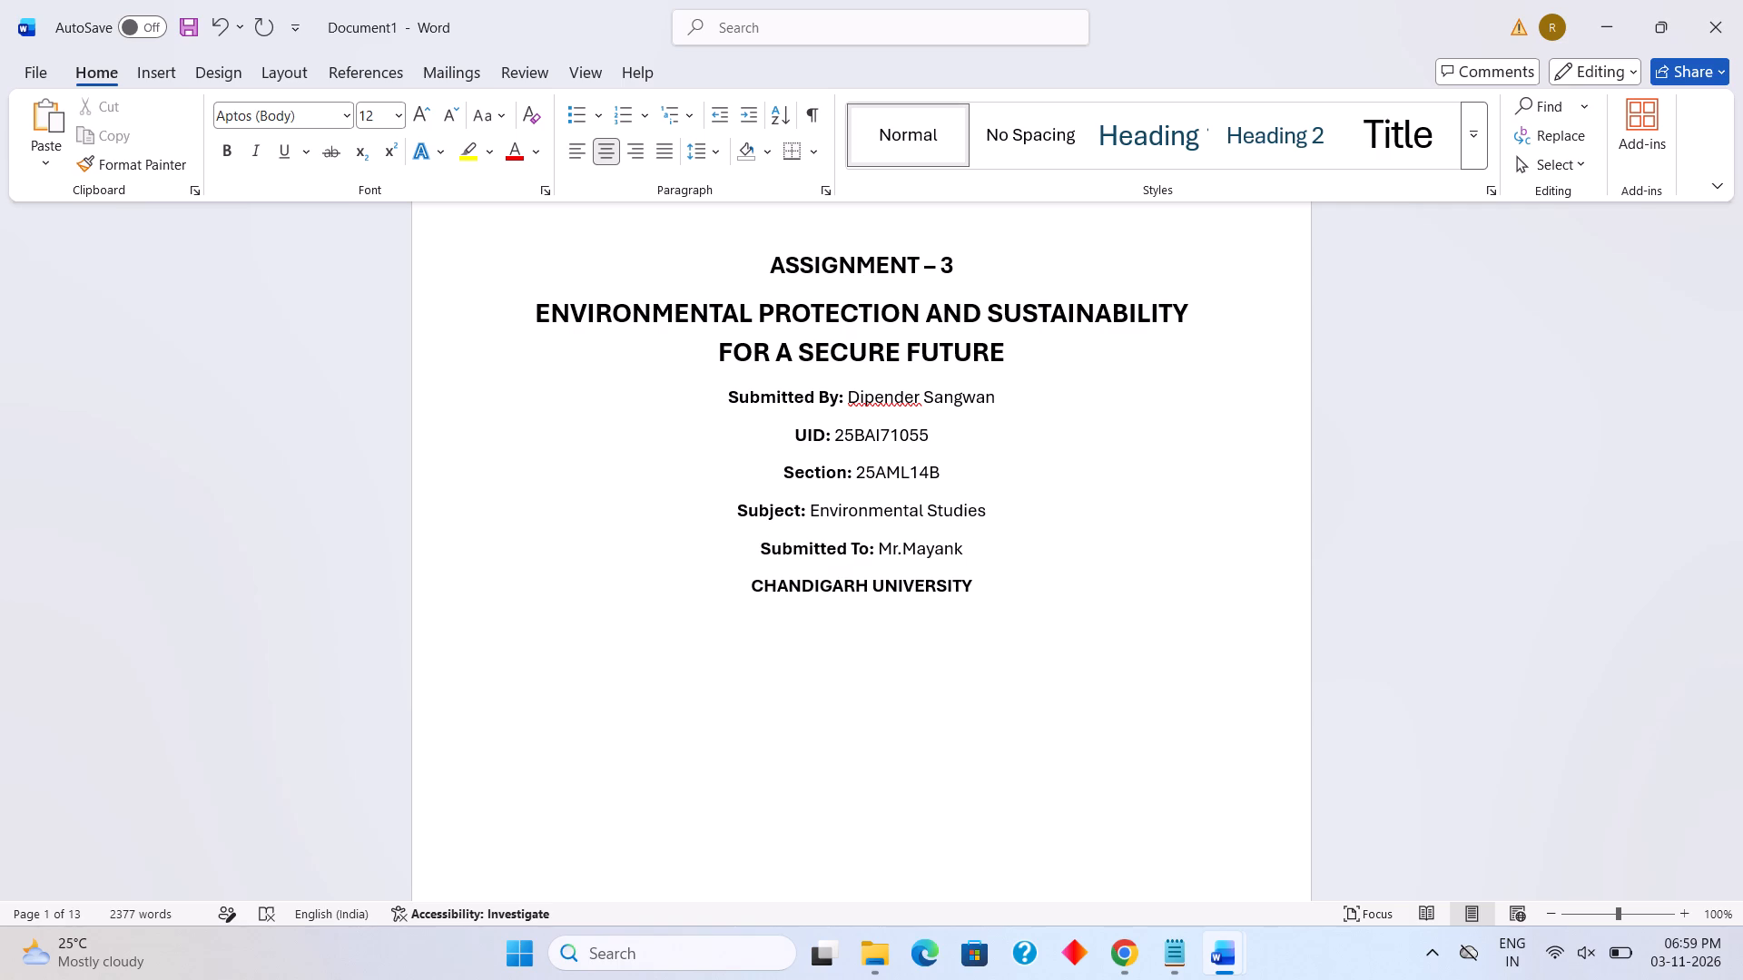
Review the whole document from the cover page through to section "8. REFERENCES", checking headings and page layout.
scroll(1049, 552, "up", 1)
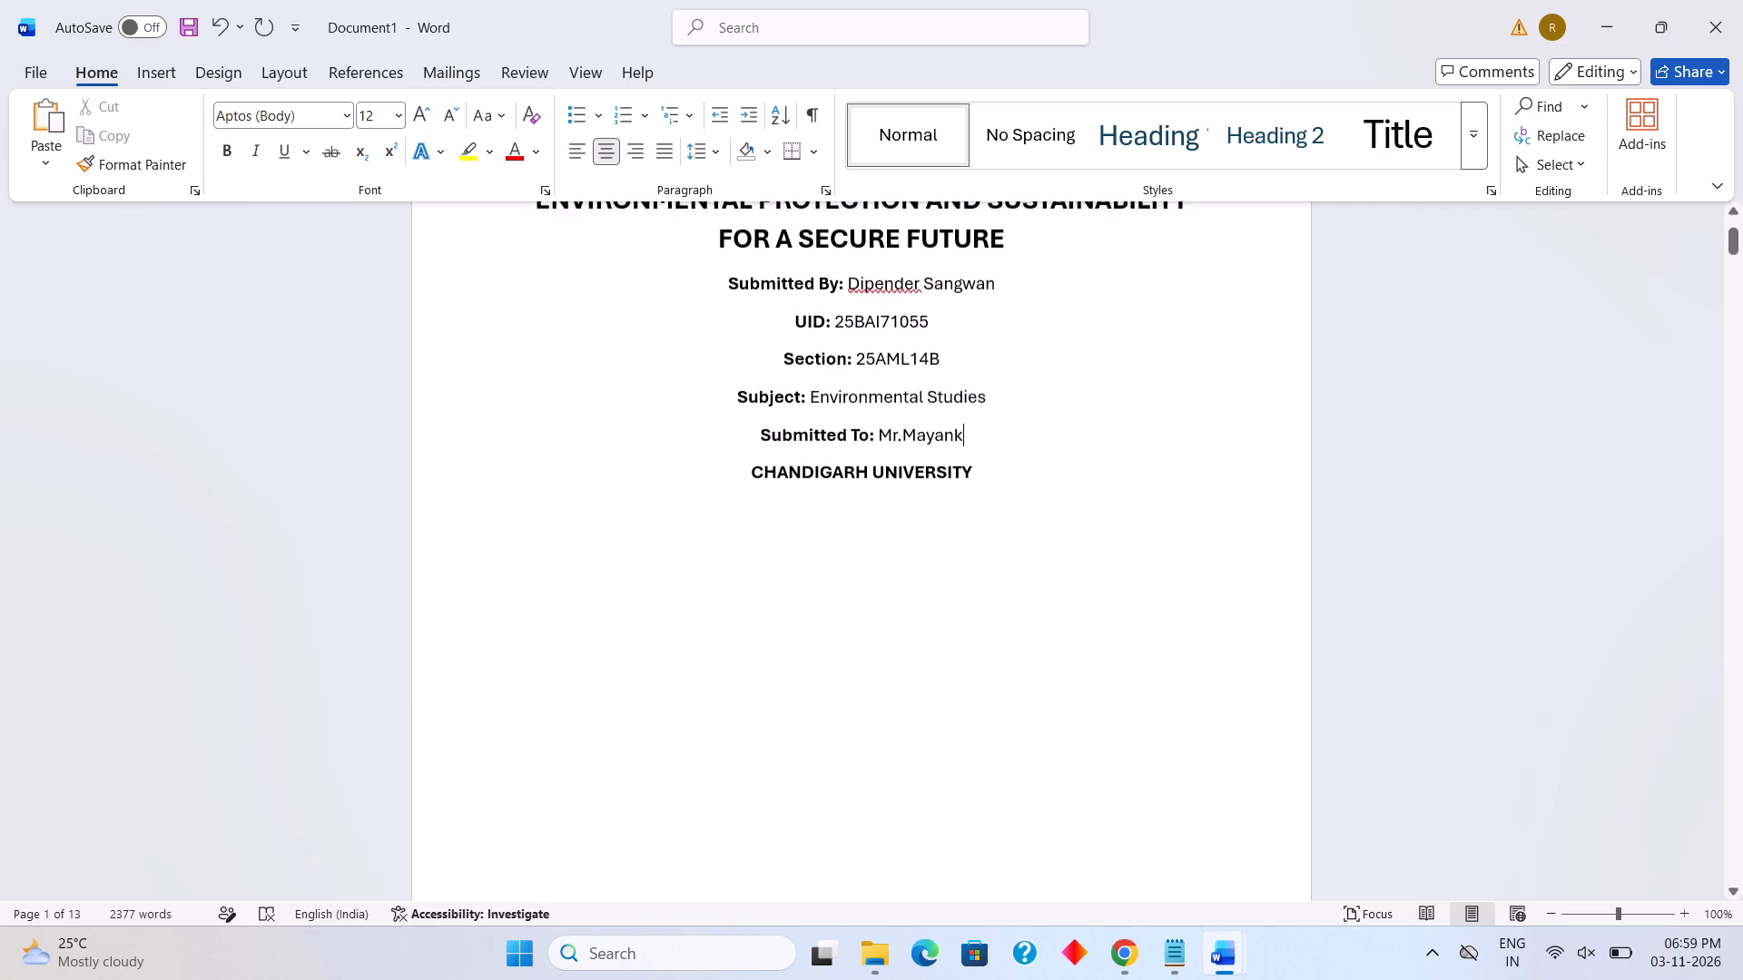
scroll(1049, 552, "up", 1)
scroll(1049, 552, "down", 4)
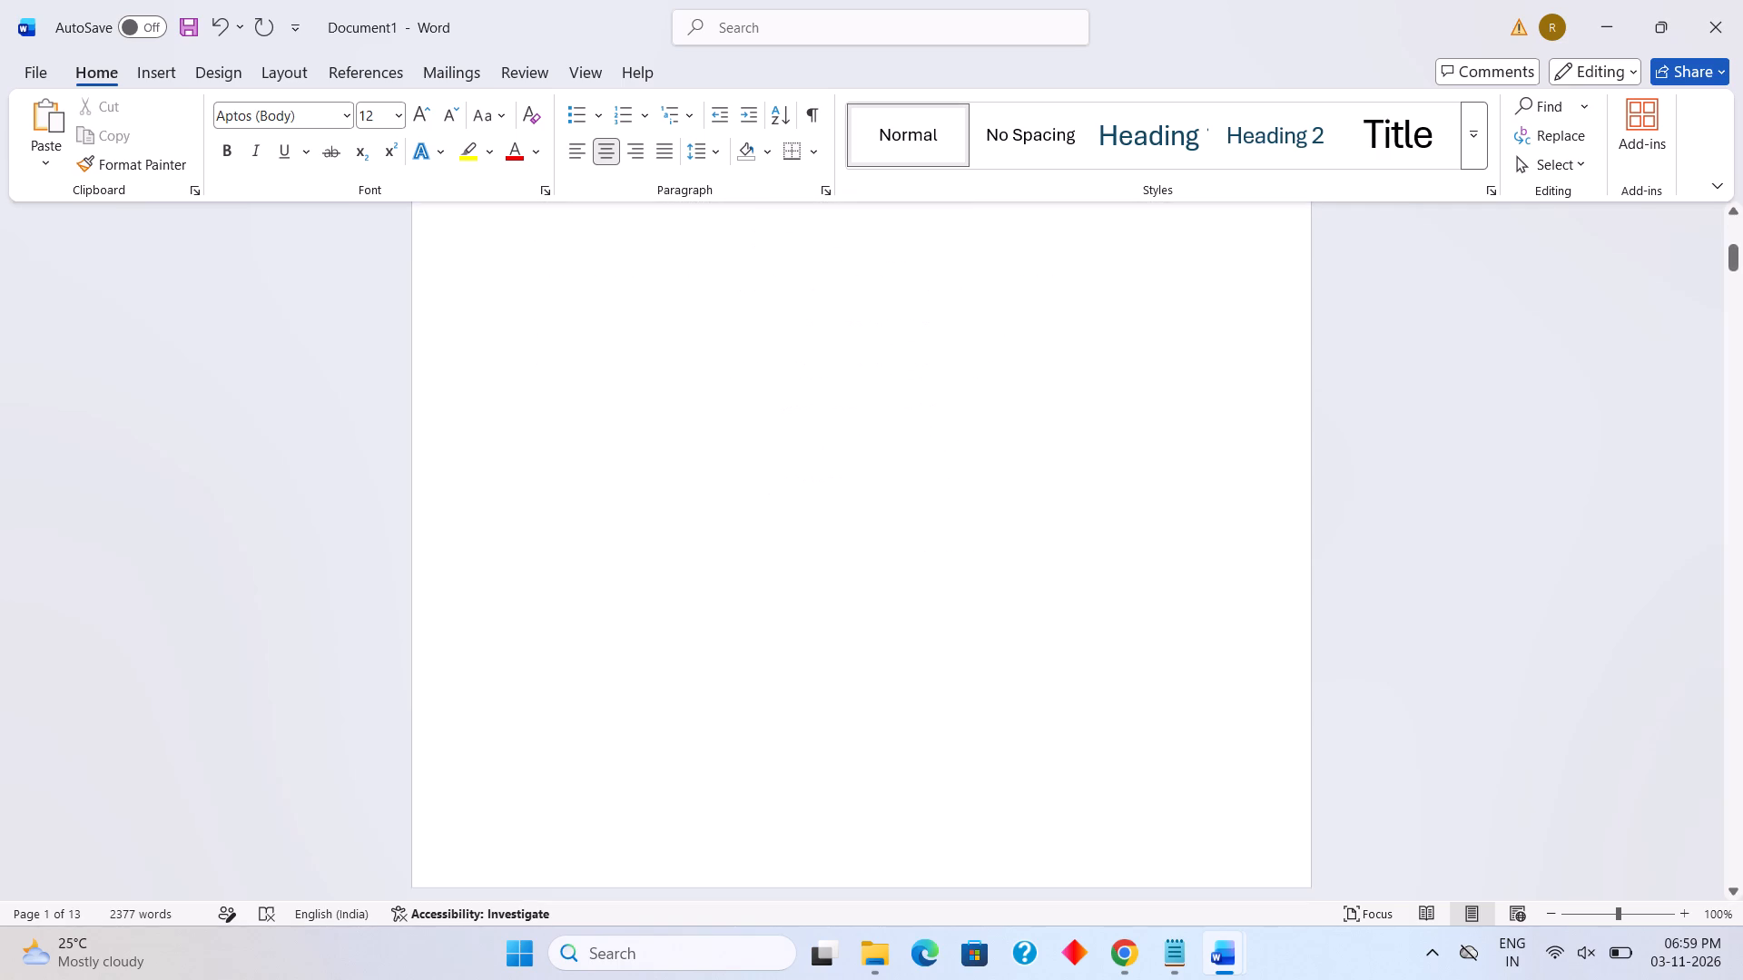
scroll(1049, 552, "down", 4)
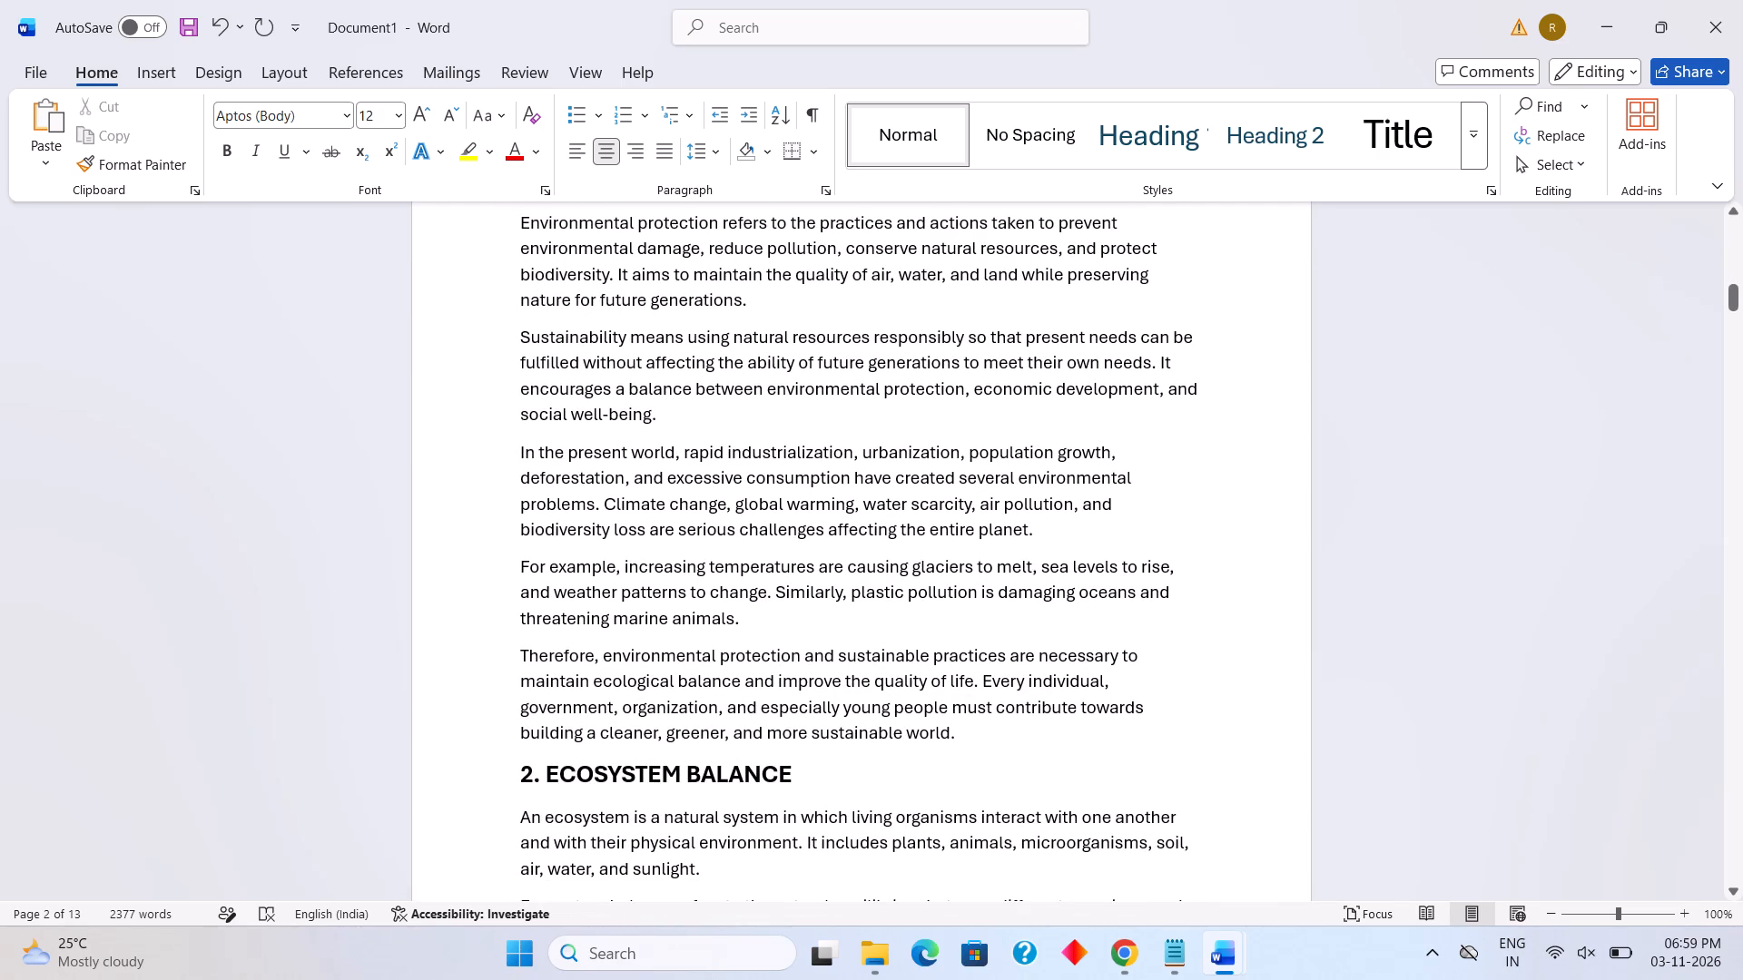
scroll(498, 535, "down", 20)
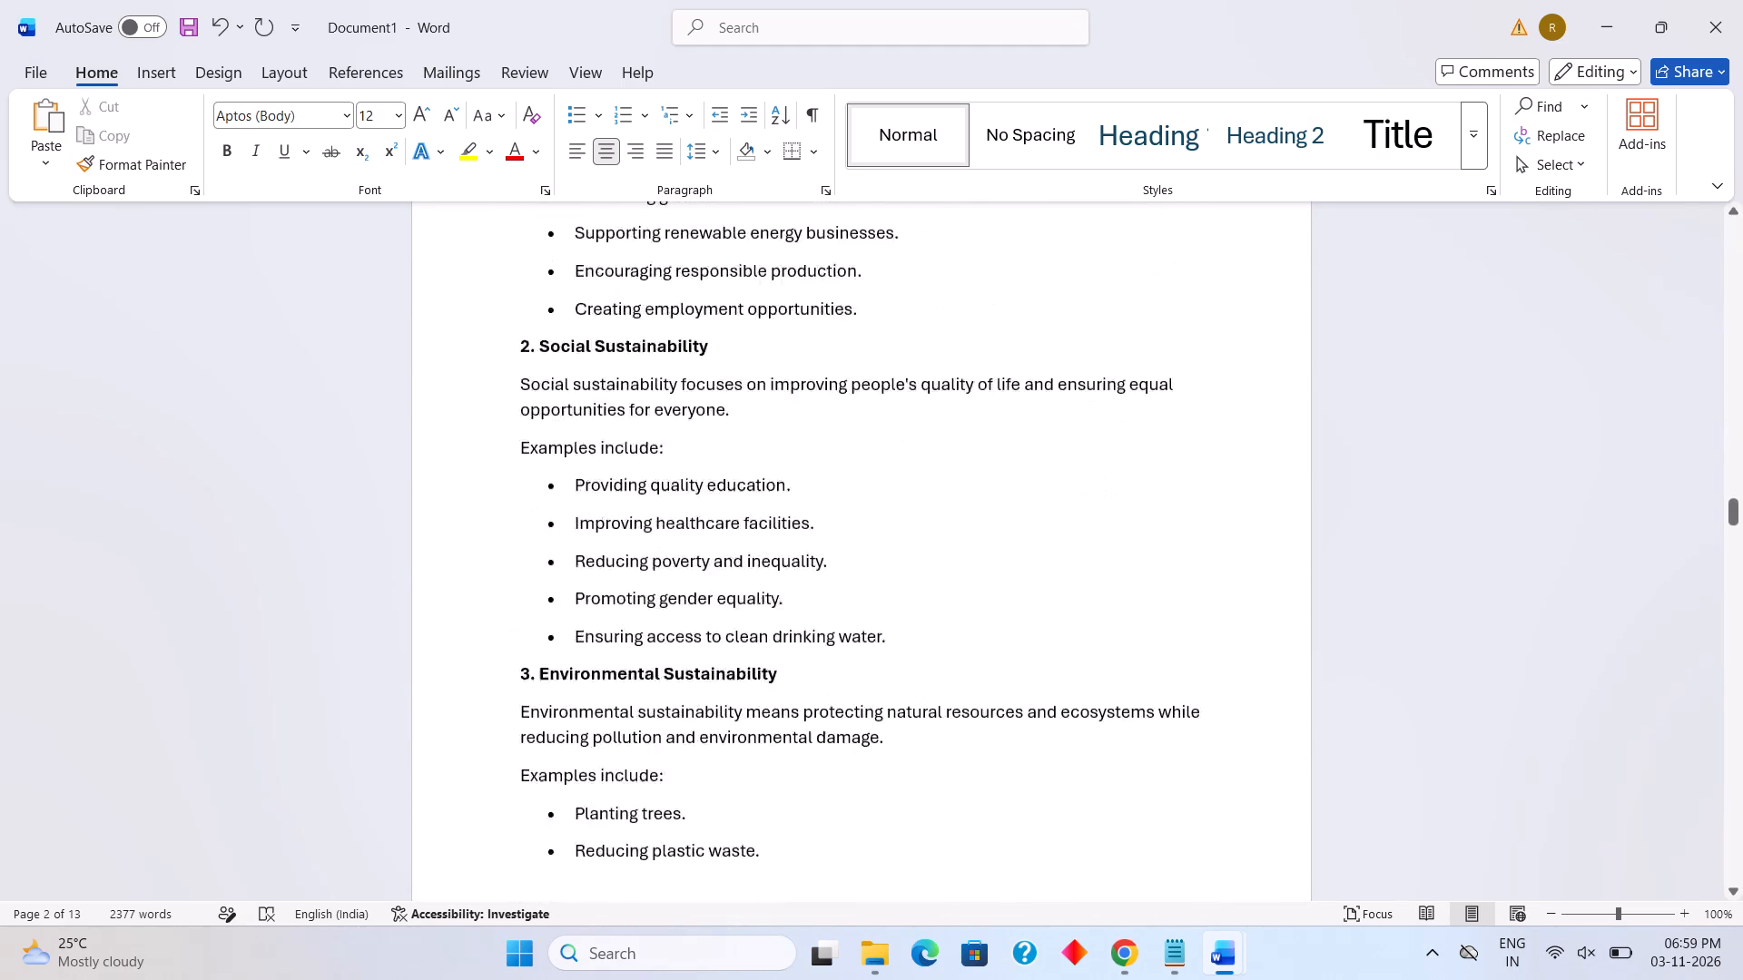
scroll(498, 535, "down", 10)
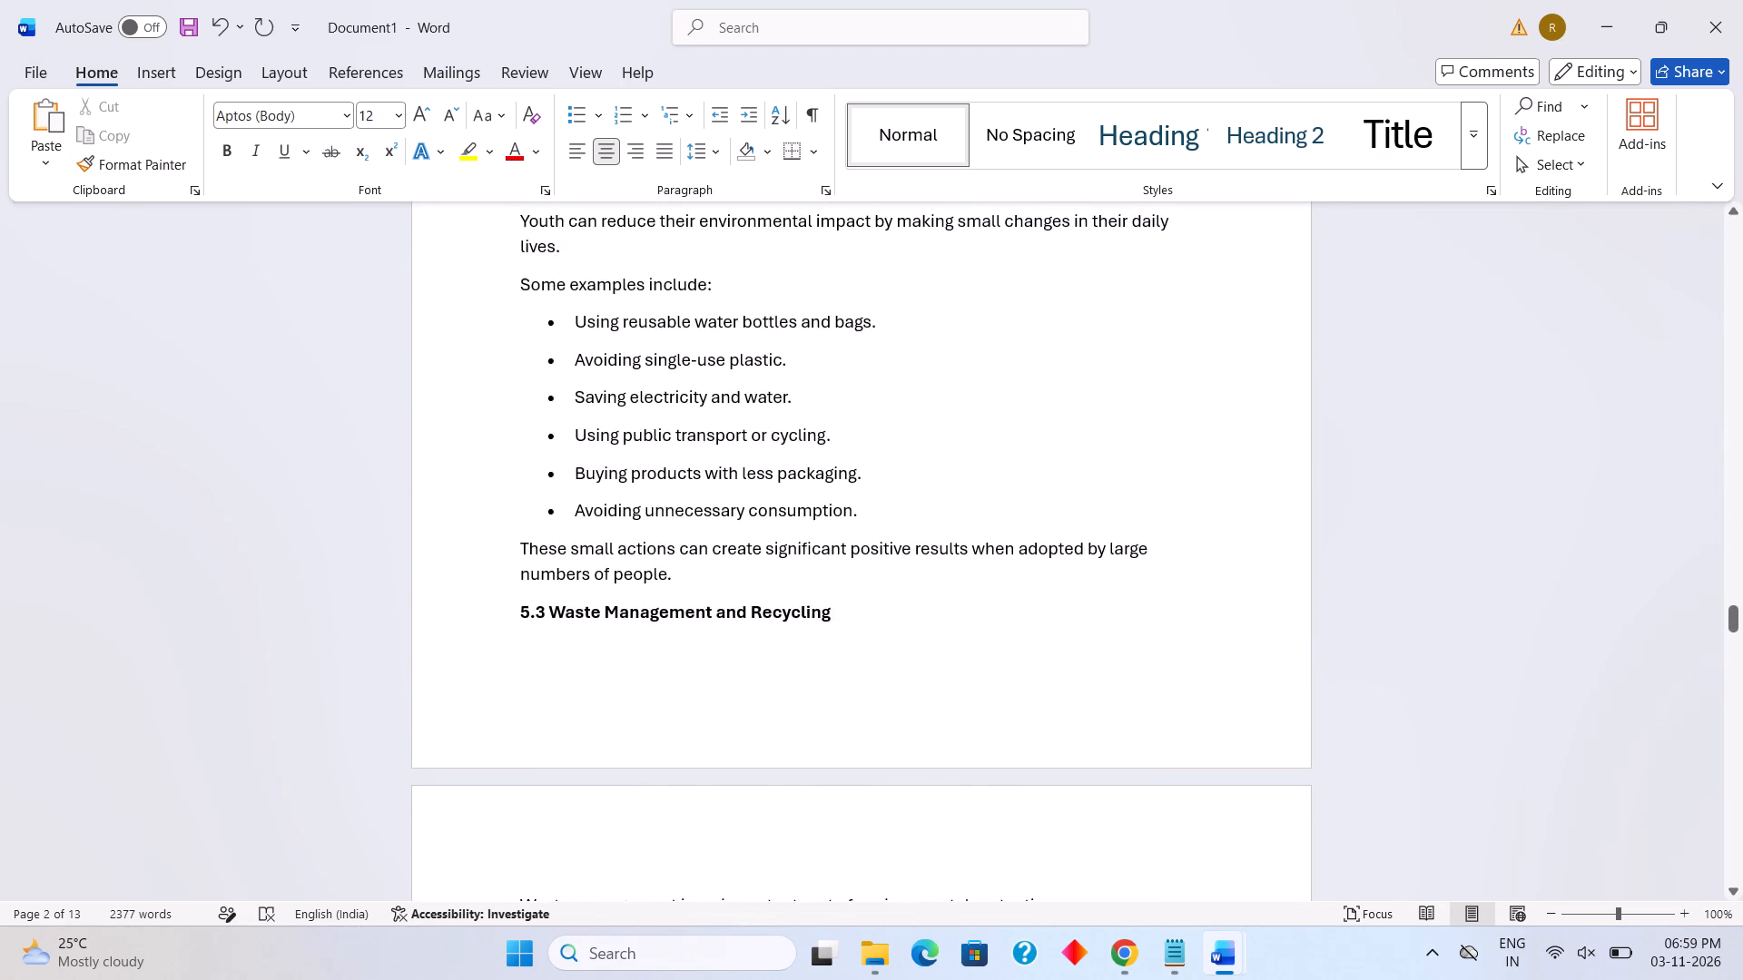
scroll(498, 535, "down", 12)
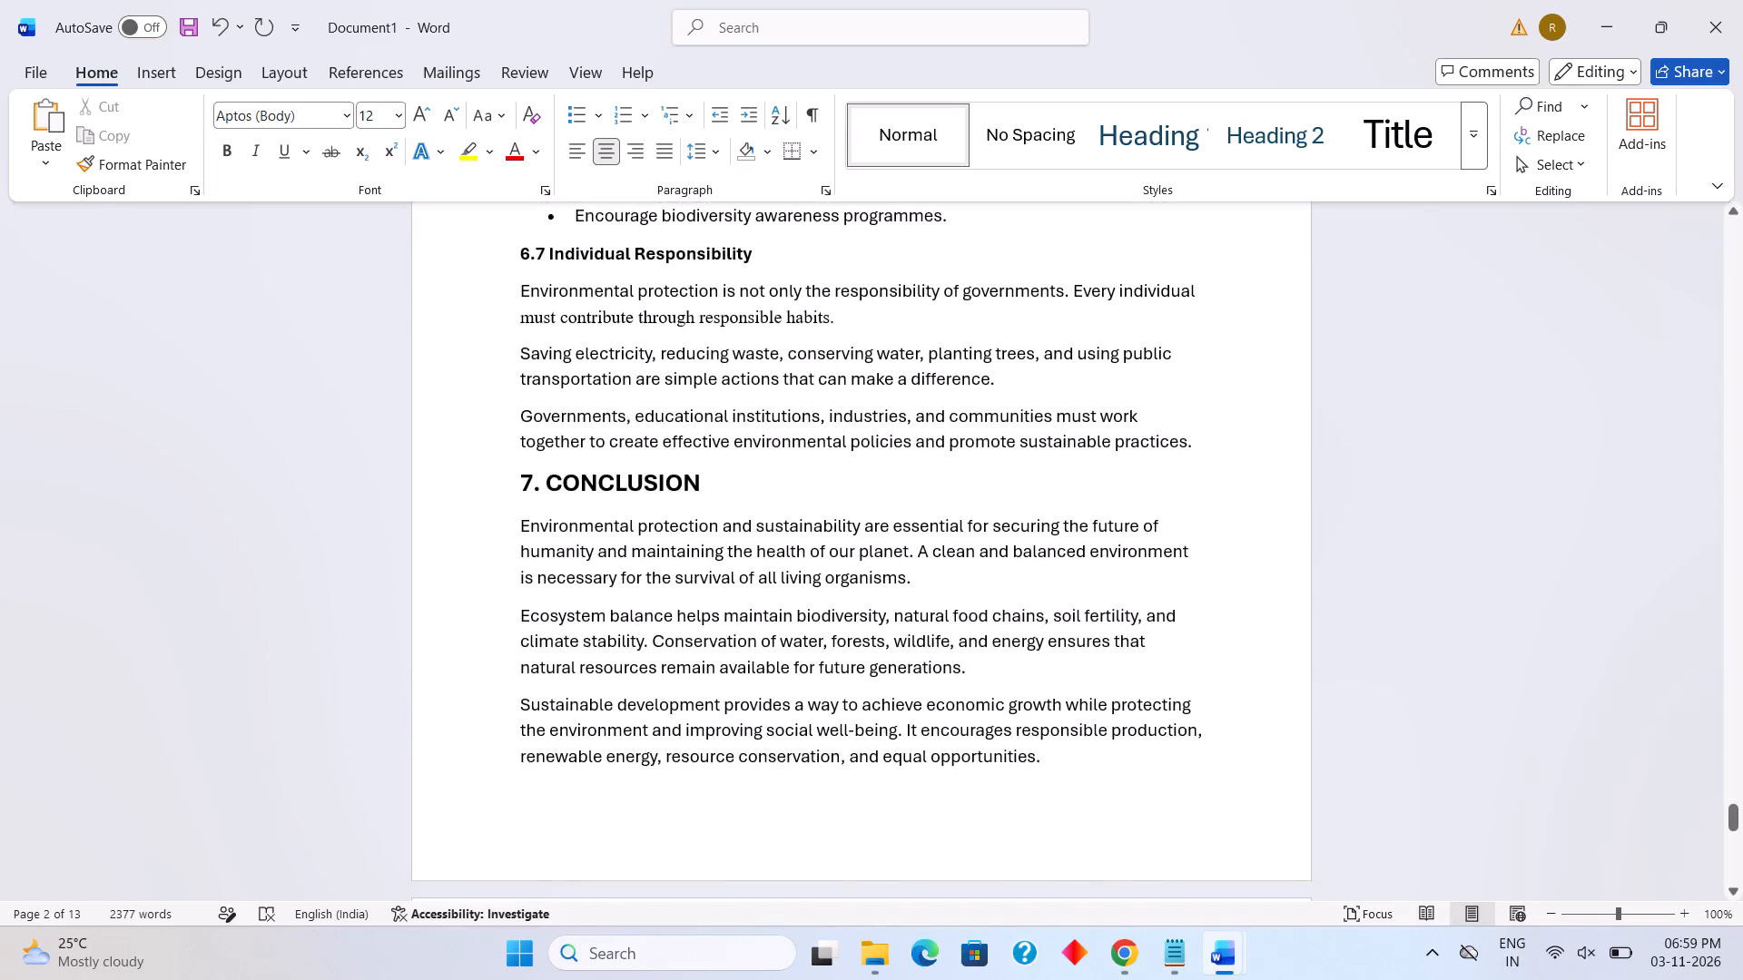
scroll(498, 535, "down", 3)
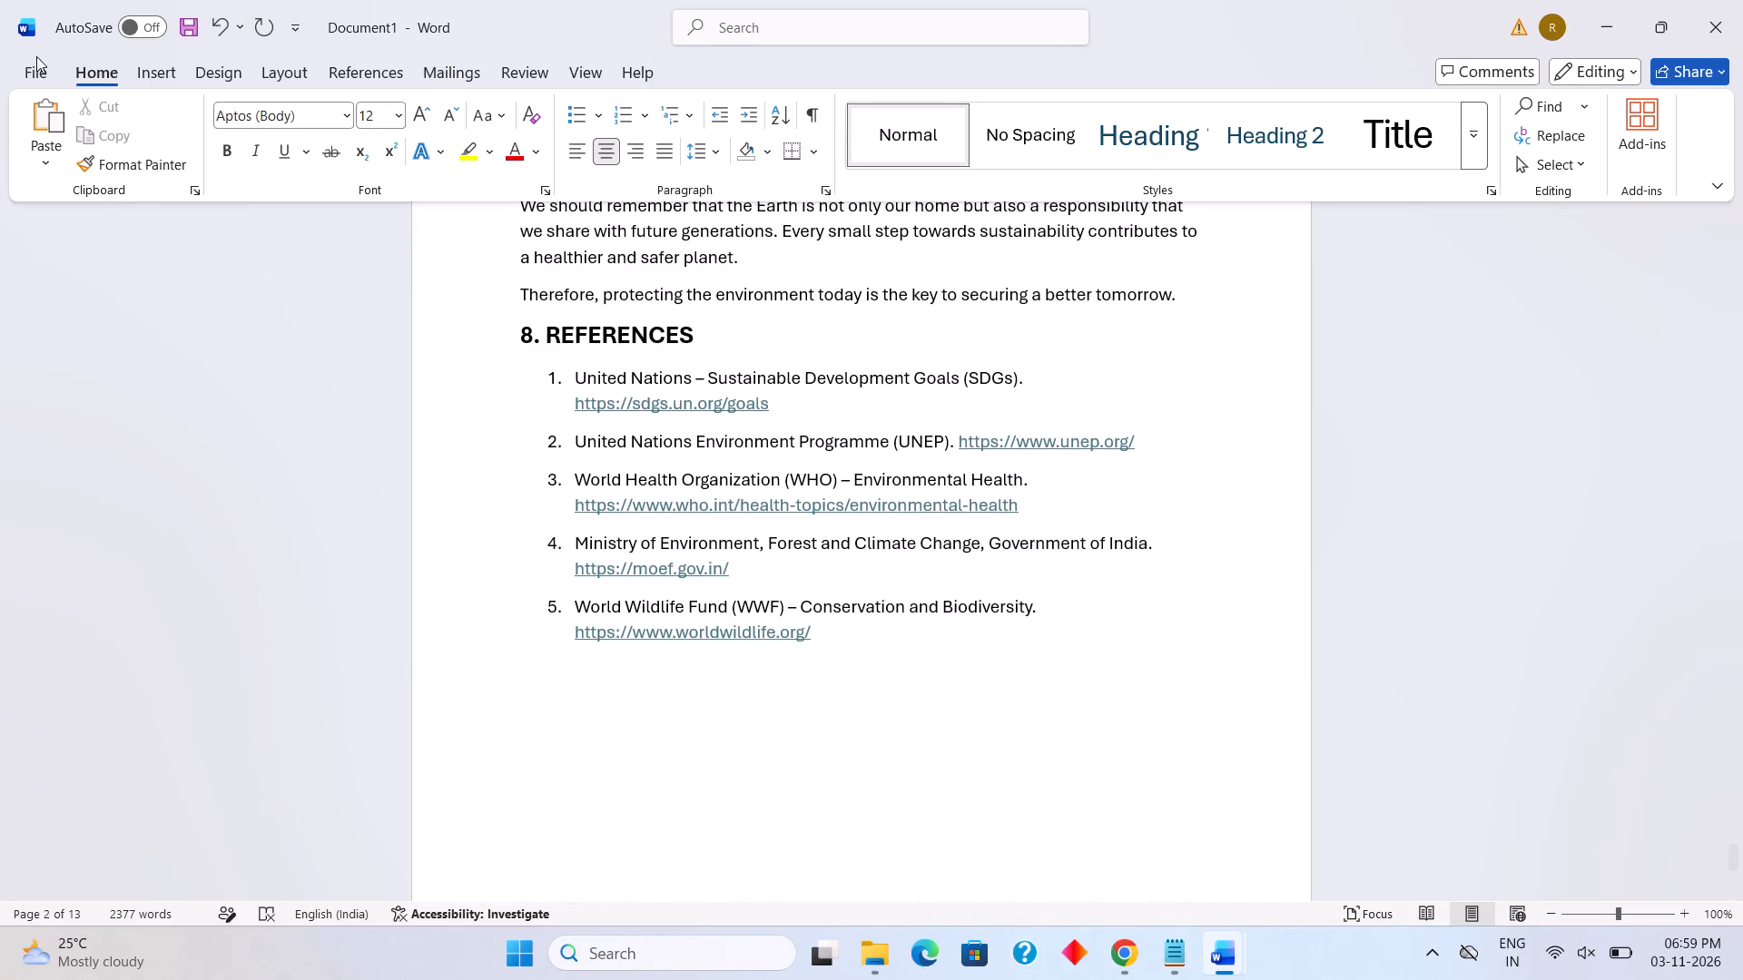
Save the document as a PDF named ASSIGNMENT in the Downloads folder, optimized as Standard and opened after publishing.
left_click(36, 56)
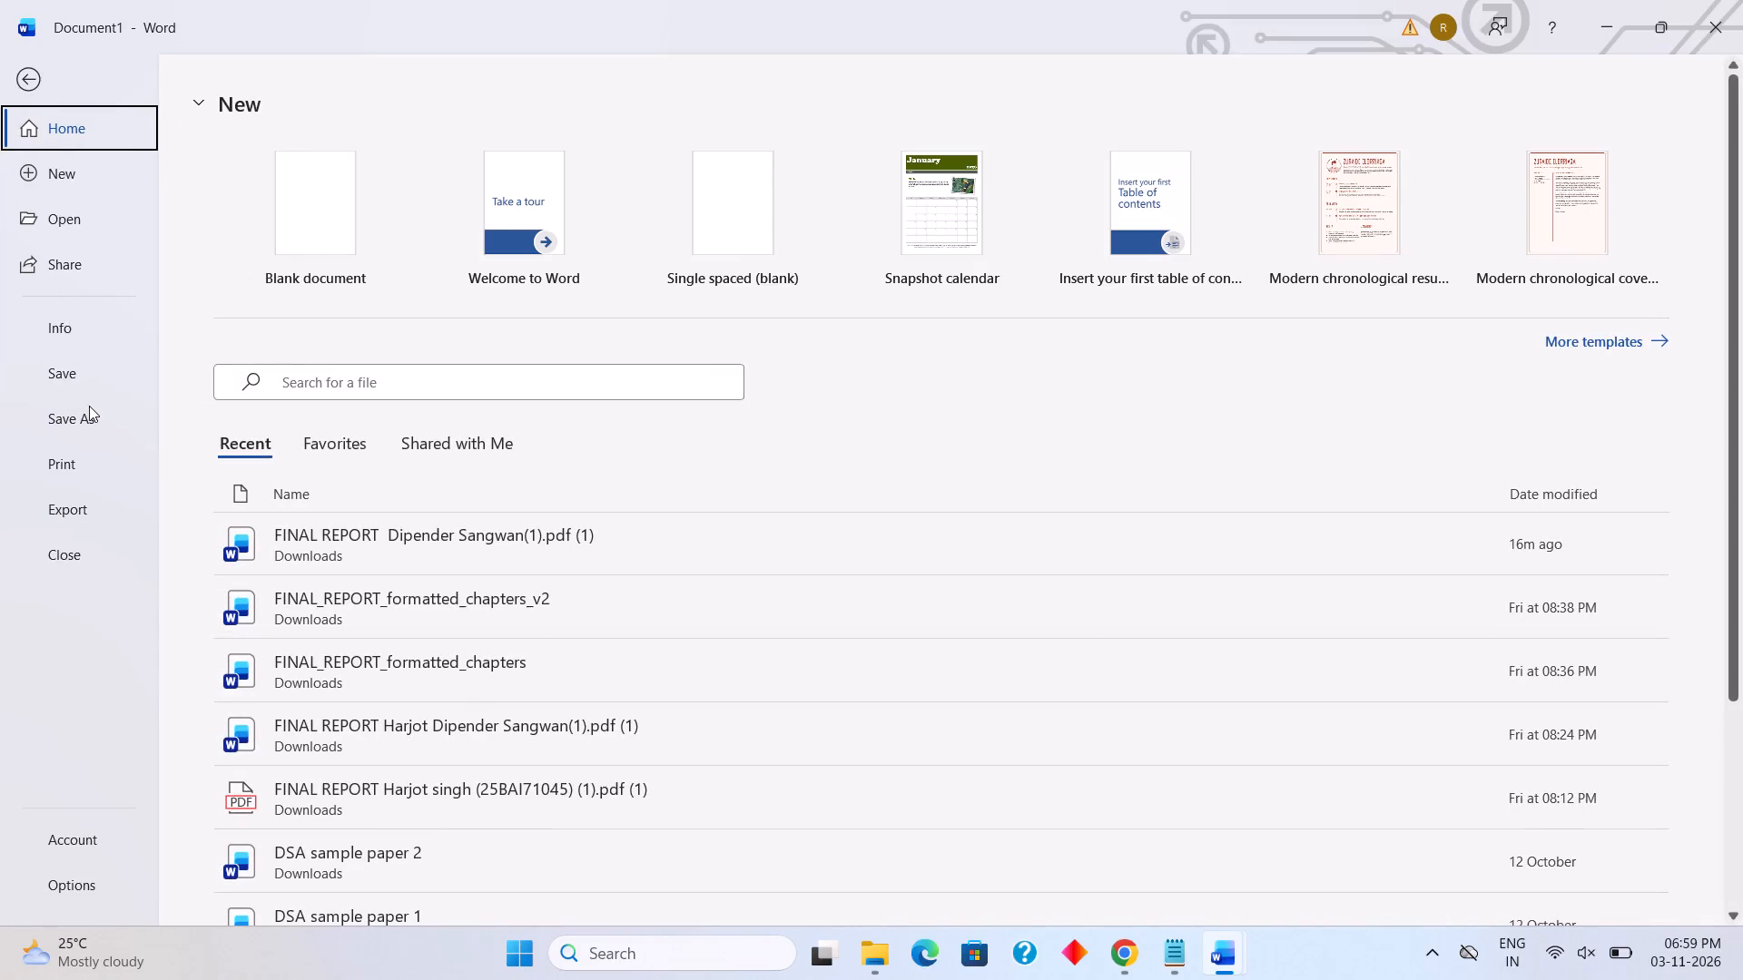
left_click(89, 406)
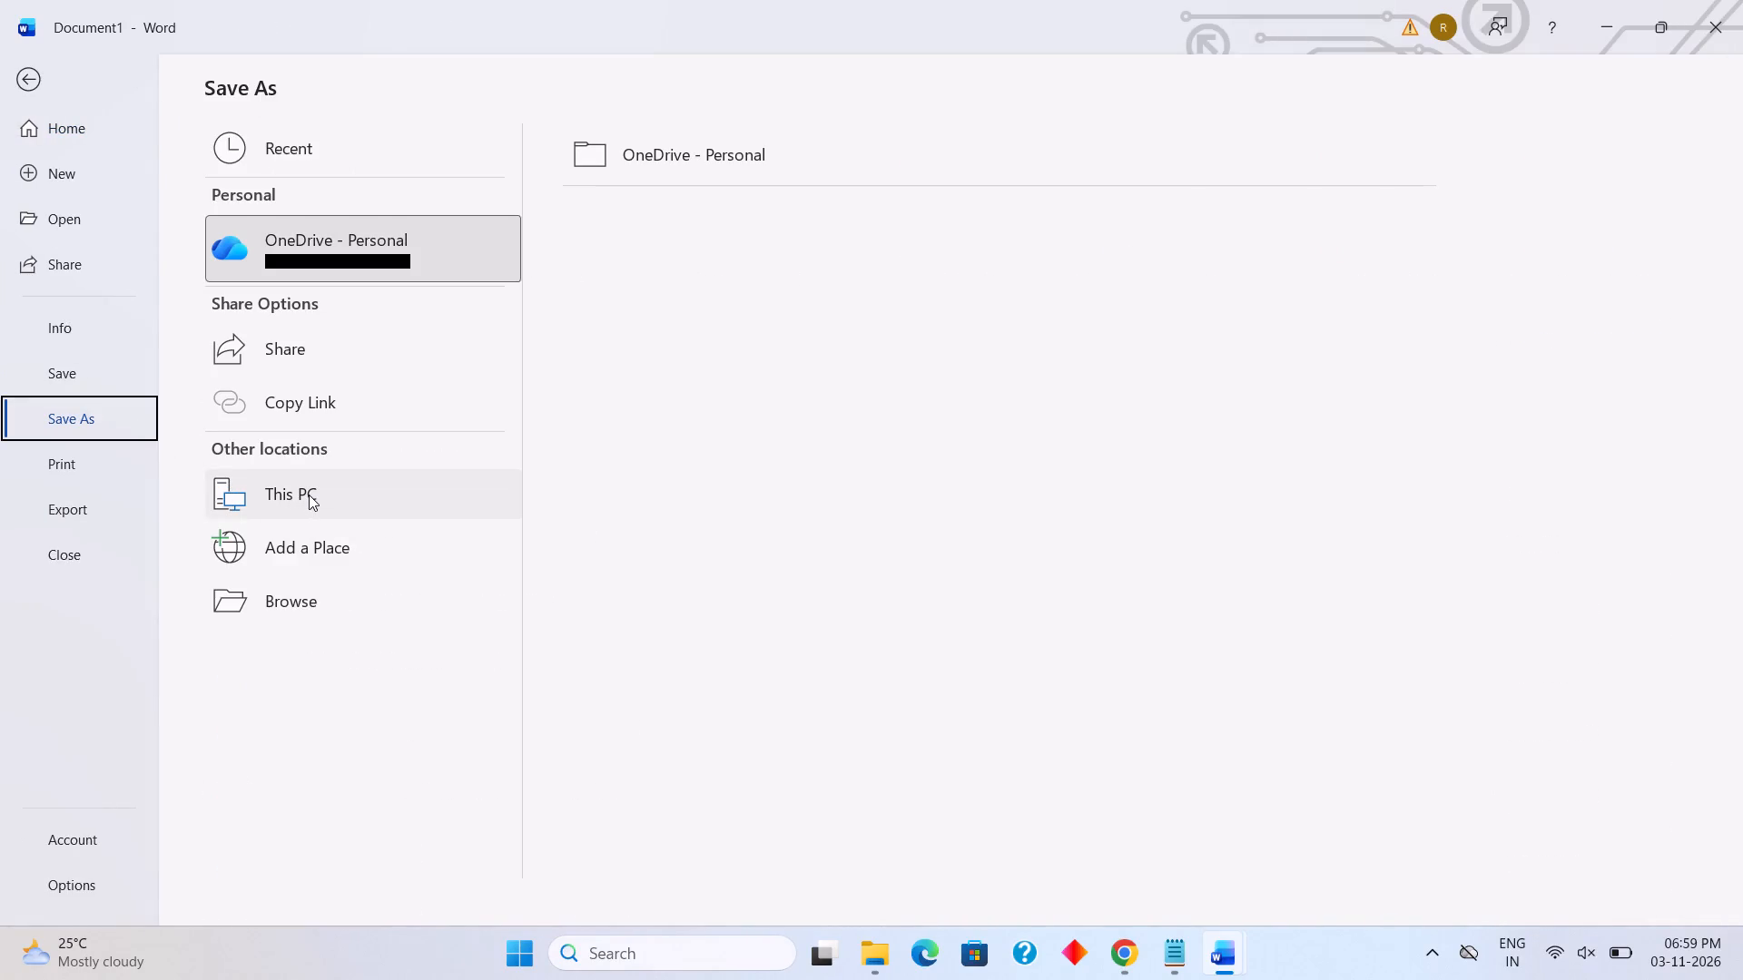
left_click(309, 495)
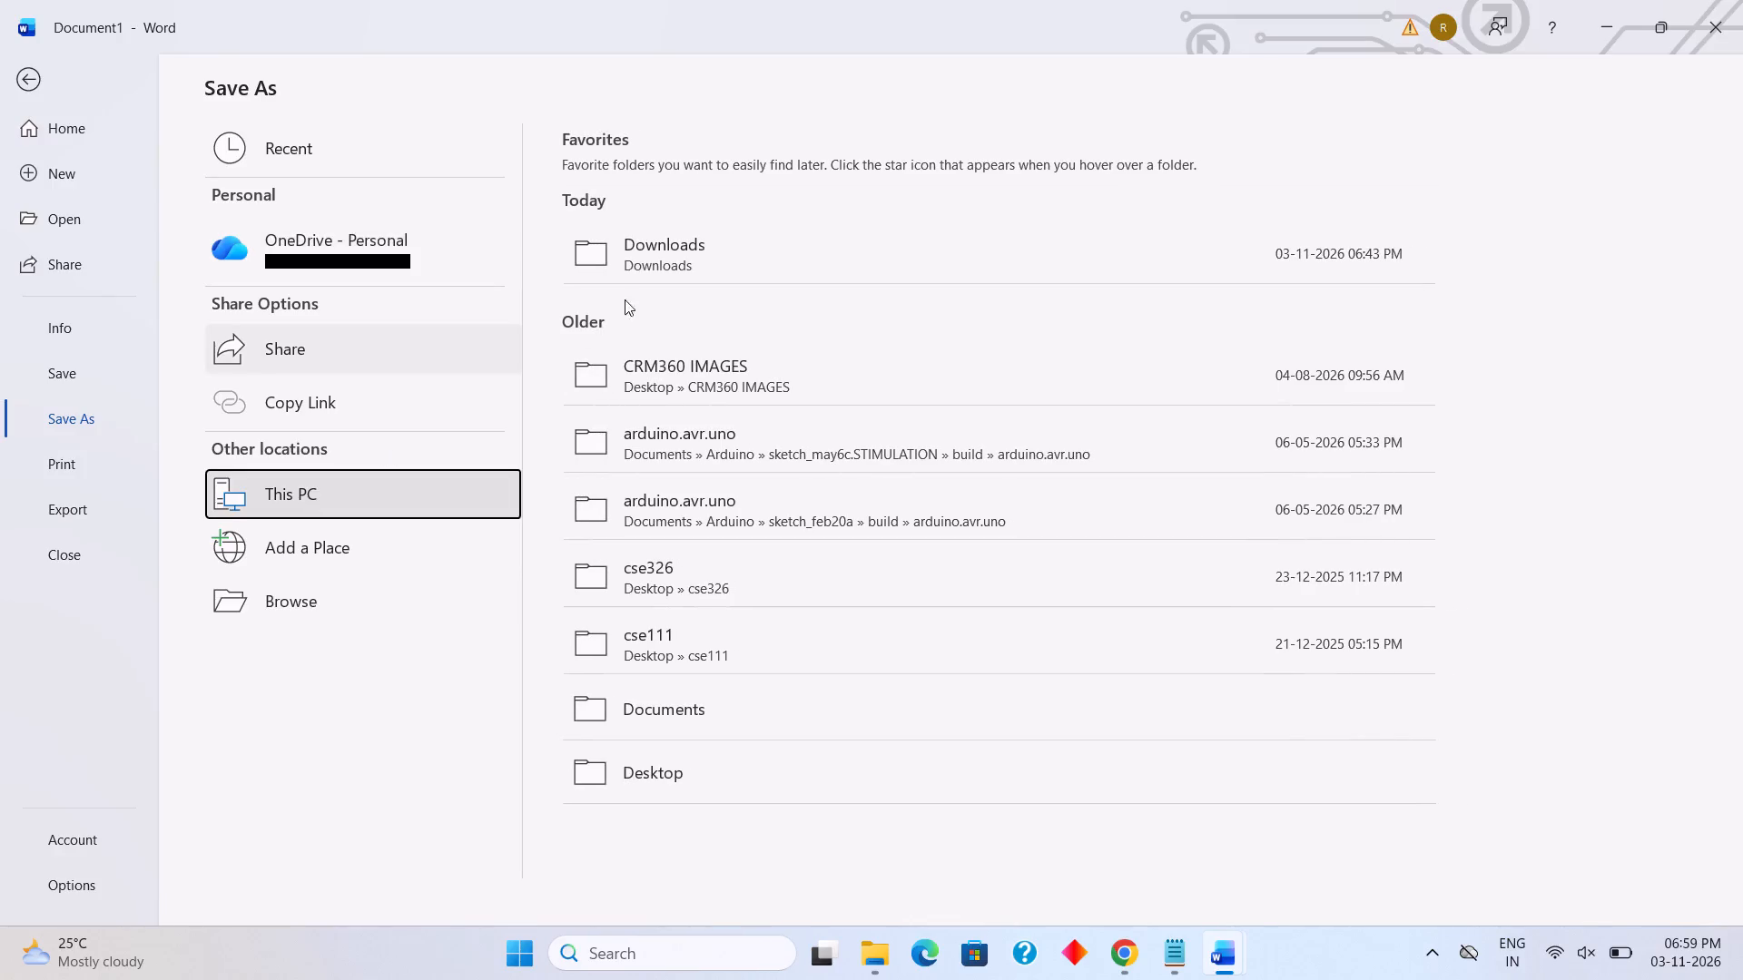
left_click(682, 272)
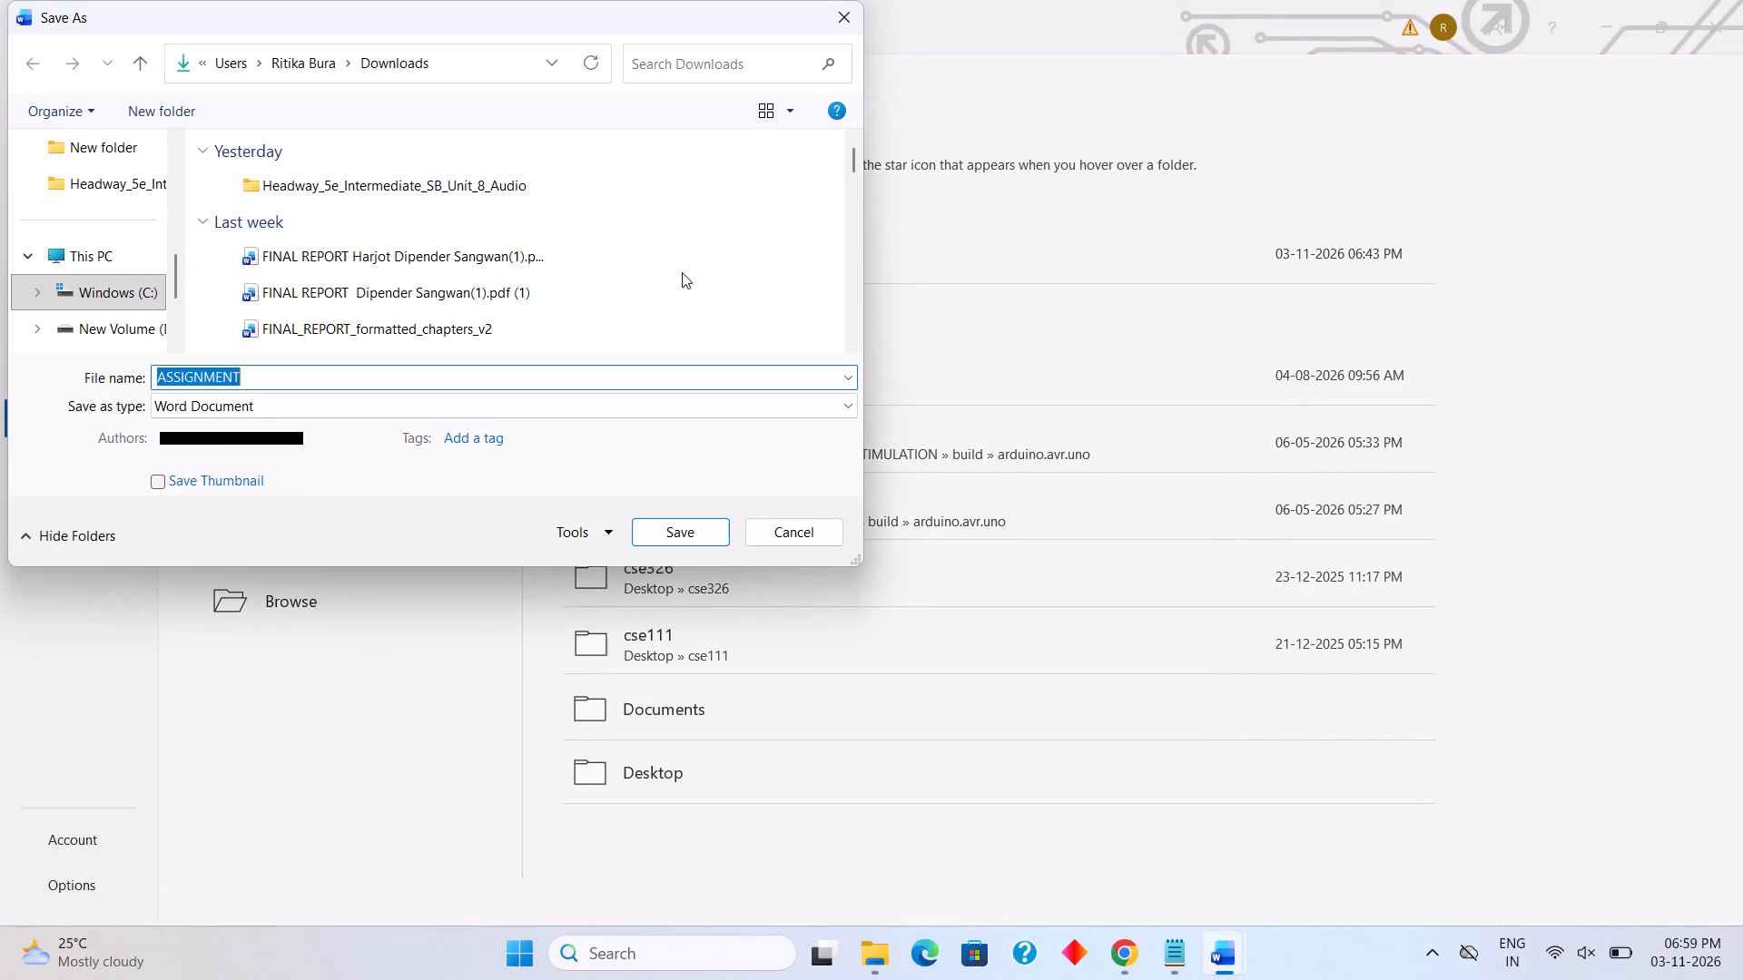
left_click(648, 407)
left_click(655, 534)
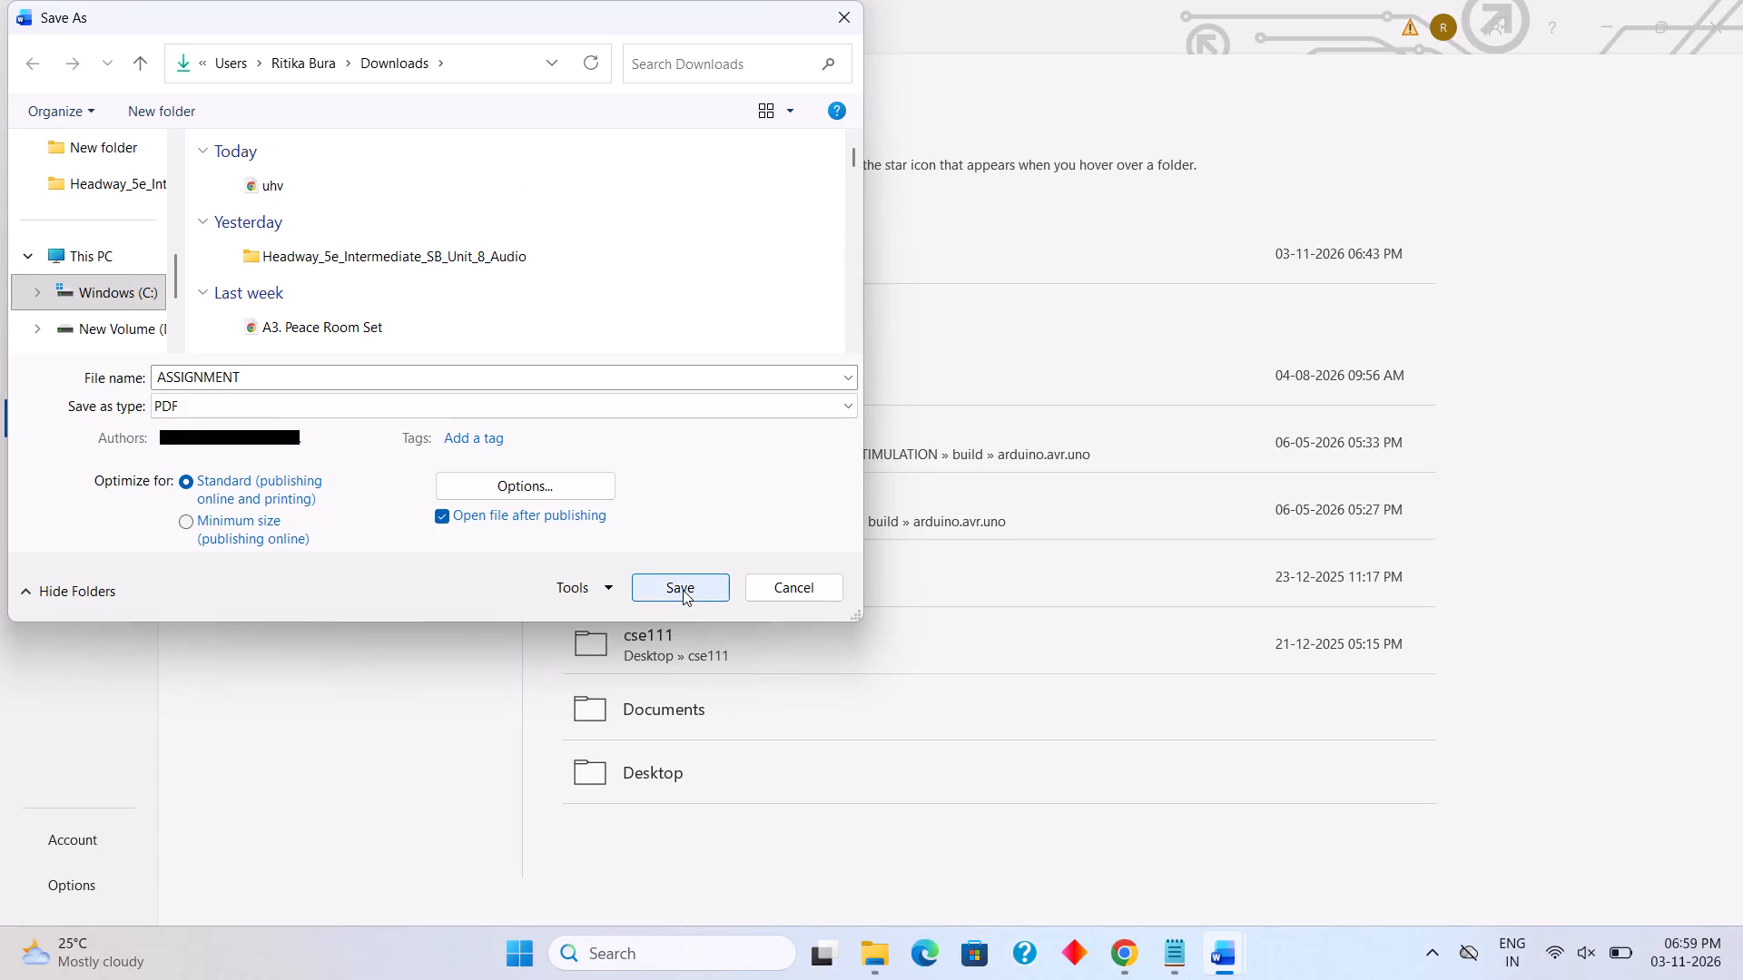
left_click(683, 590)
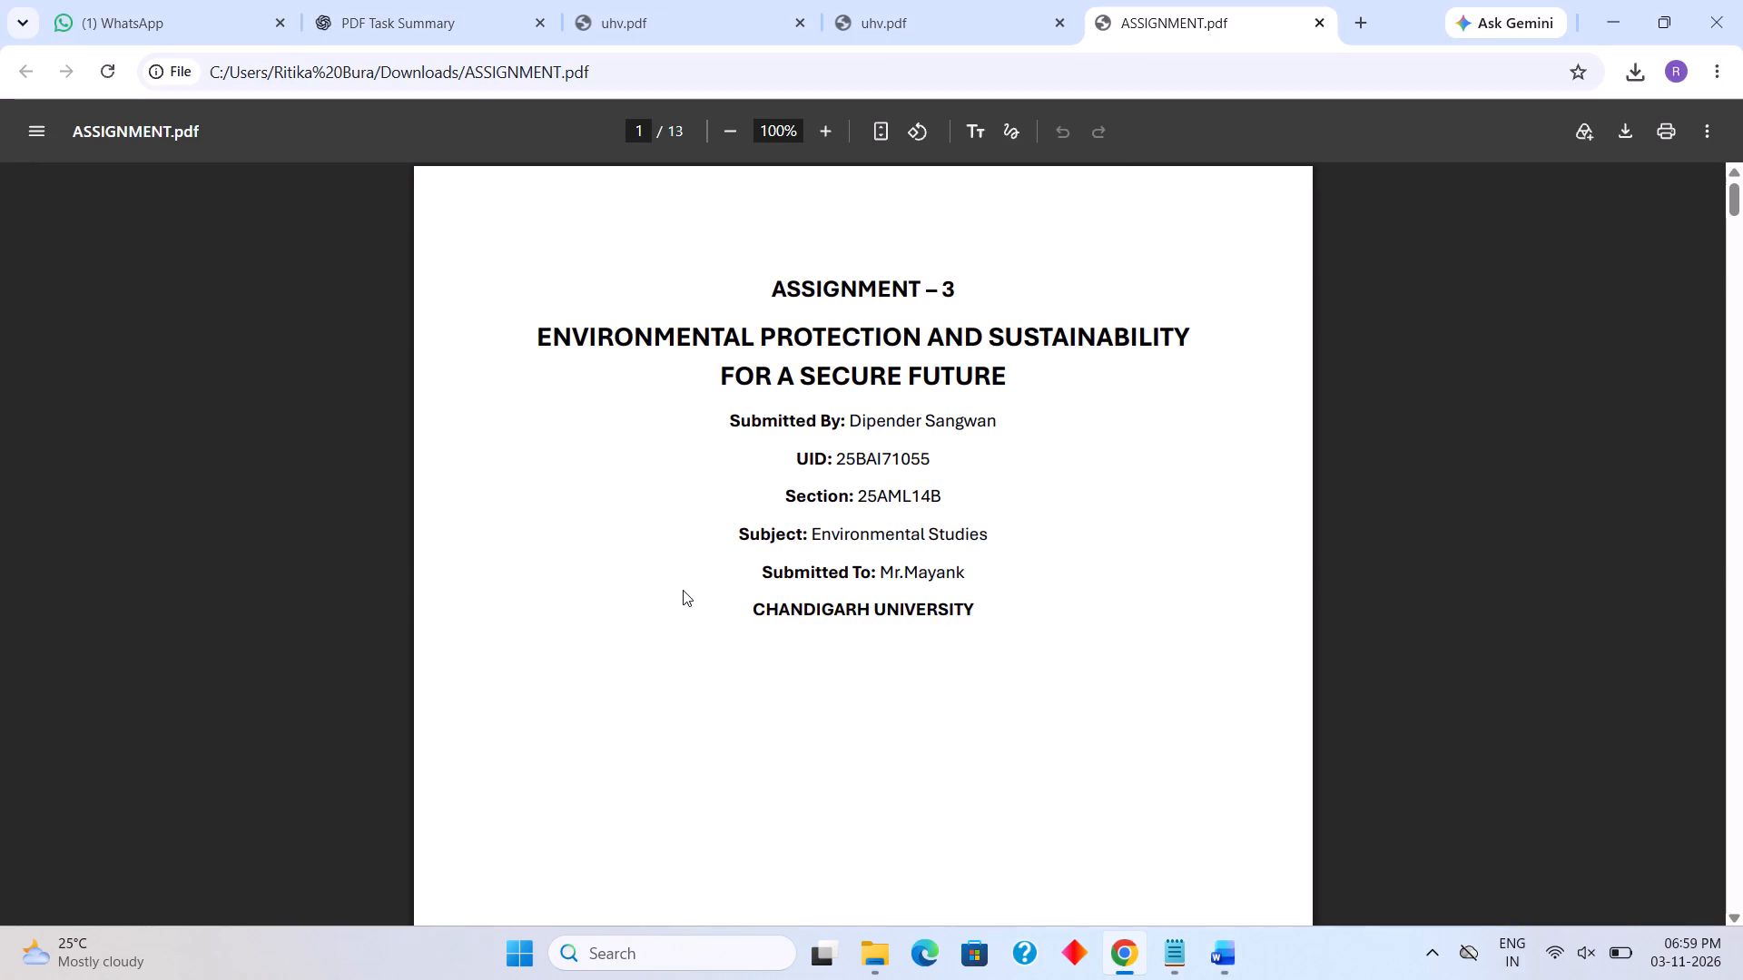
Review the exported ASSIGNMENT.pdf from the cover page through to section "8. REFERENCES", checking headings, fonts and page breaks.
scroll(683, 590, "down", 10)
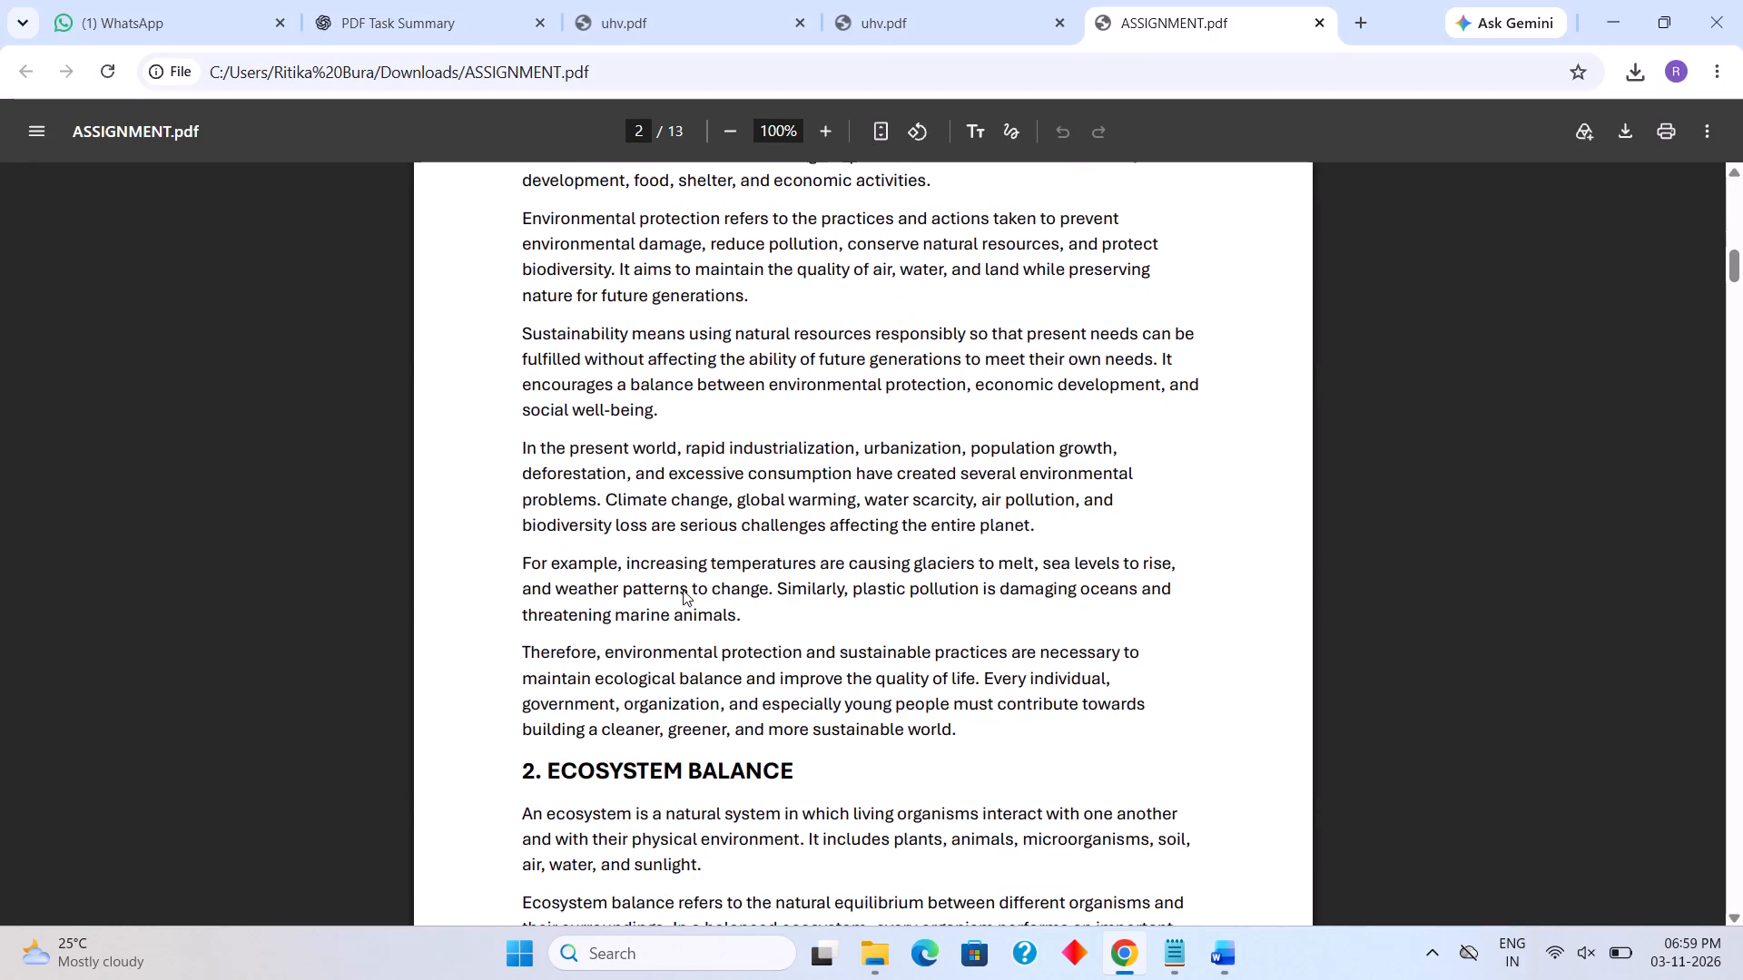
scroll(683, 590, "down", 10)
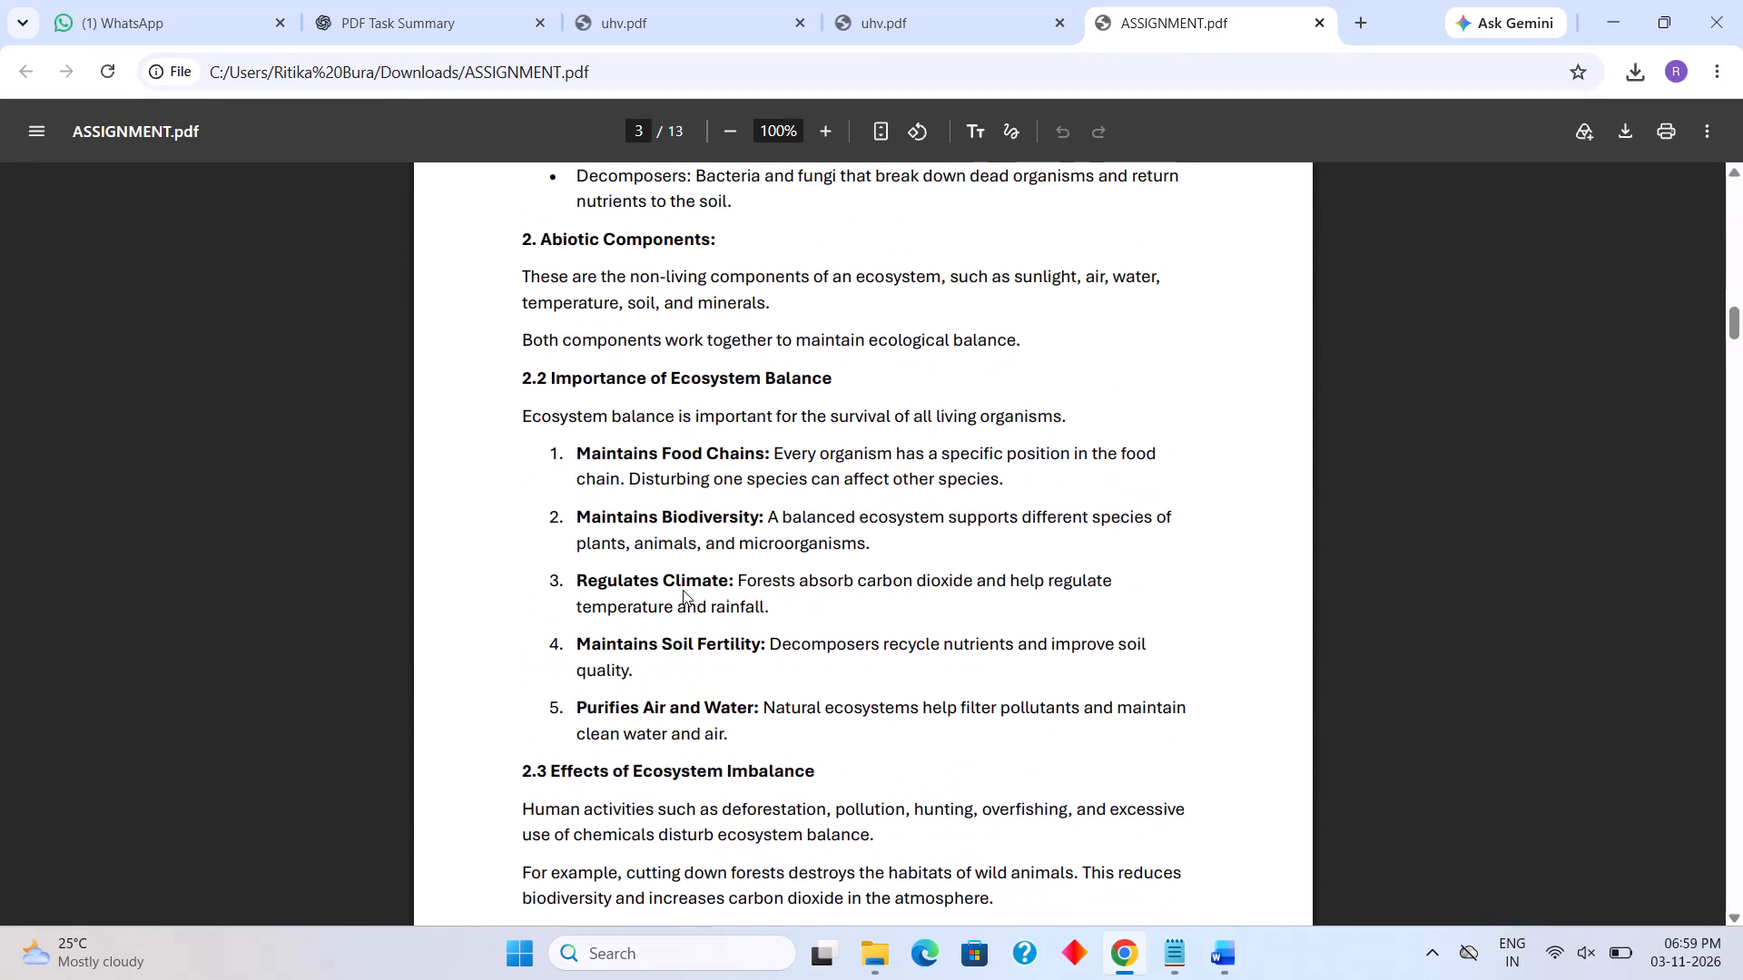
scroll(683, 590, "down", 5)
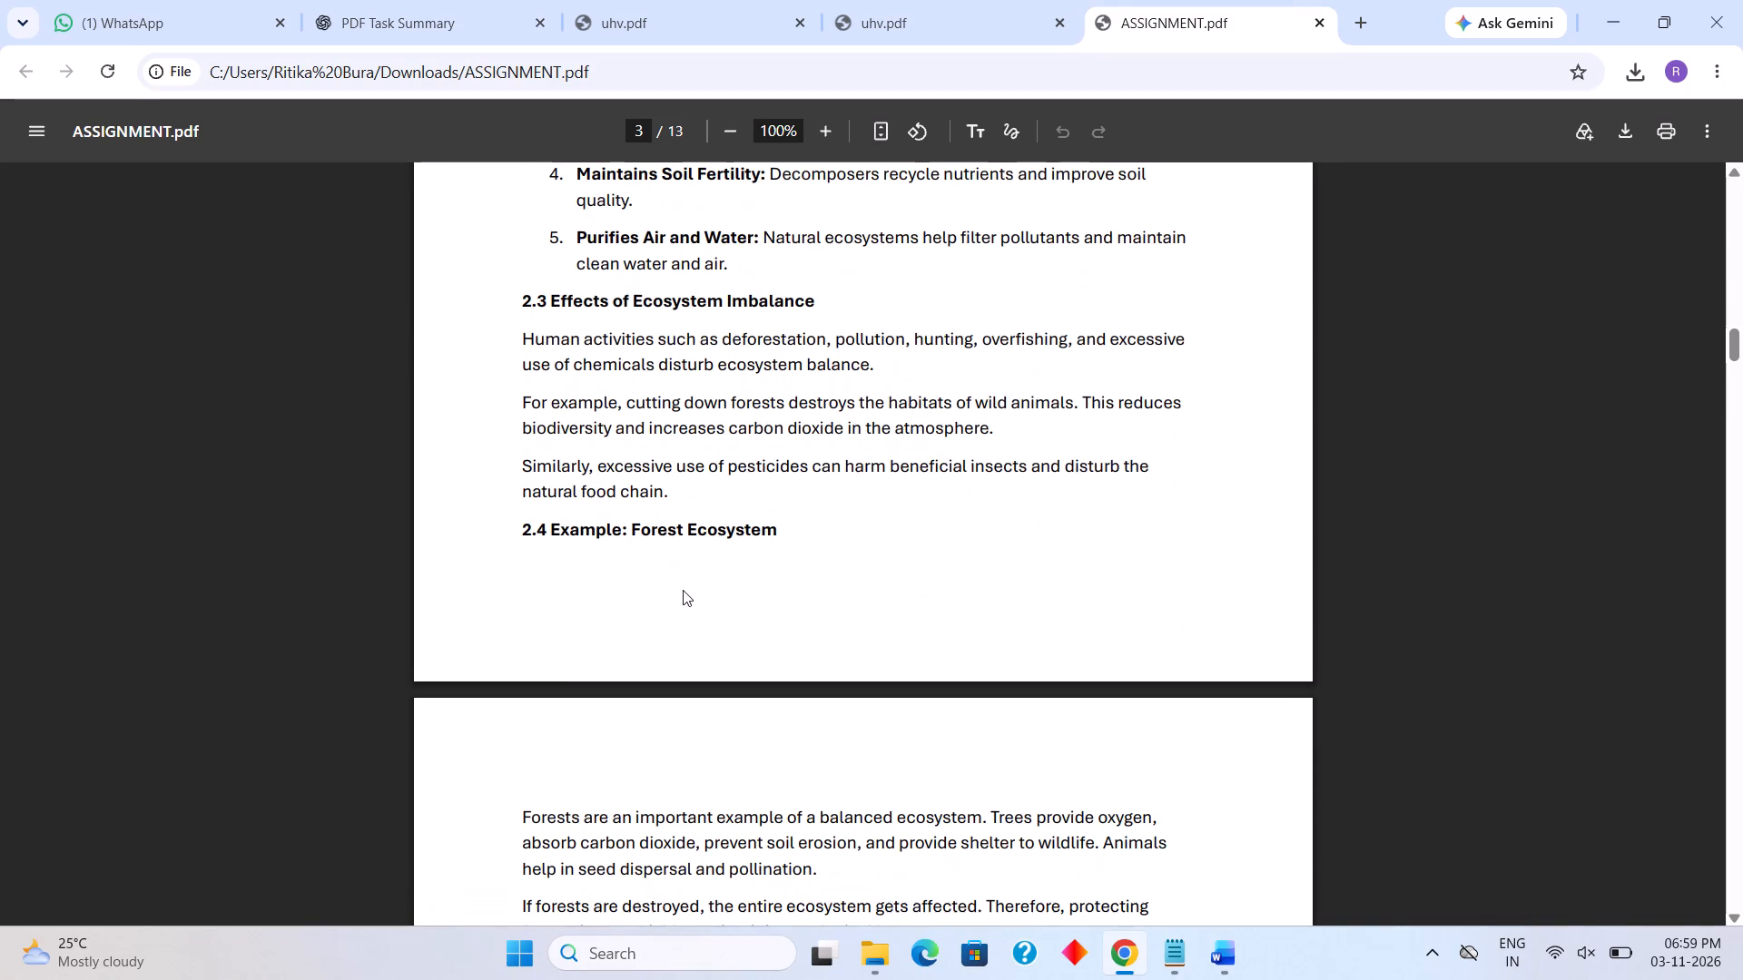
scroll(683, 590, "down", 3)
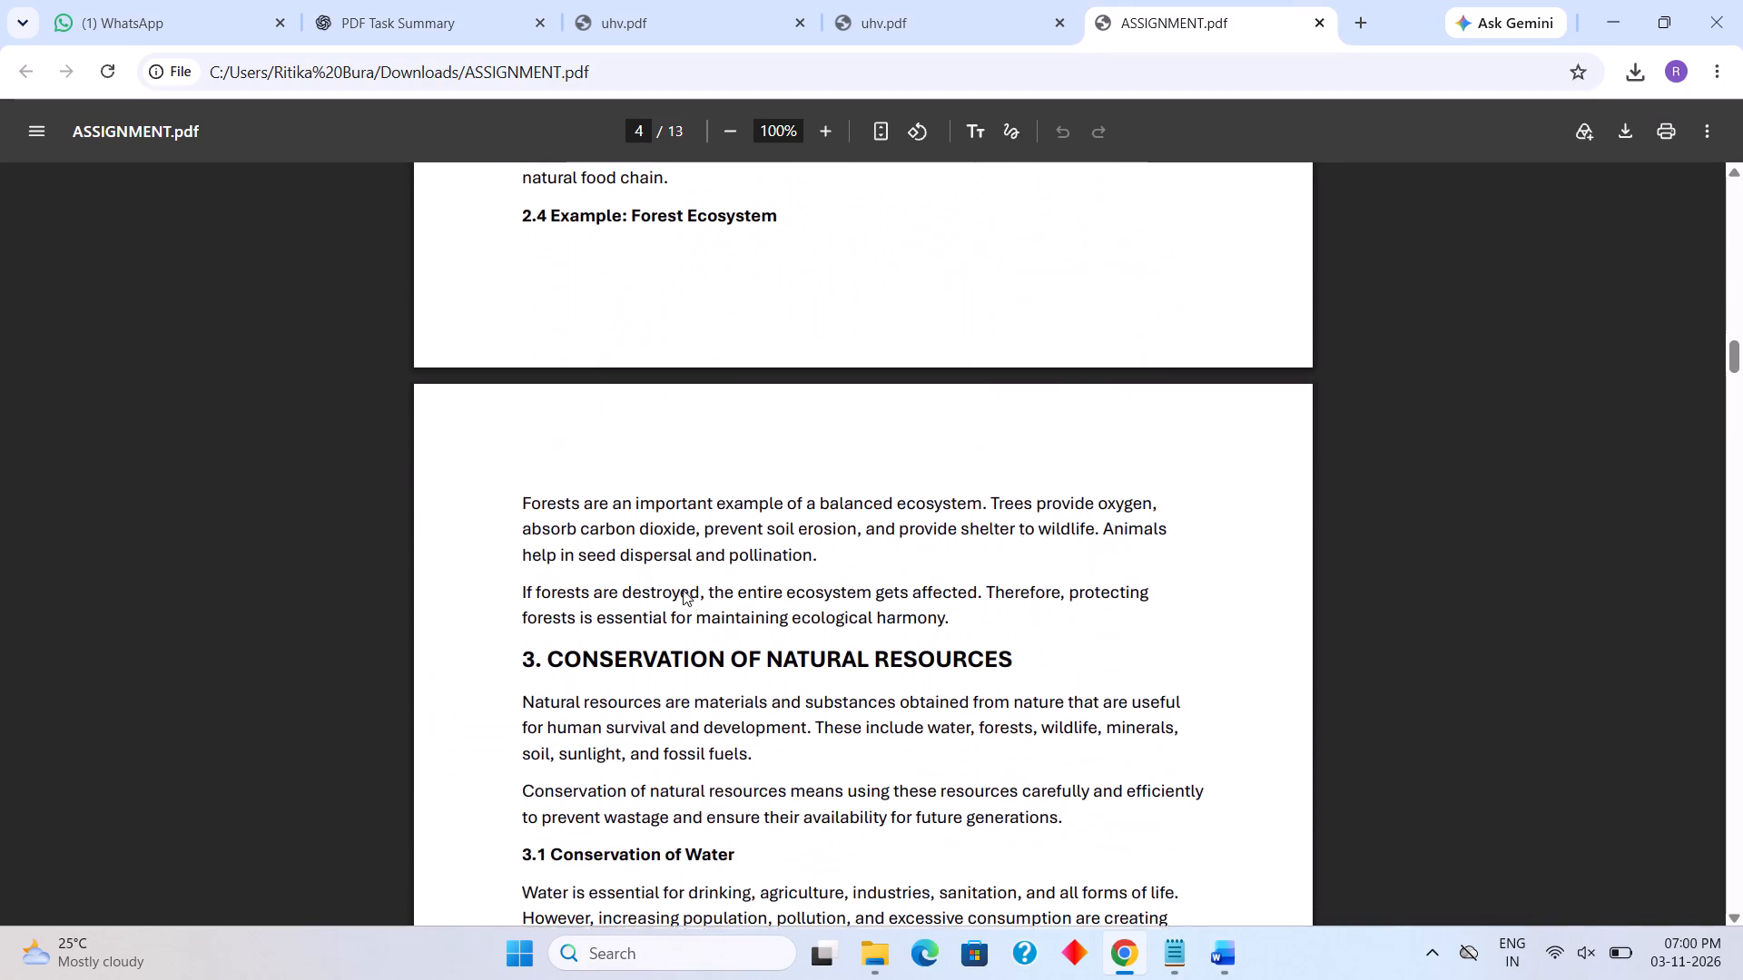
scroll(683, 590, "down", 8)
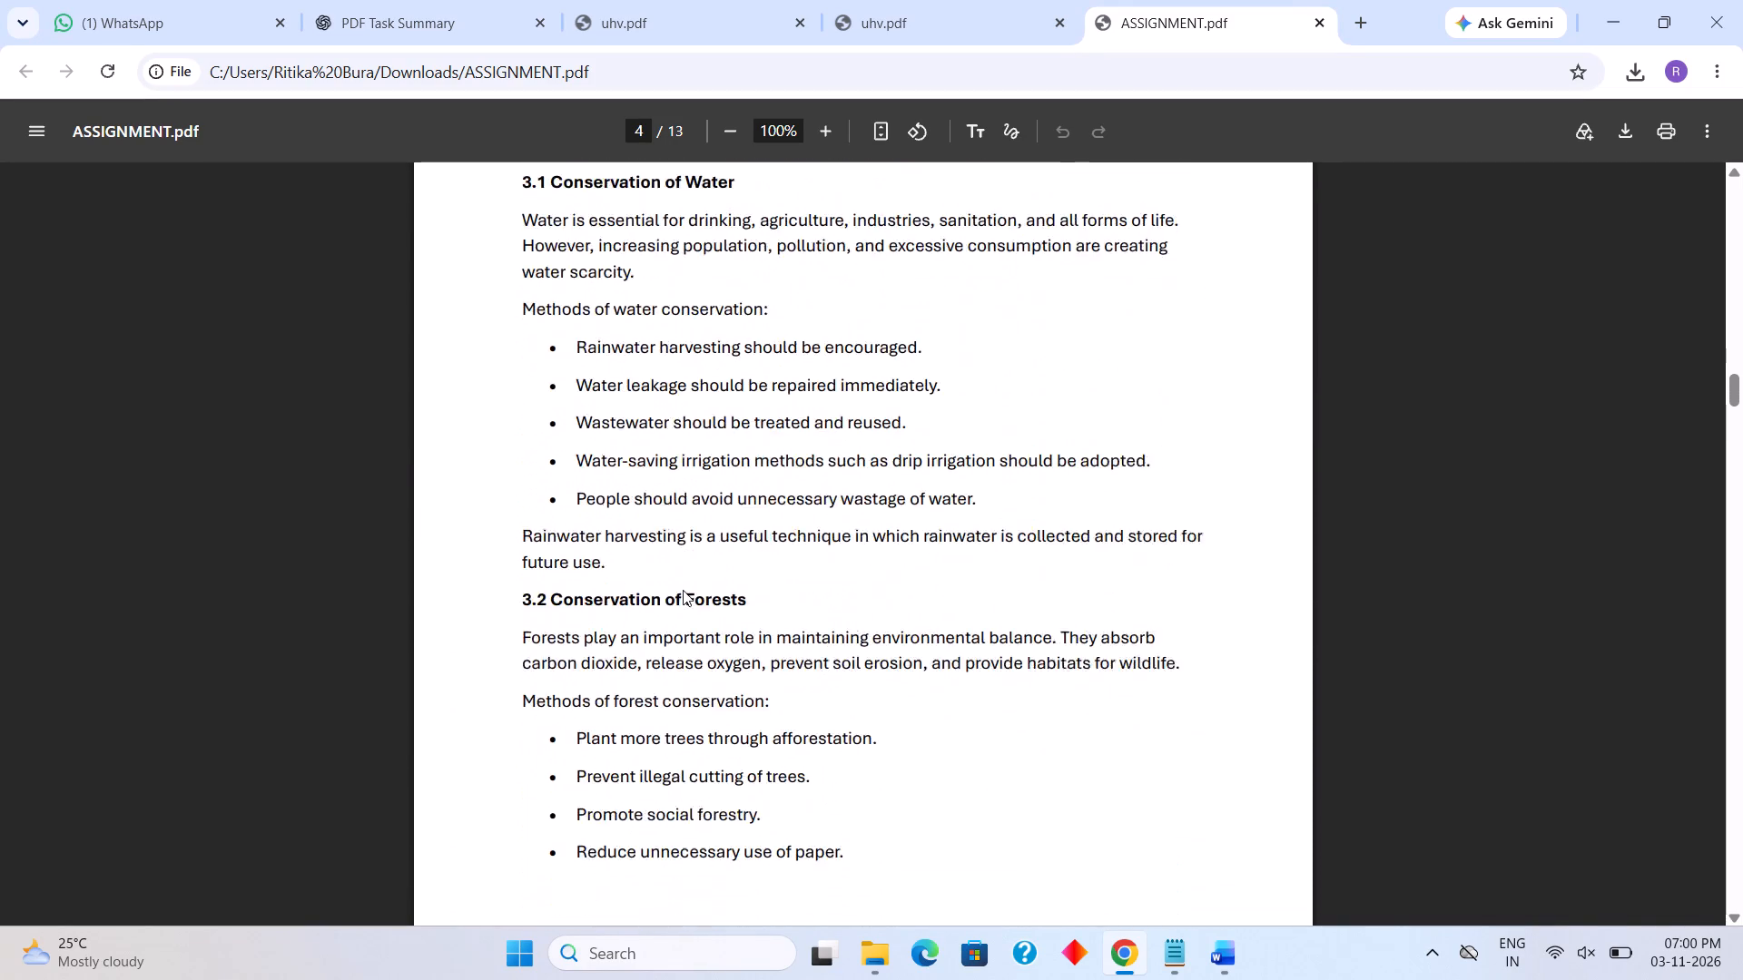
scroll(683, 590, "down", 6)
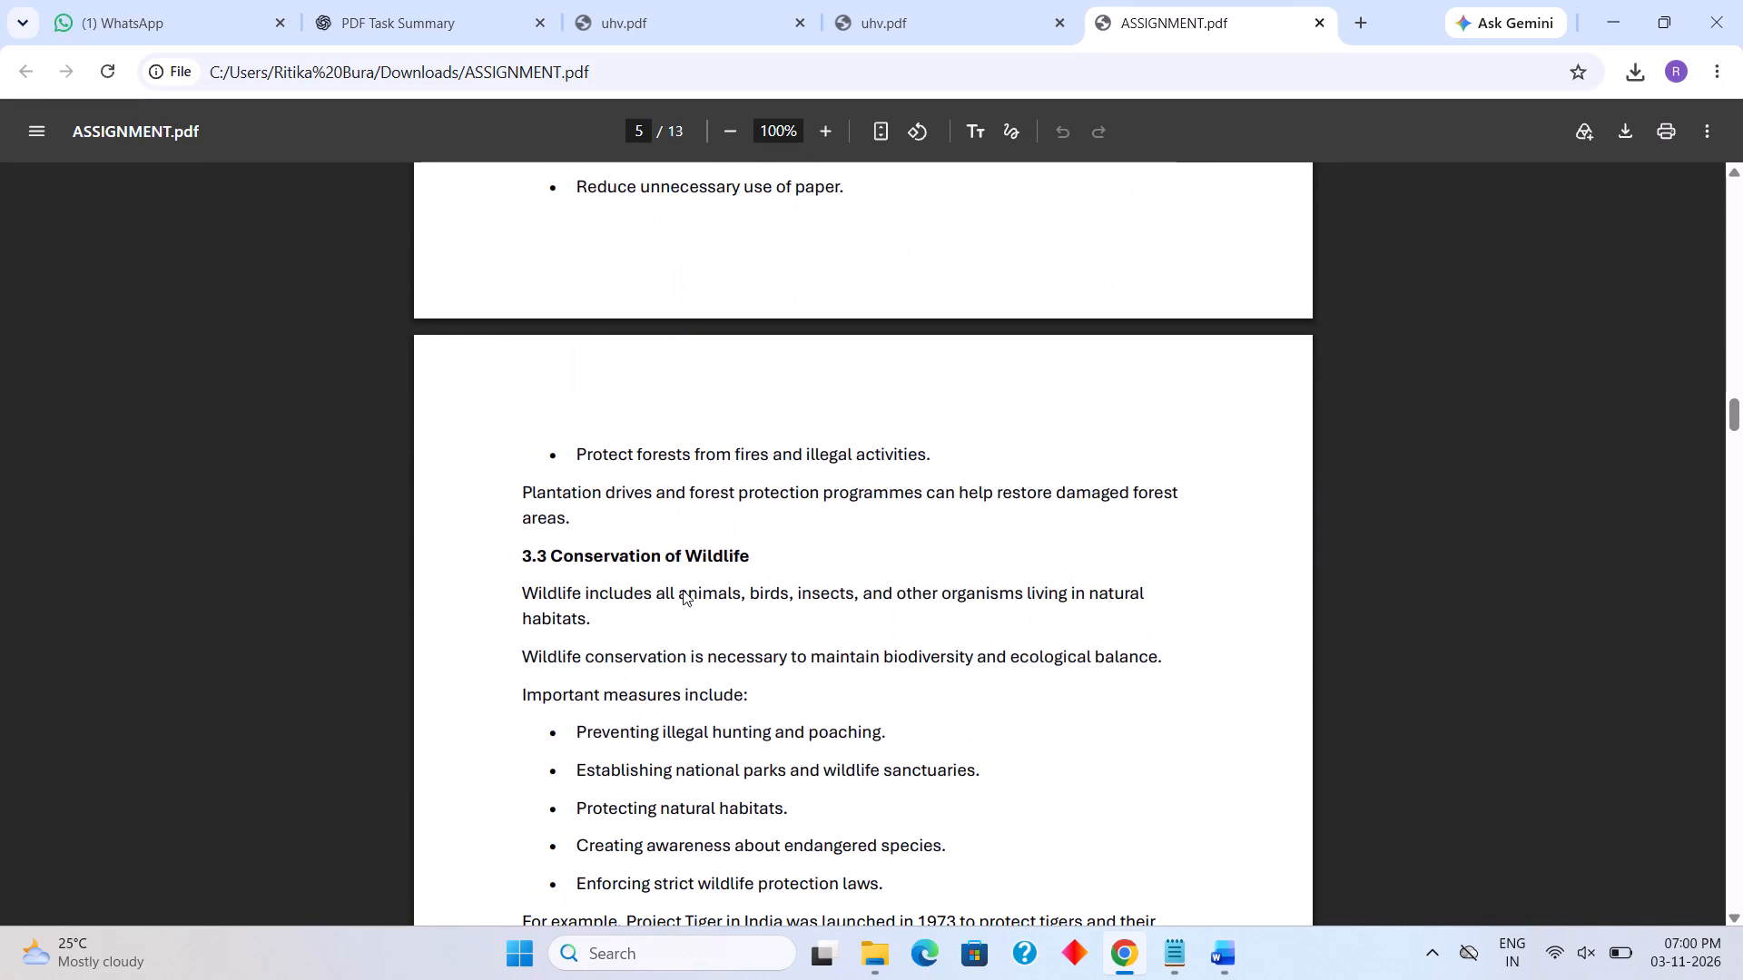
scroll(683, 590, "down", 4)
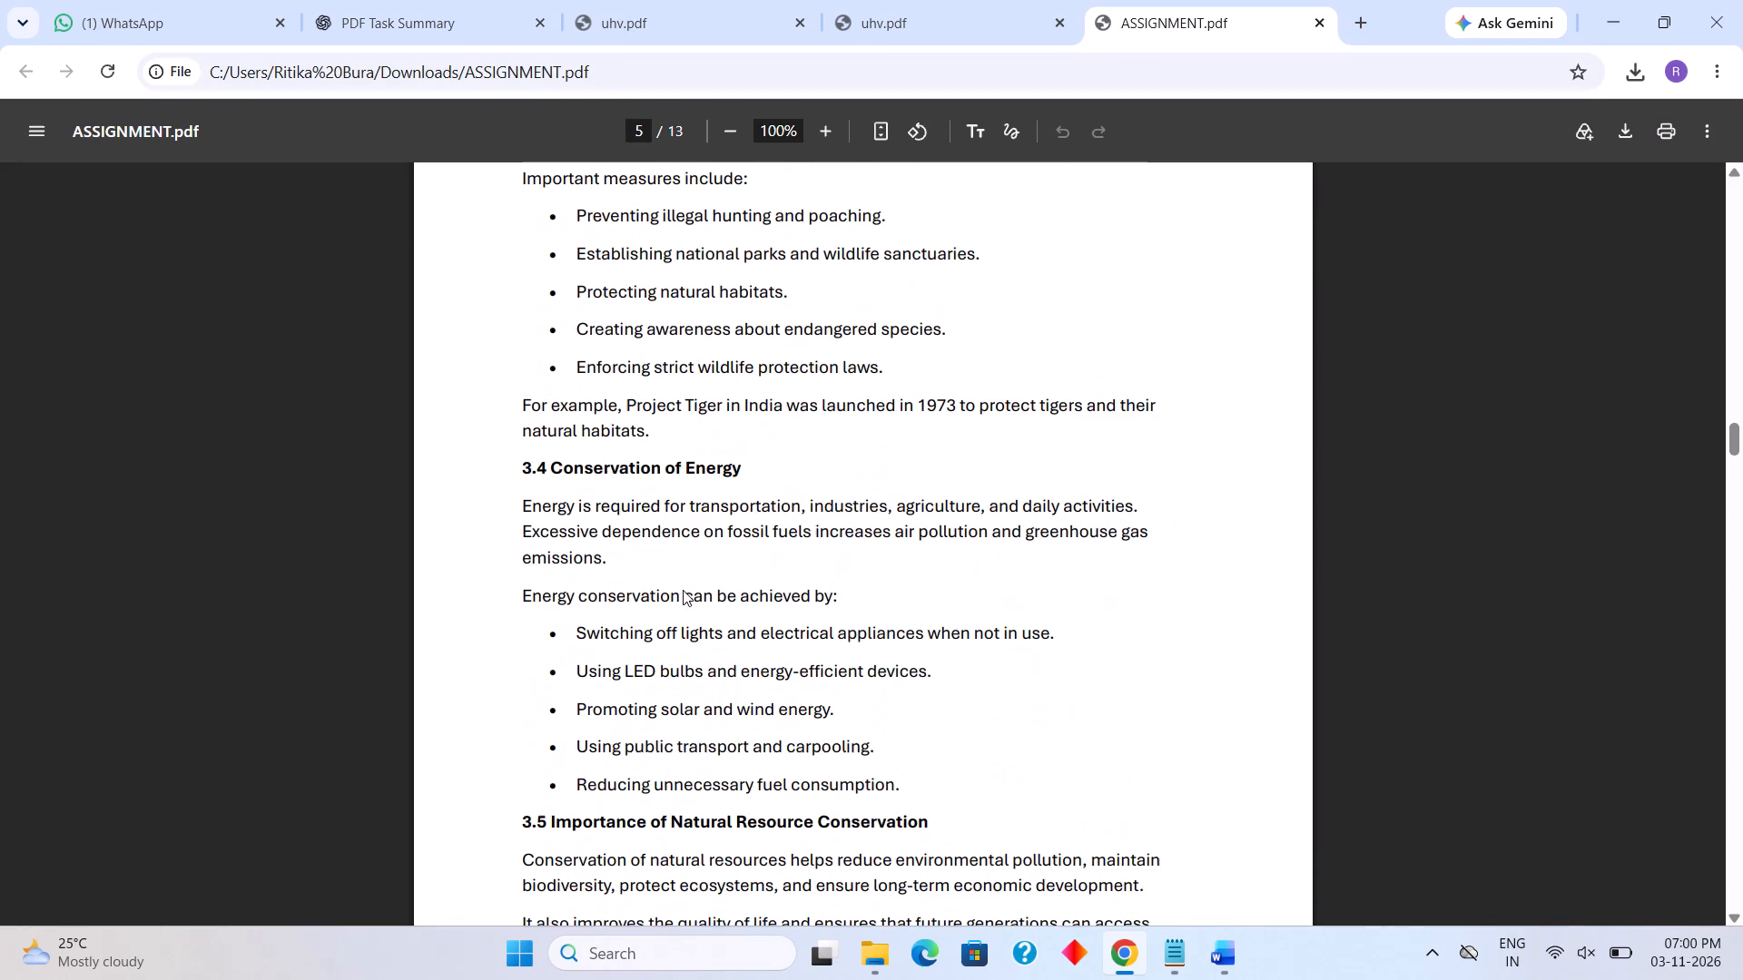
scroll(683, 590, "down", 8)
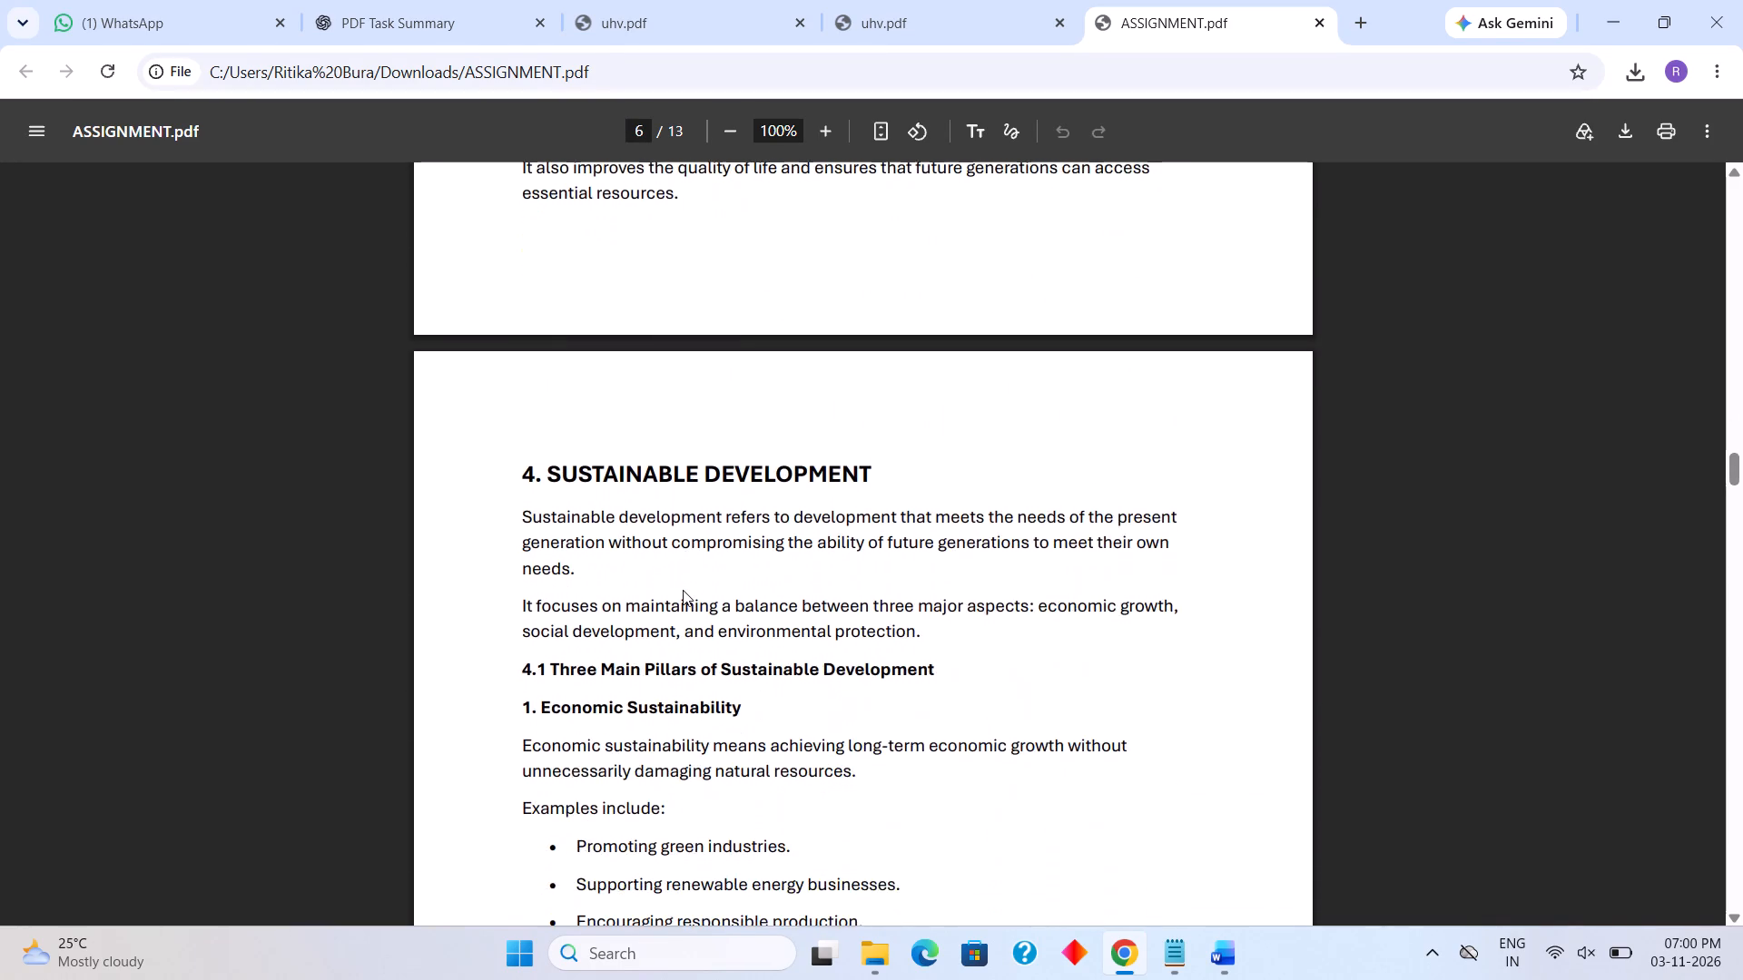
scroll(683, 590, "down", 11)
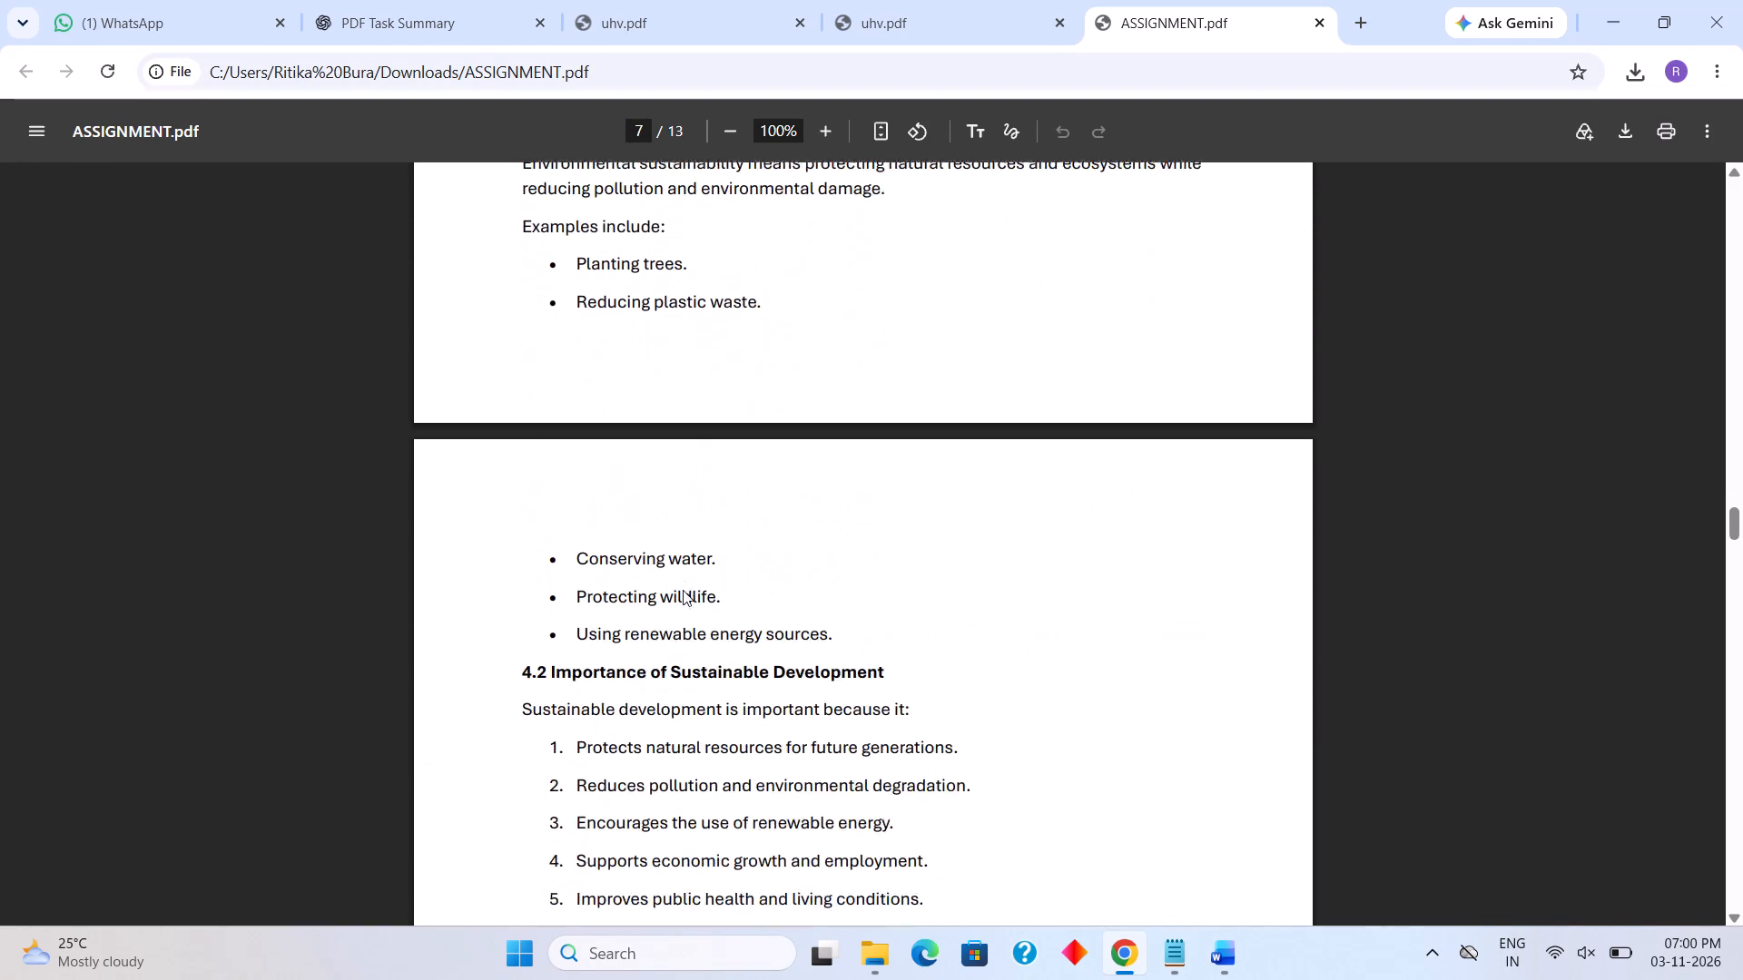
scroll(683, 590, "down", 10)
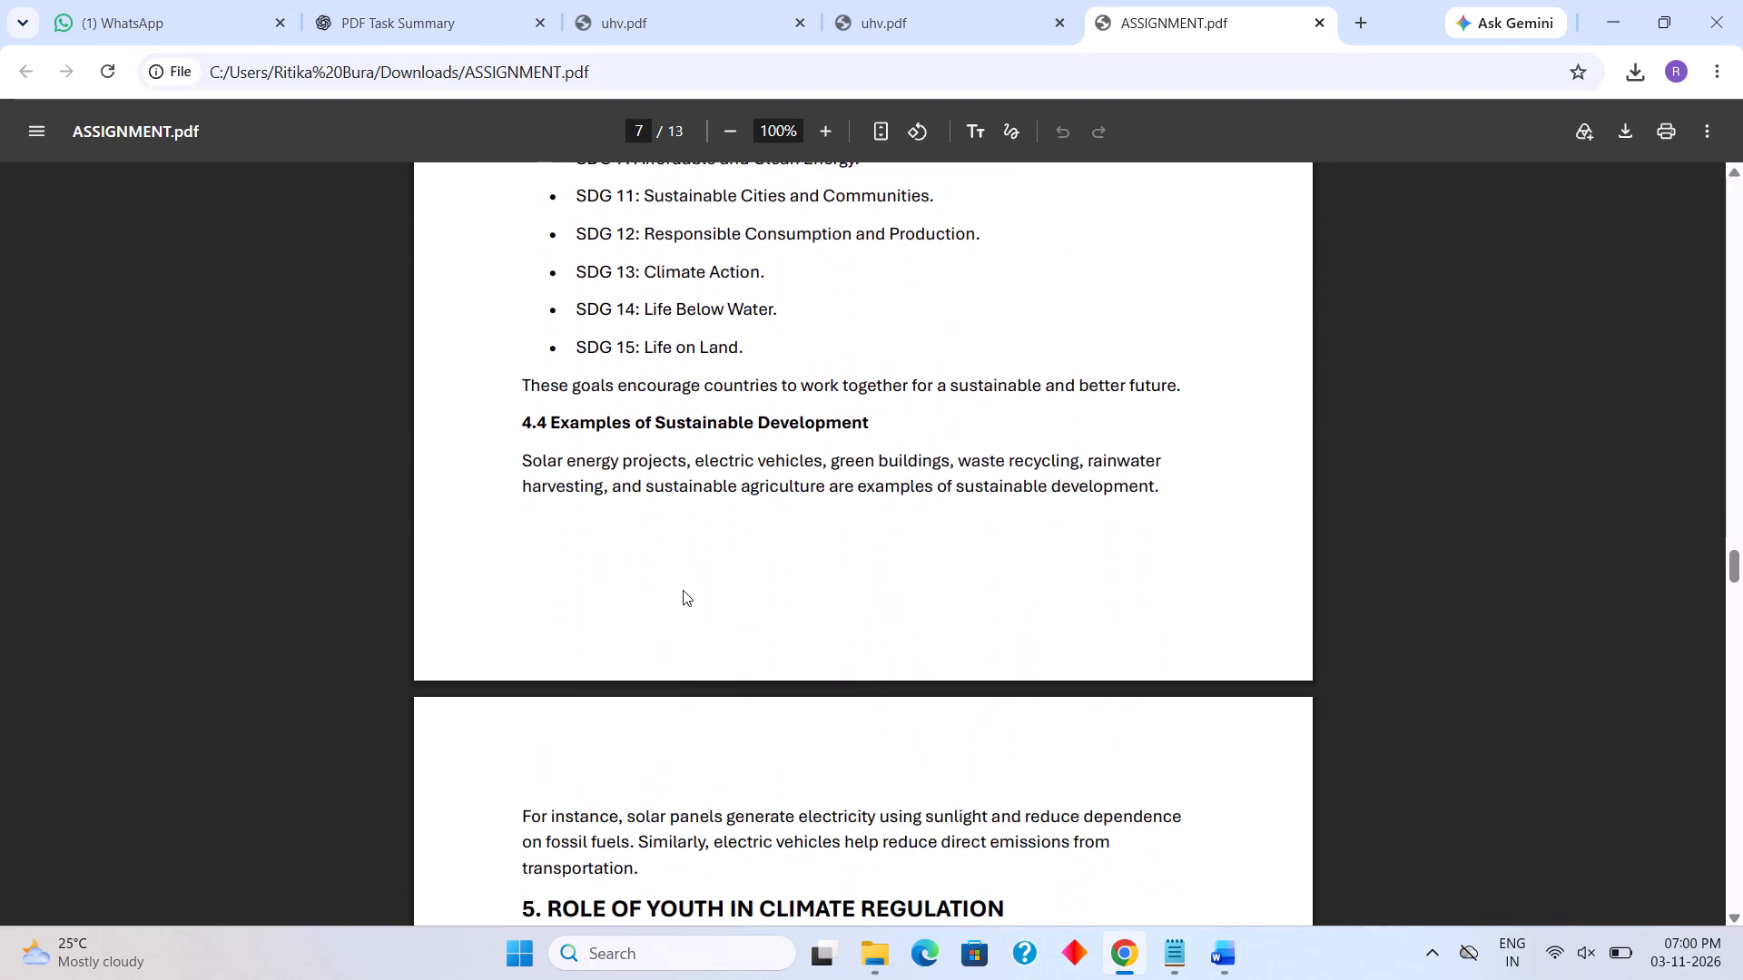
scroll(683, 590, "down", 7)
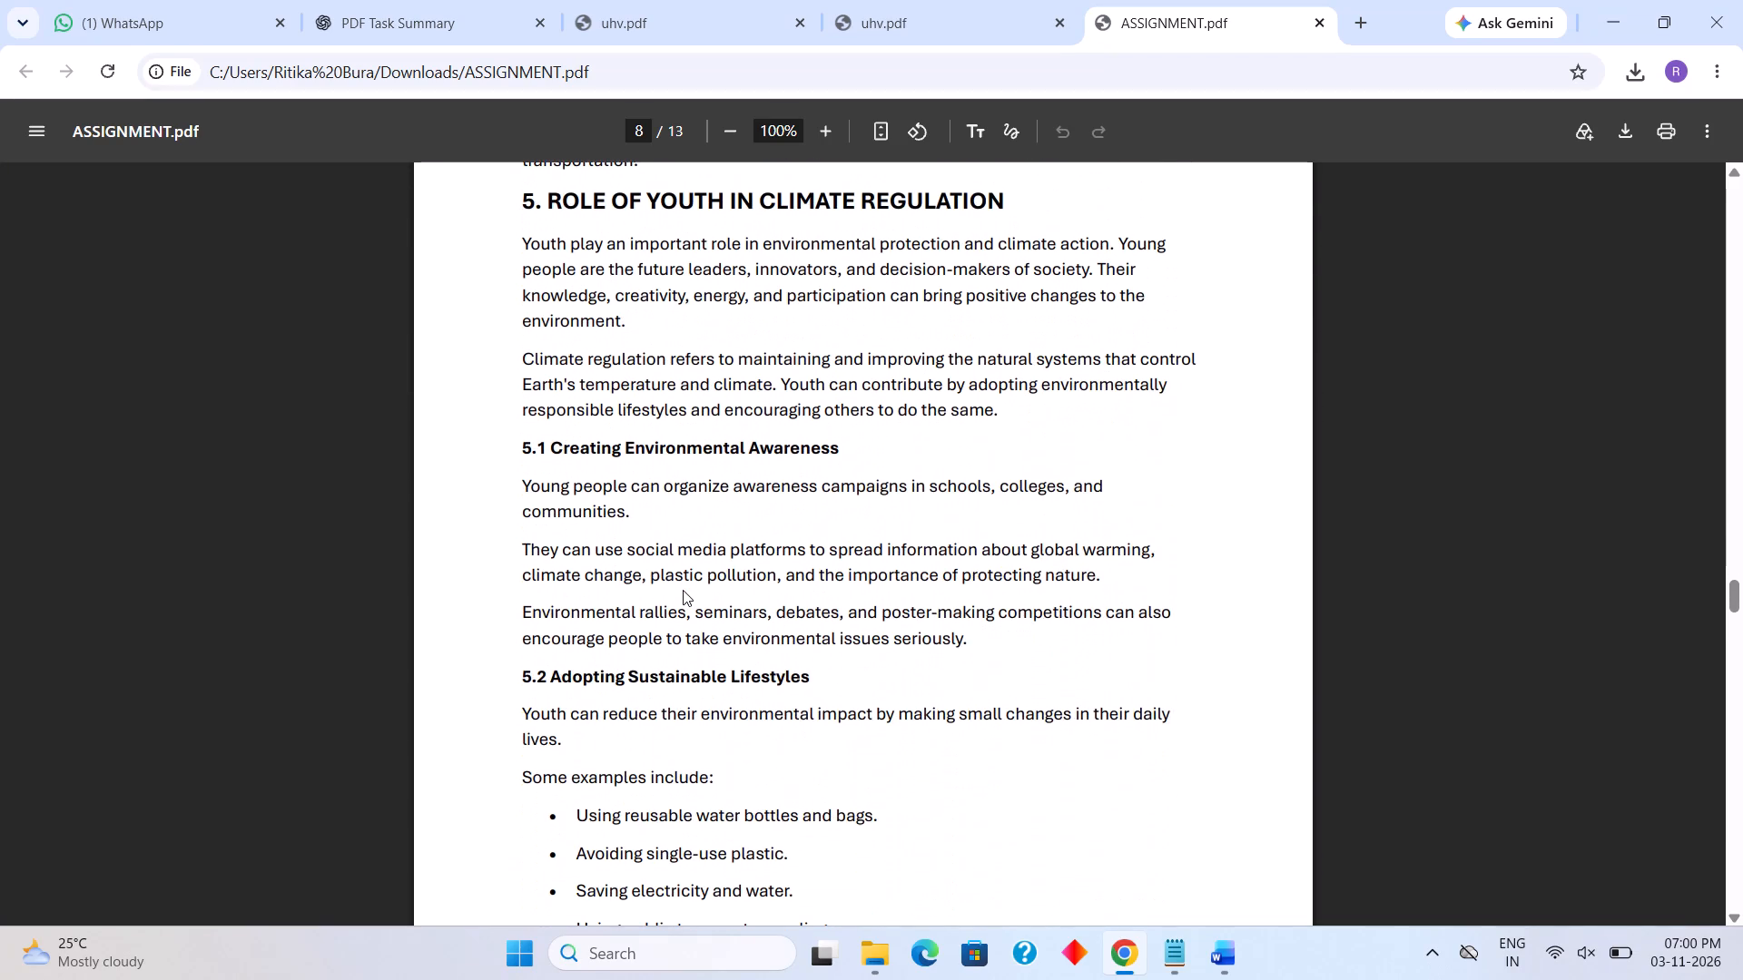
scroll(683, 590, "down", 2)
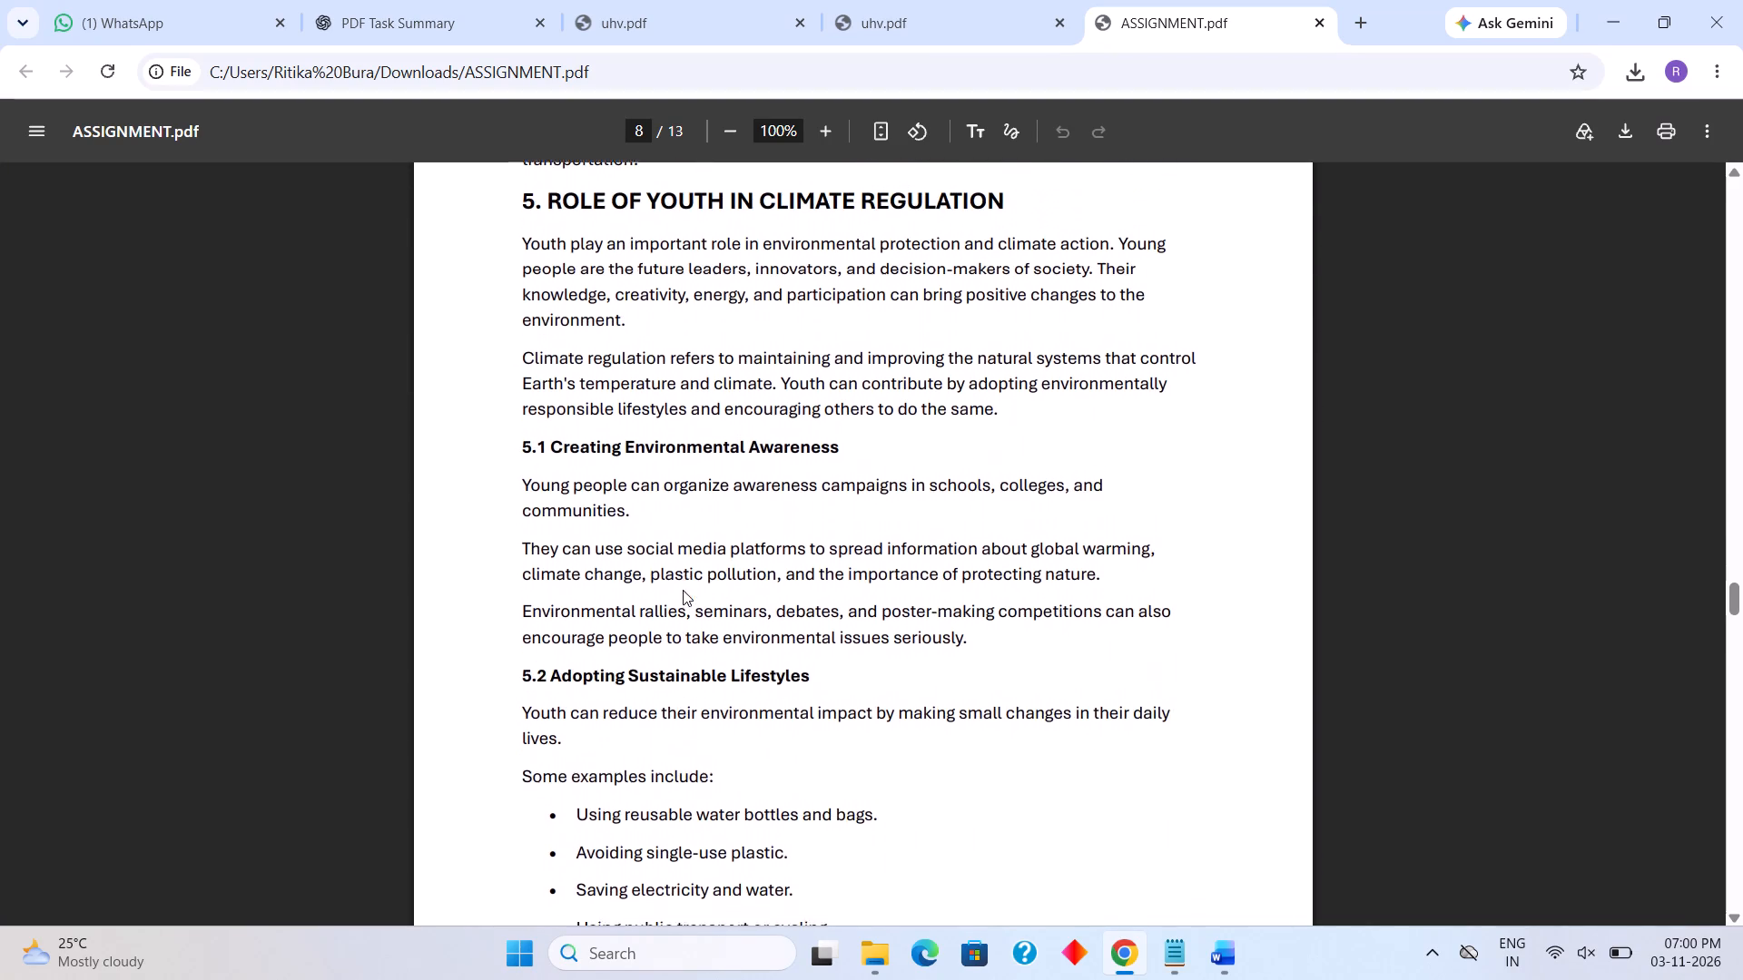
scroll(683, 590, "down", 7)
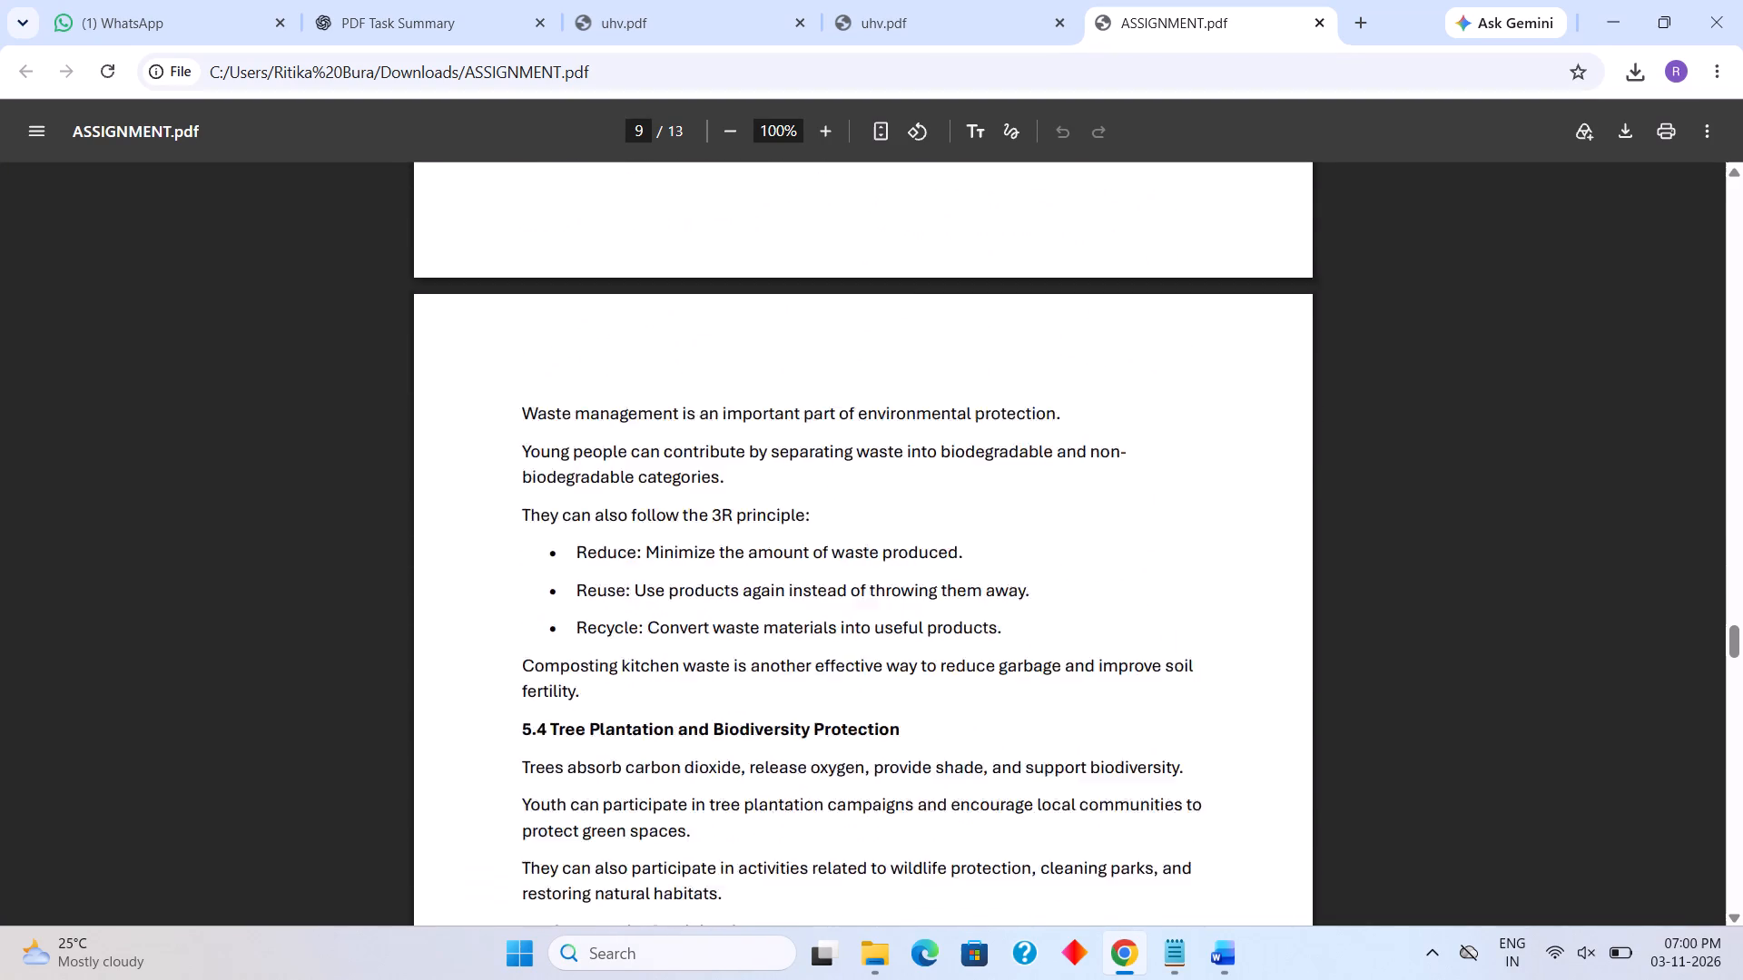
scroll(685, 582, "down", 10)
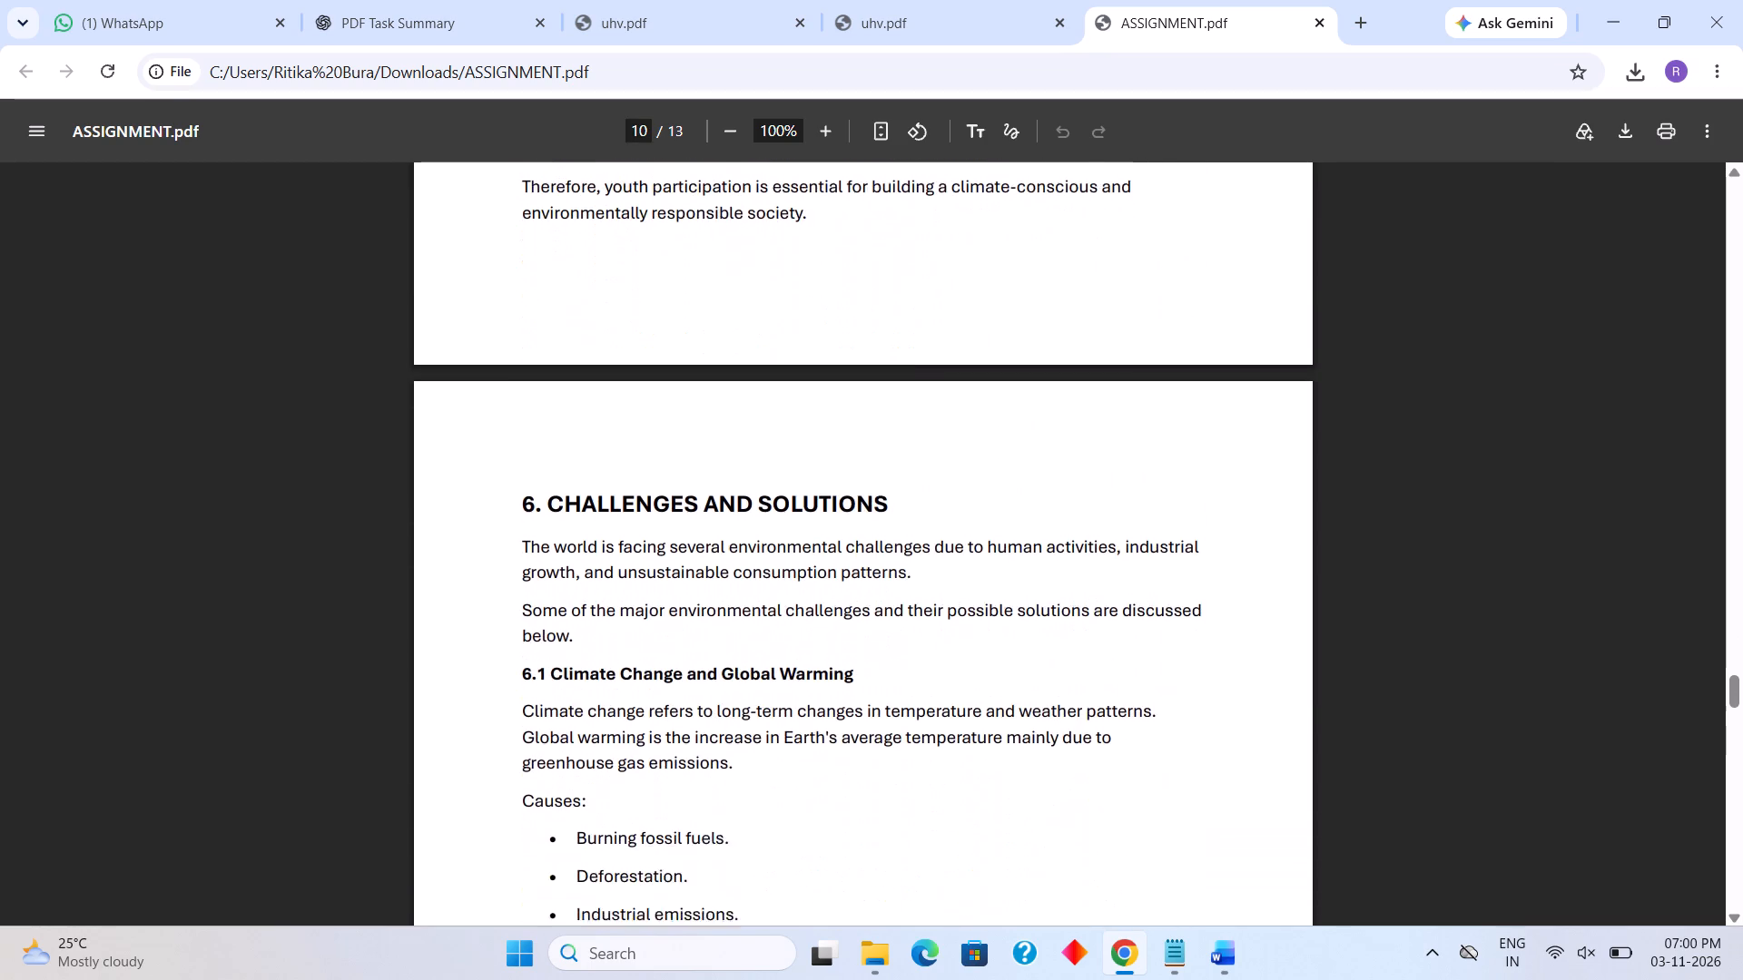
scroll(685, 582, "down", 9)
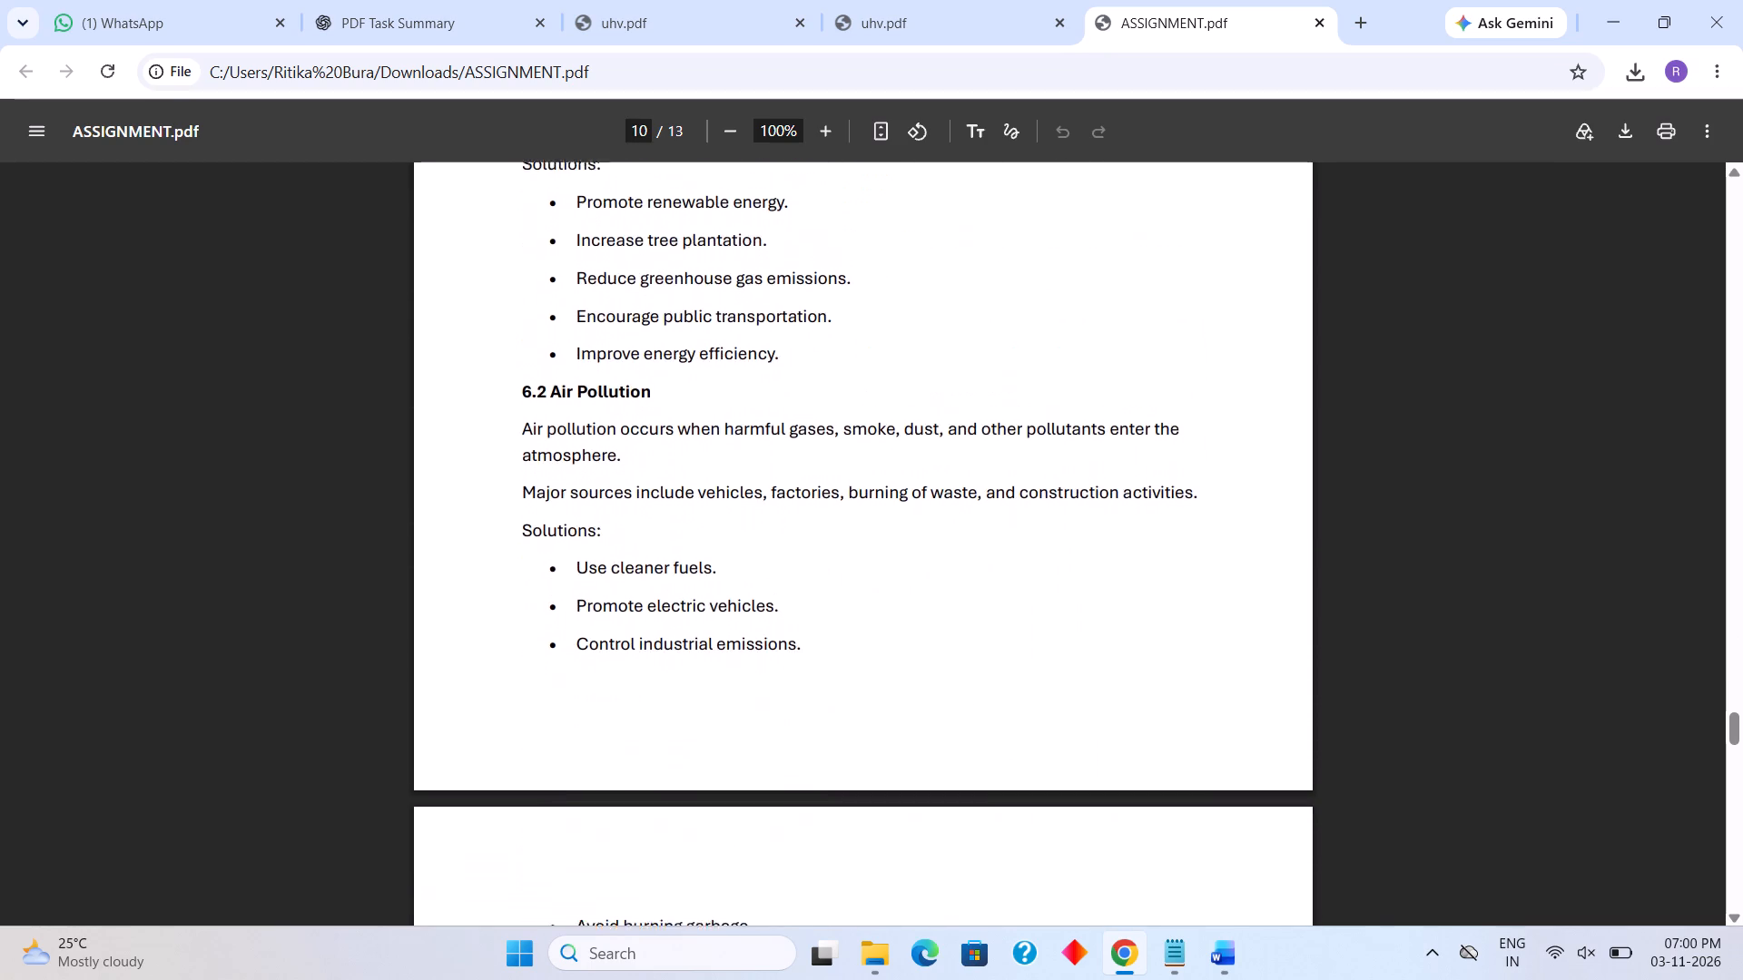
scroll(685, 582, "down", 9)
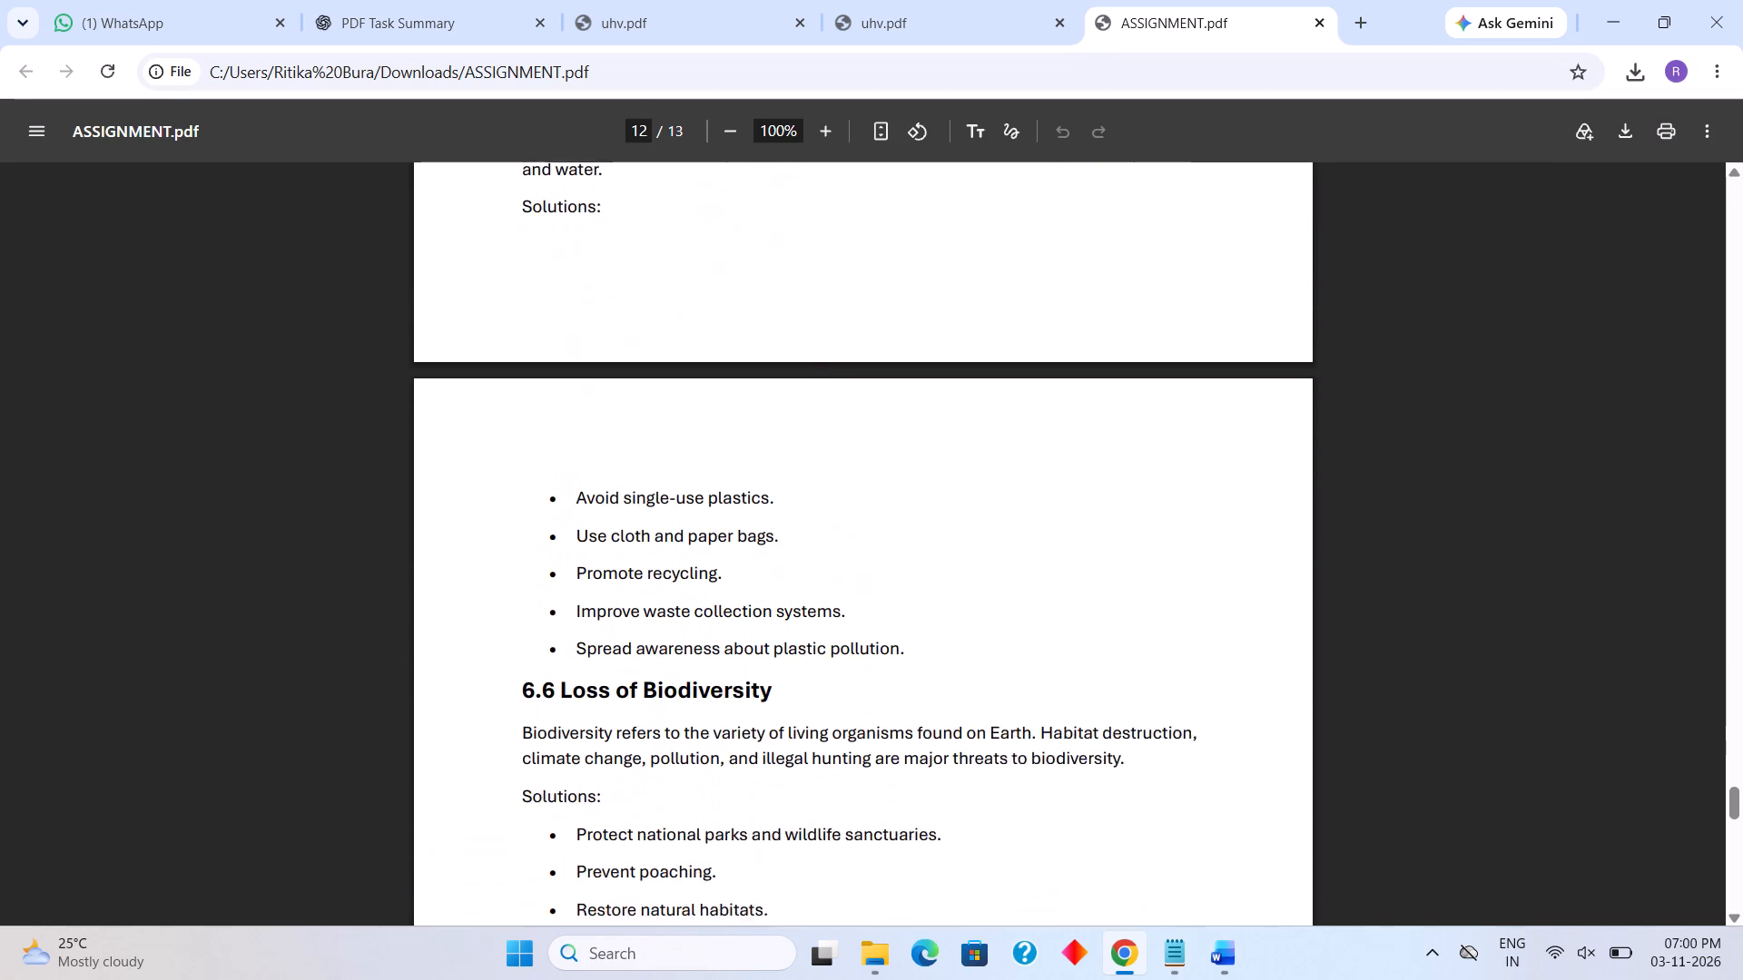
scroll(685, 582, "down", 8)
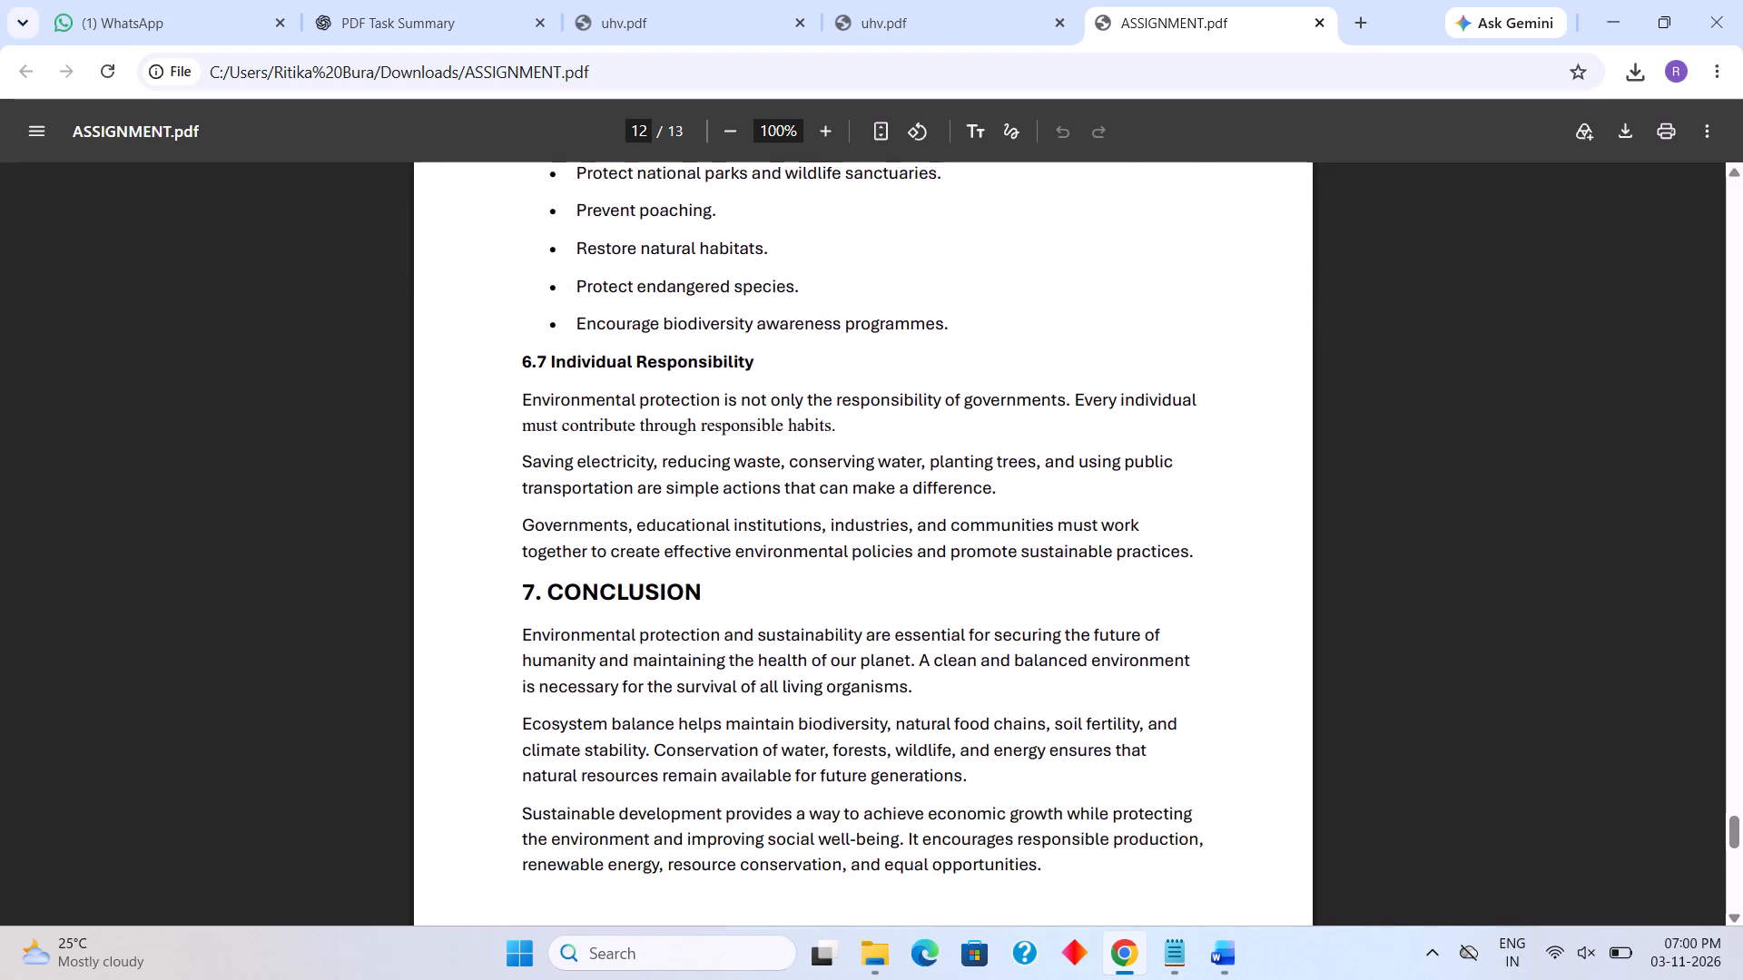
scroll(685, 582, "down", 7)
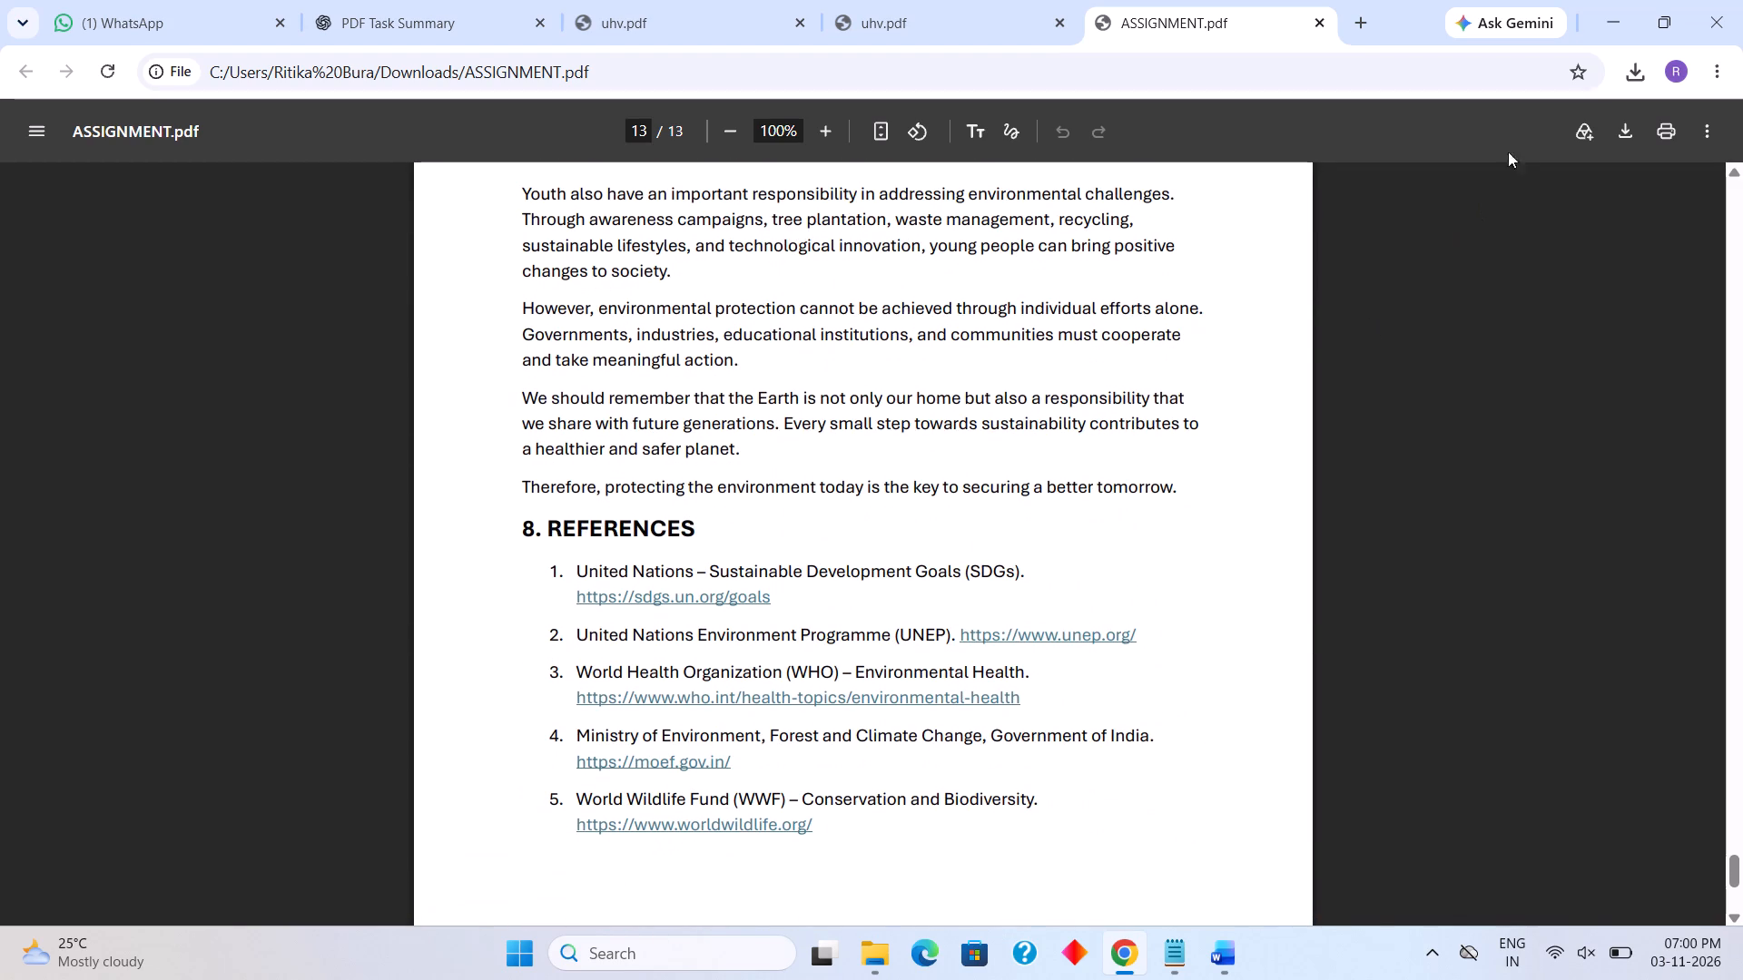
Clear the browser, Word and File Explorer windows off the desktop and launch Kuro.
left_click(1610, 25)
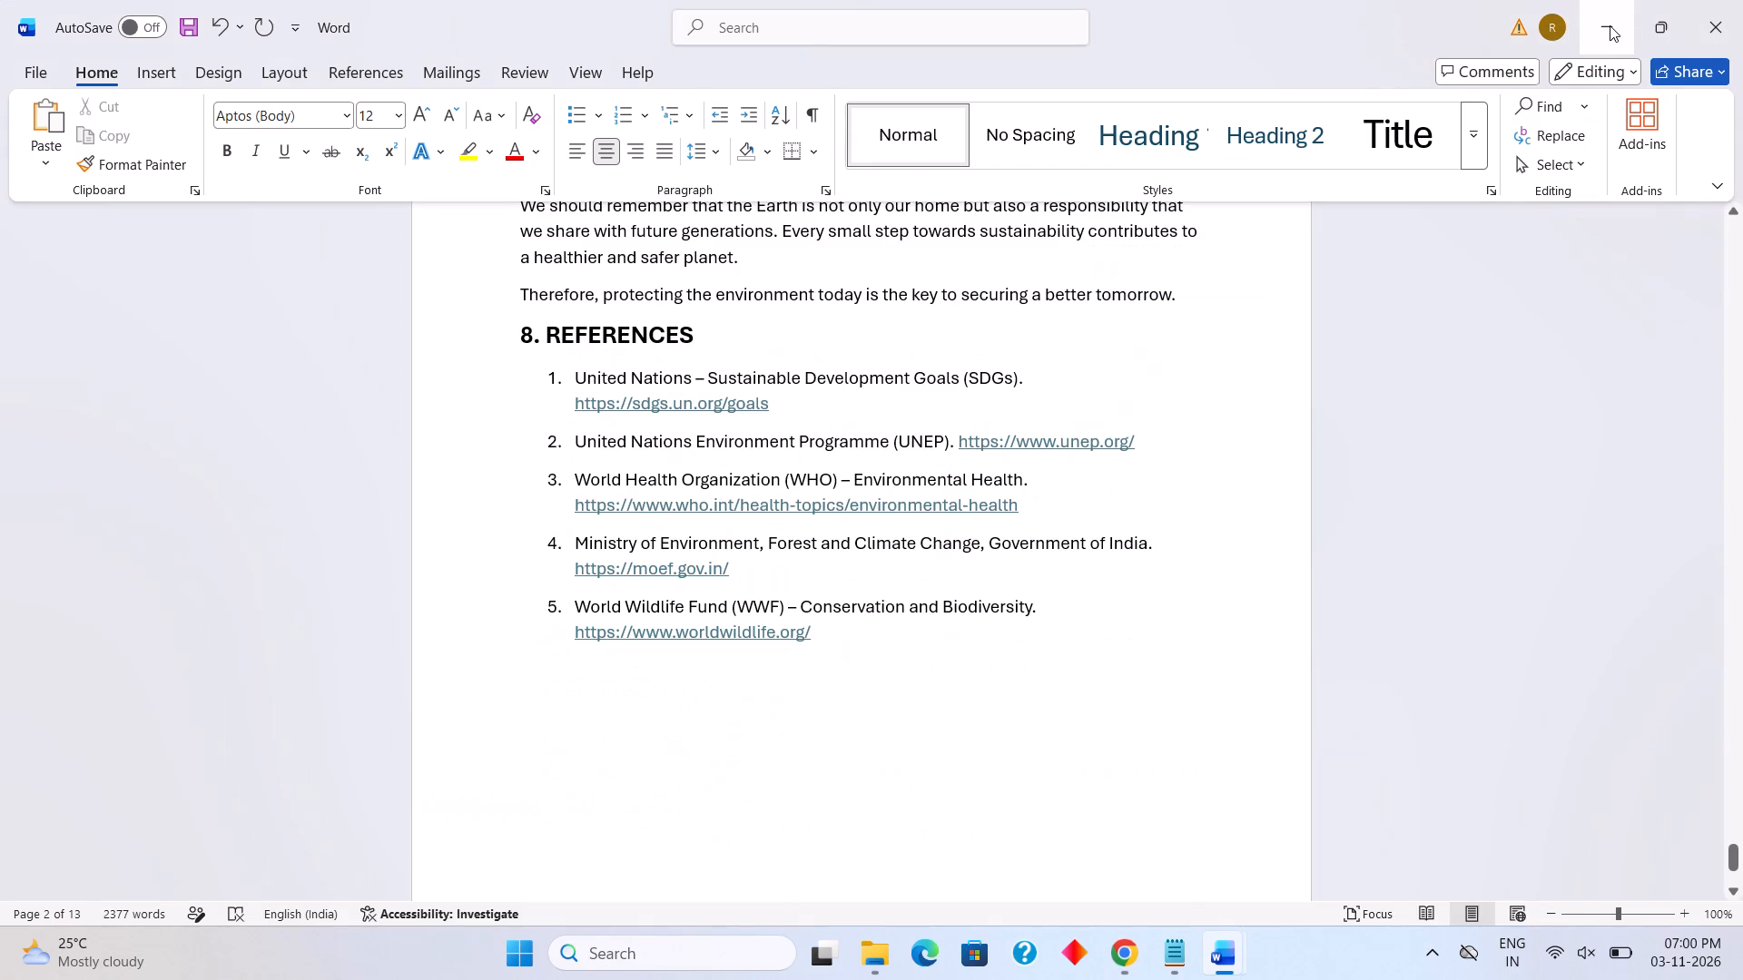
left_click(1610, 25)
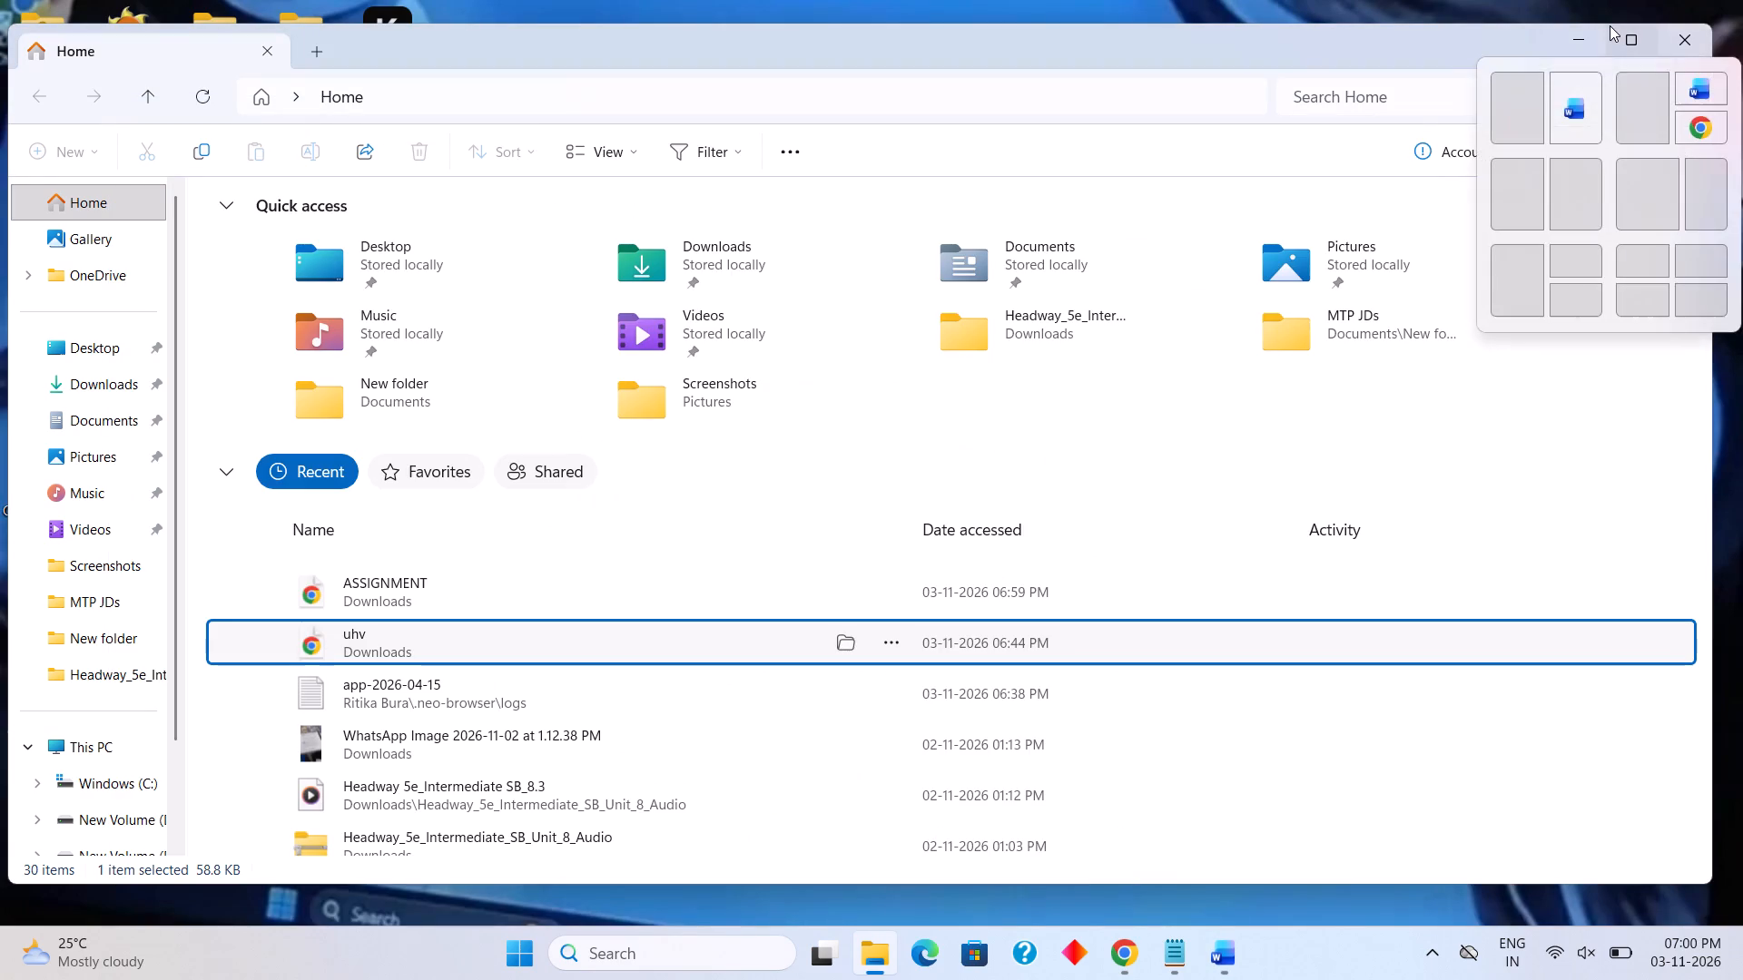
left_click(1698, 45)
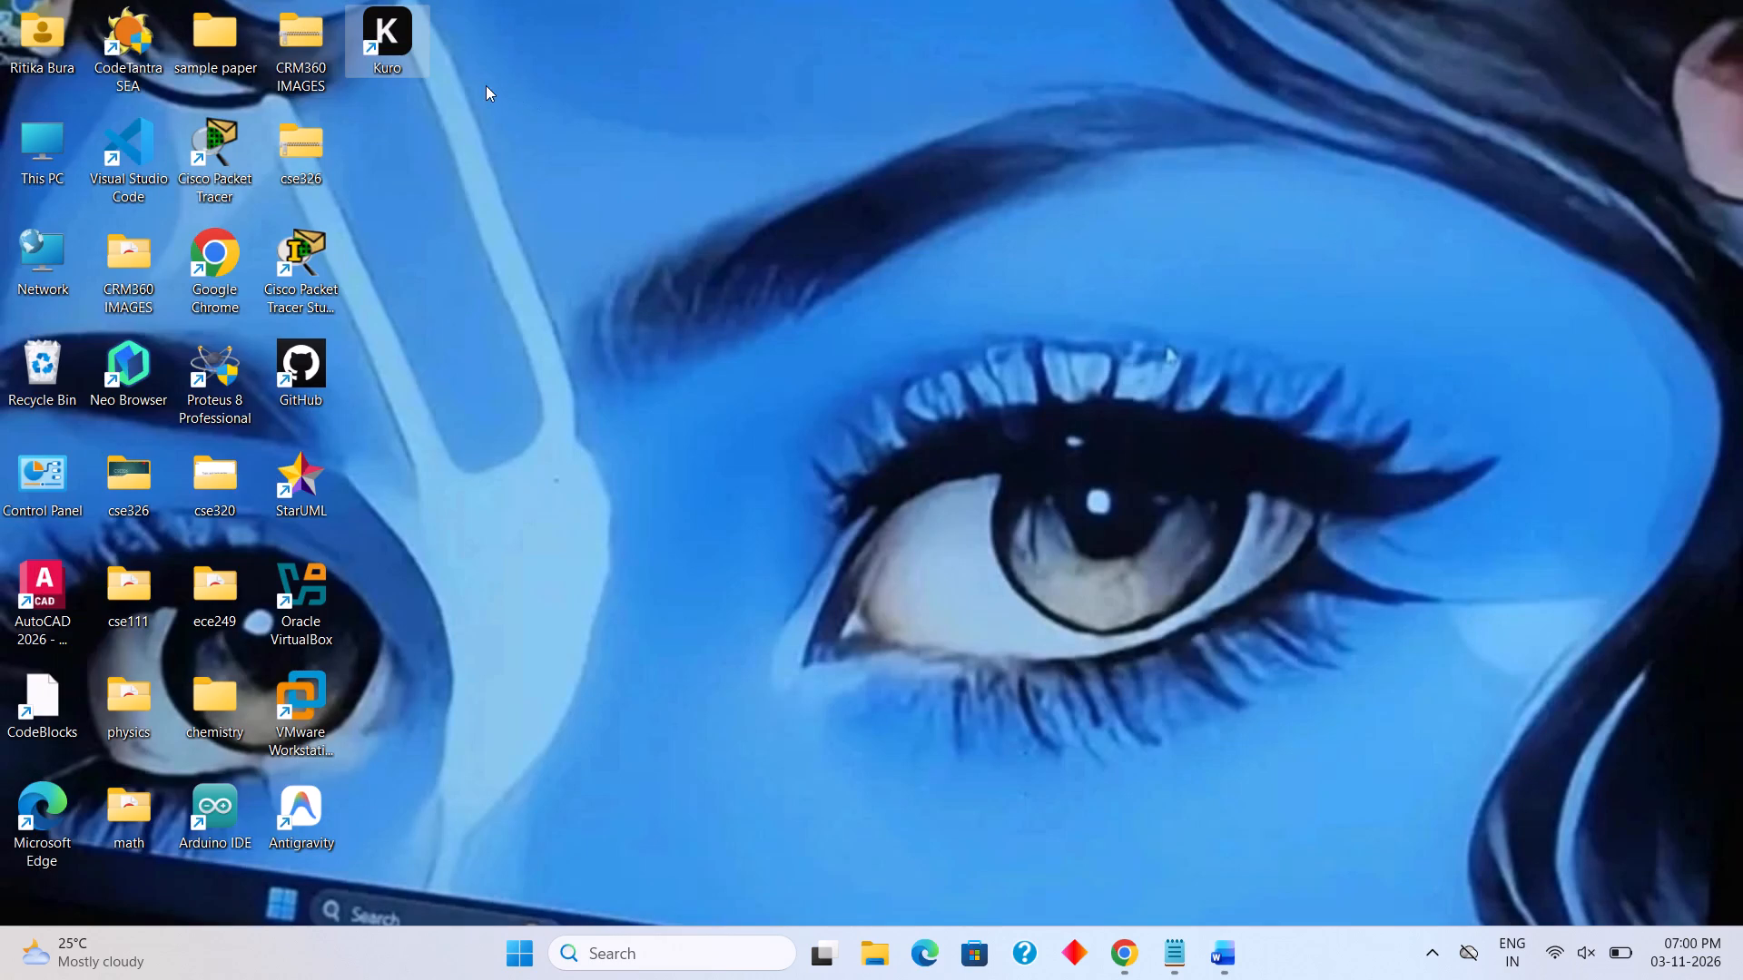
double_click(373, 17)
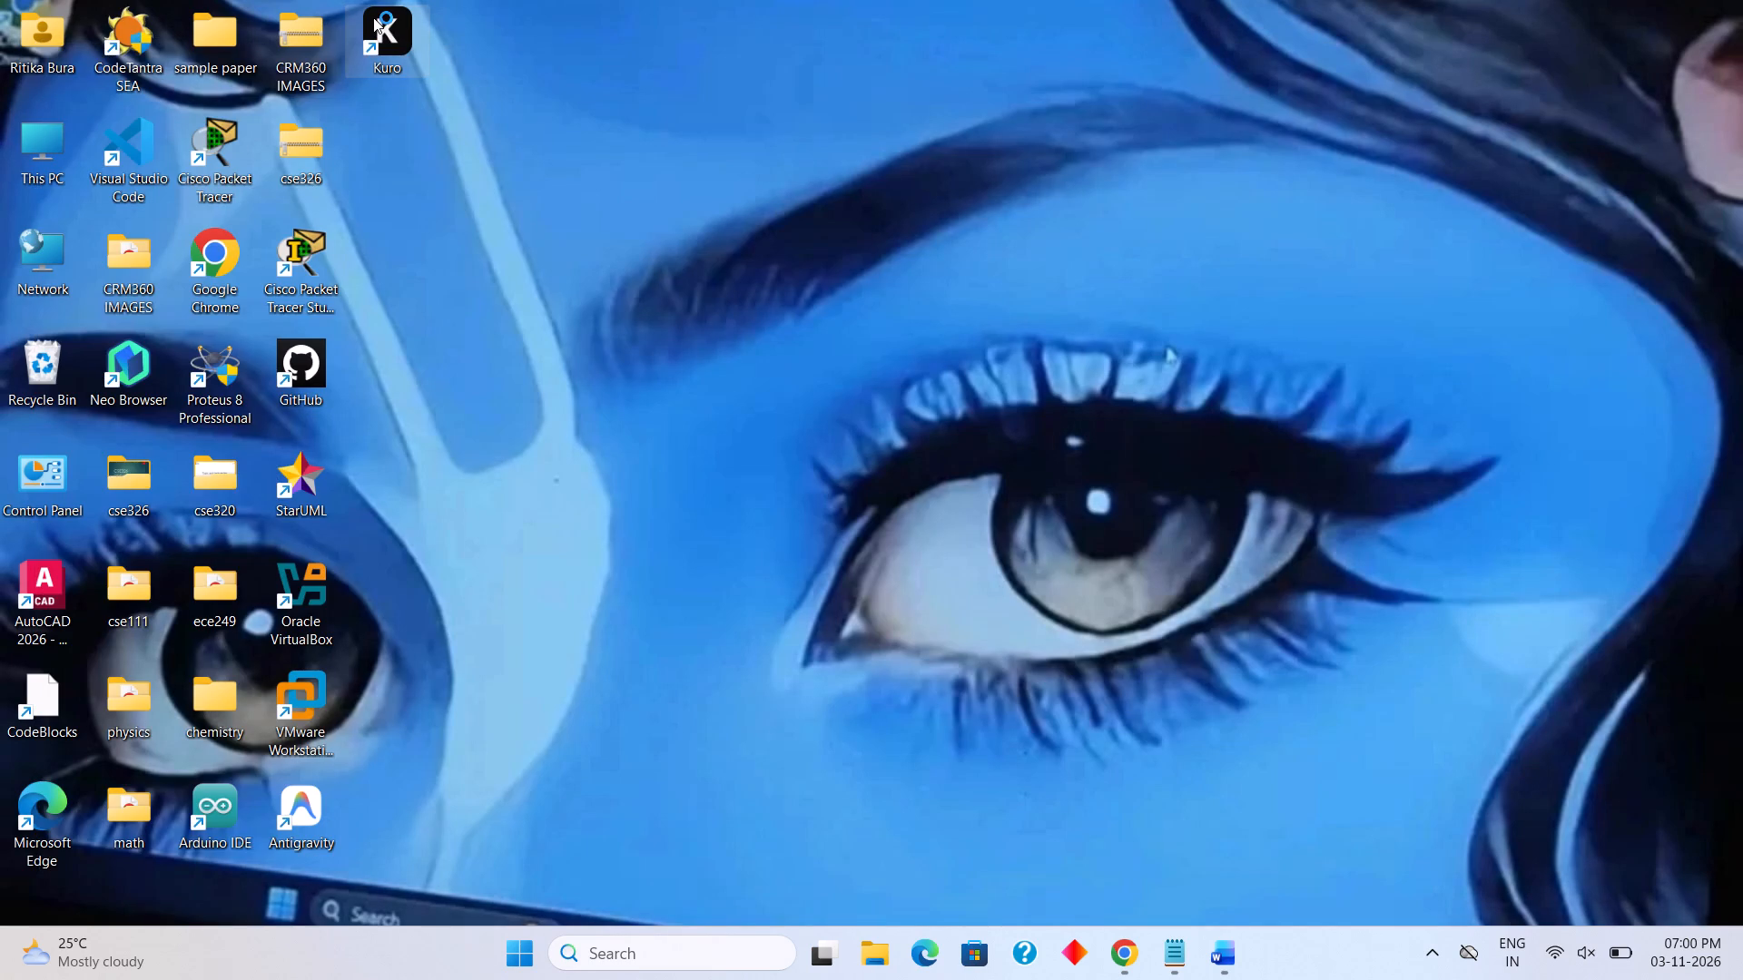